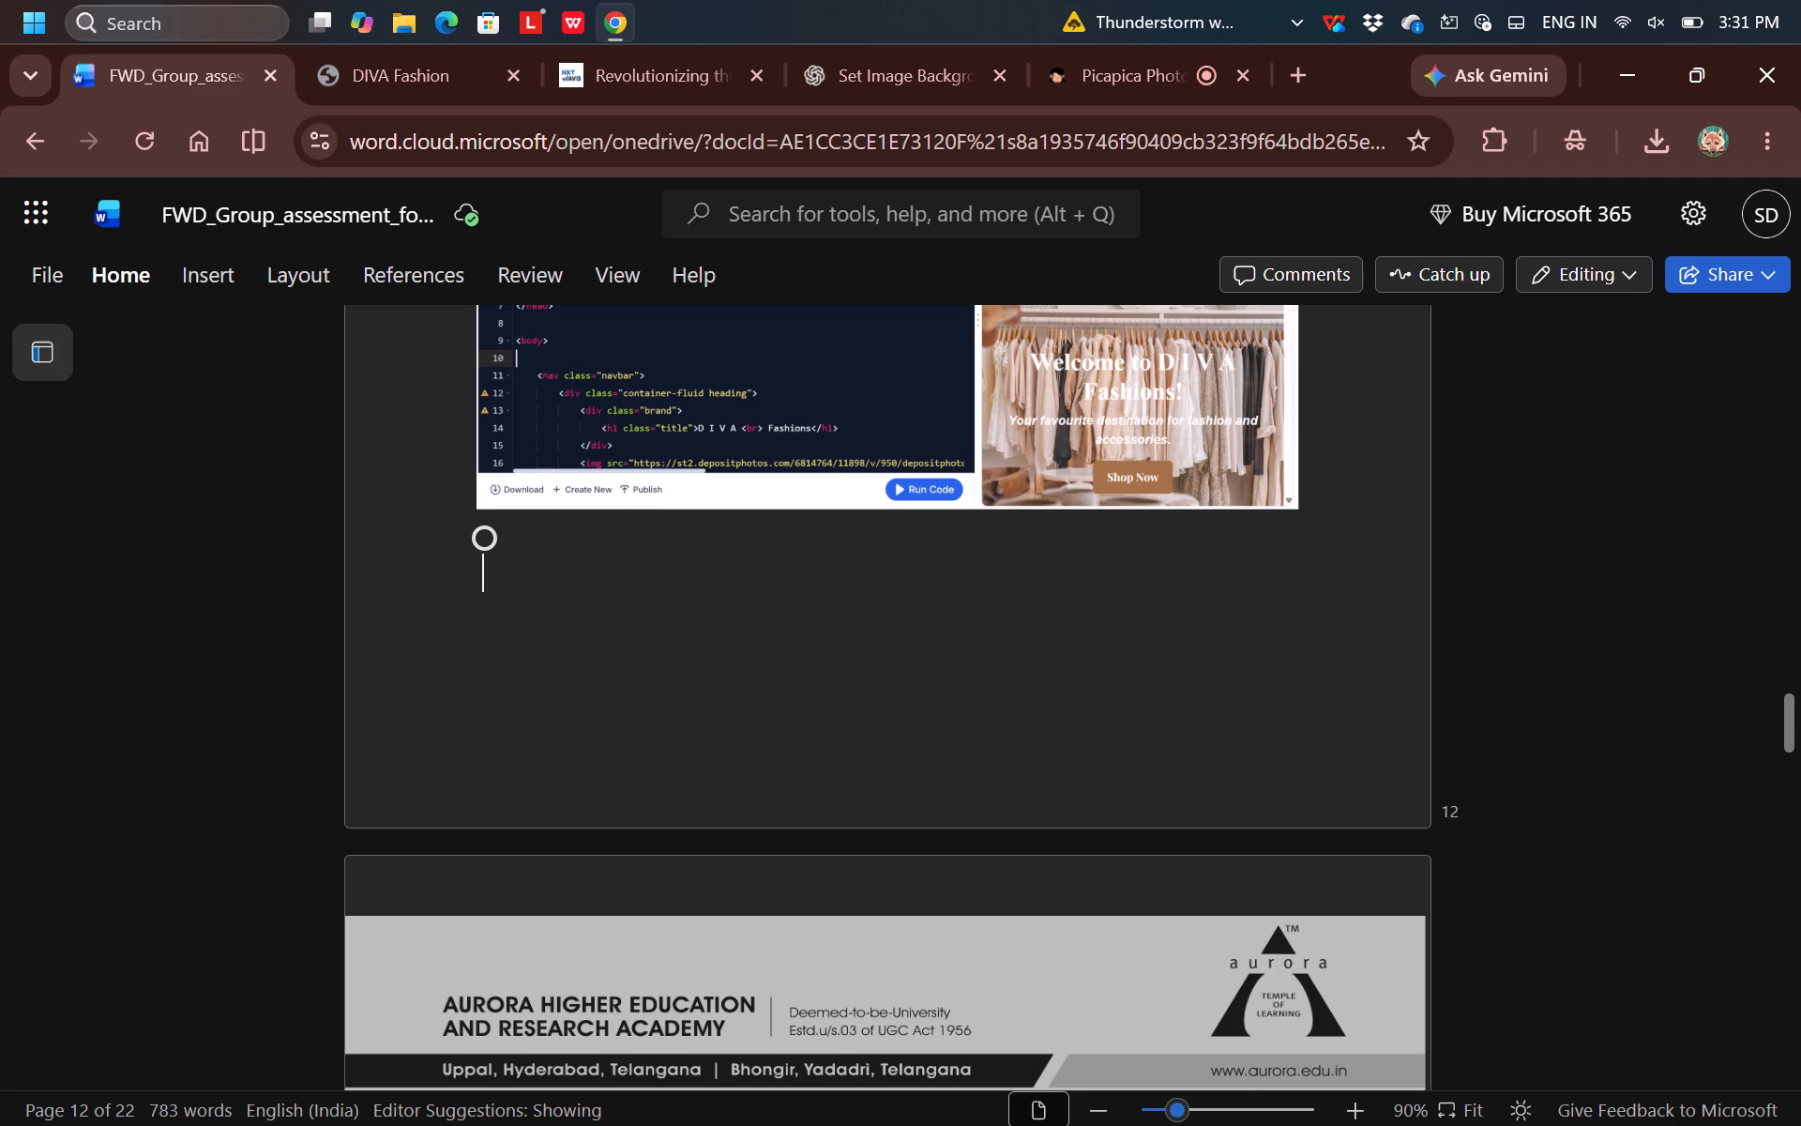
scroll(1780, 1019, up, 2)
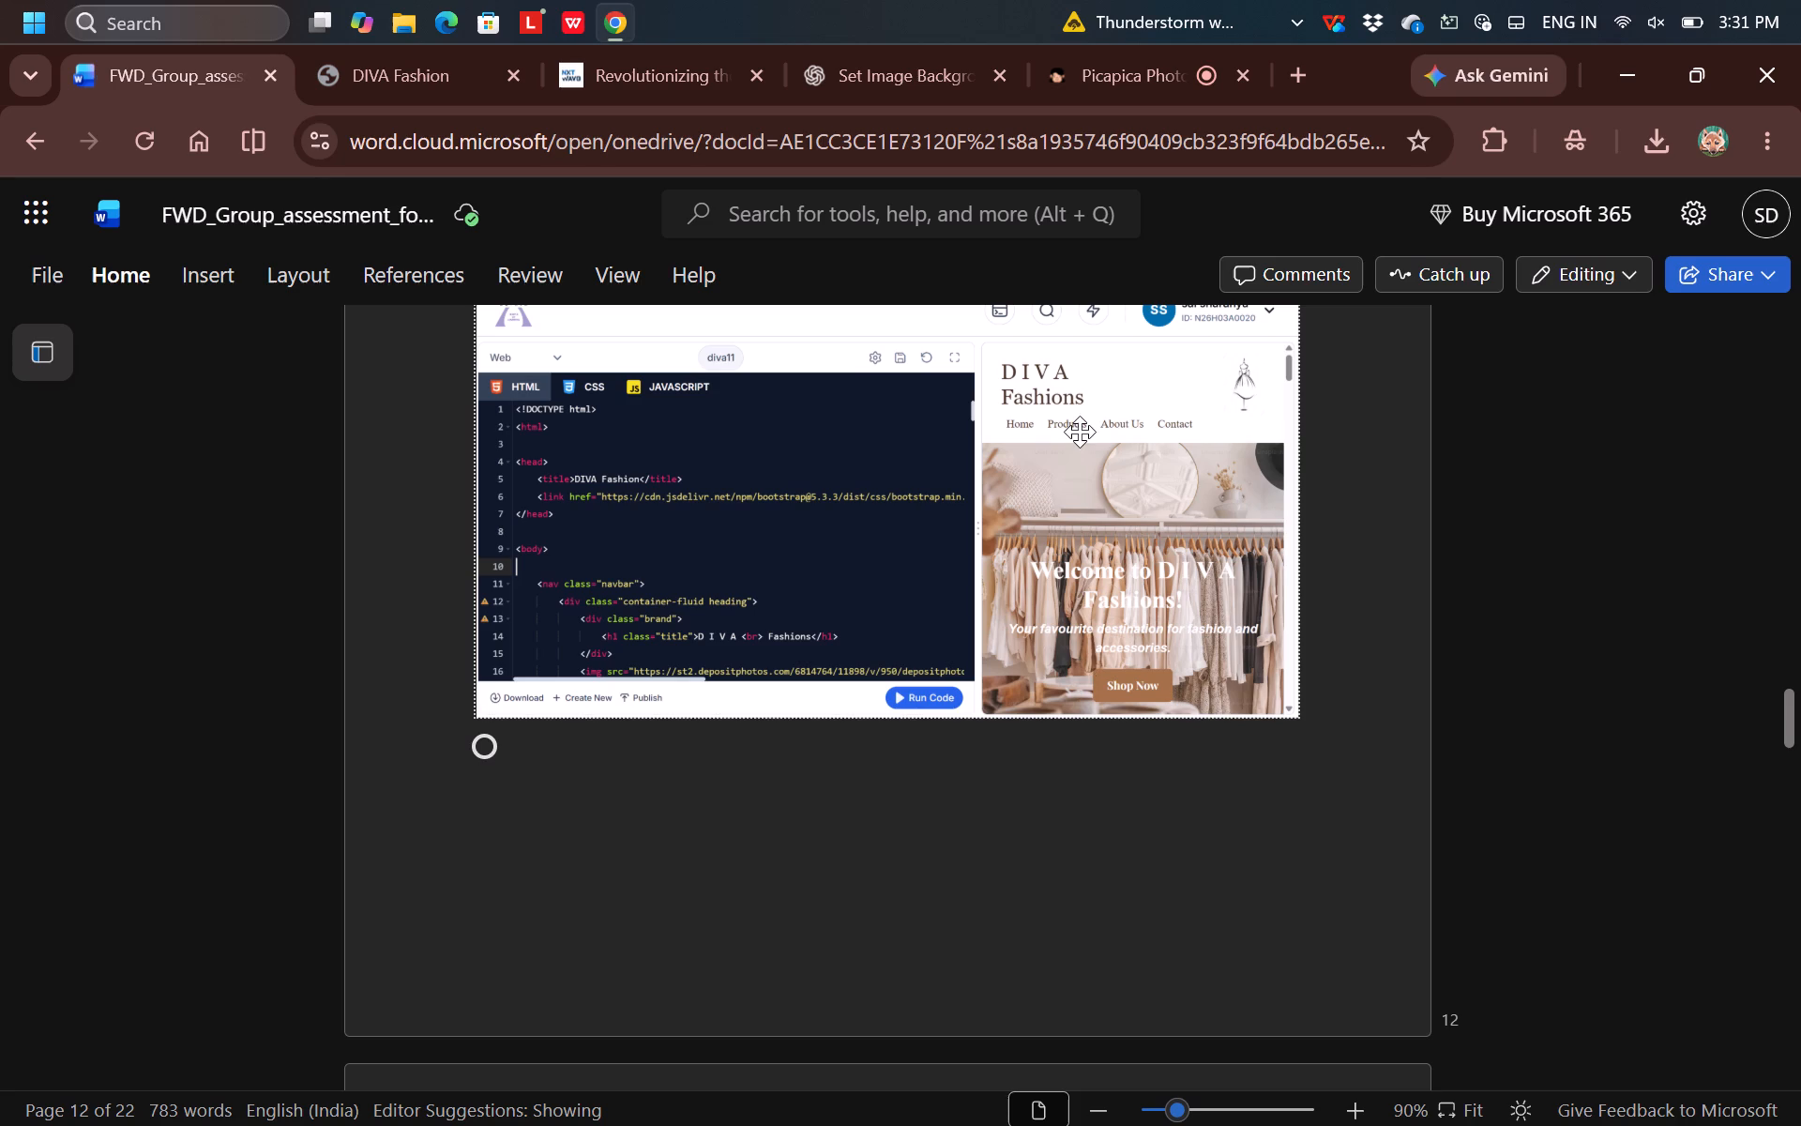
Switch to the live DIVA Fashion website and look over it from the contact section back to the home banner.
click(418, 67)
scroll(538, 476, down, 3)
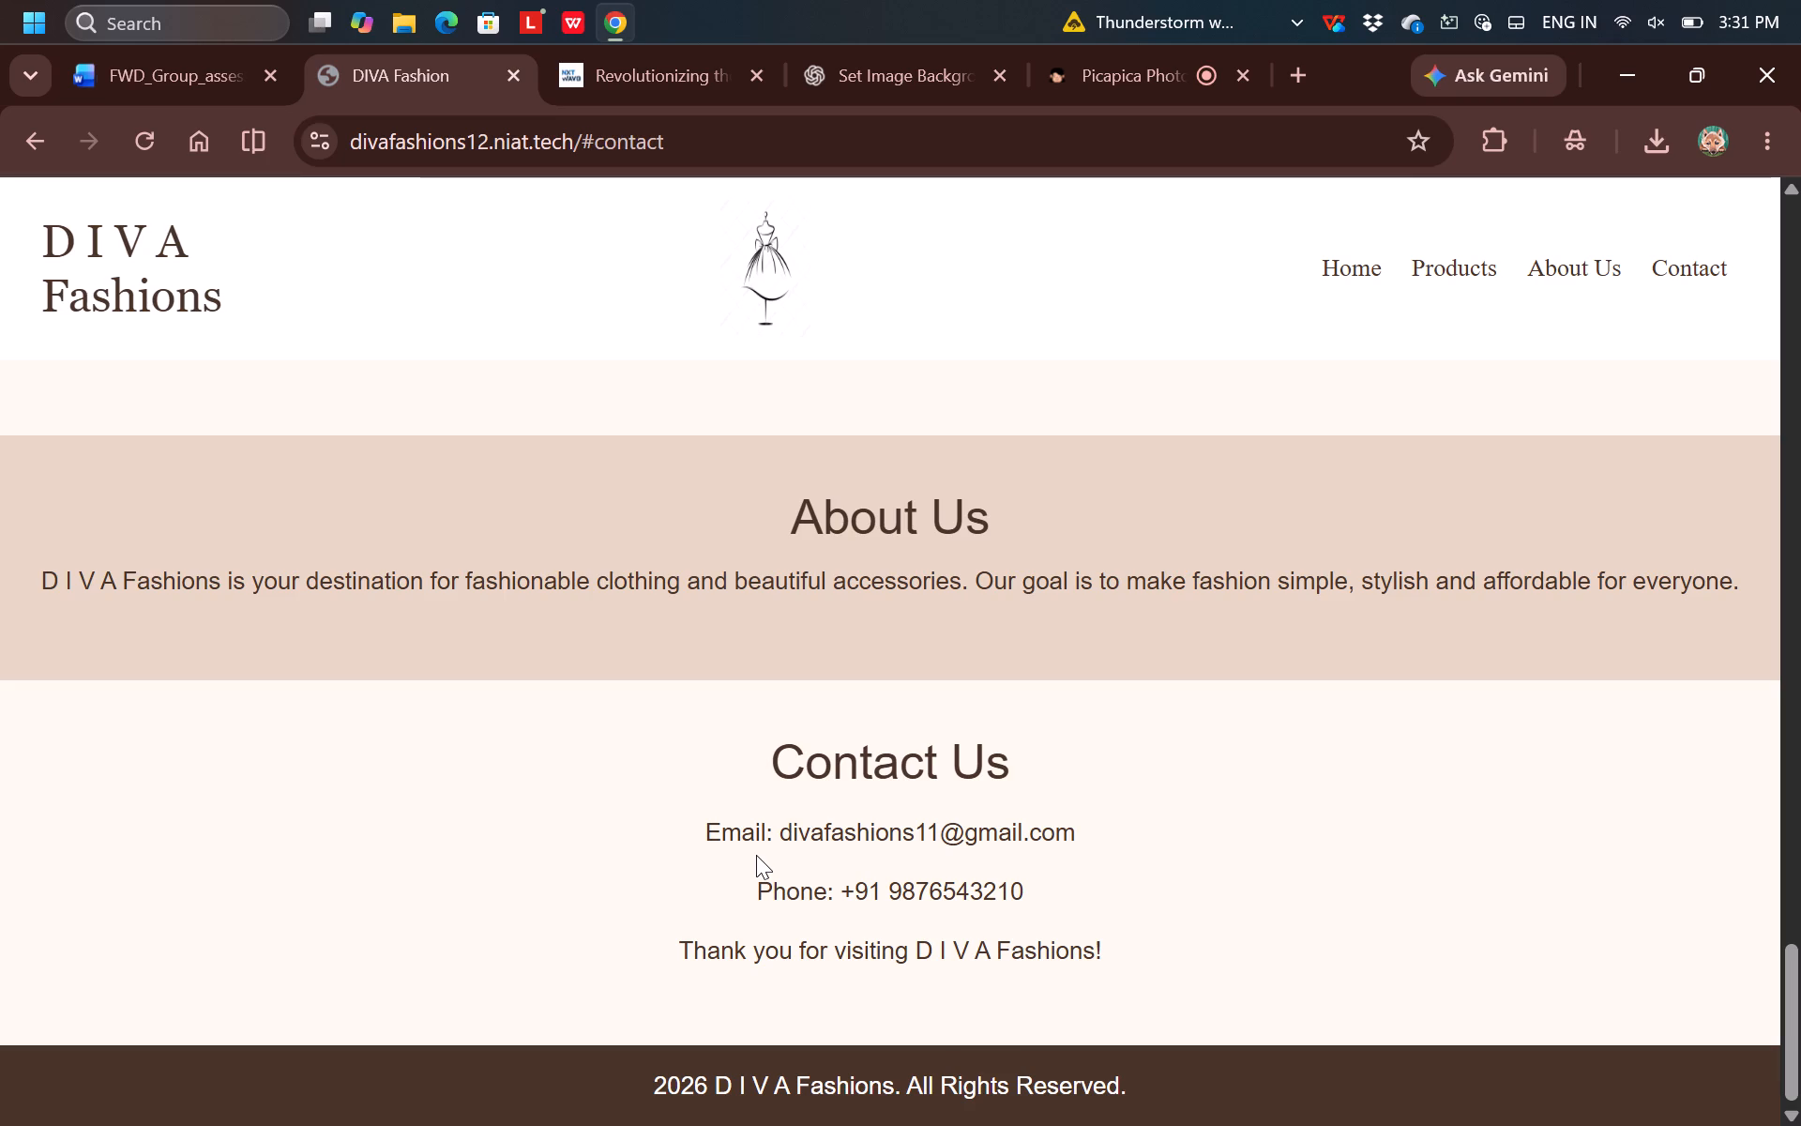
scroll(756, 855, up, 11)
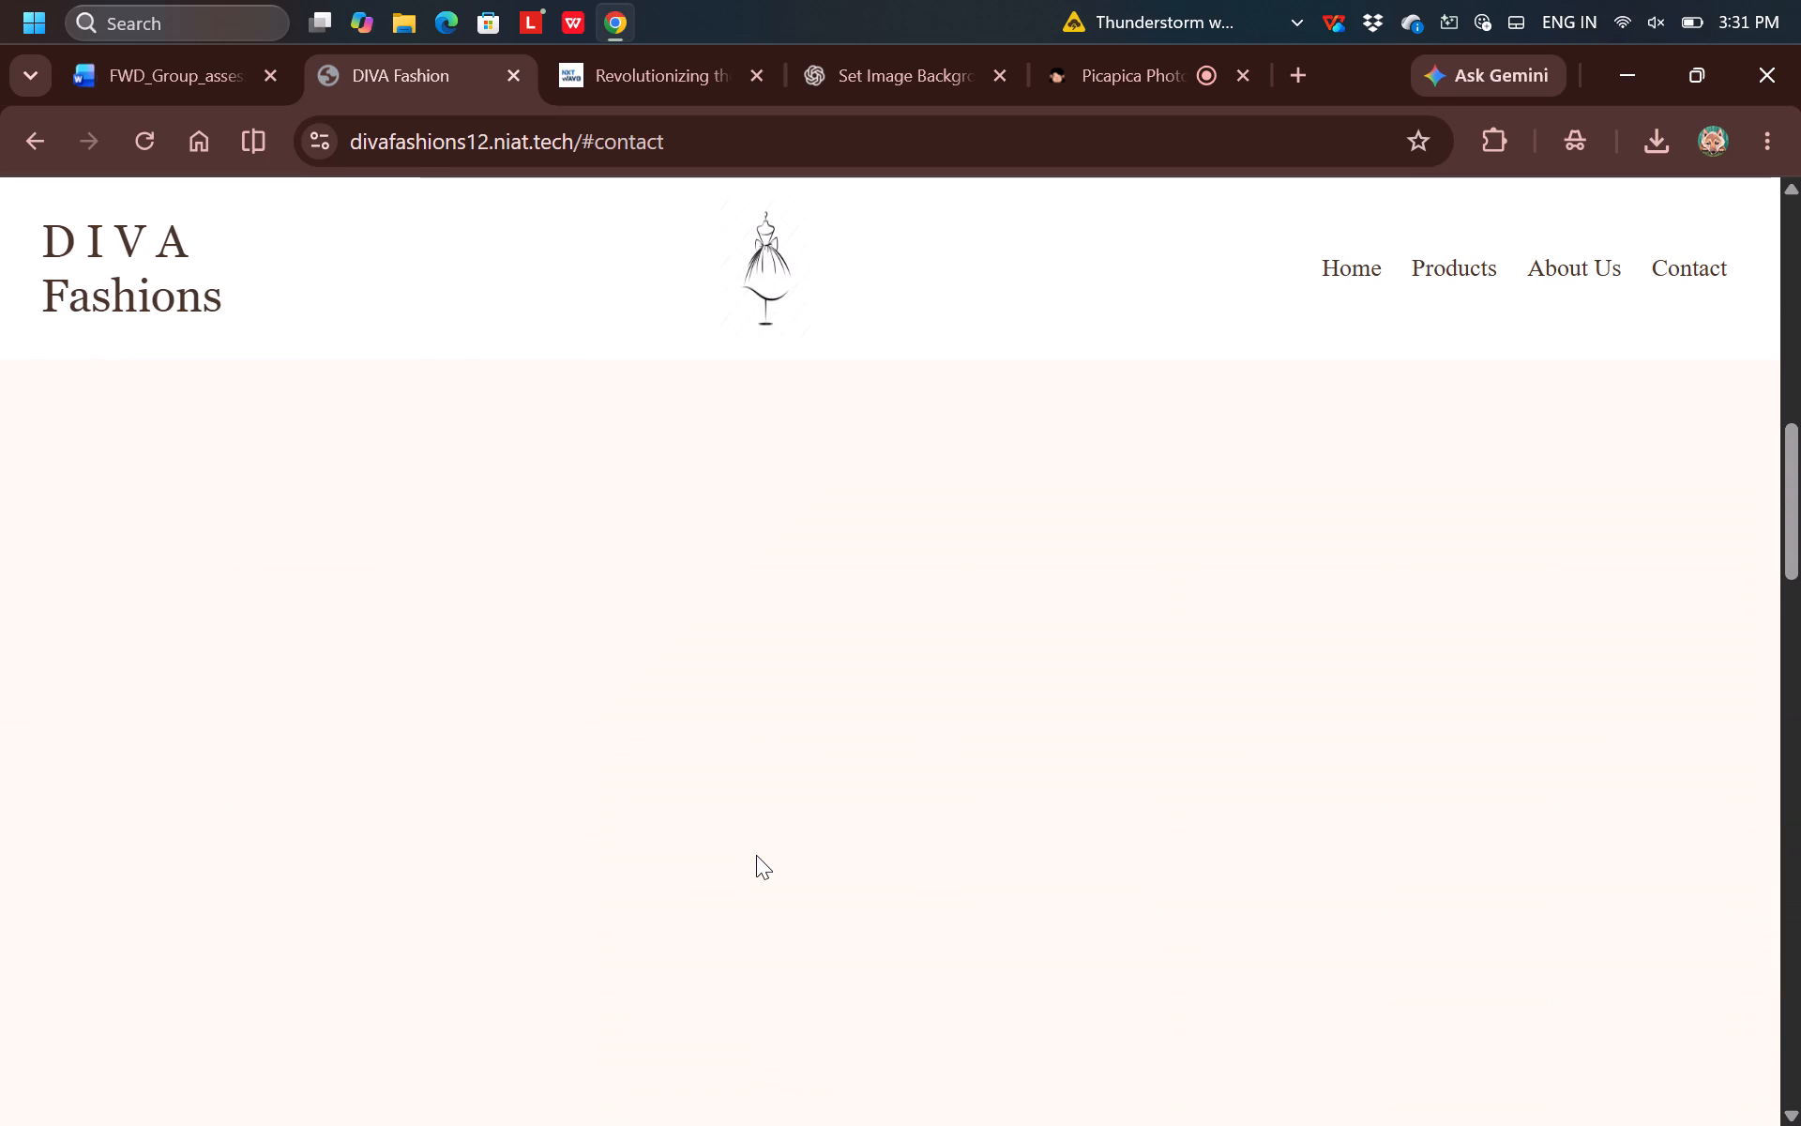
scroll(756, 855, up, 11)
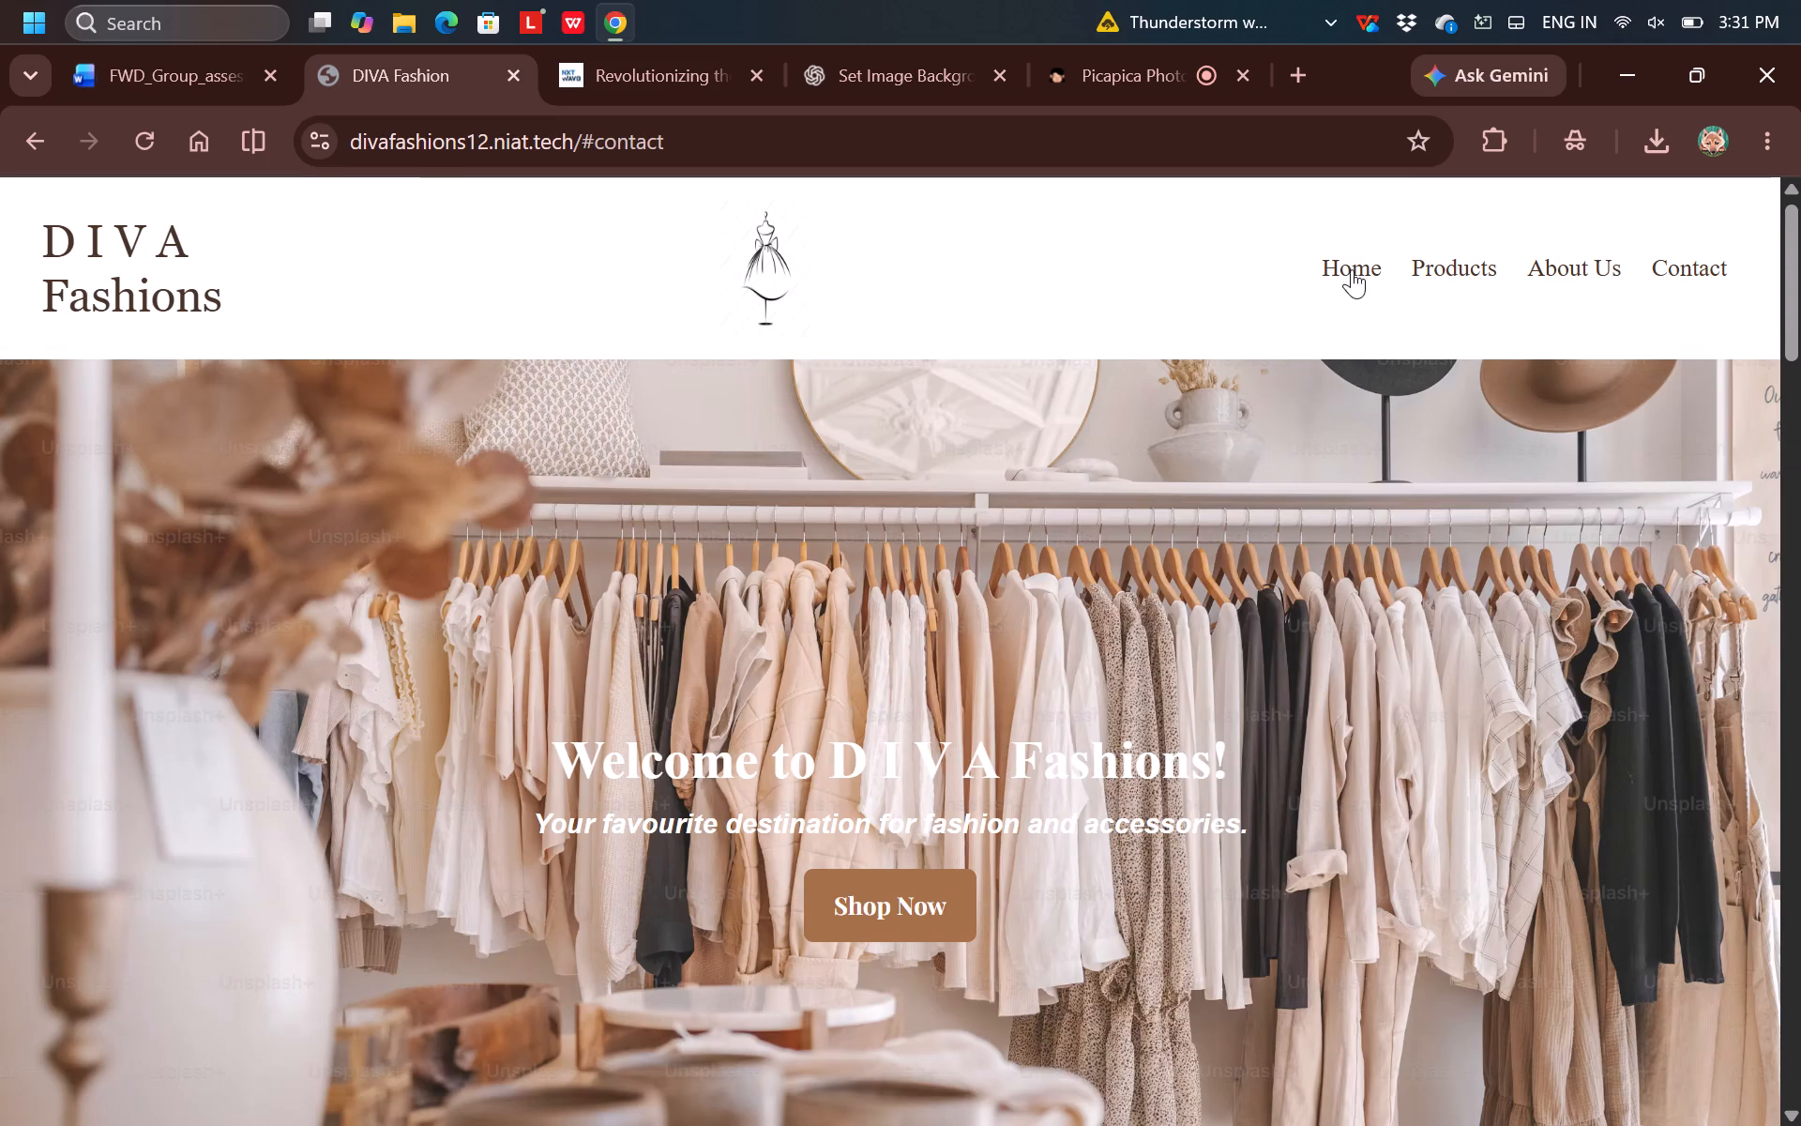
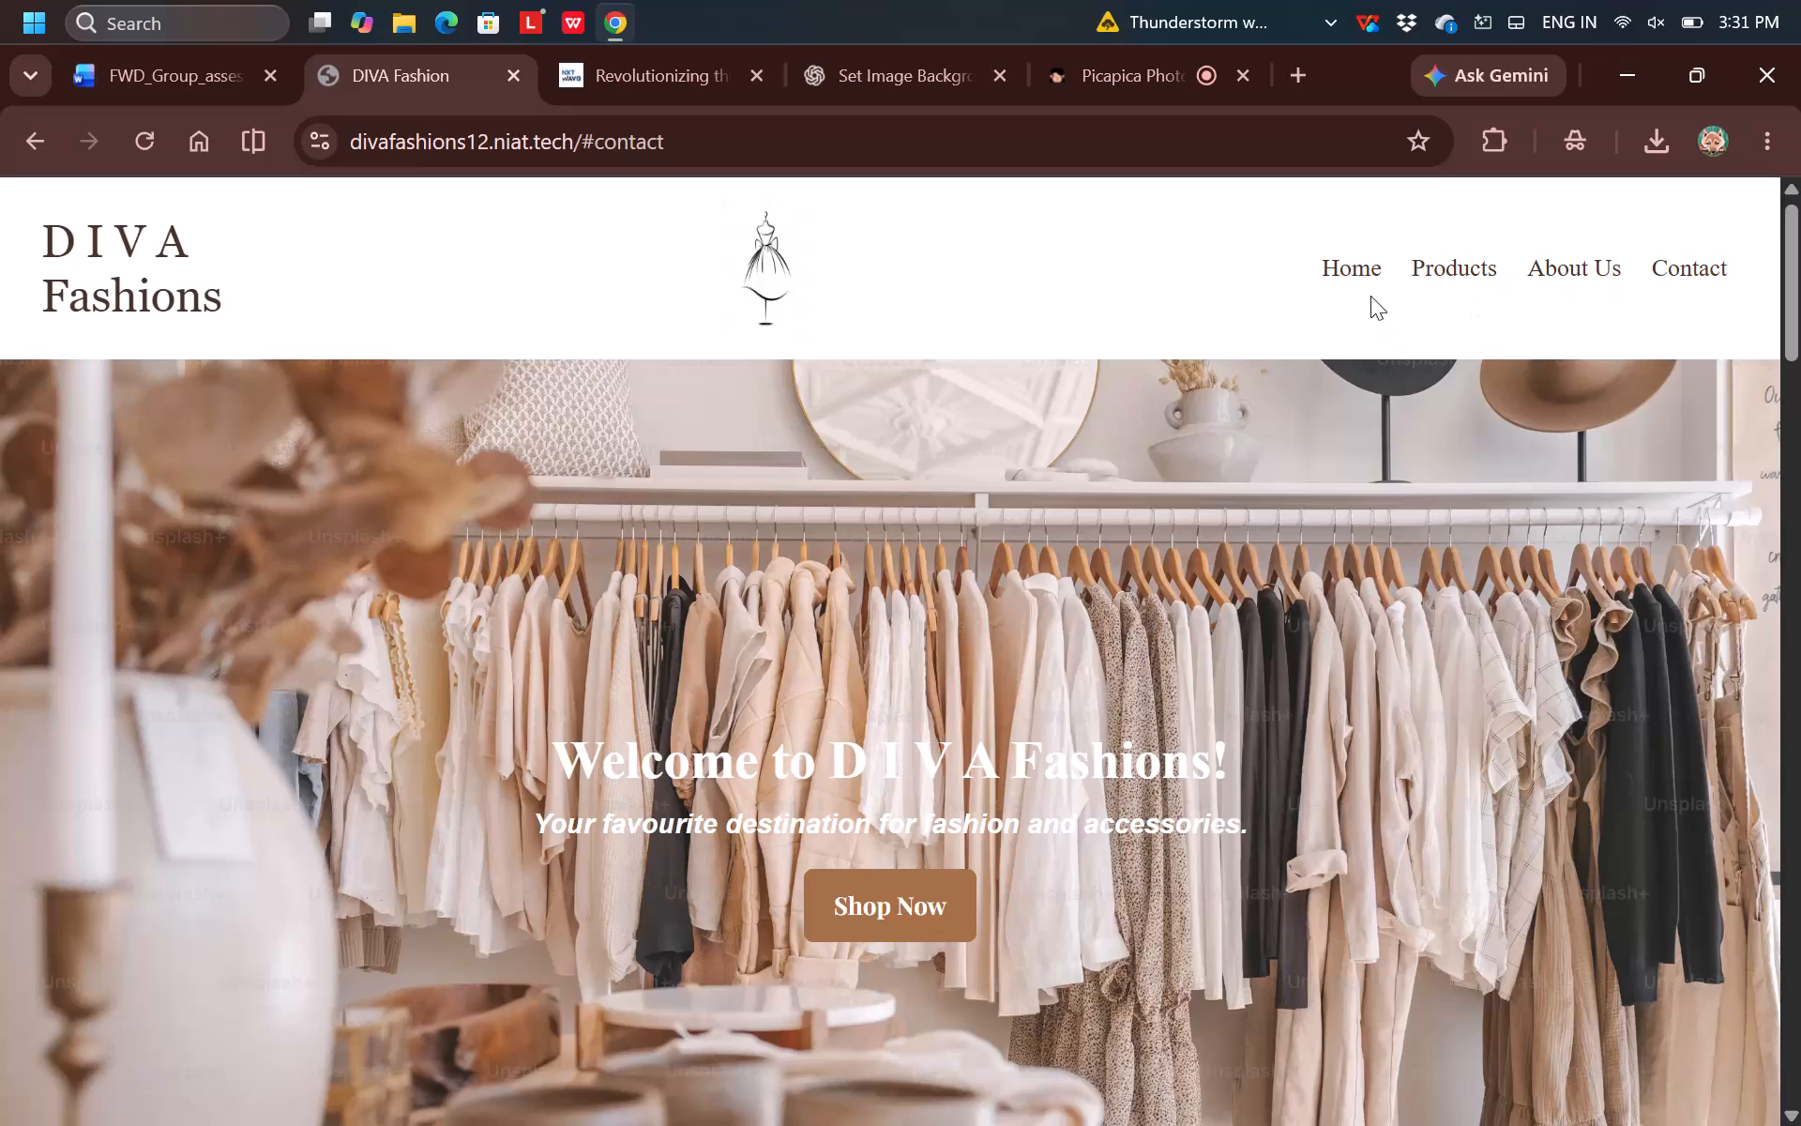
Switch to the code playground with the diva11 project and look through its HTML code down to the About Us and contact sections.
click(603, 69)
click(549, 758)
scroll(549, 758, down, 13)
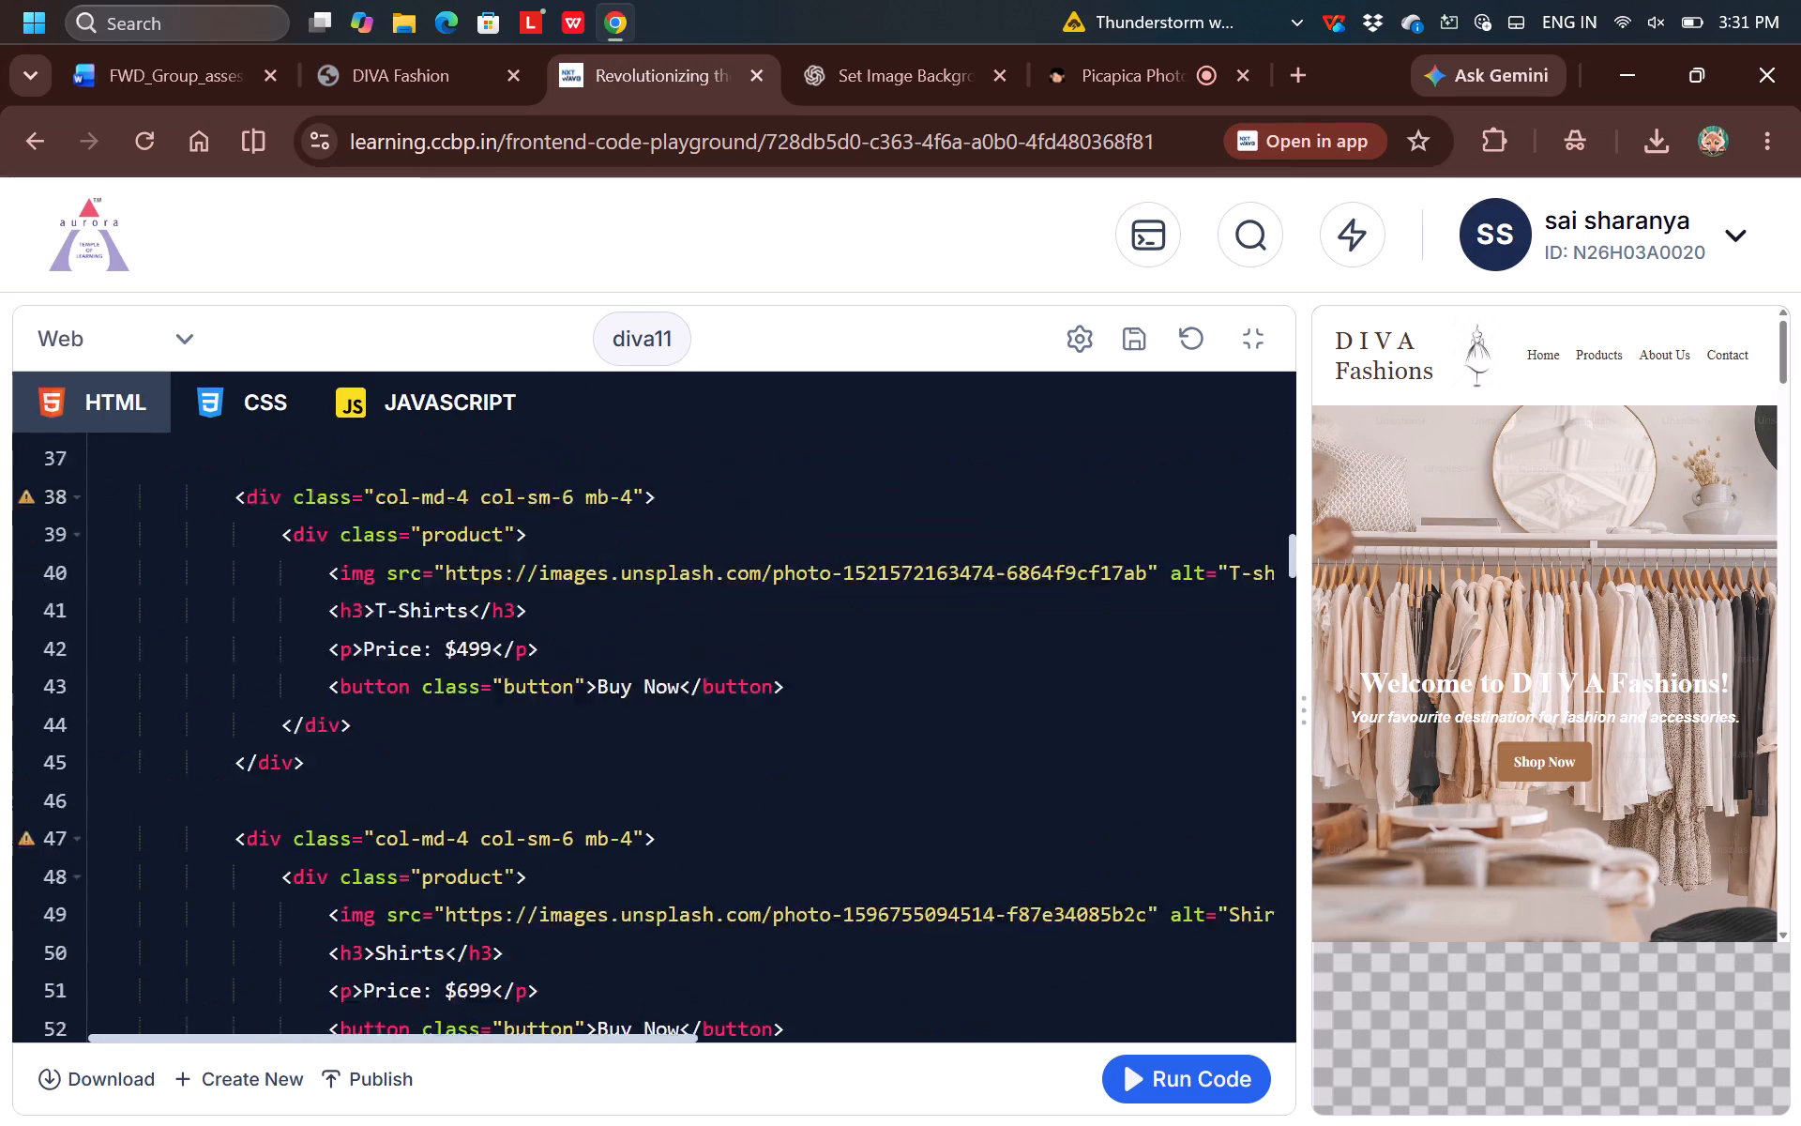
scroll(549, 758, down, 20)
scroll(549, 758, down, 4)
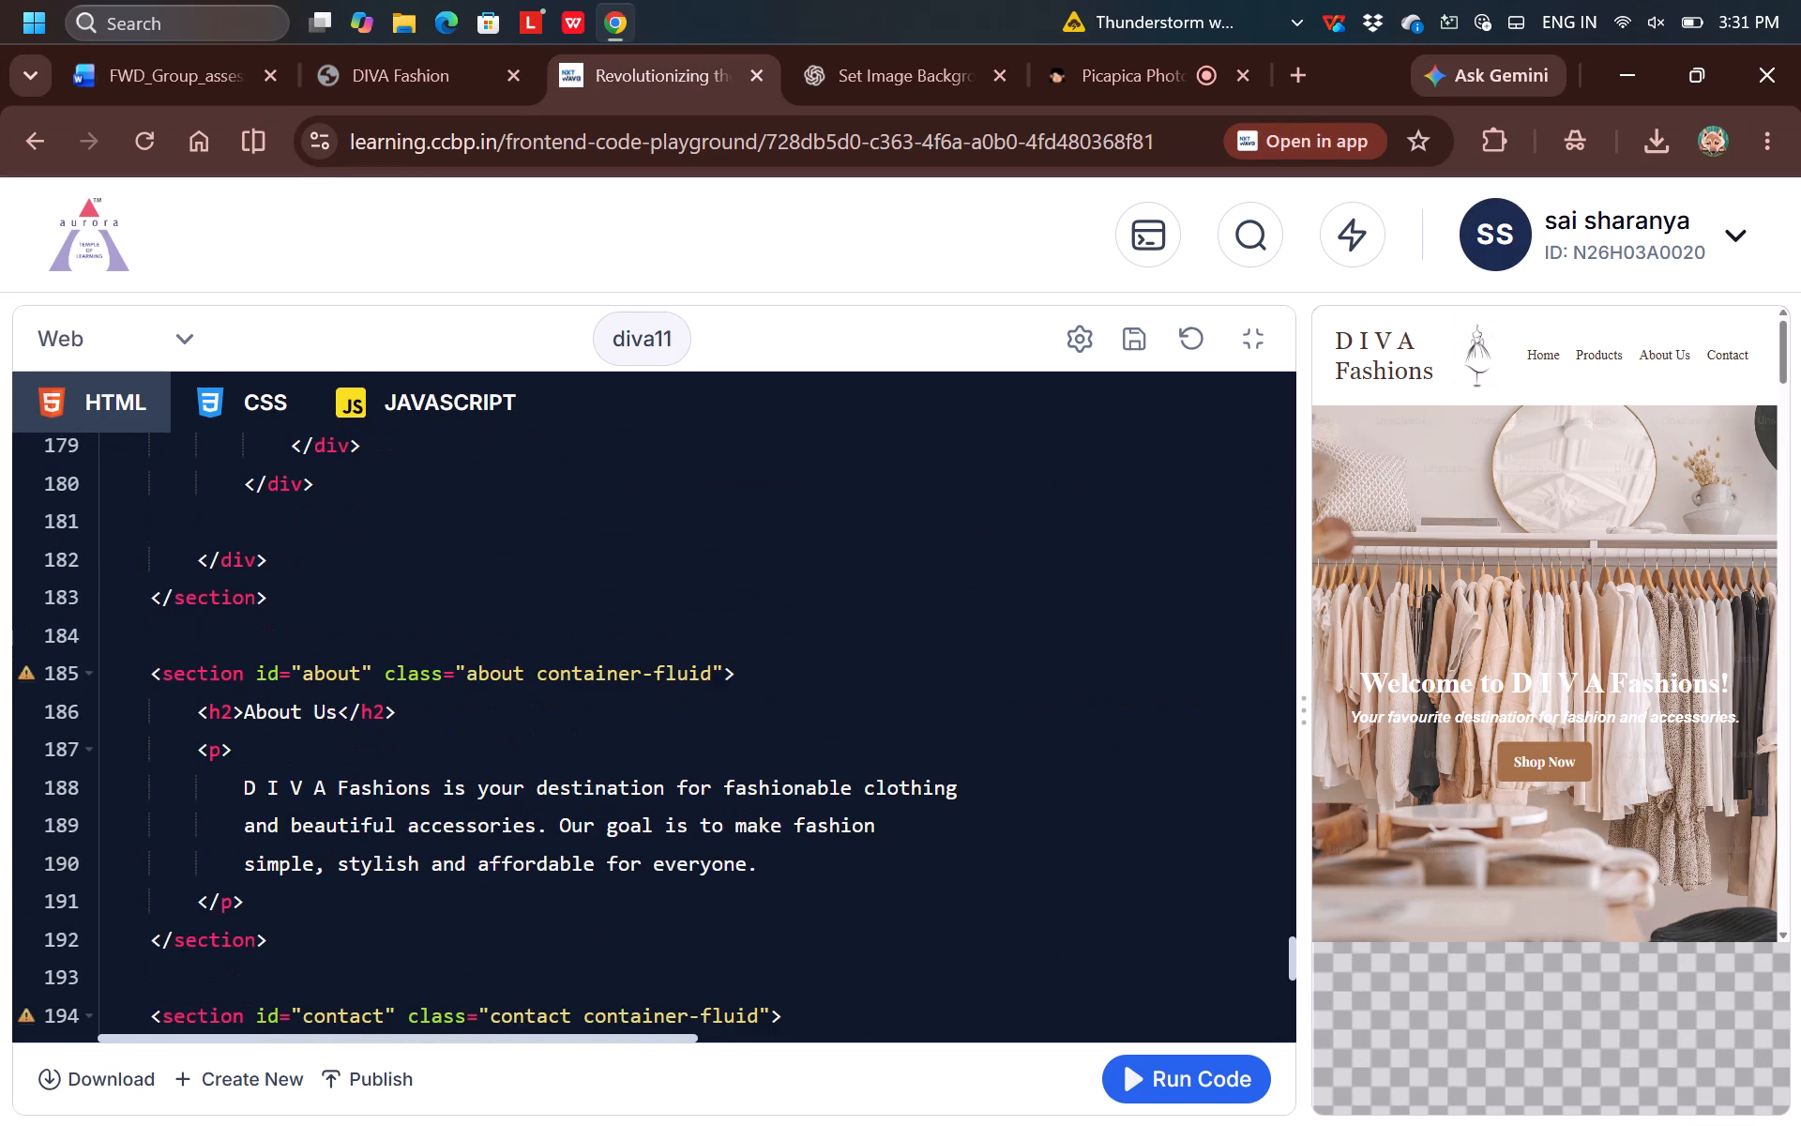
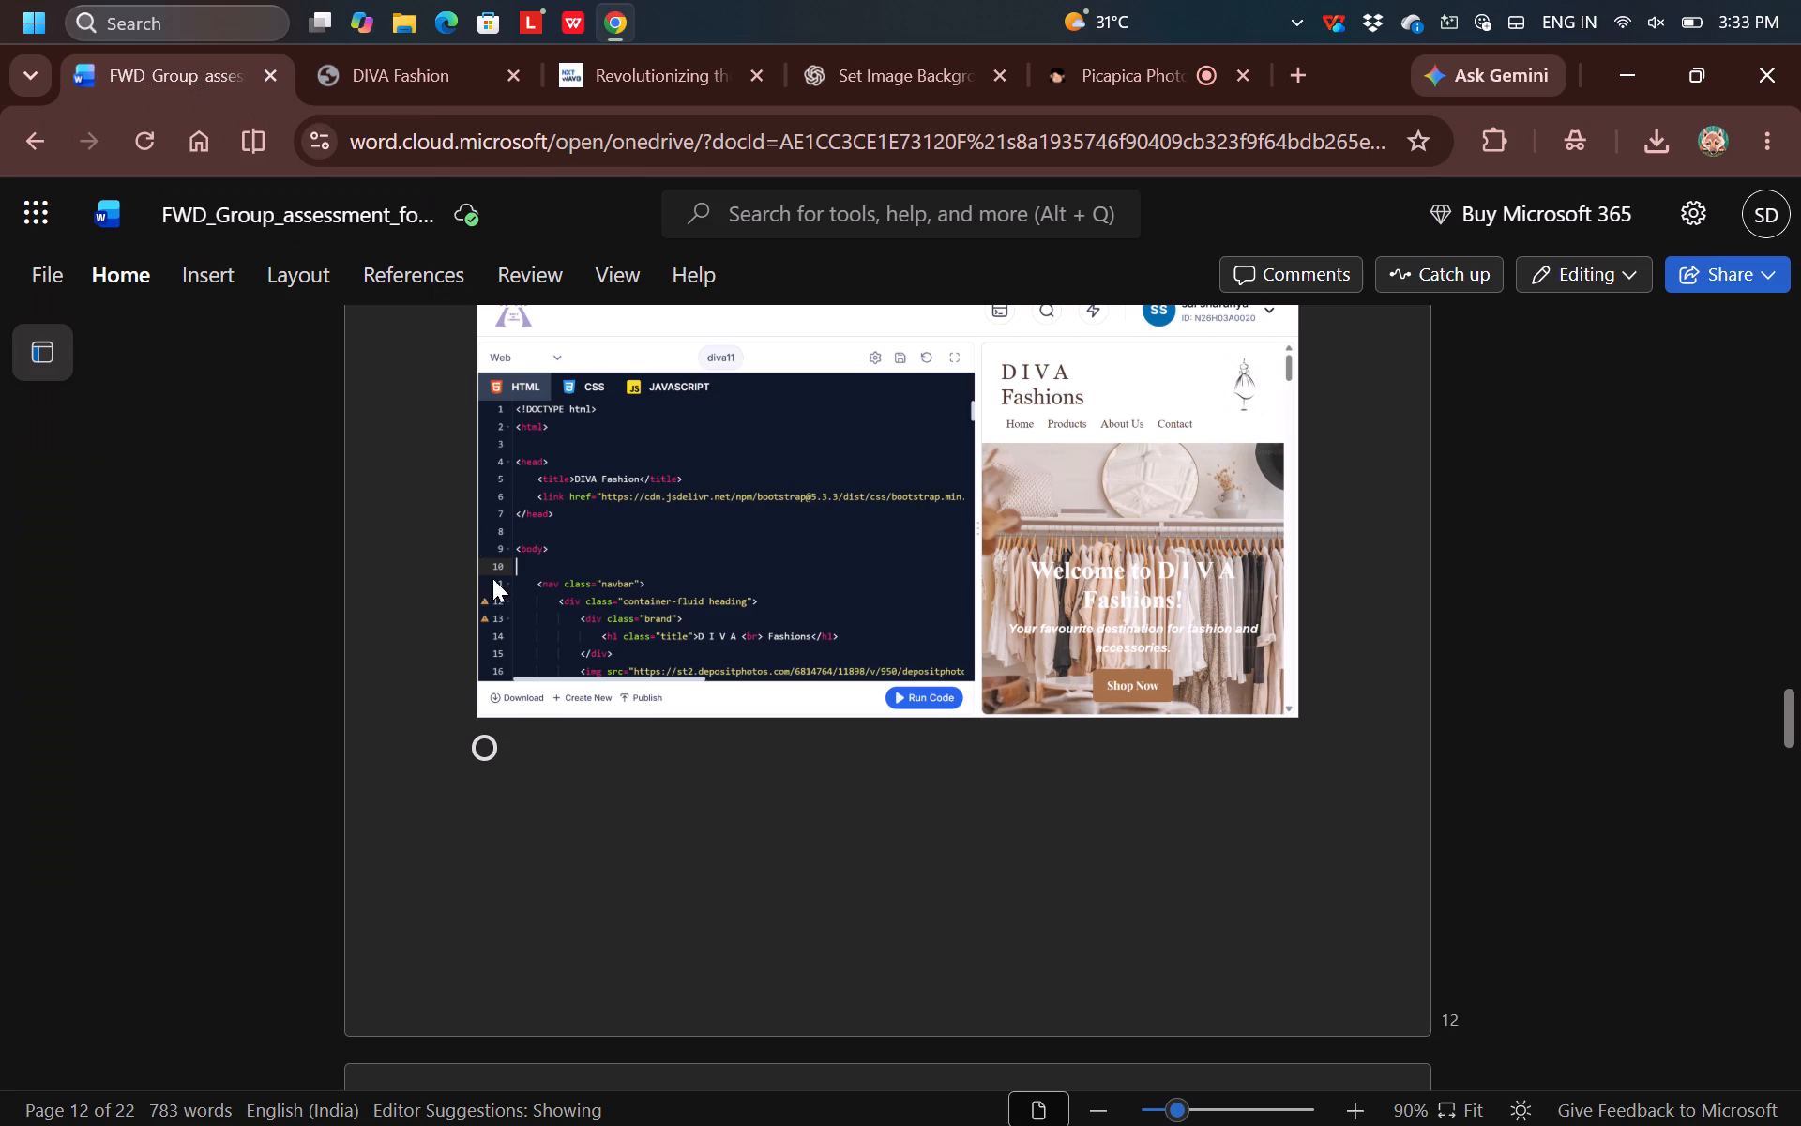
click(516, 773)
key(ctrl+v)
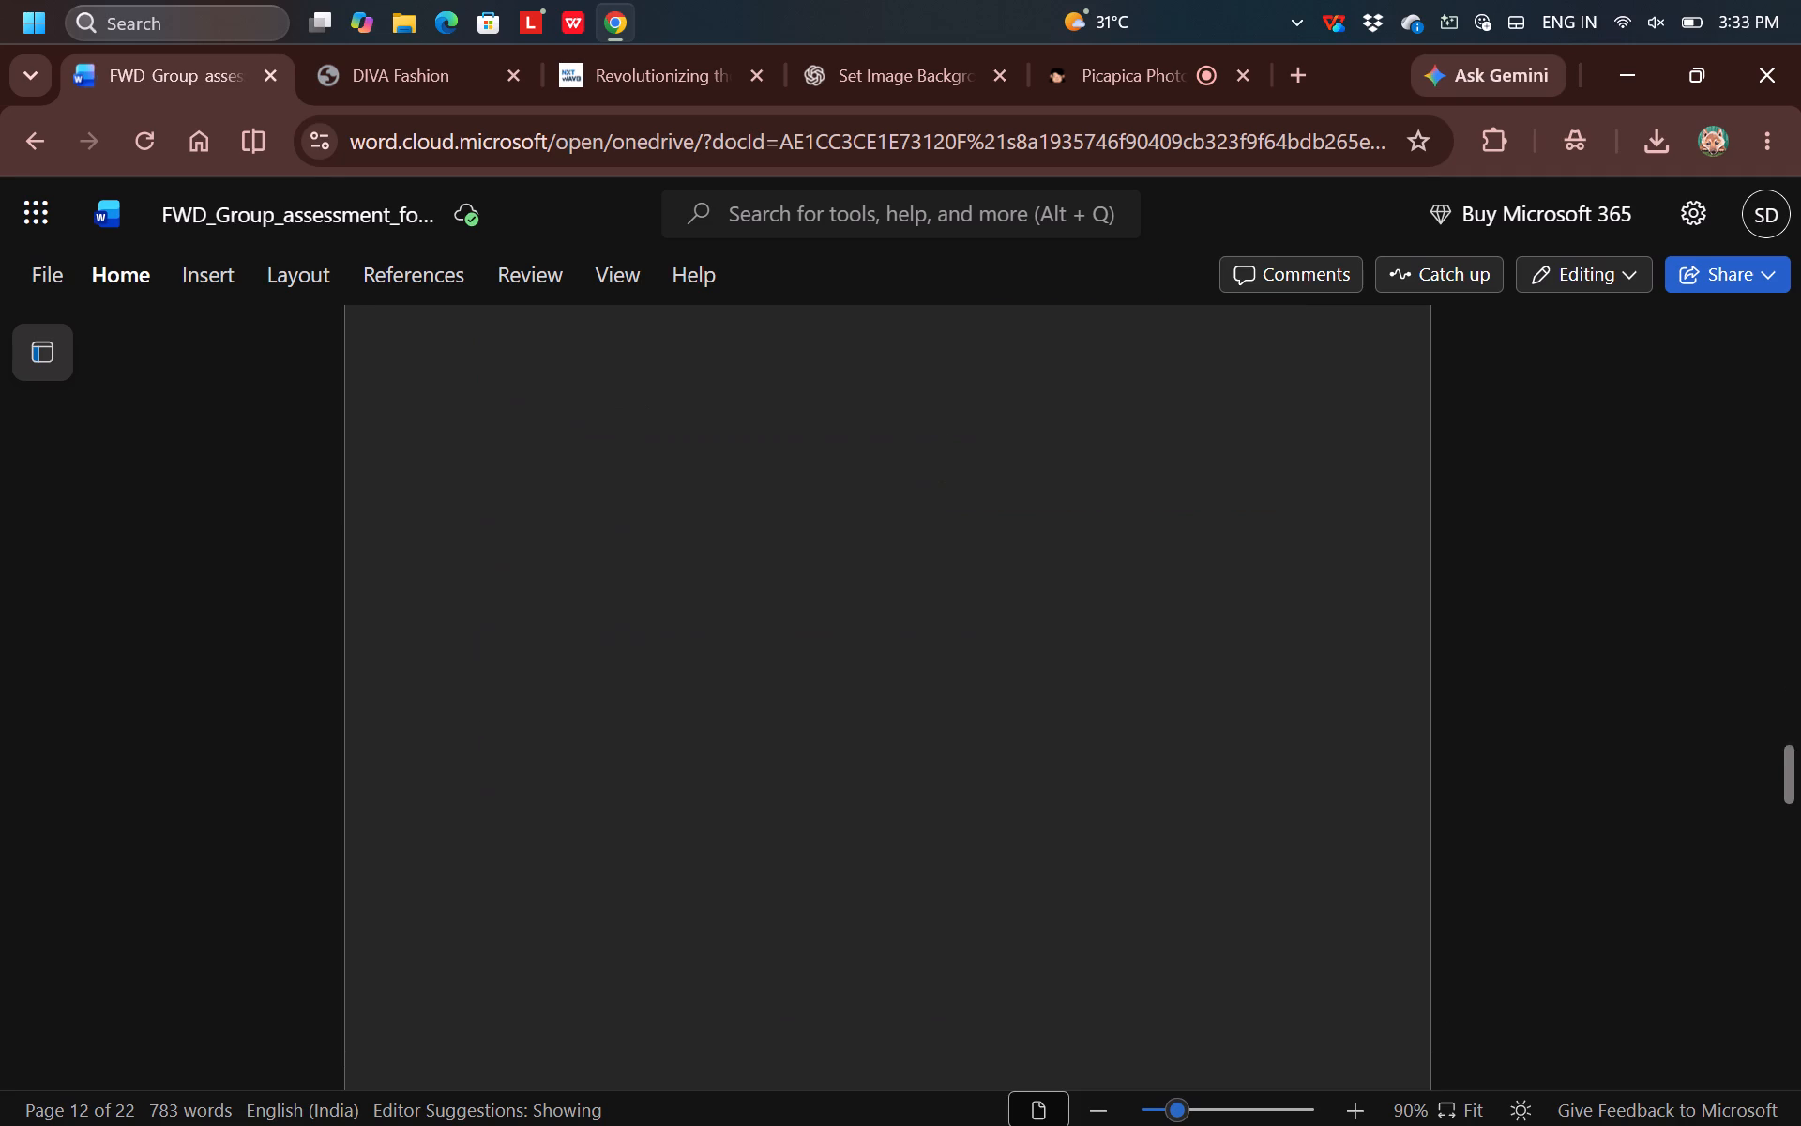
Review the pasted explanation from its closing paragraphs back up to its opening lines below the playground screenshot.
scroll(516, 773, up, 6)
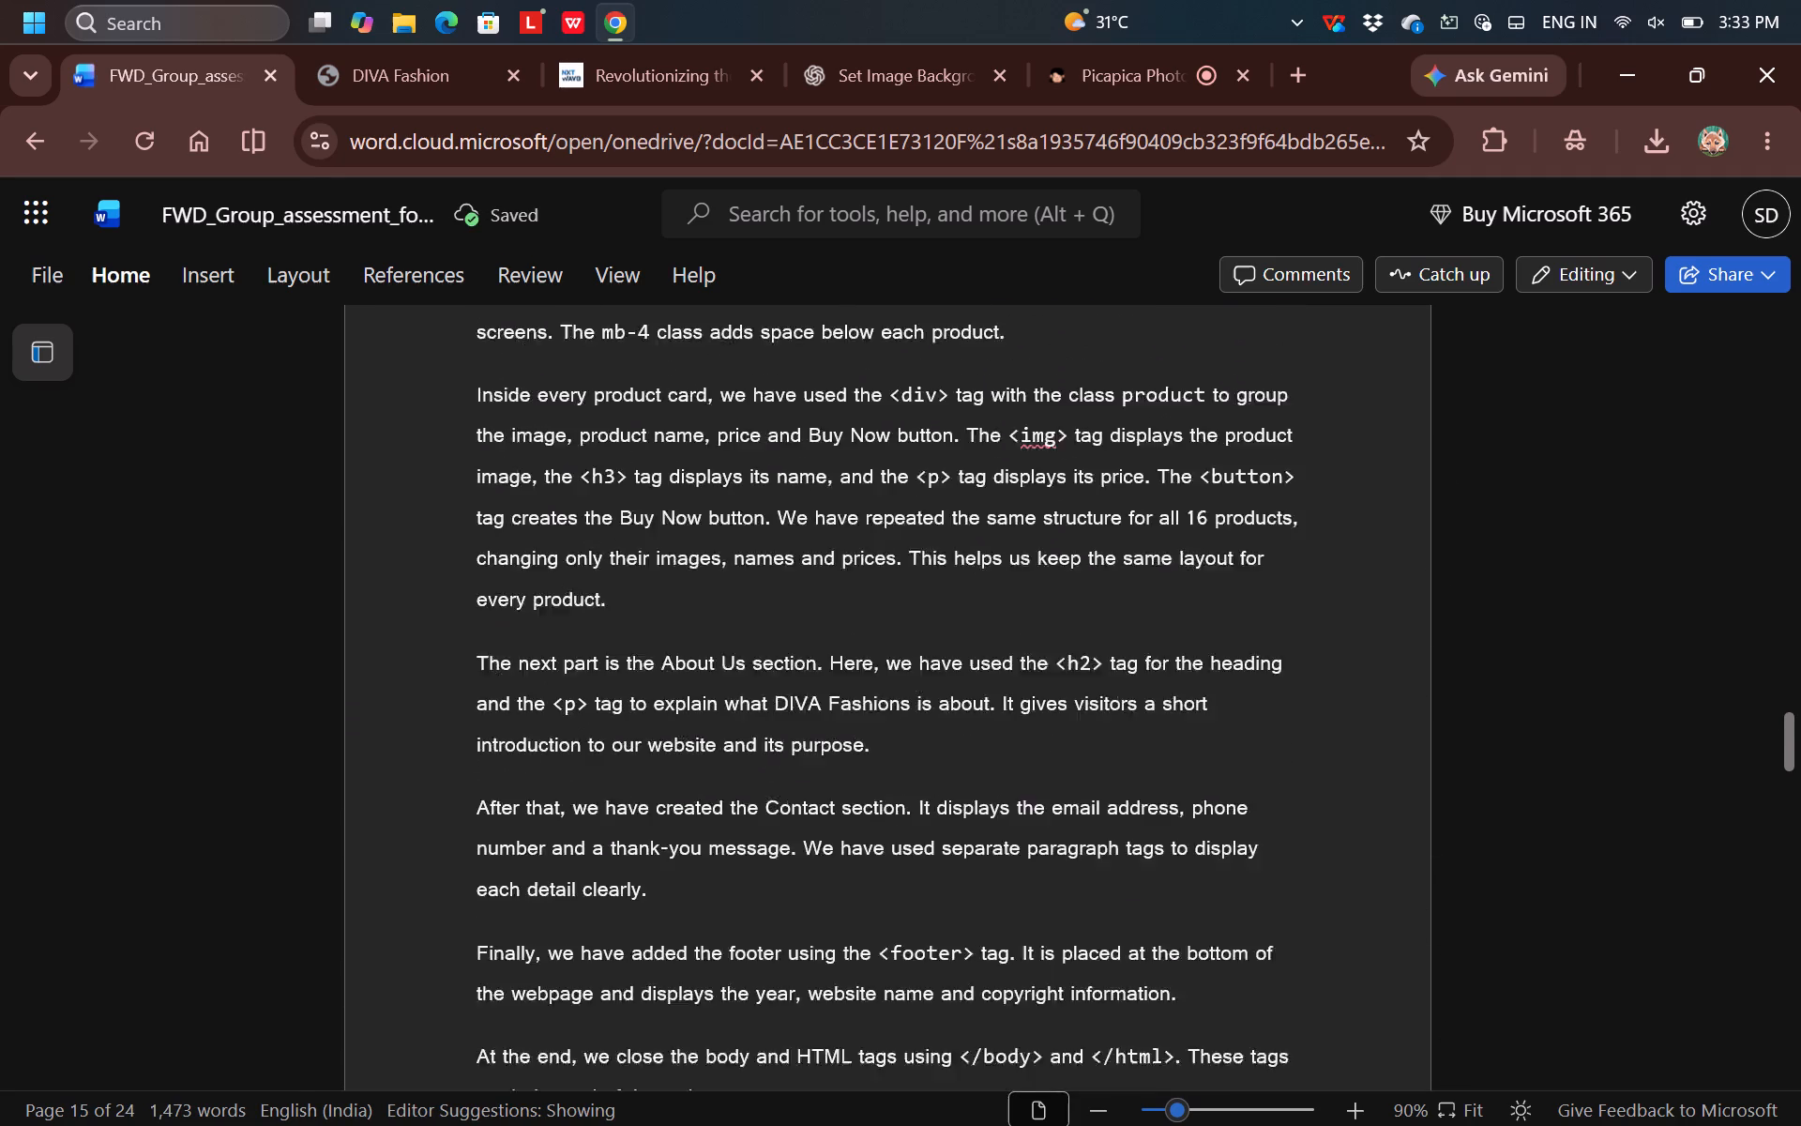
scroll(516, 773, up, 7)
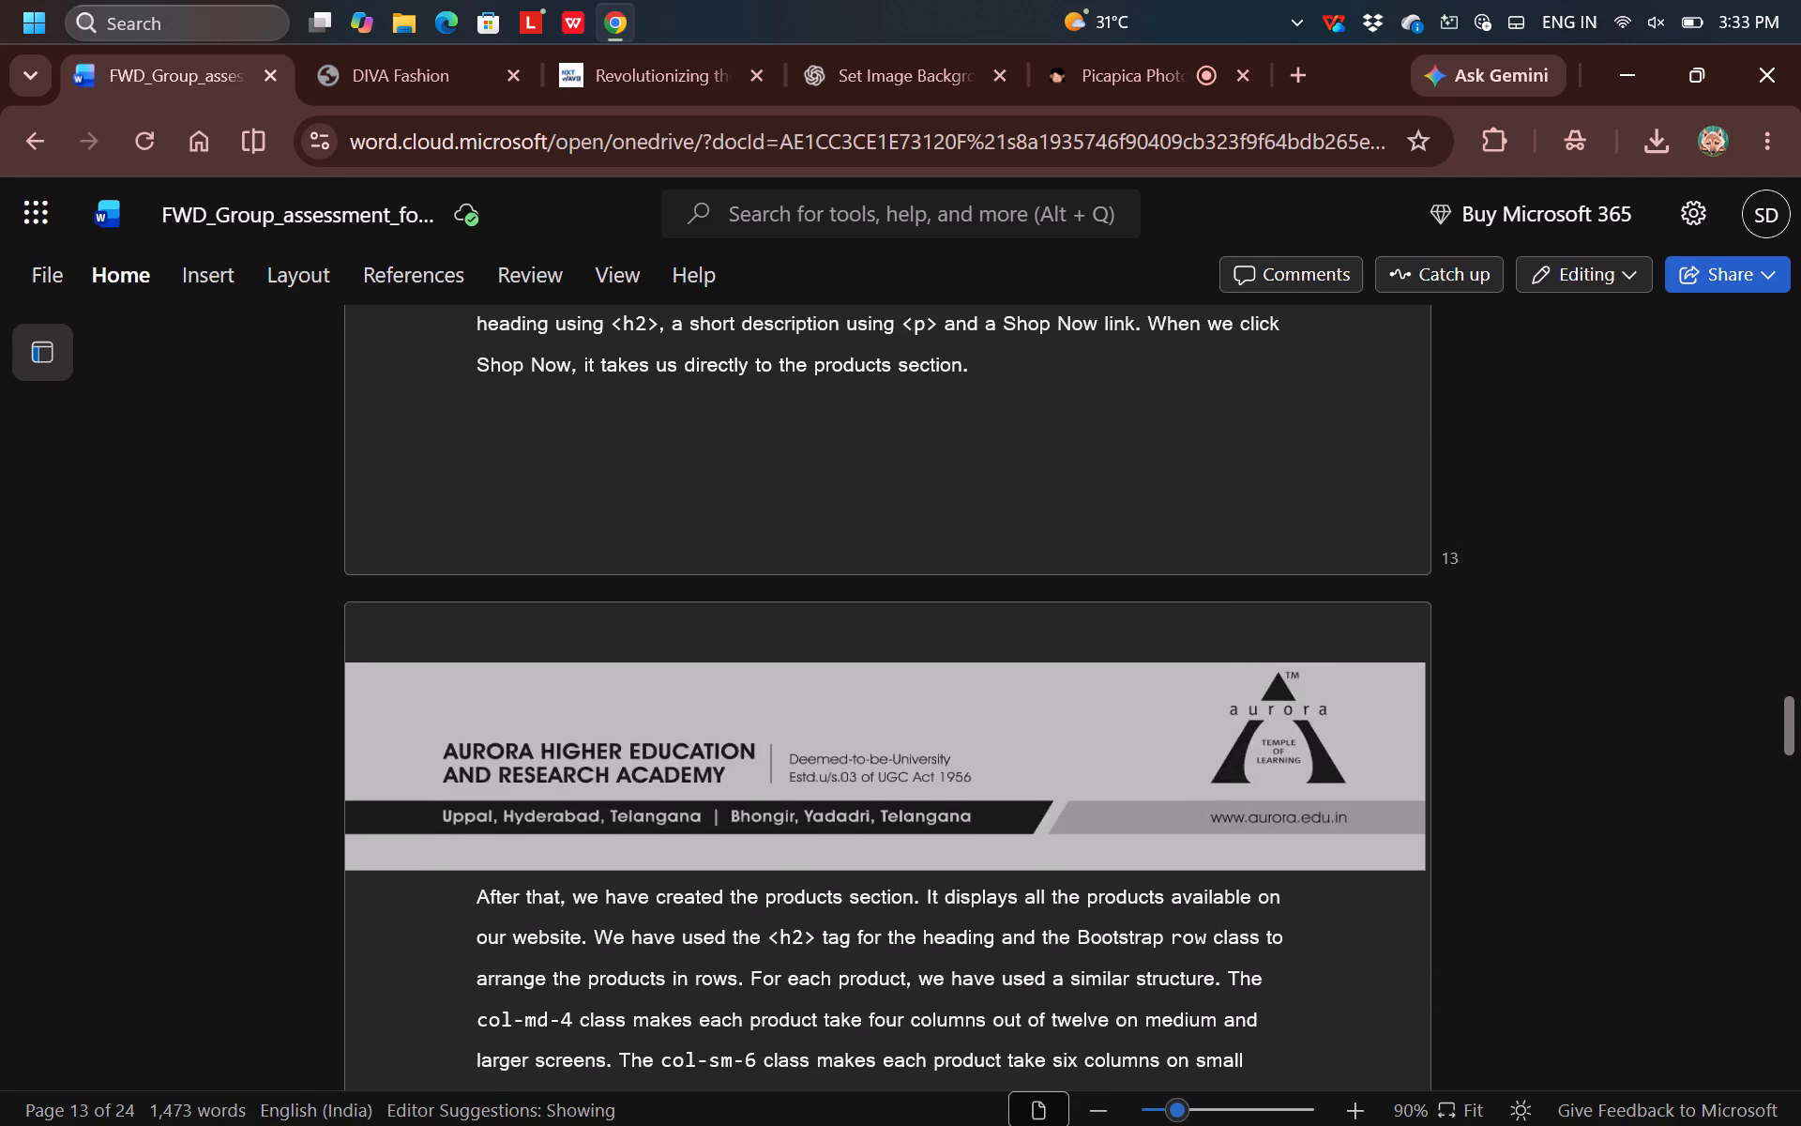
scroll(516, 773, up, 7)
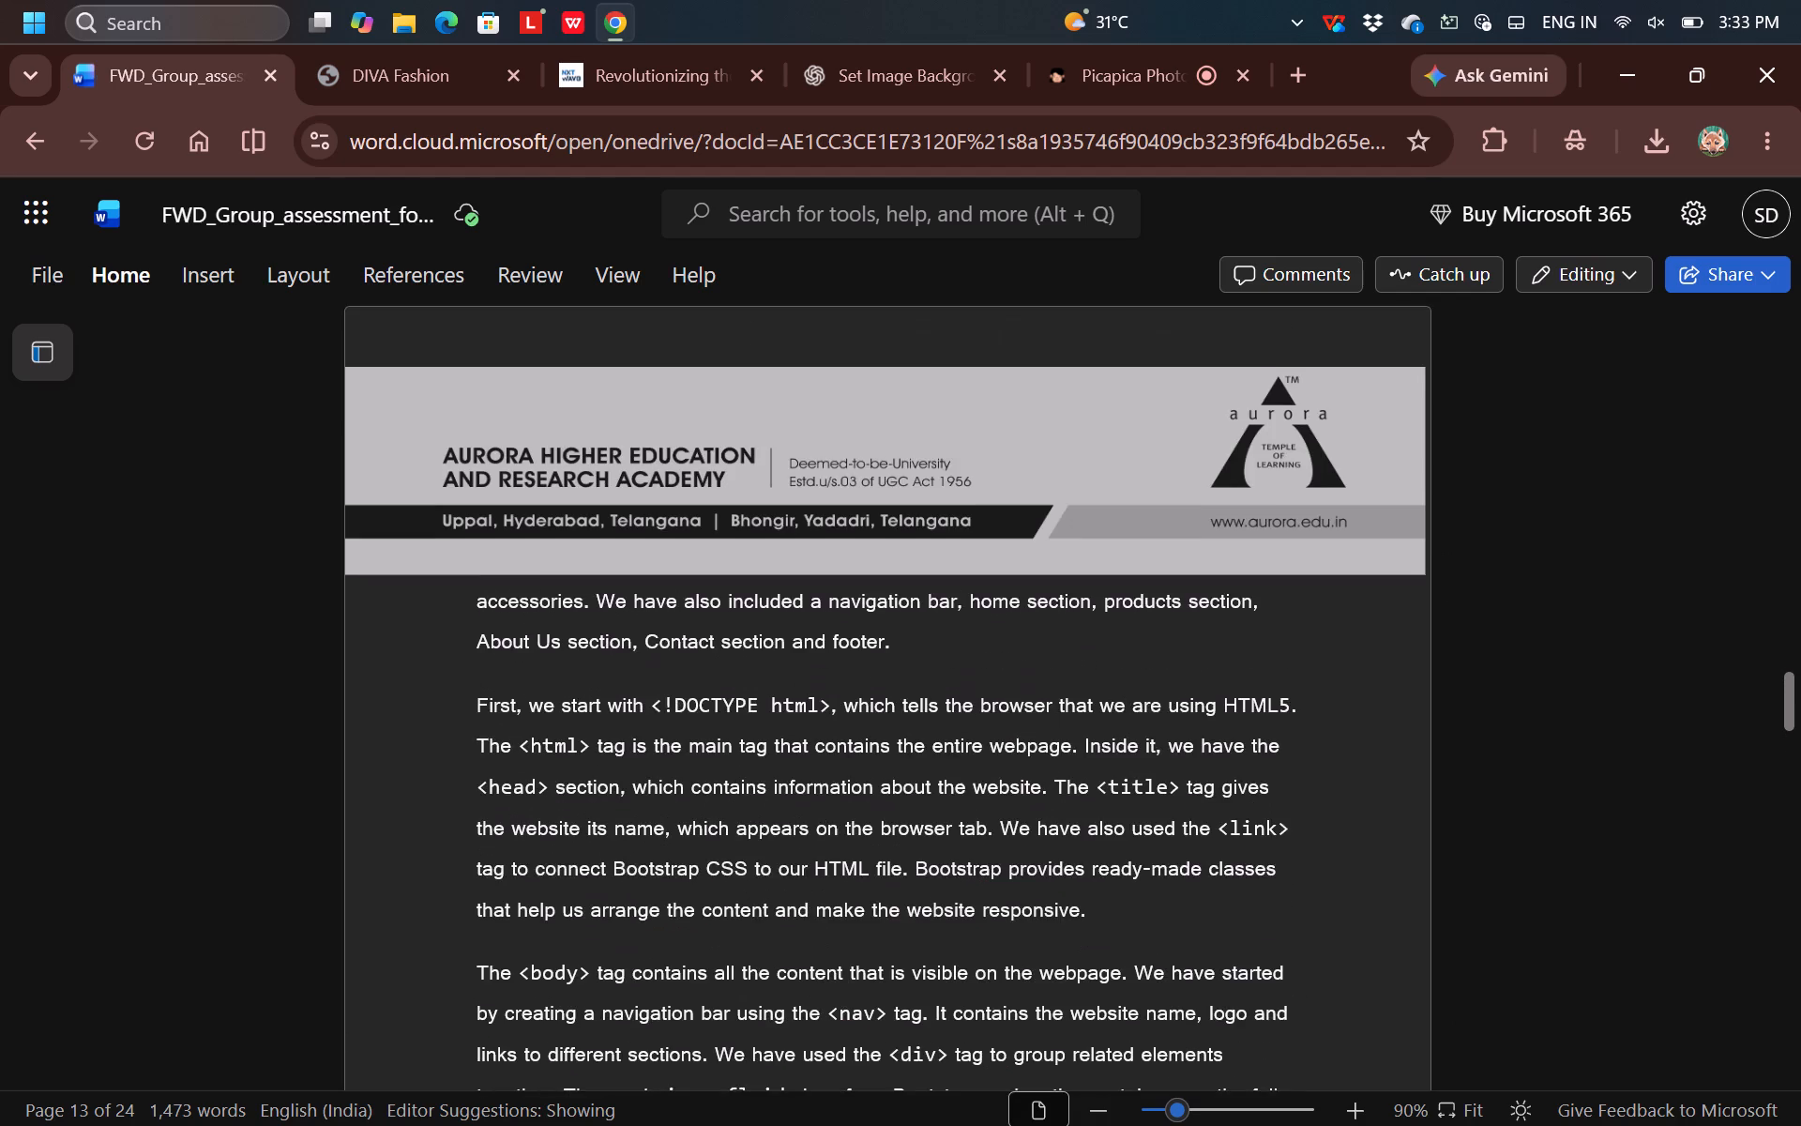
scroll(516, 773, up, 4)
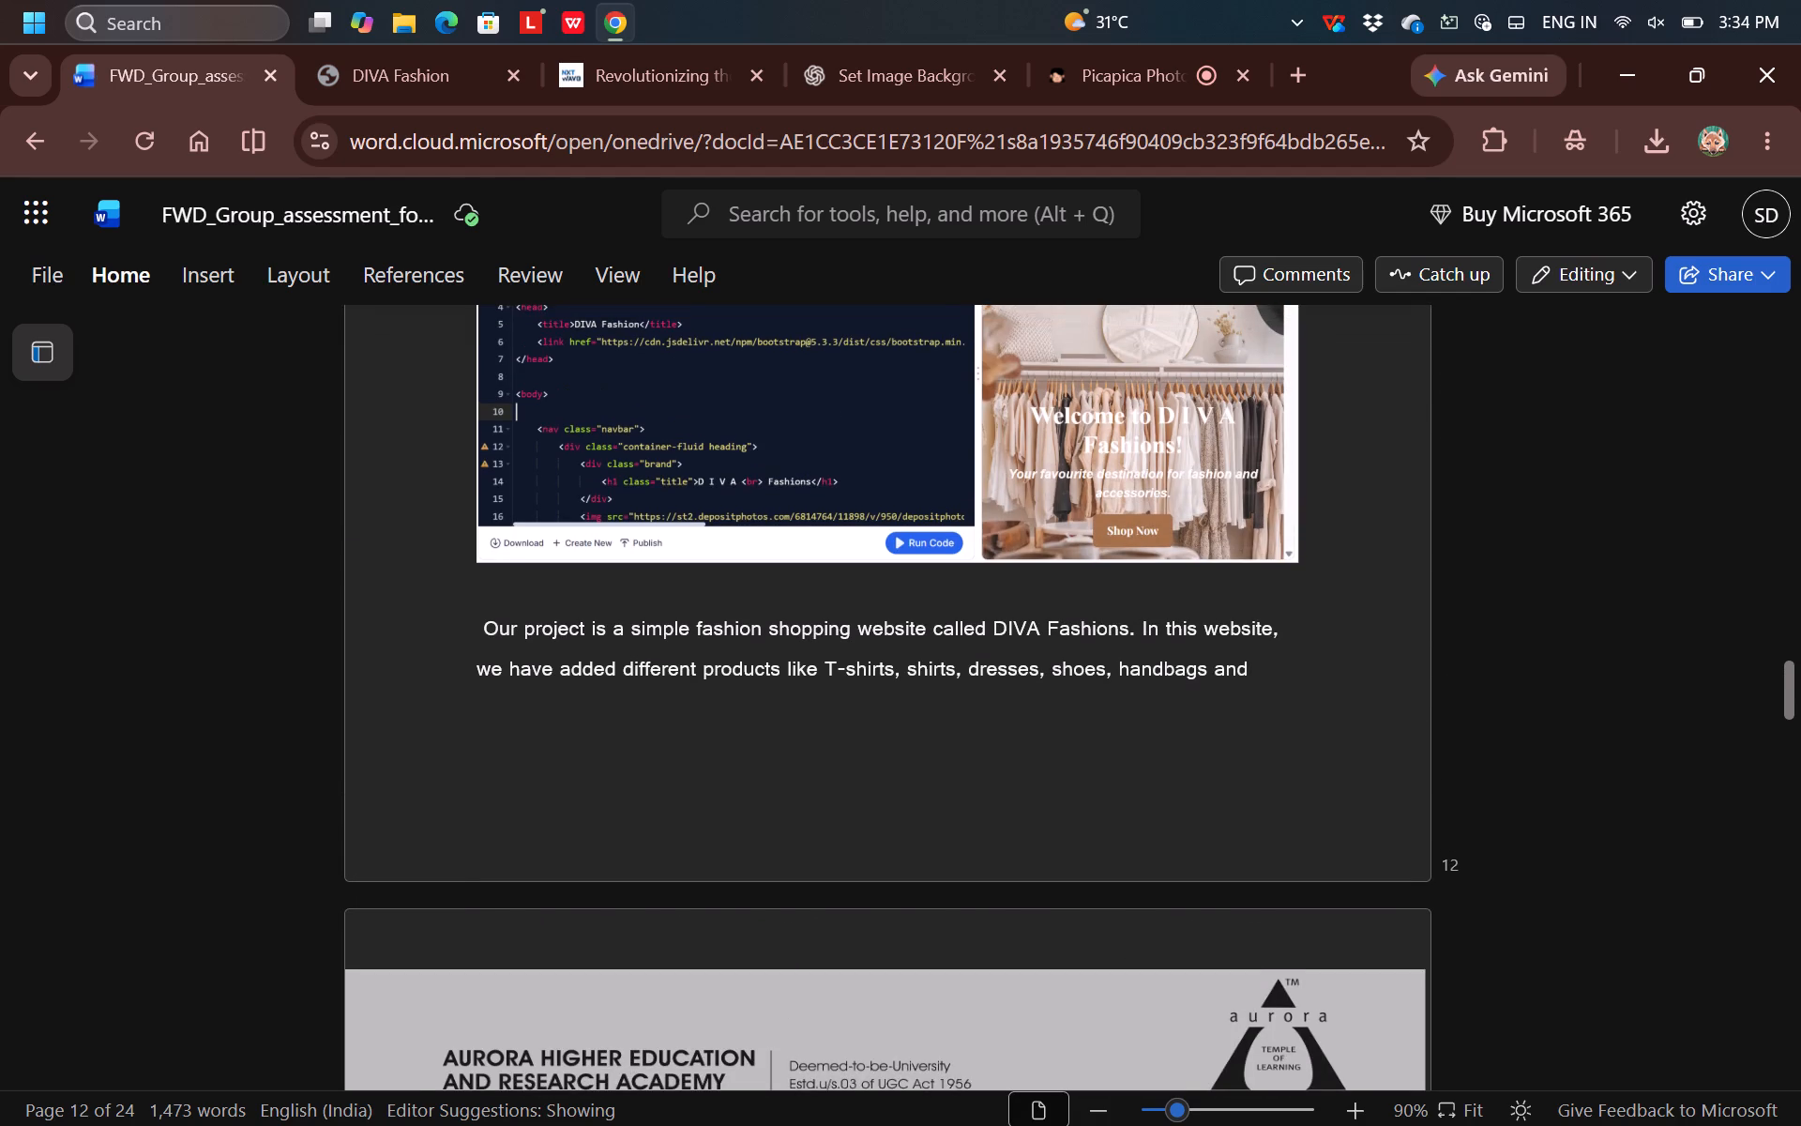
scroll(516, 773, down, 2)
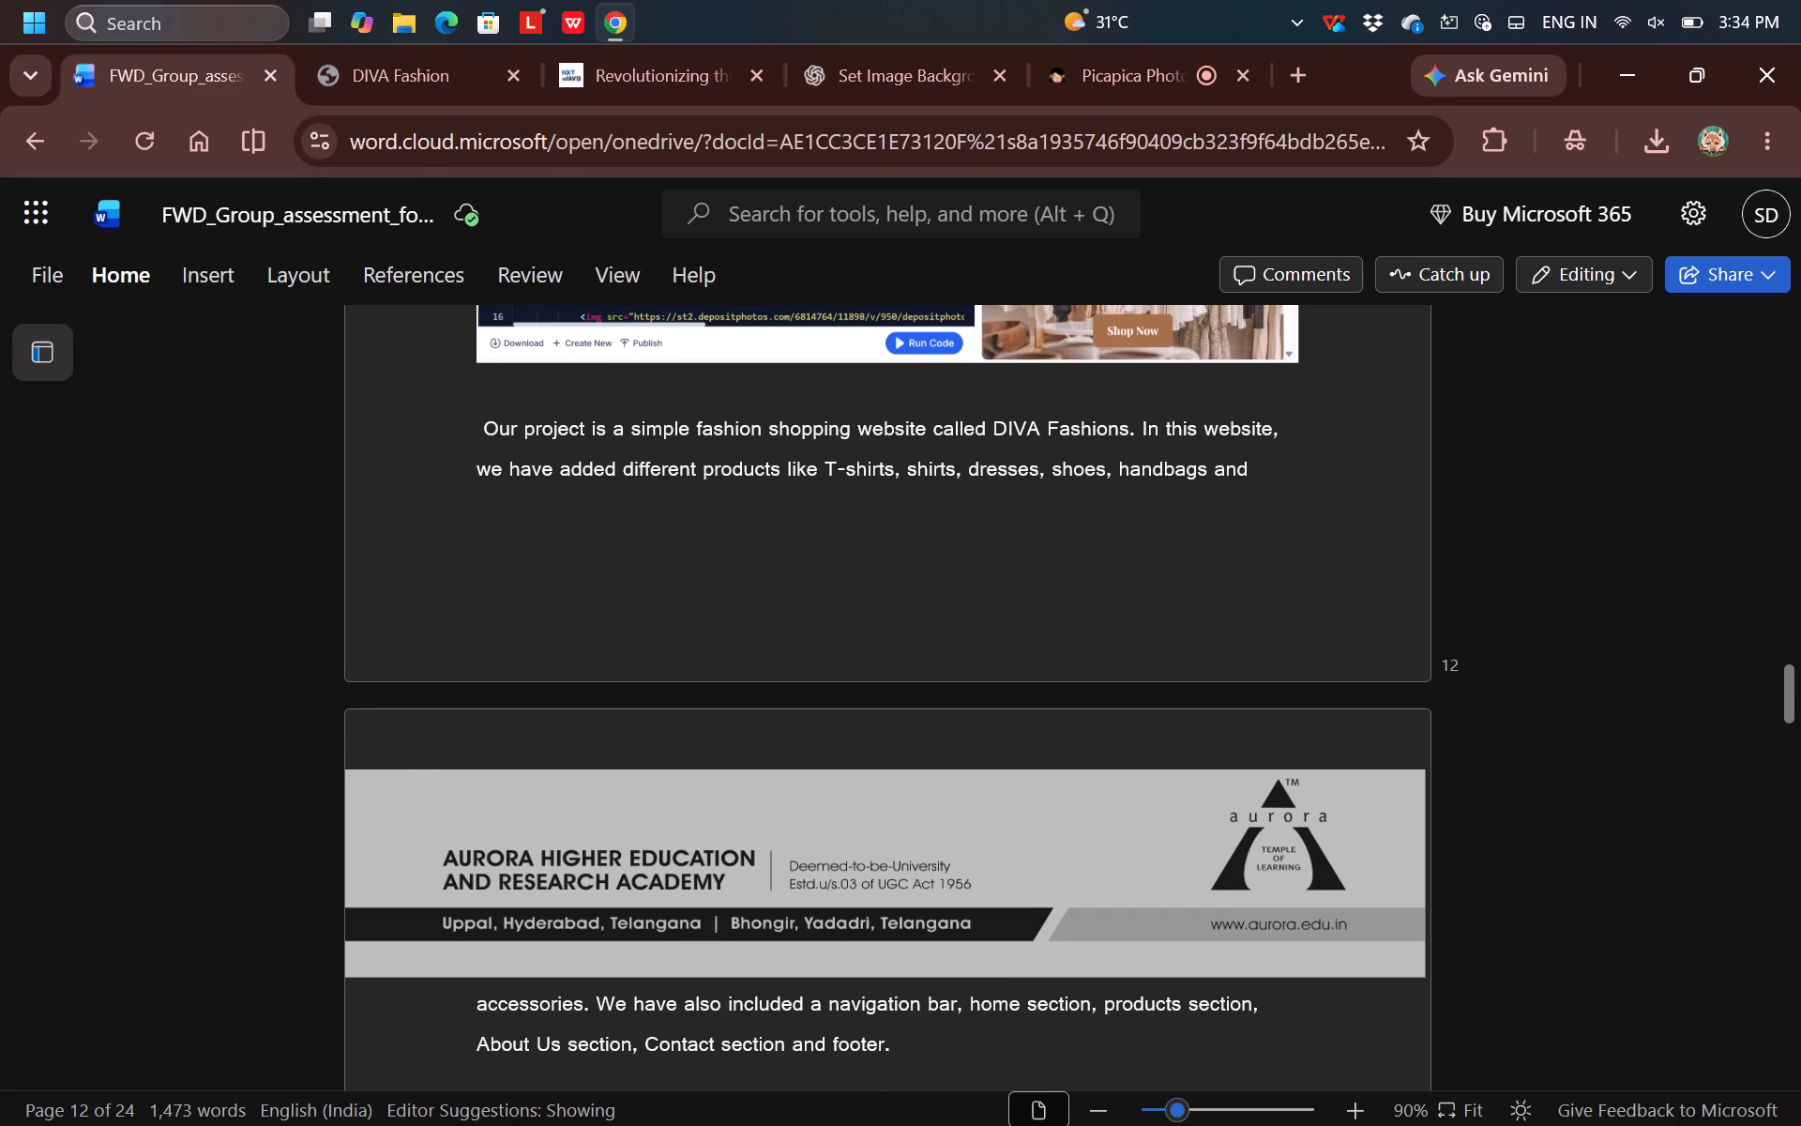
scroll(529, 577, up, 2)
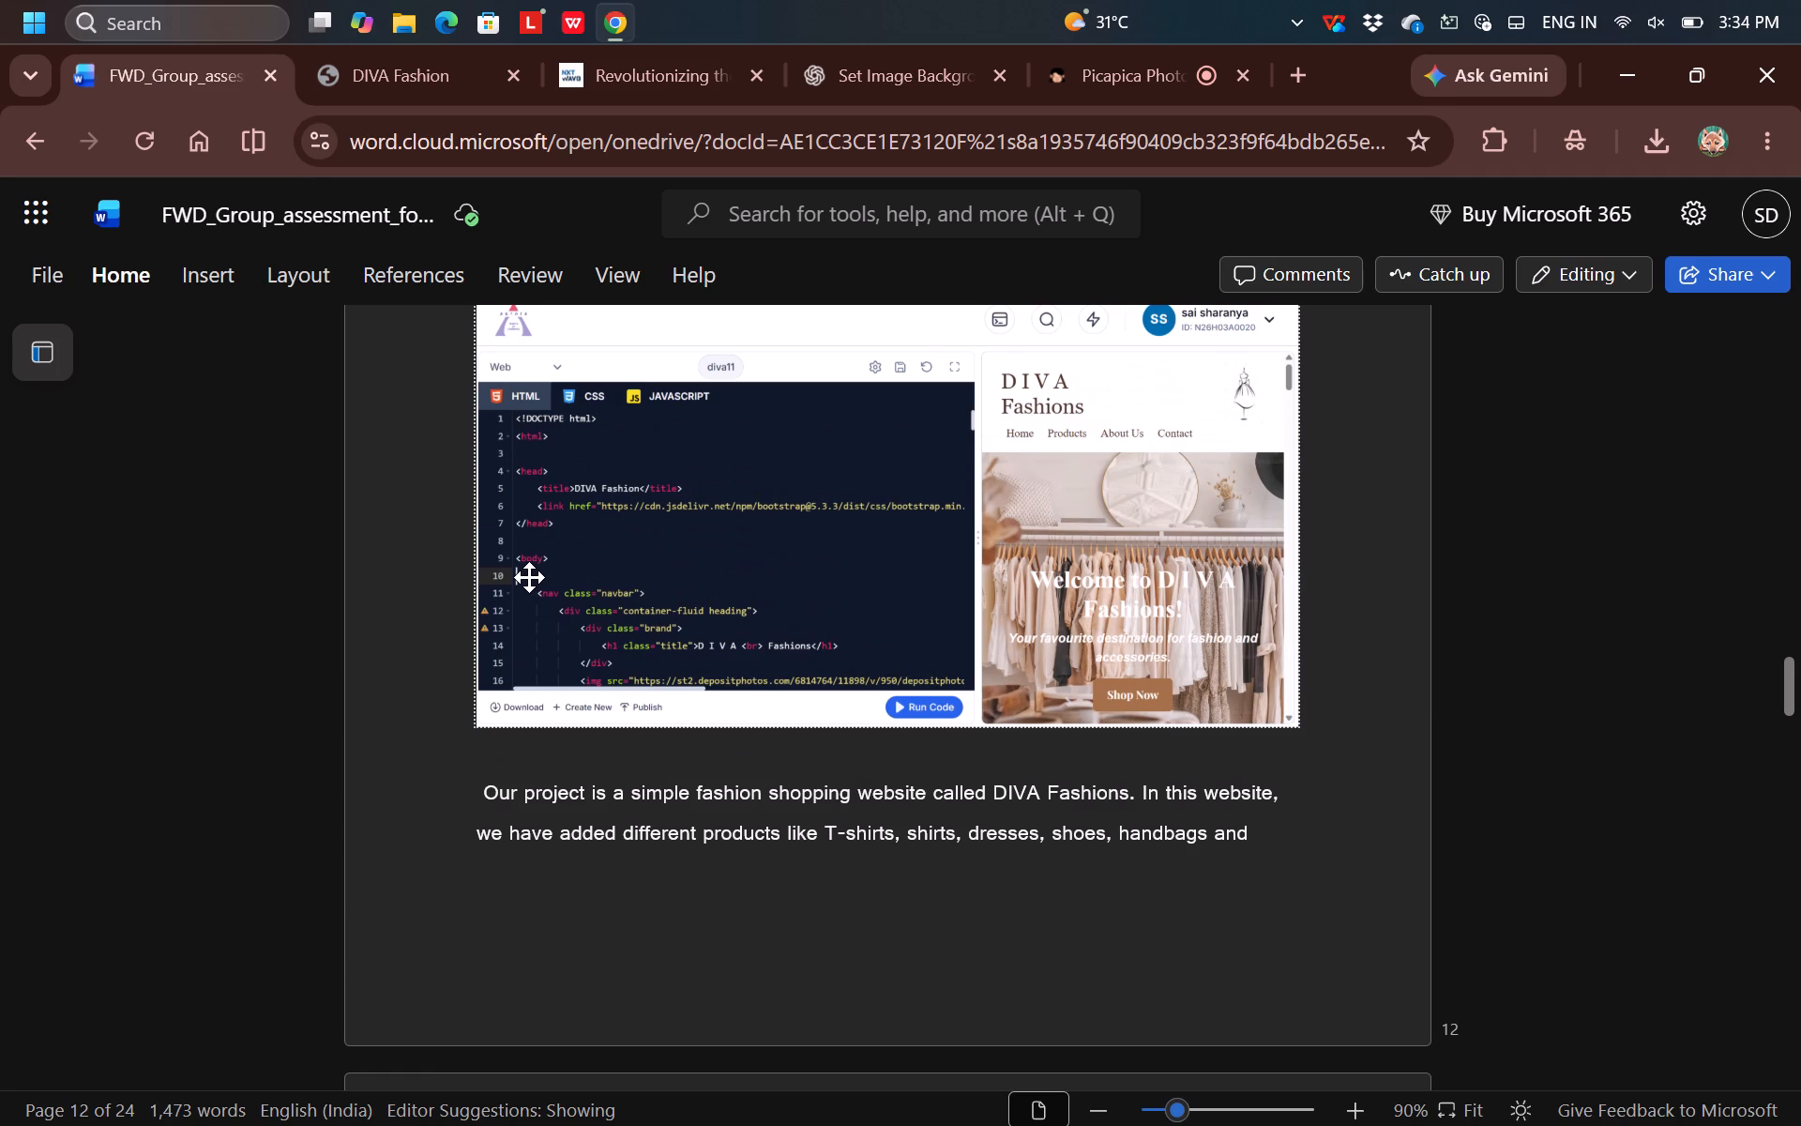
Join the paragraphs starting "First, we start with" and "The <body> tag" to the text before them, each separated by a space.
scroll(532, 764, down, 1)
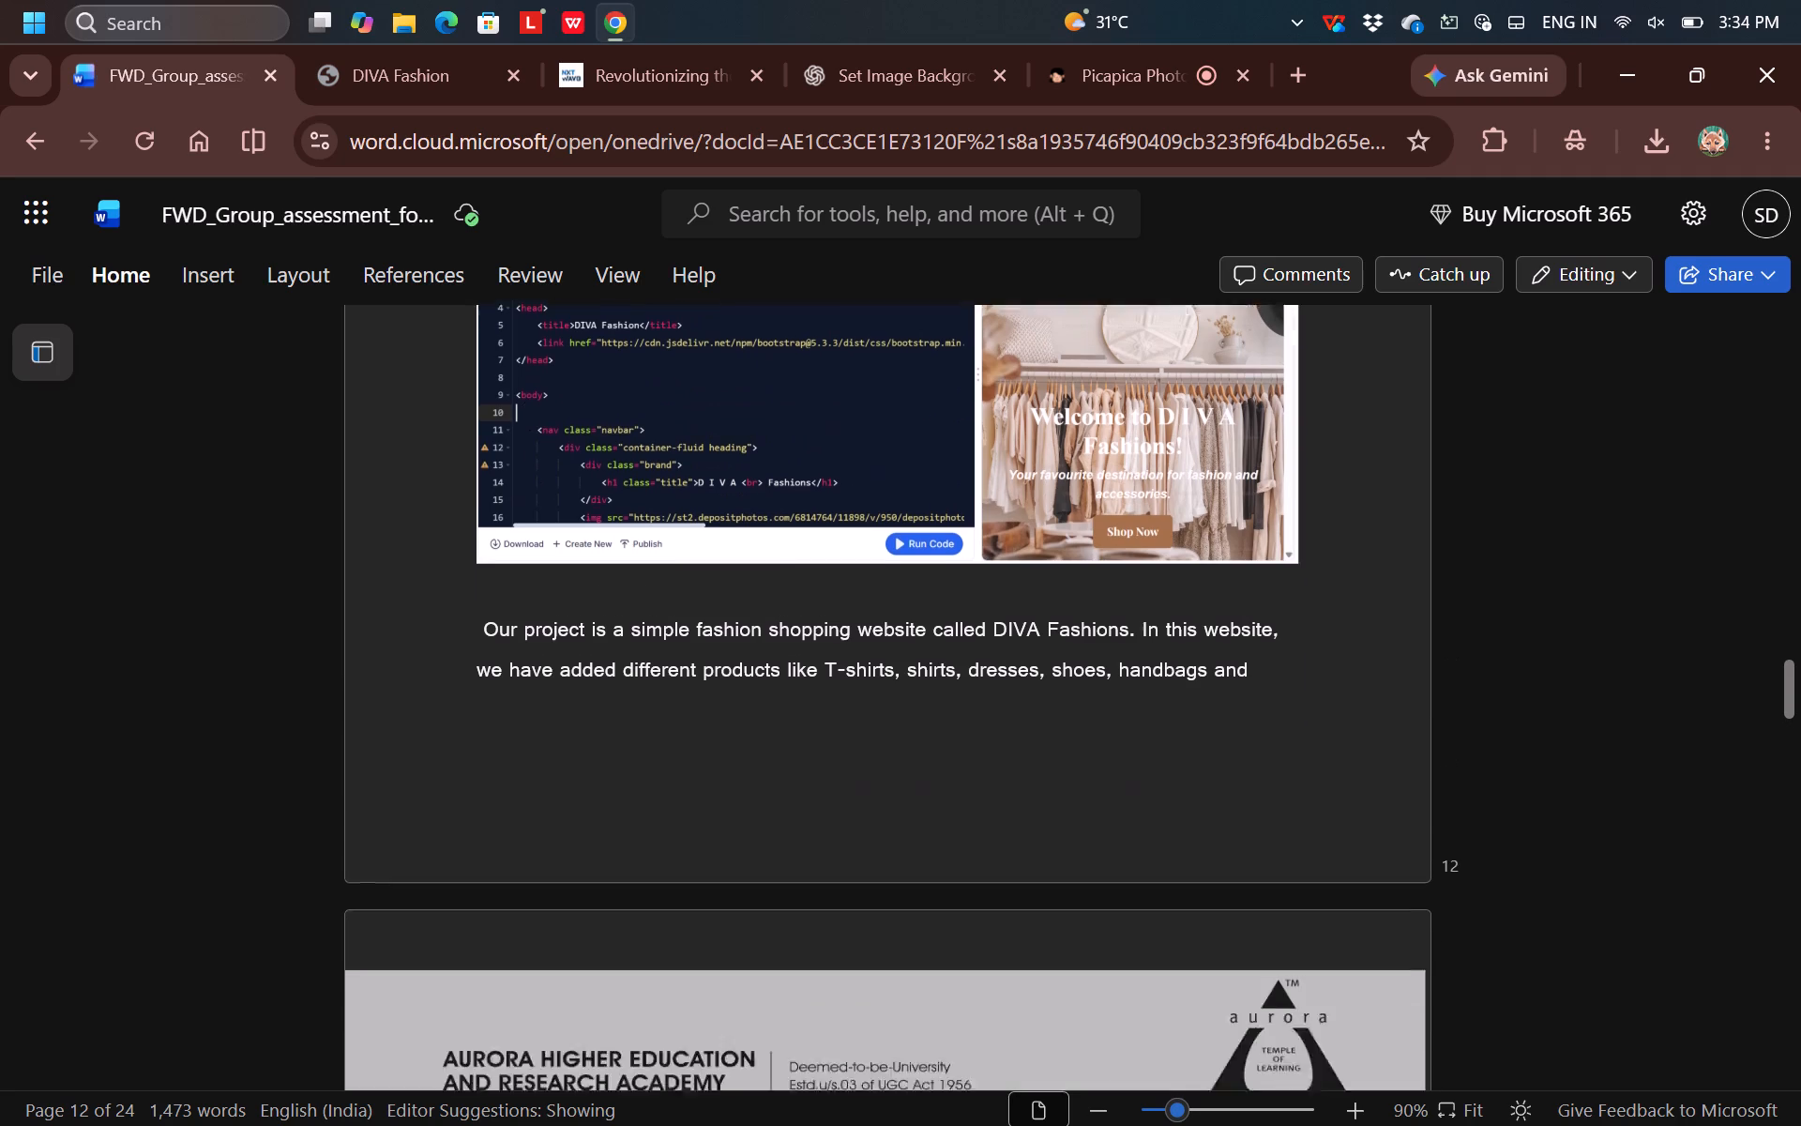
scroll(532, 764, down, 4)
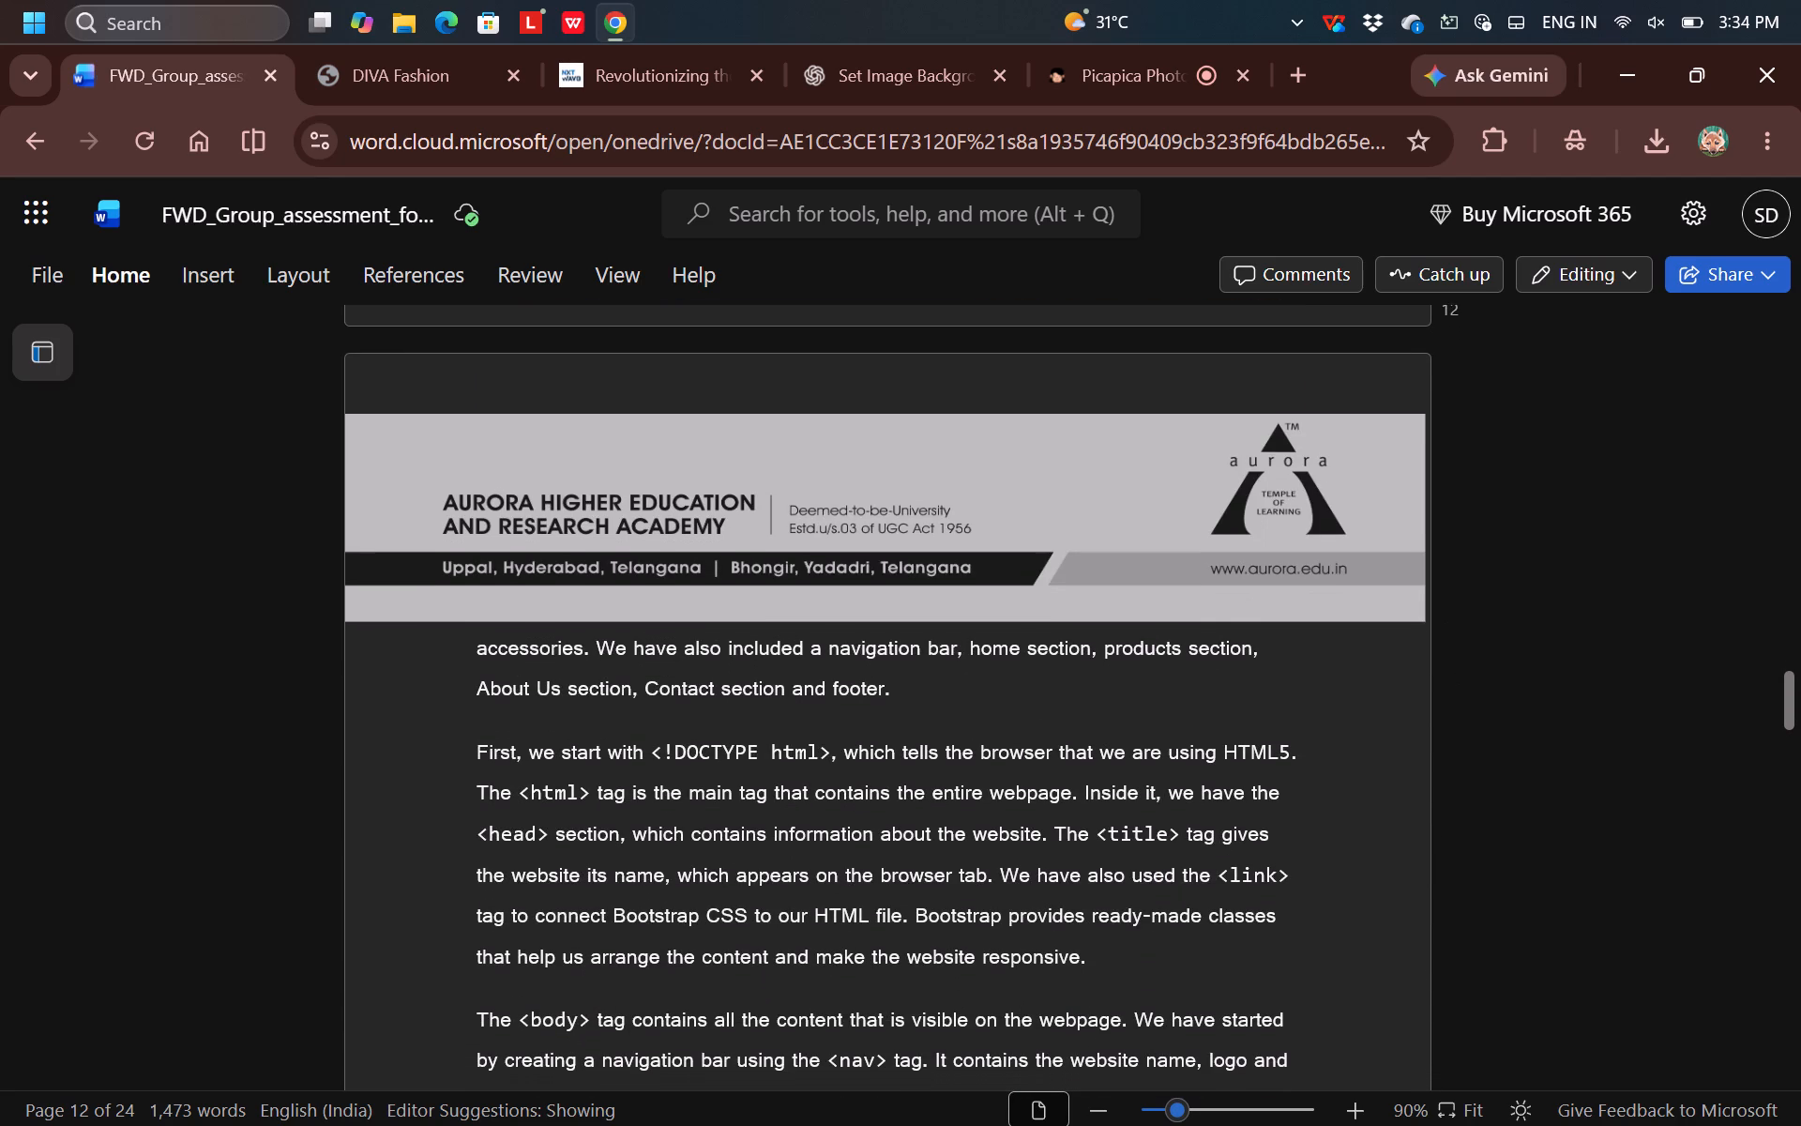
click(479, 726)
key(Down)
key(BackSpace)
key(space)
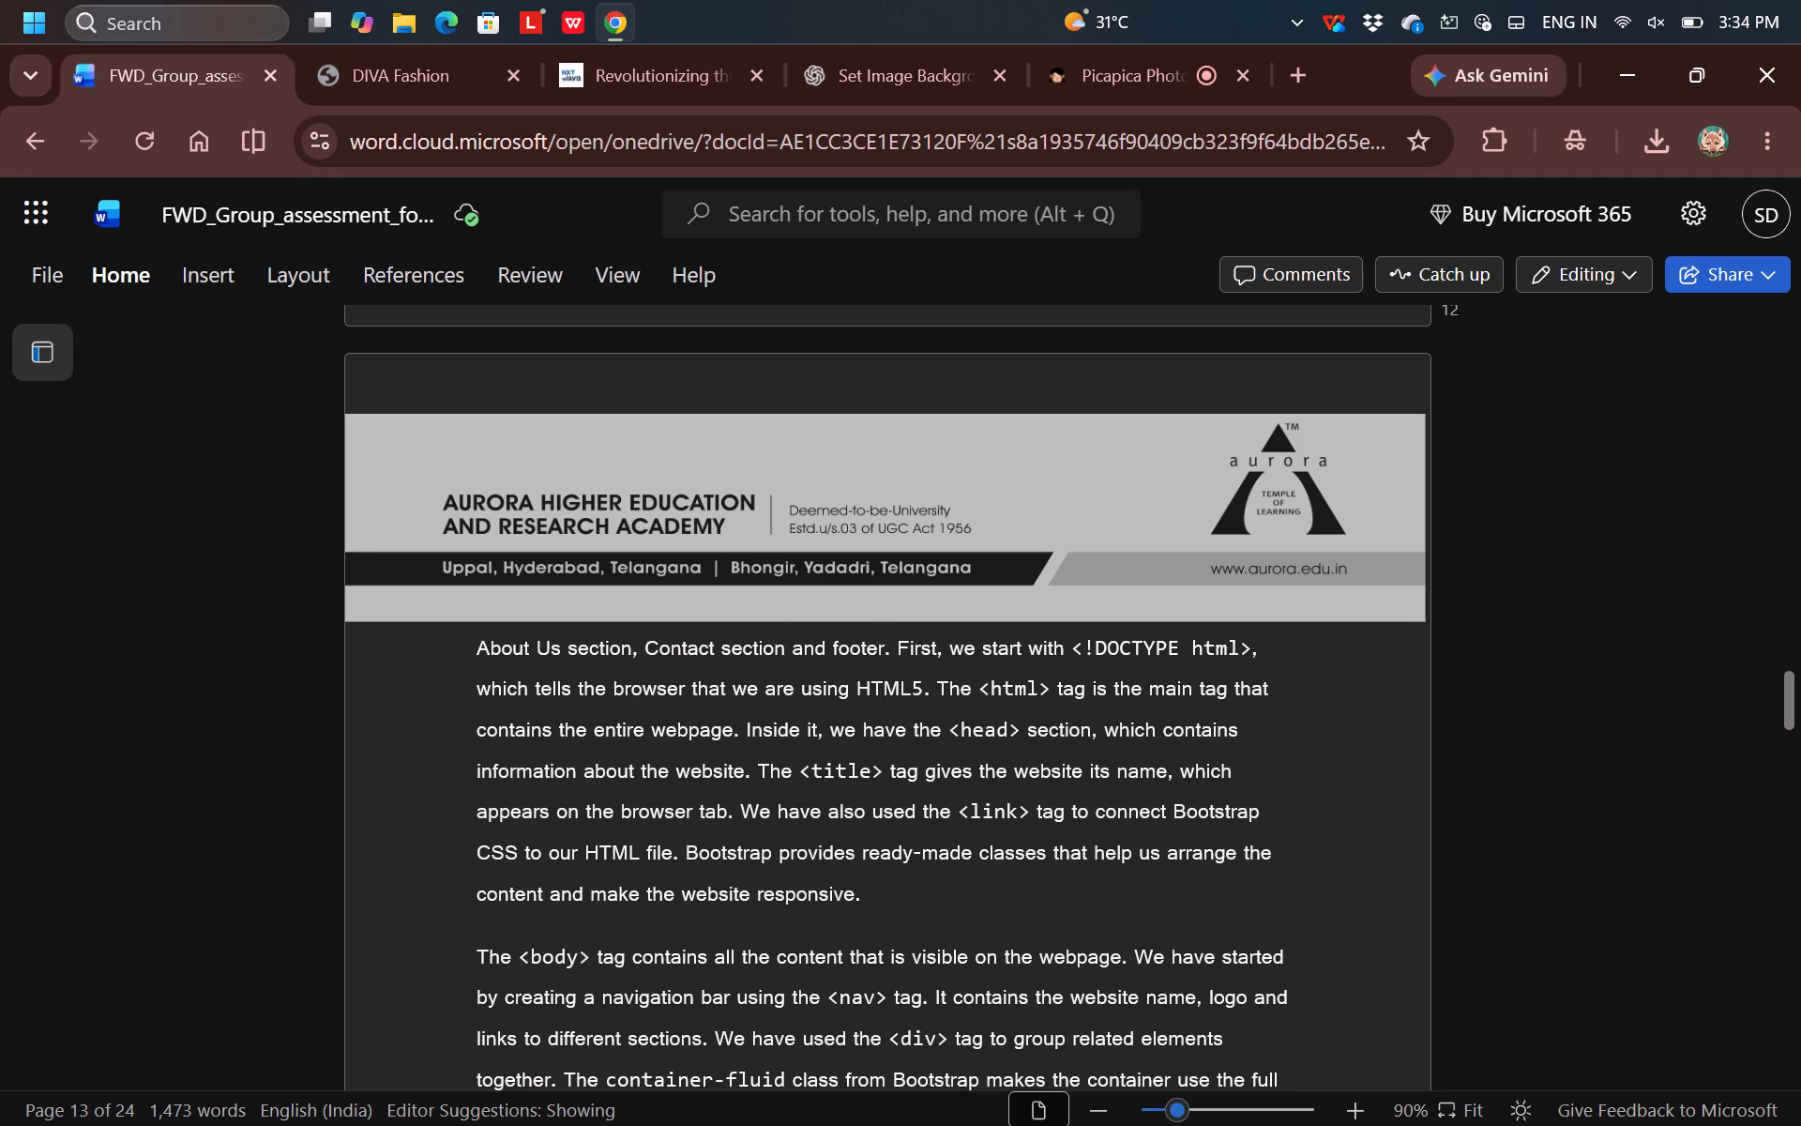
click(484, 950)
key(BackSpace)
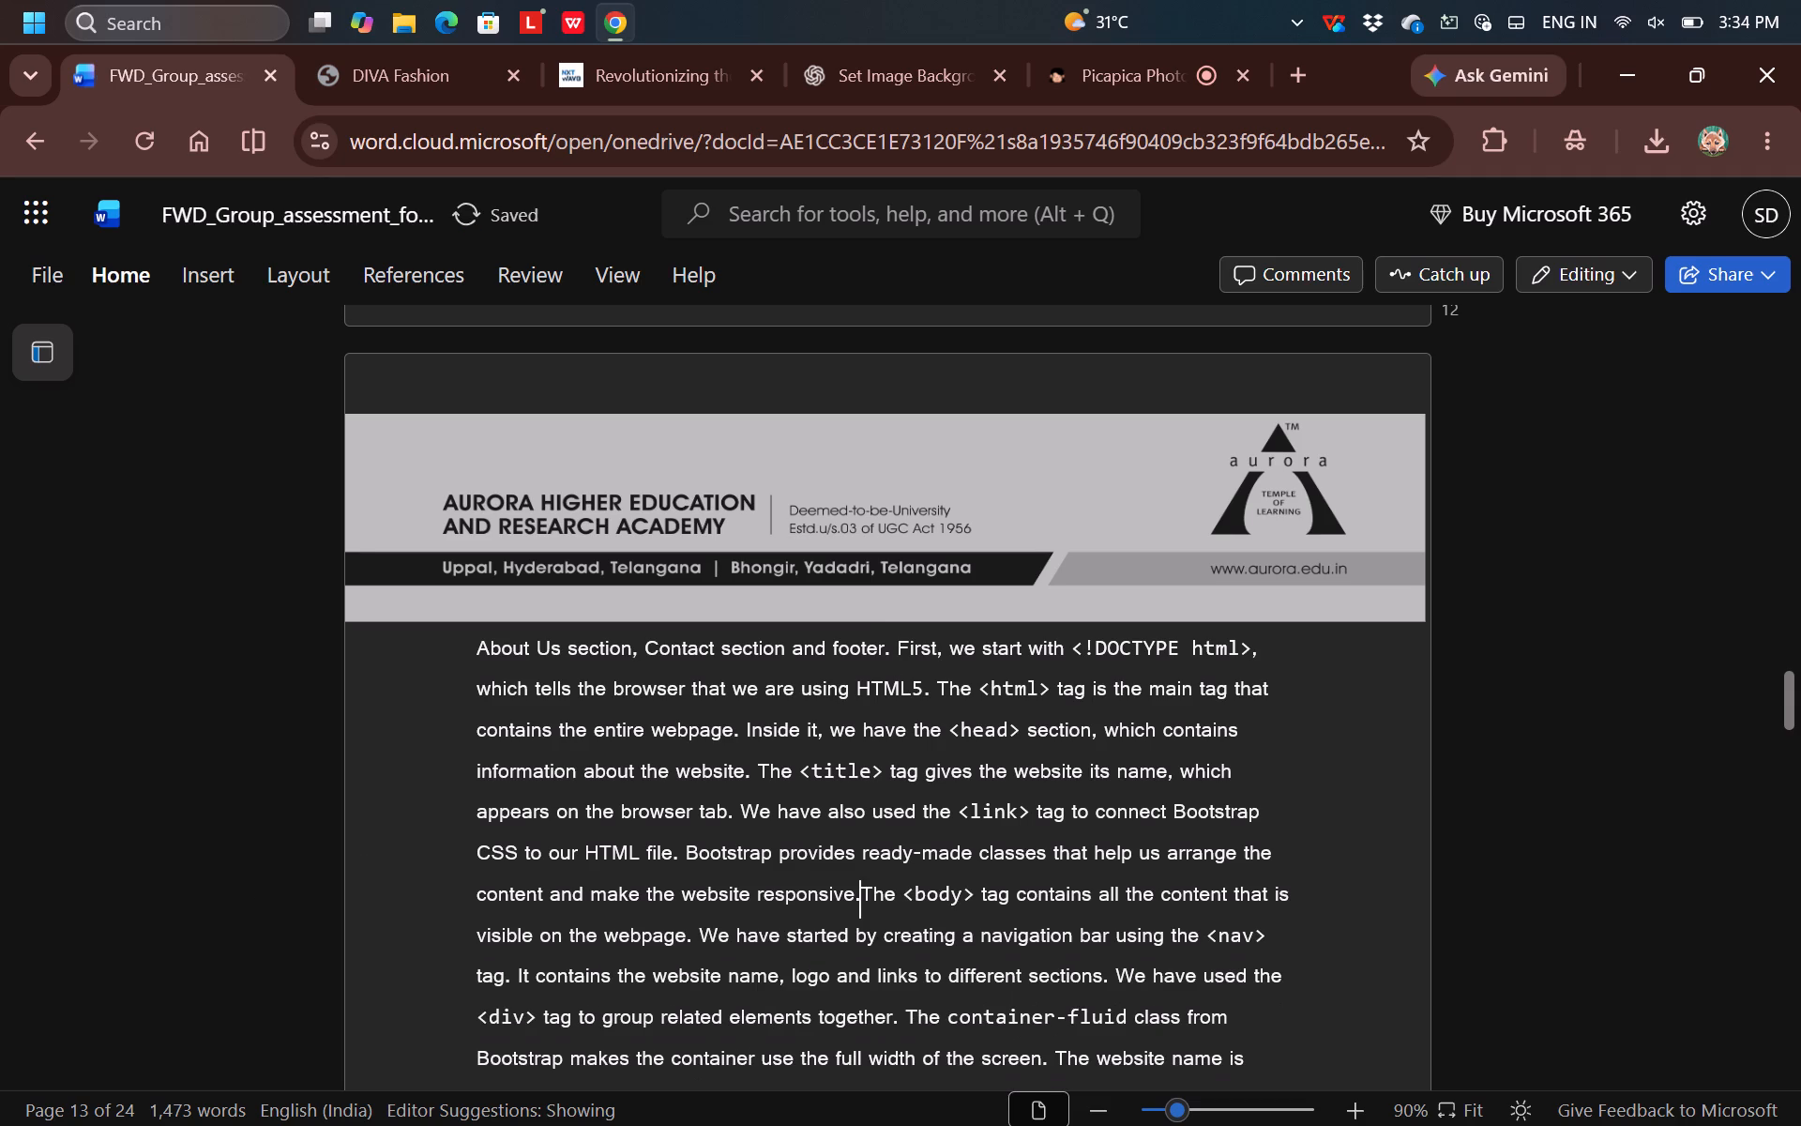
key(space)
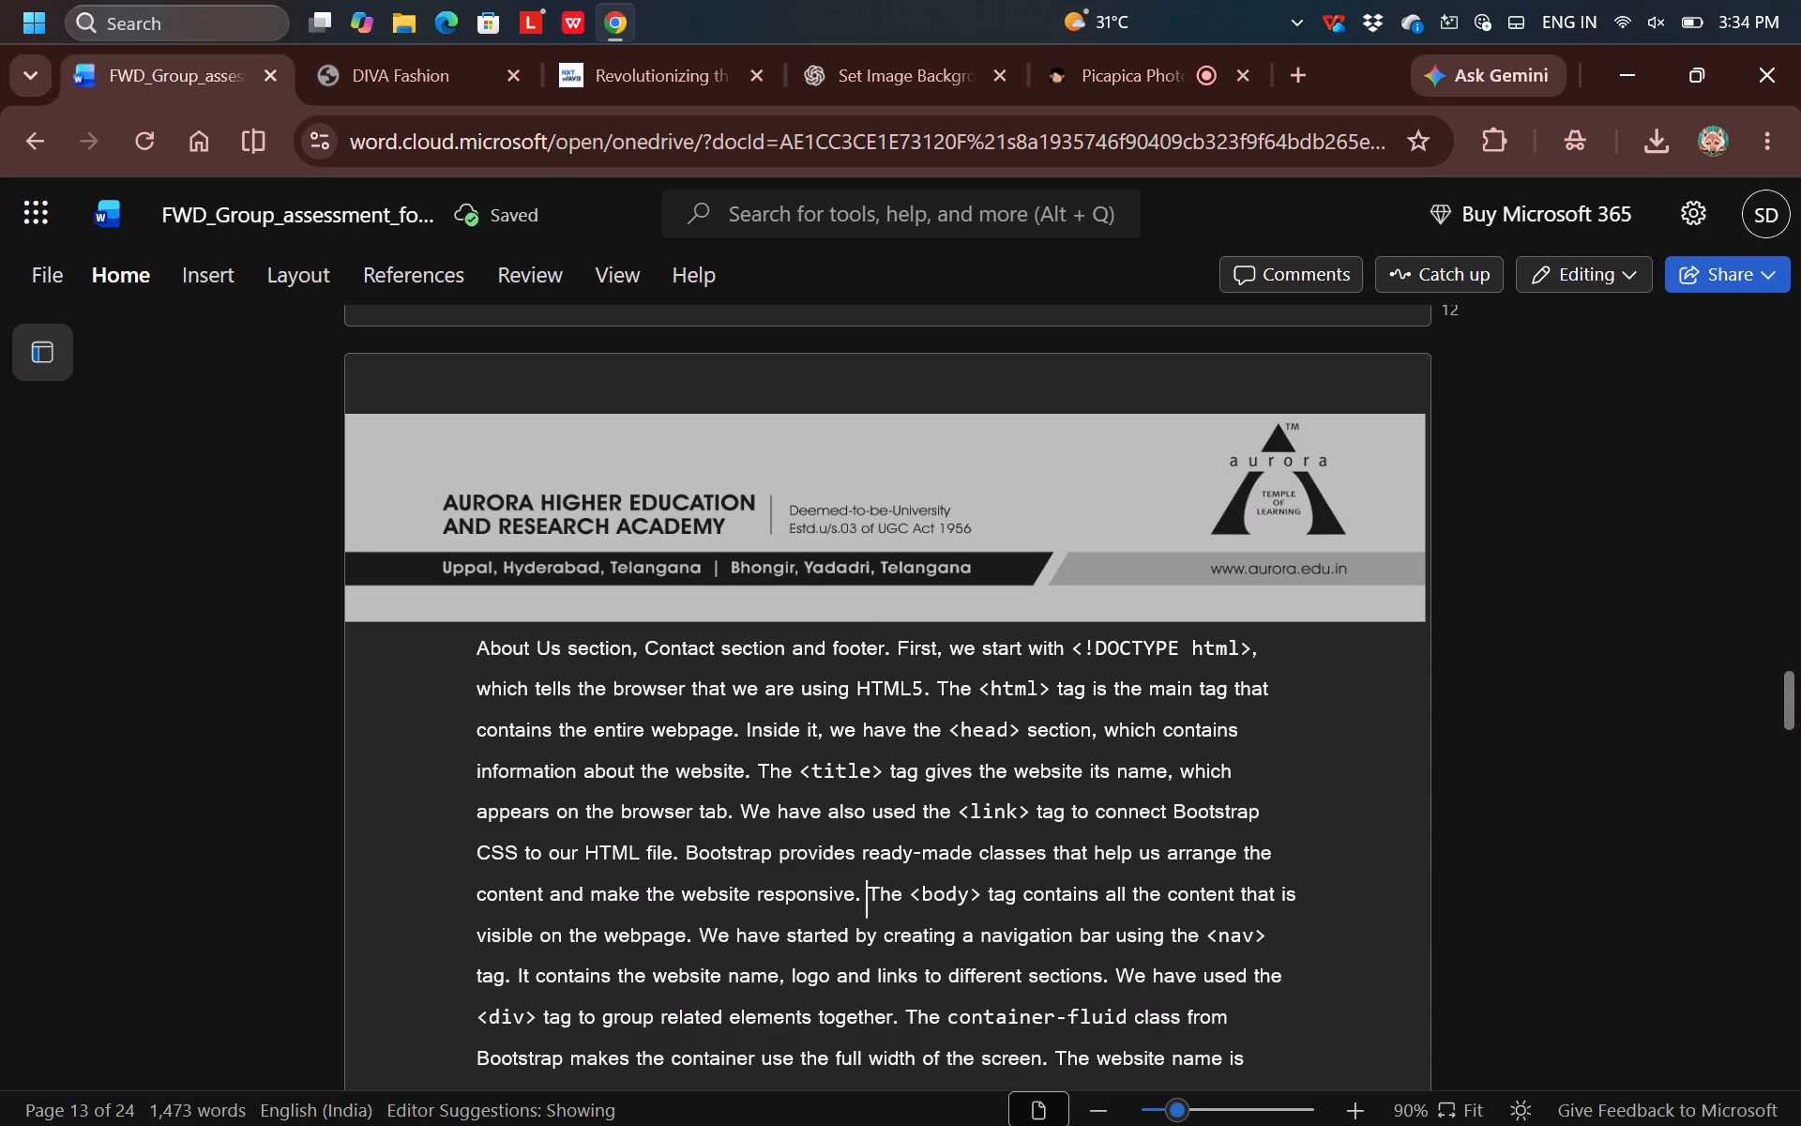
Merge the "We have used the <img> tag" paragraph directly into the preceding one, and the "Next, we have created the home section" paragraph with a space.
scroll(421, 818, up, 5)
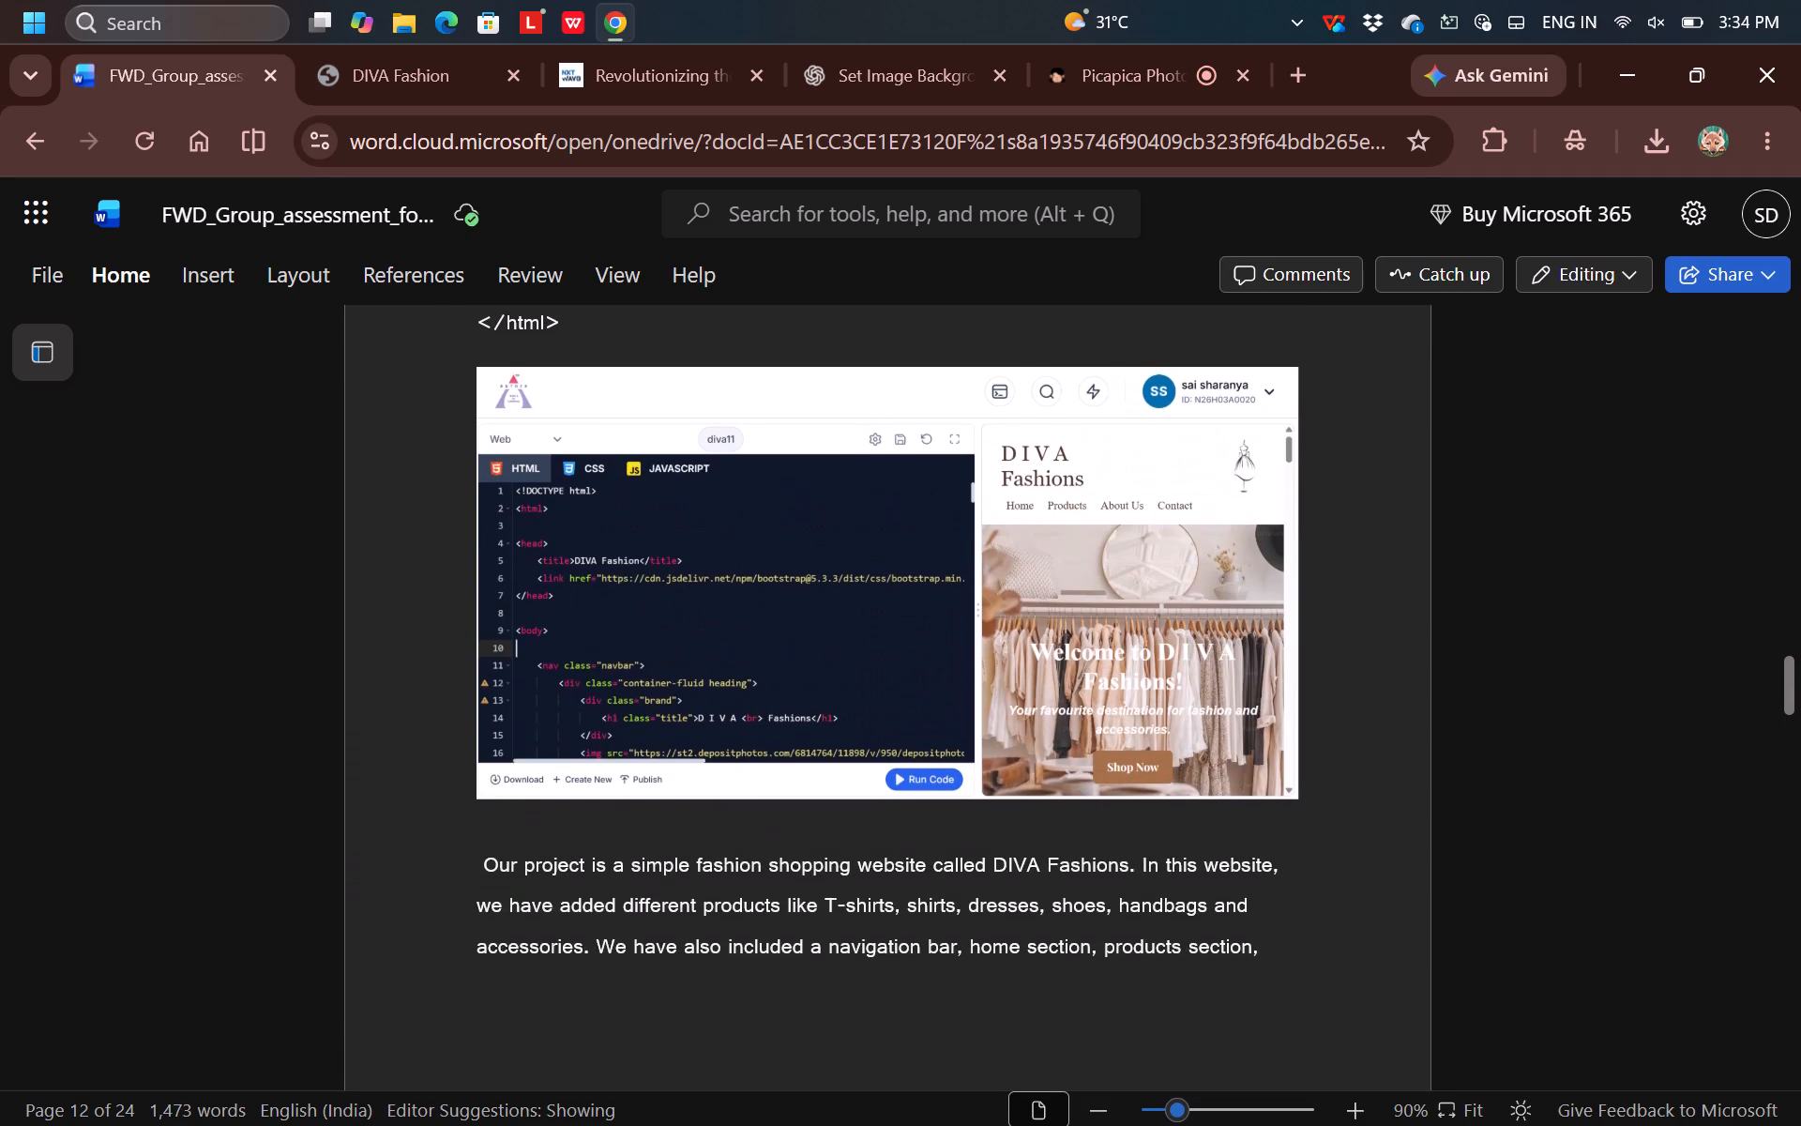
scroll(421, 818, up, 1)
scroll(421, 818, down, 1)
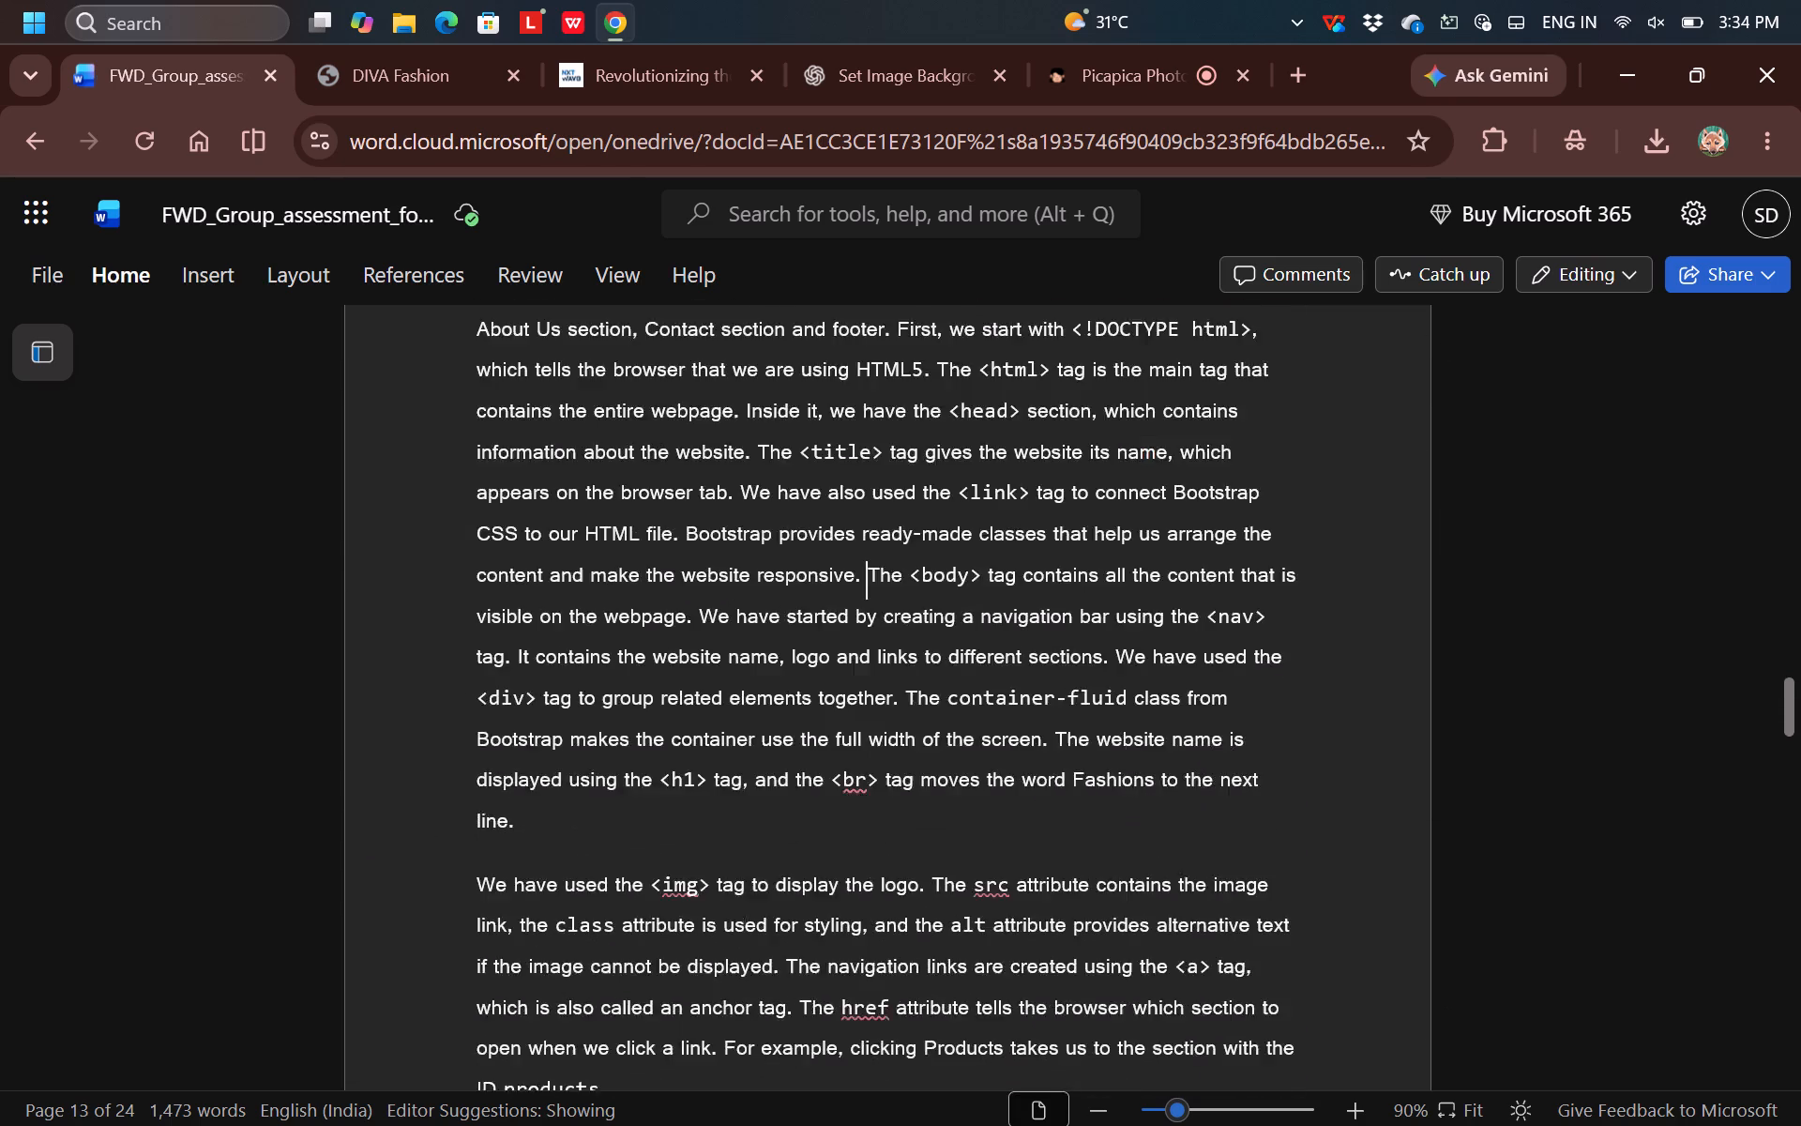
scroll(421, 818, down, 2)
click(482, 678)
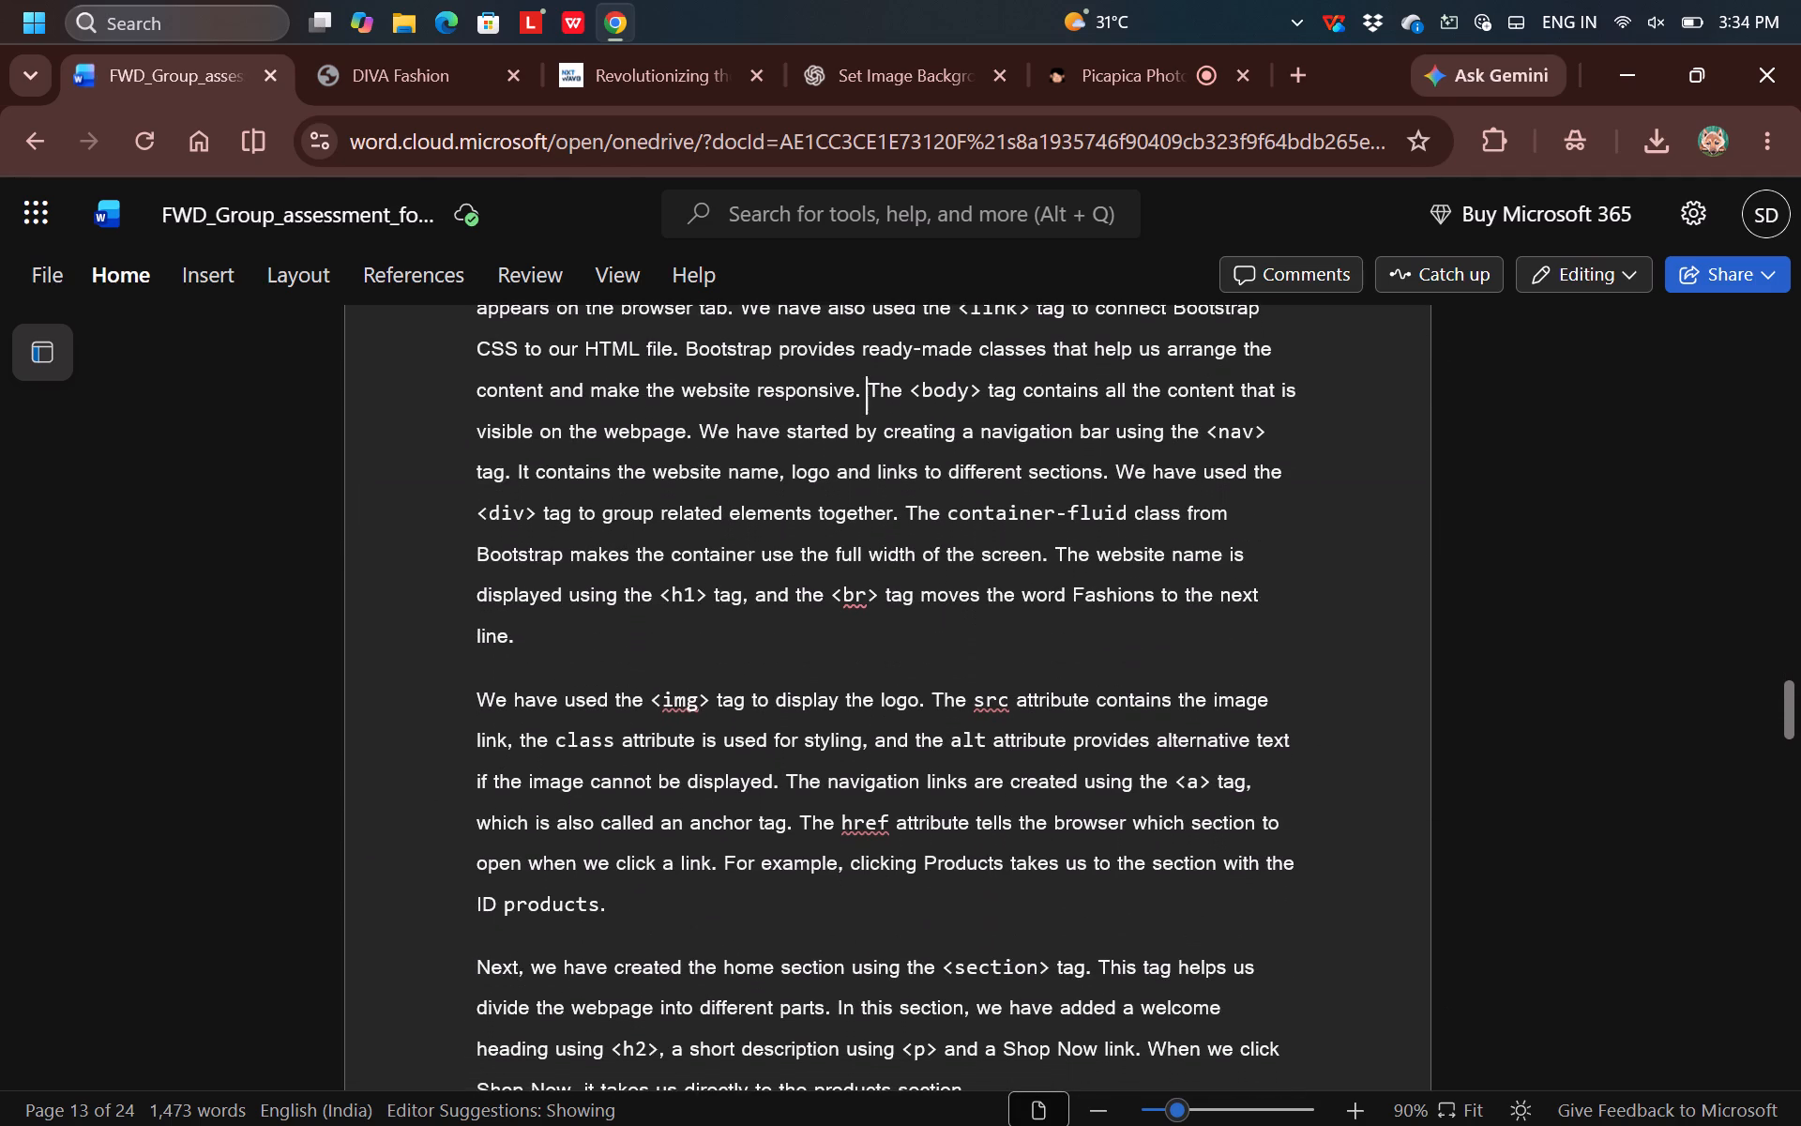
key(BackSpace)
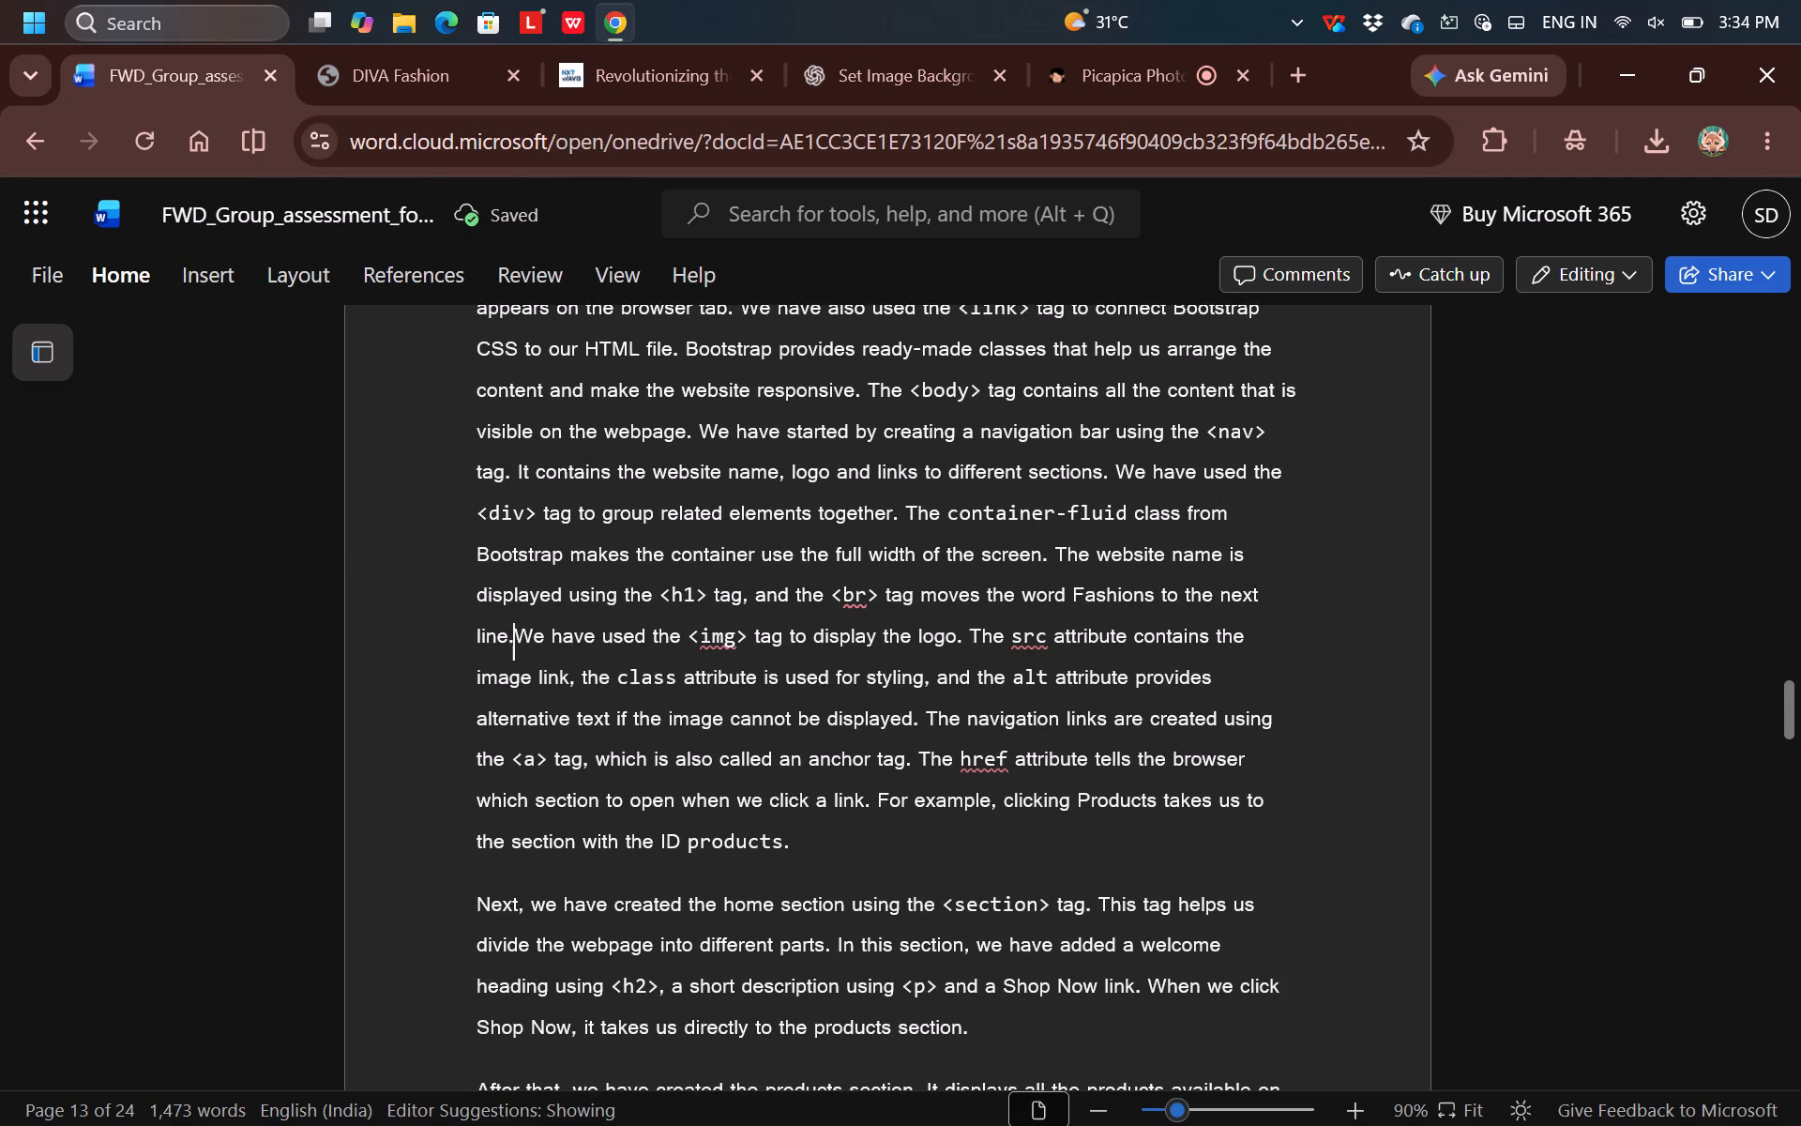
click(472, 898)
key(BackSpace)
key(space)
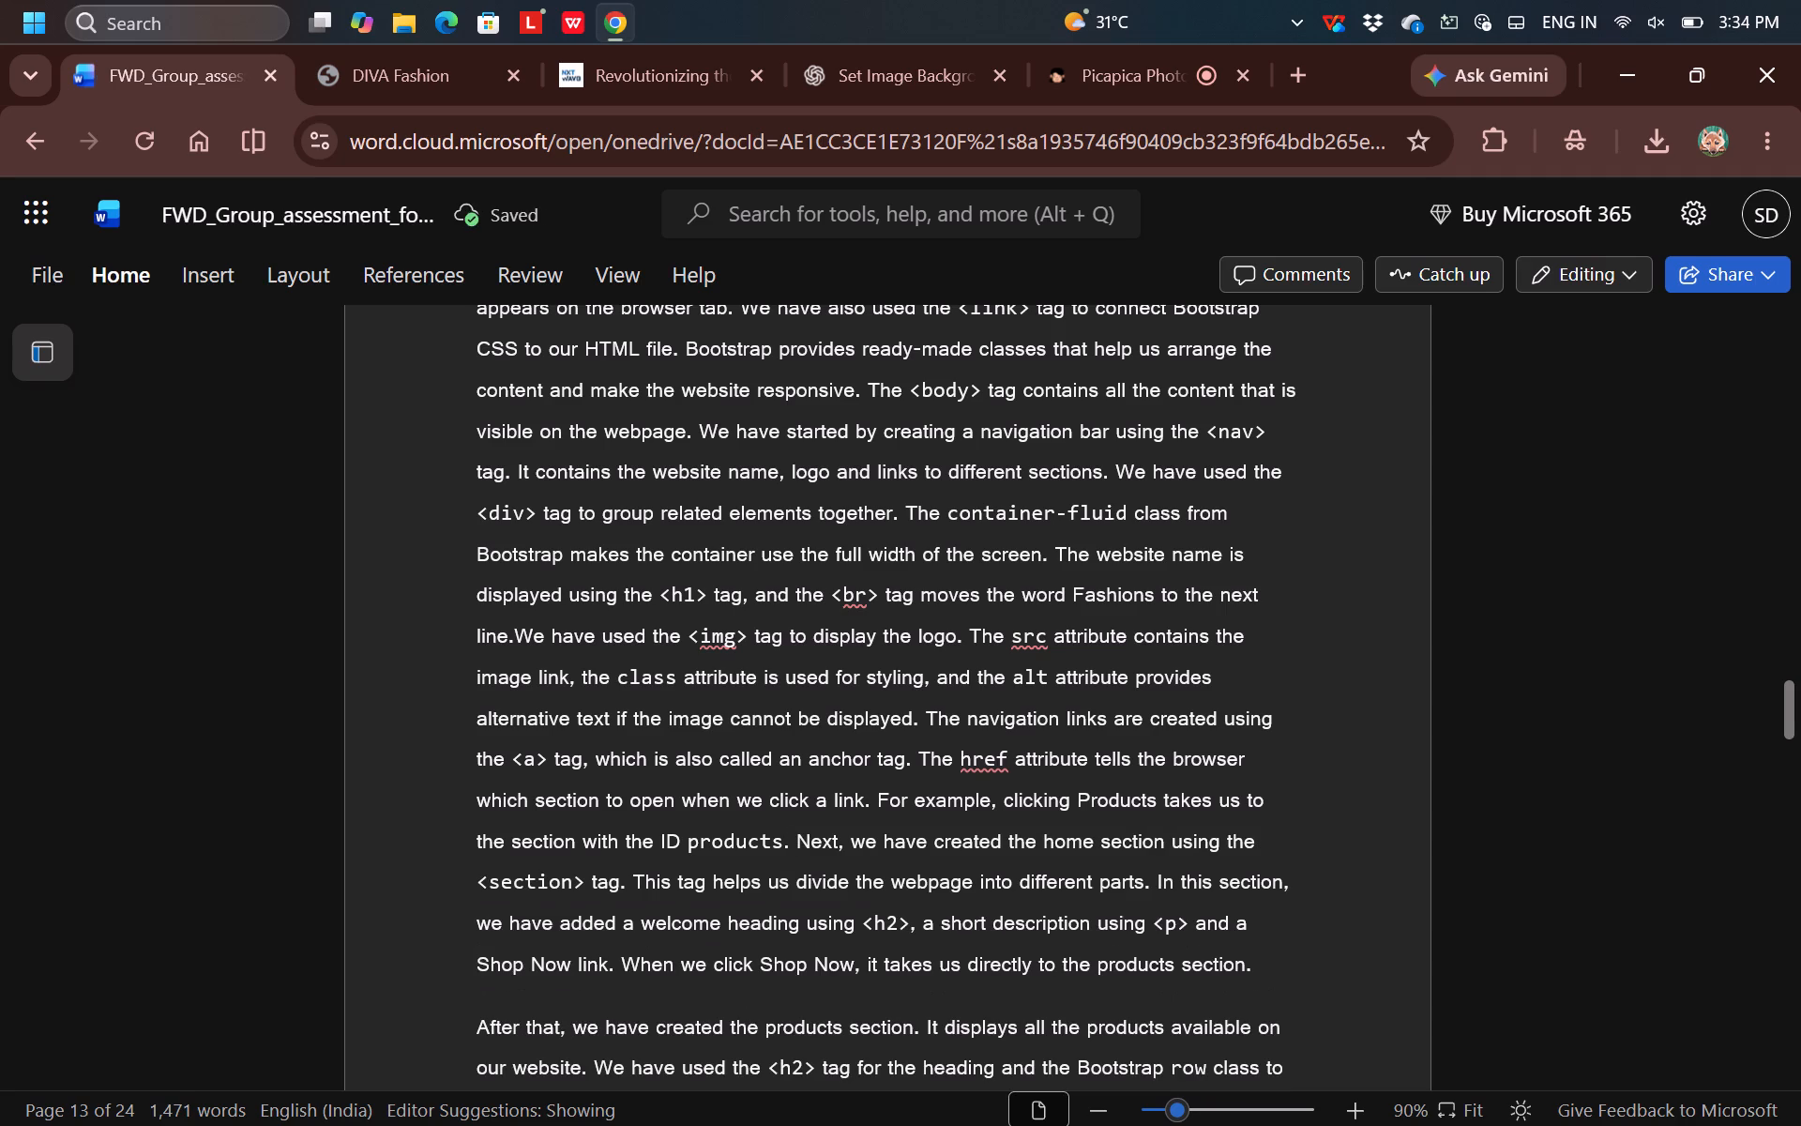
Join the products section paragraph and the "Inside every product card" paragraph to the preceding text, each separated by a space.
scroll(569, 884, down, 2)
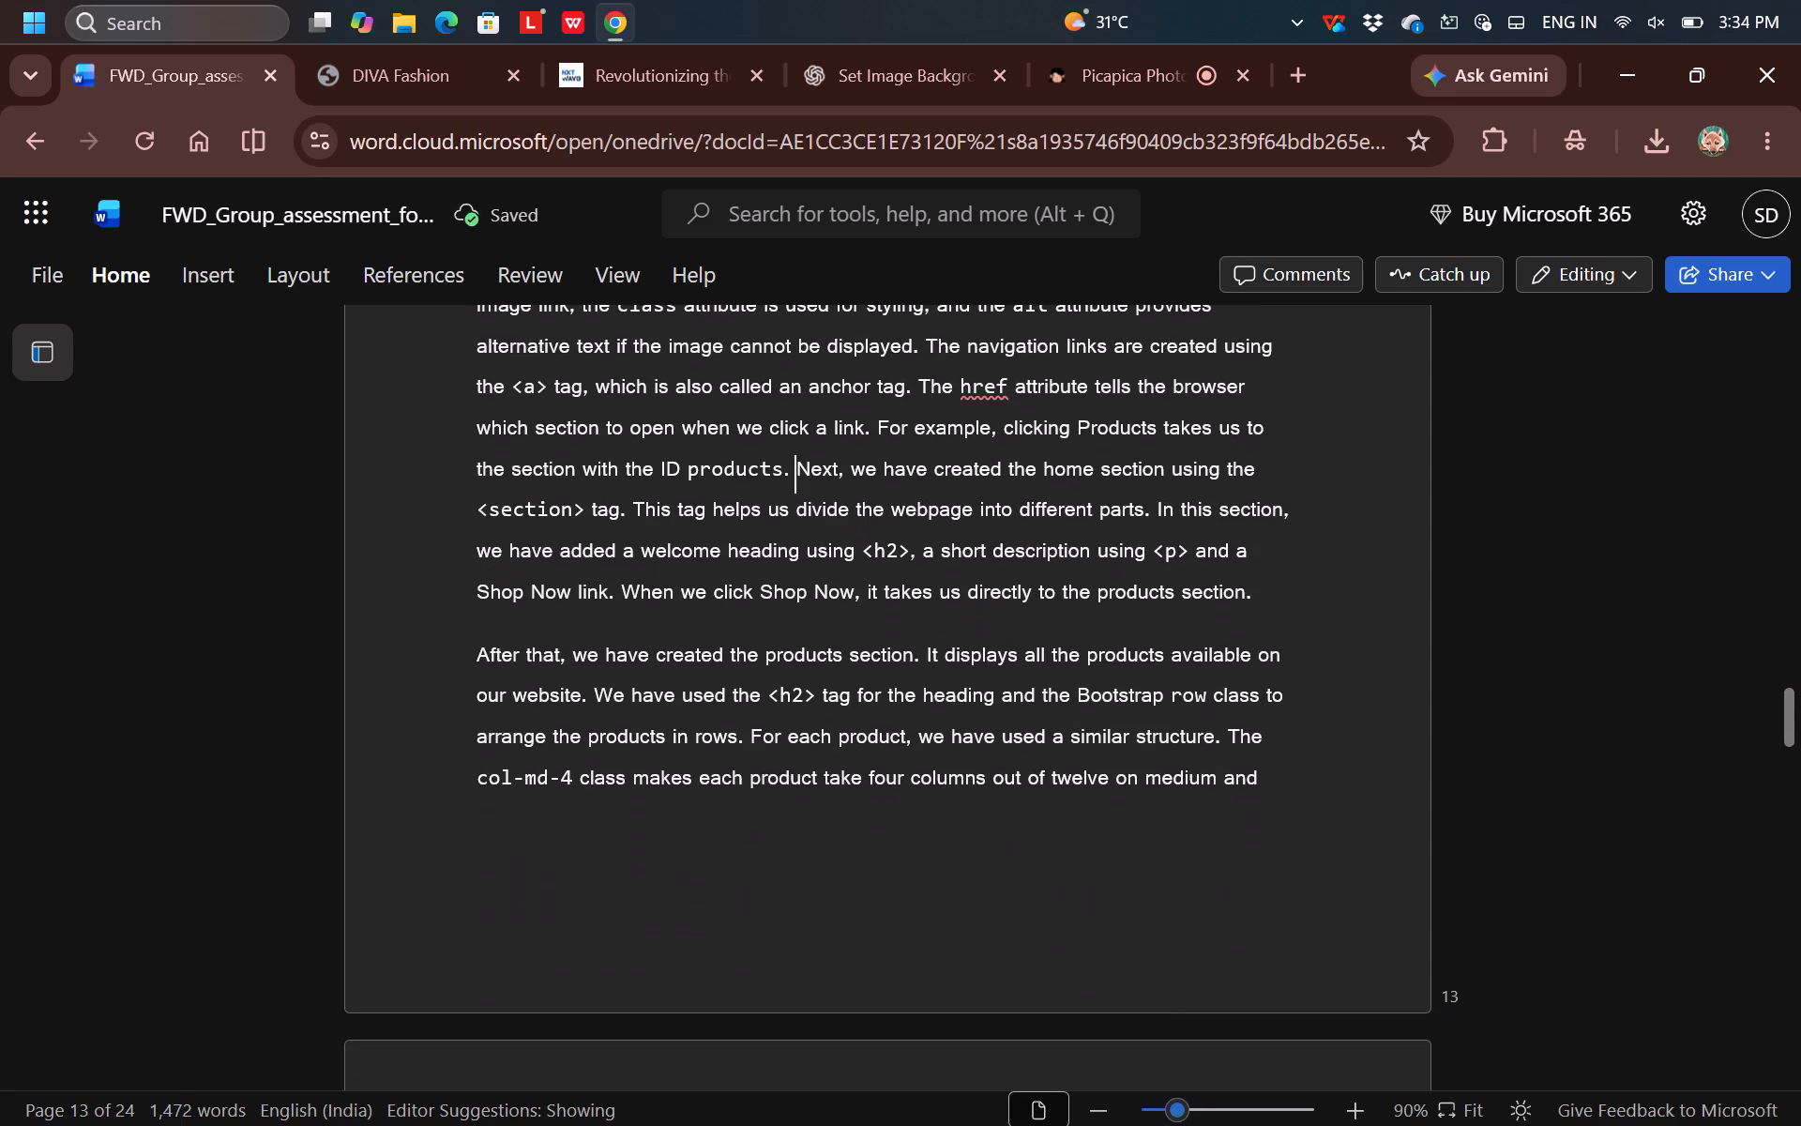
click(477, 660)
key(BackSpace)
key(space)
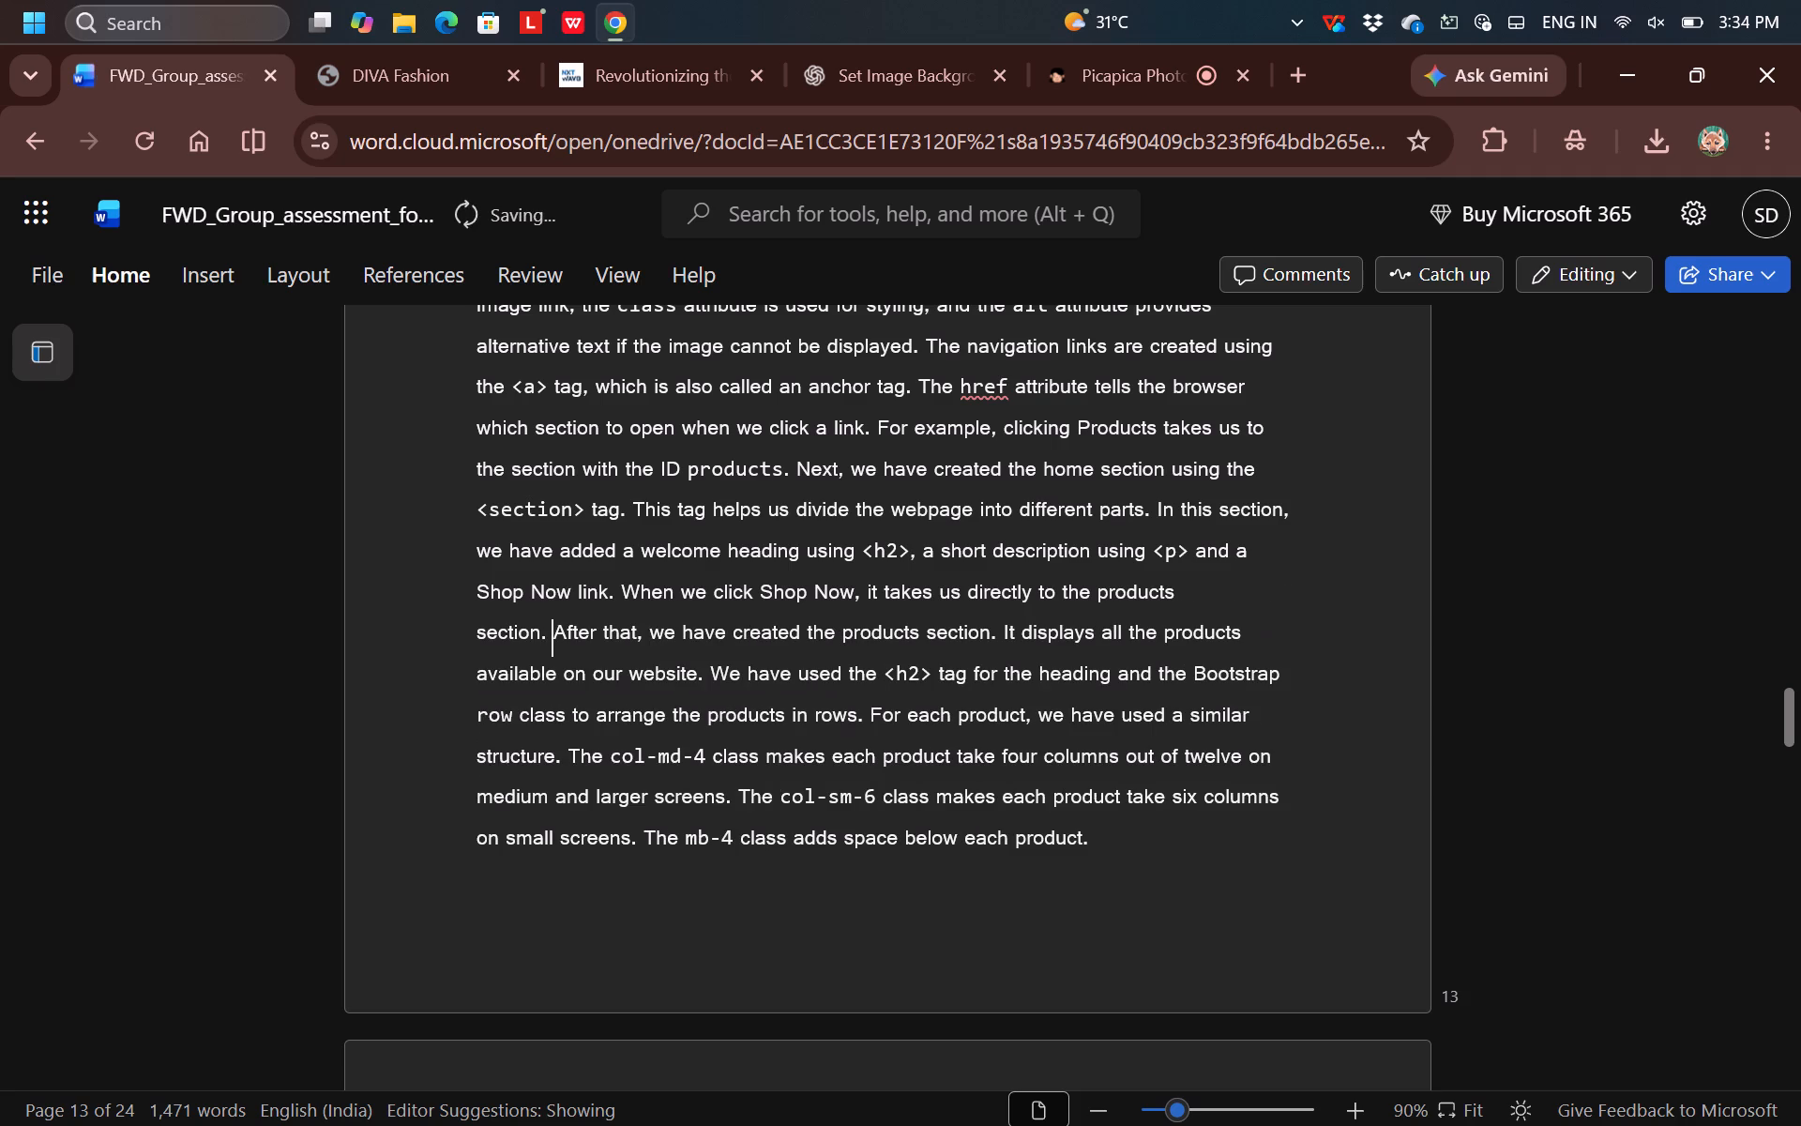
scroll(550, 738, down, 4)
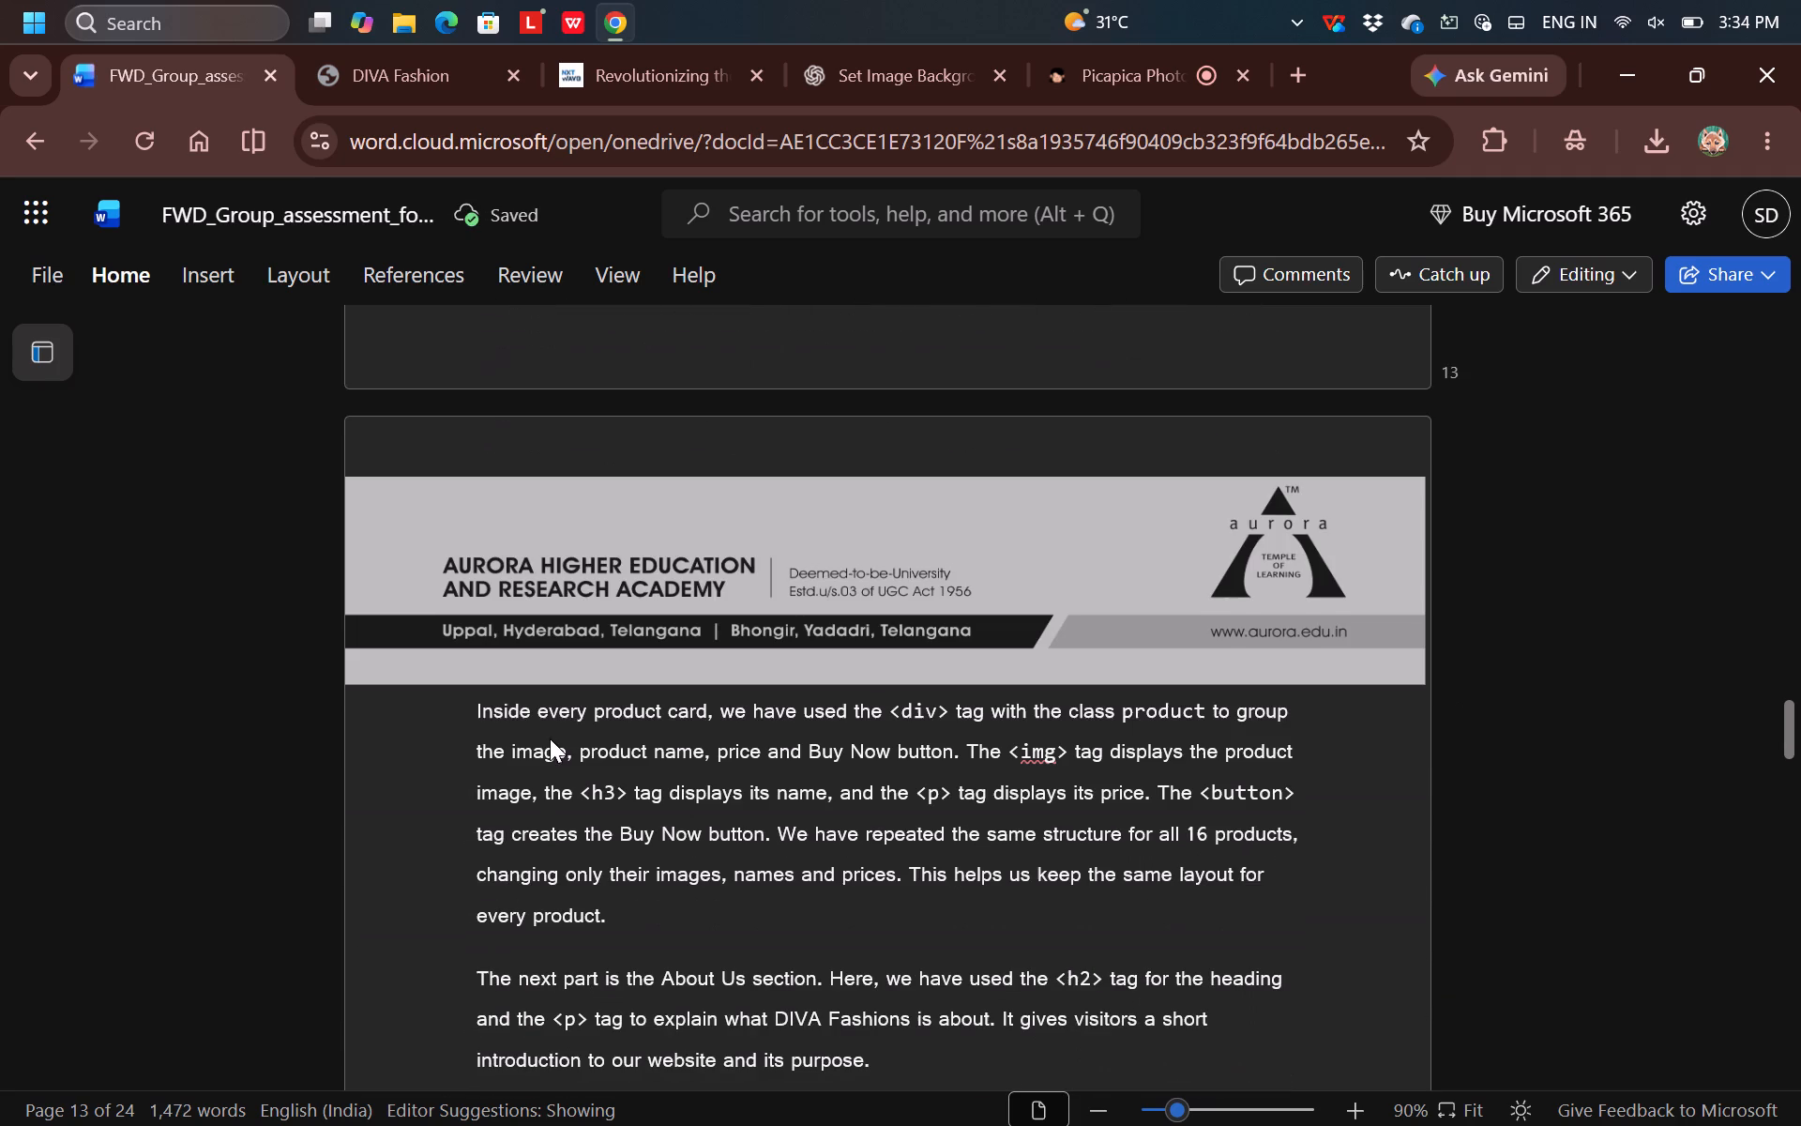
click(476, 714)
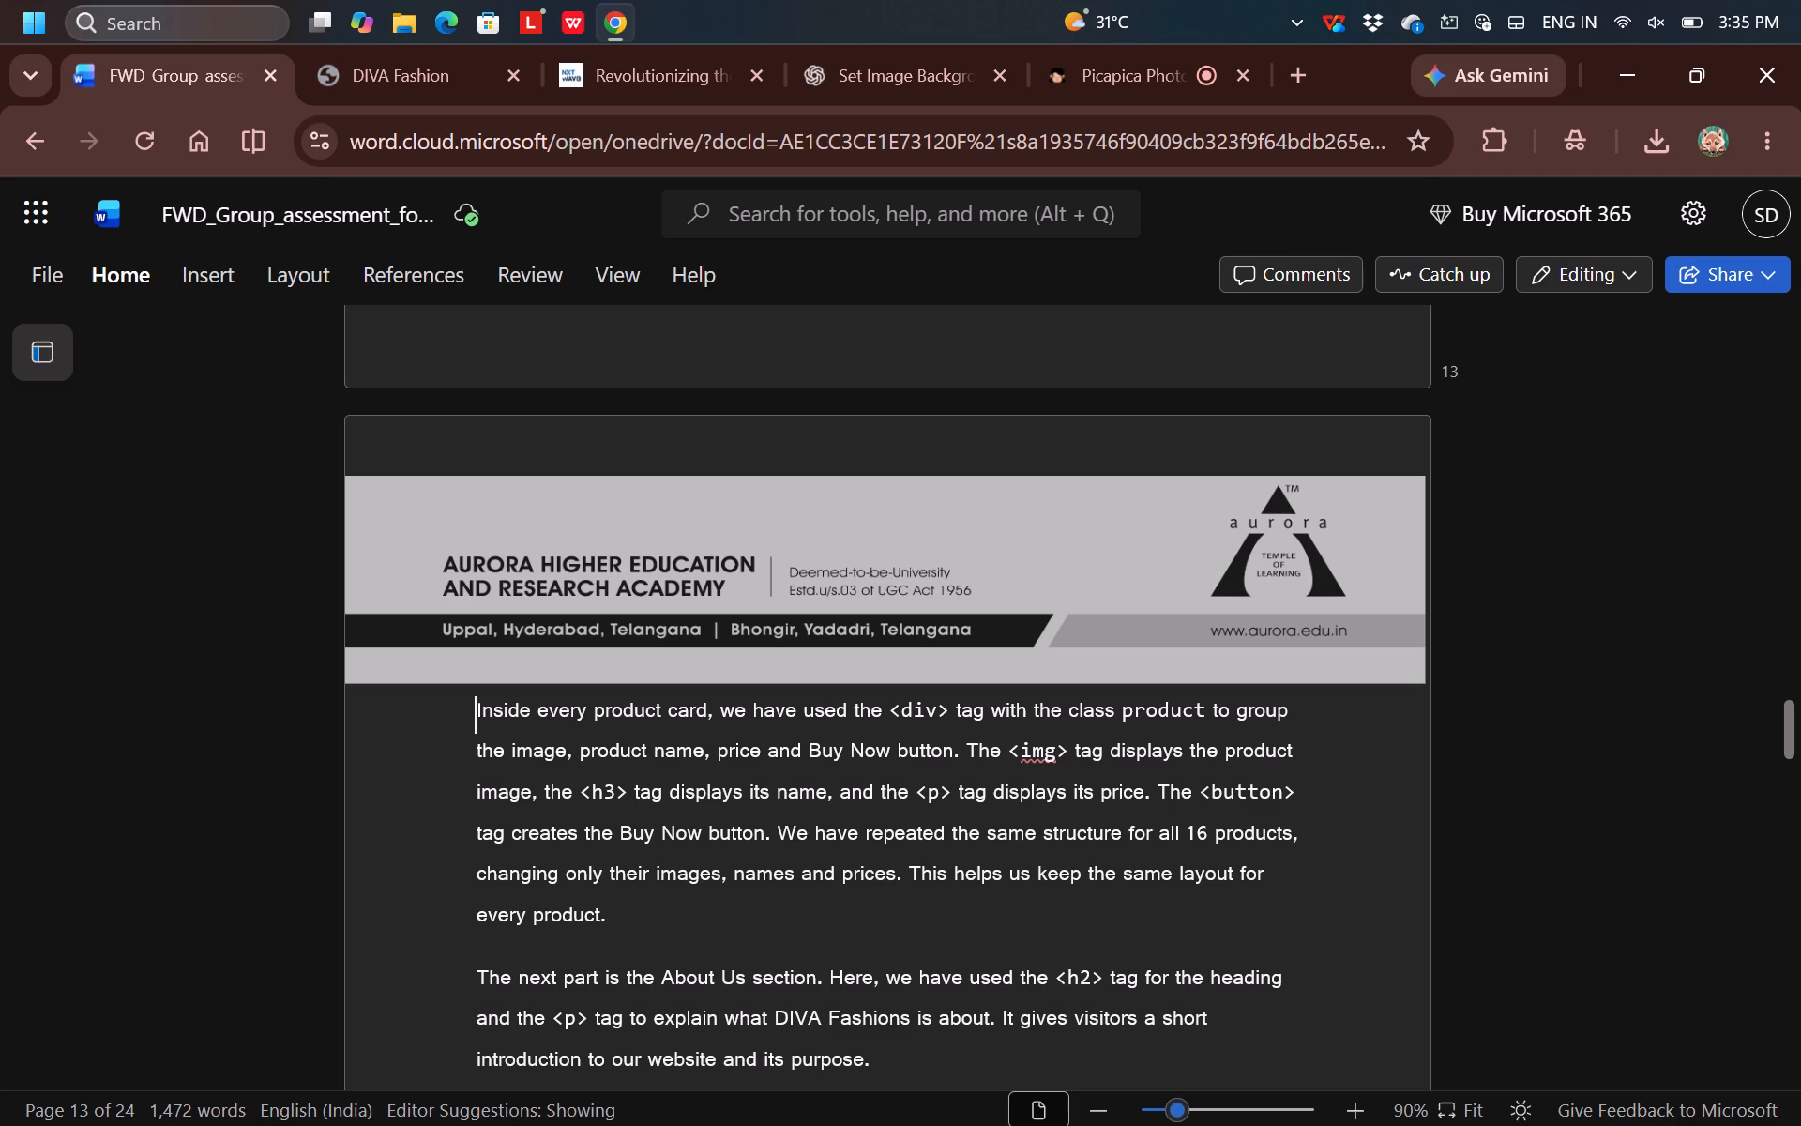
key(BackSpace)
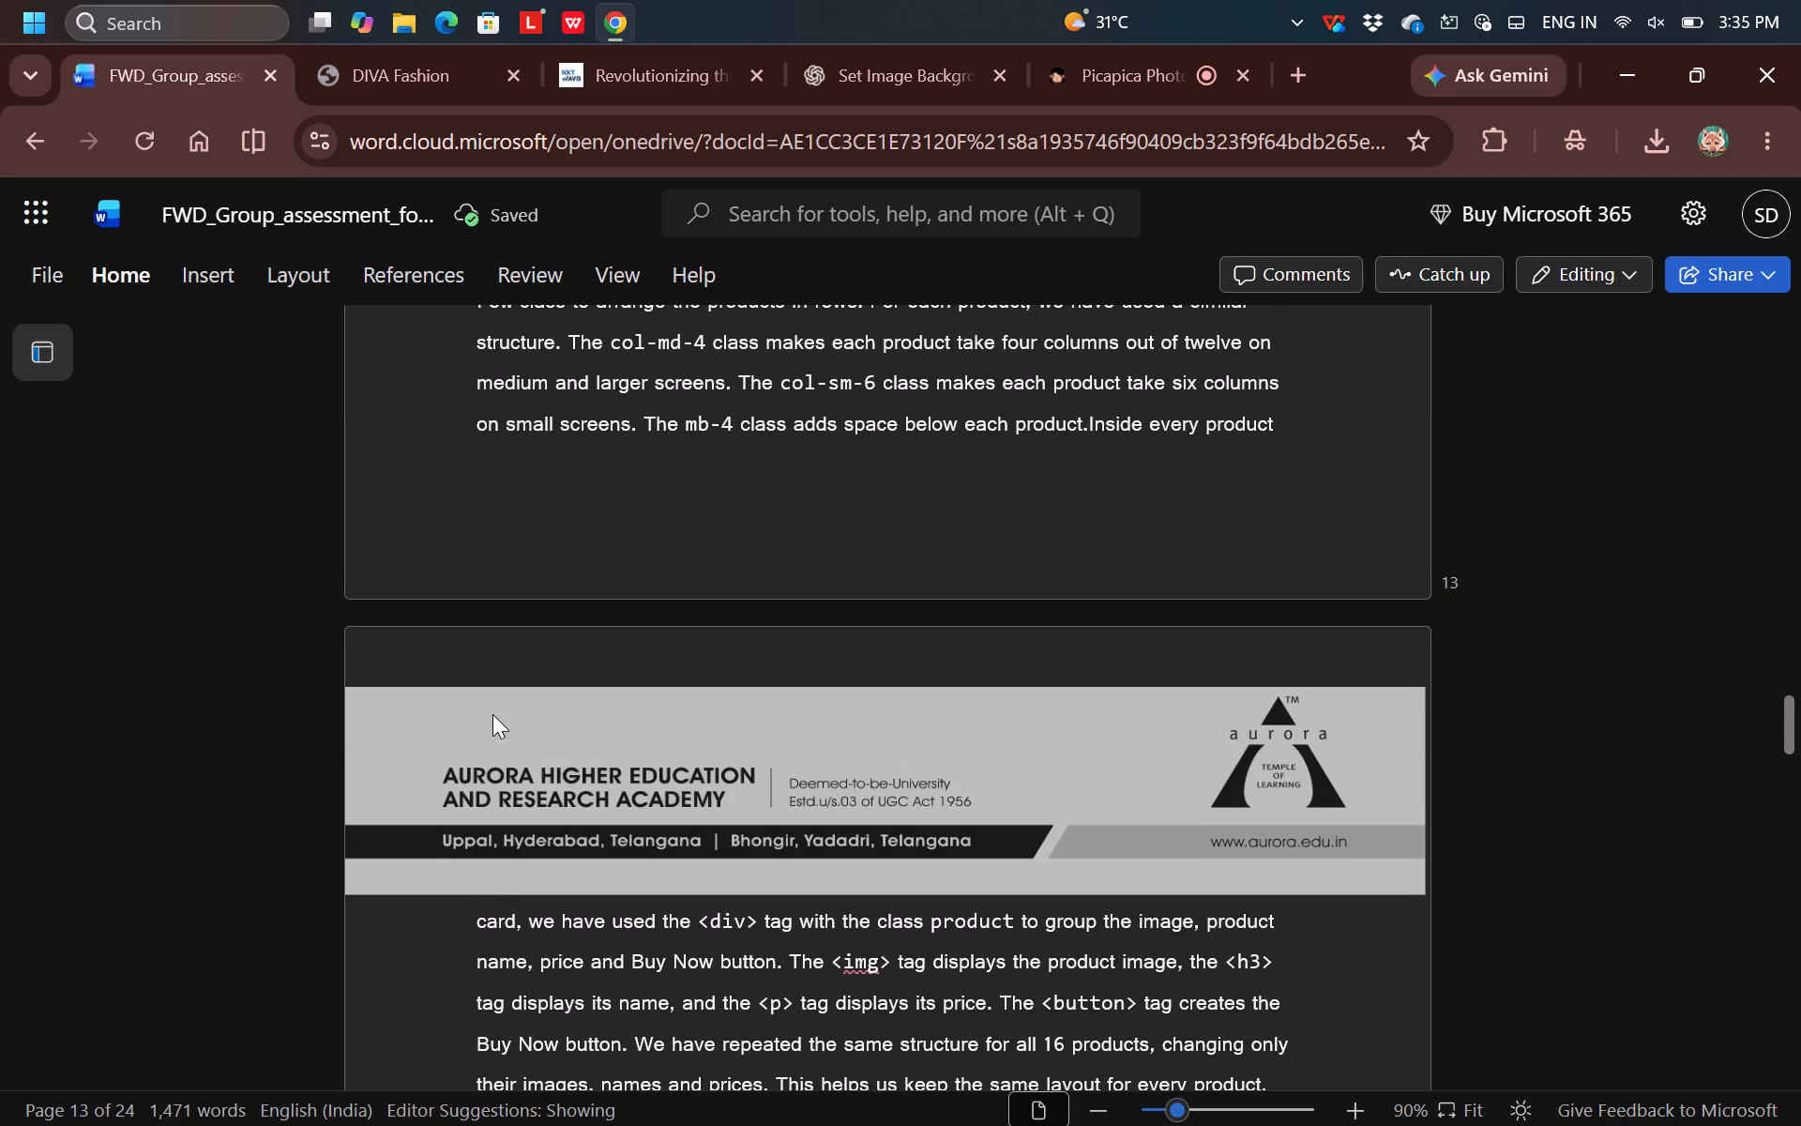
key(space)
Join the About Us section paragraph to the product card text before it, separated by a space.
scroll(493, 714, down, 4)
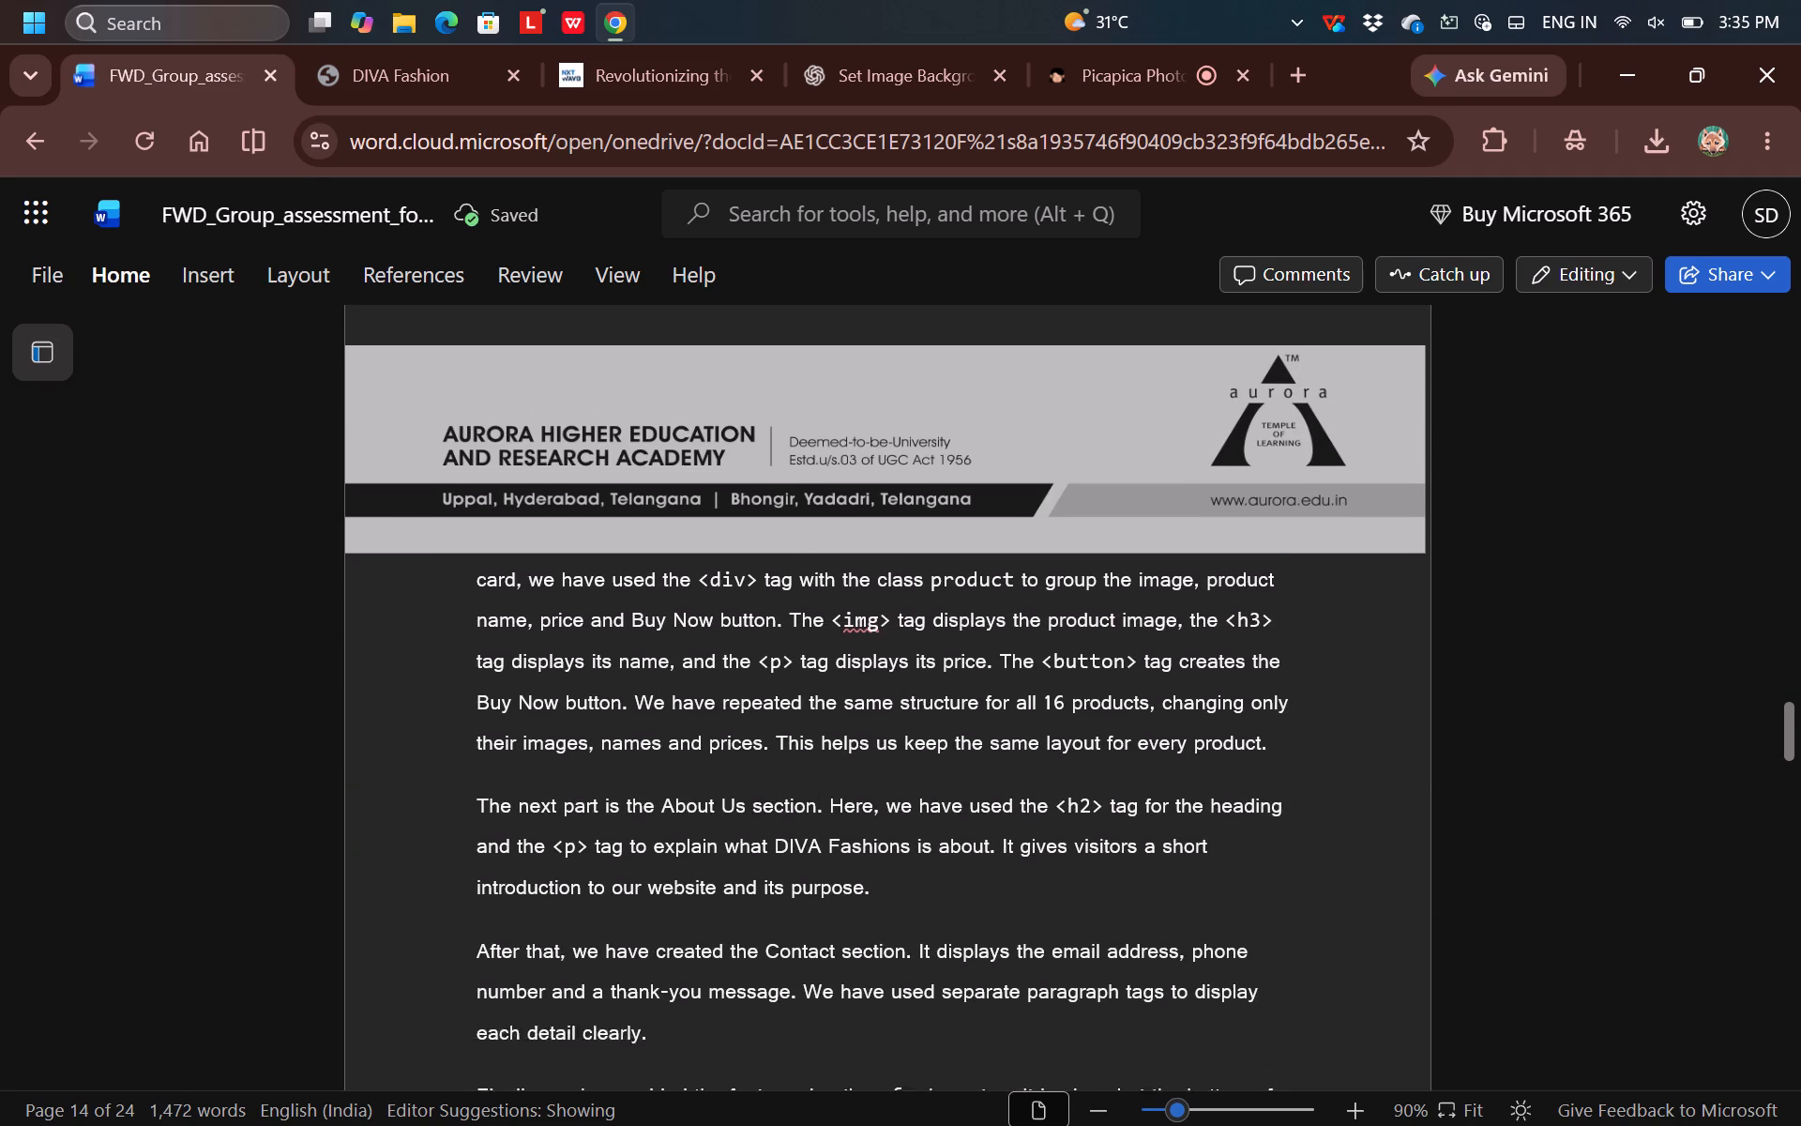
scroll(493, 714, down, 1)
click(484, 779)
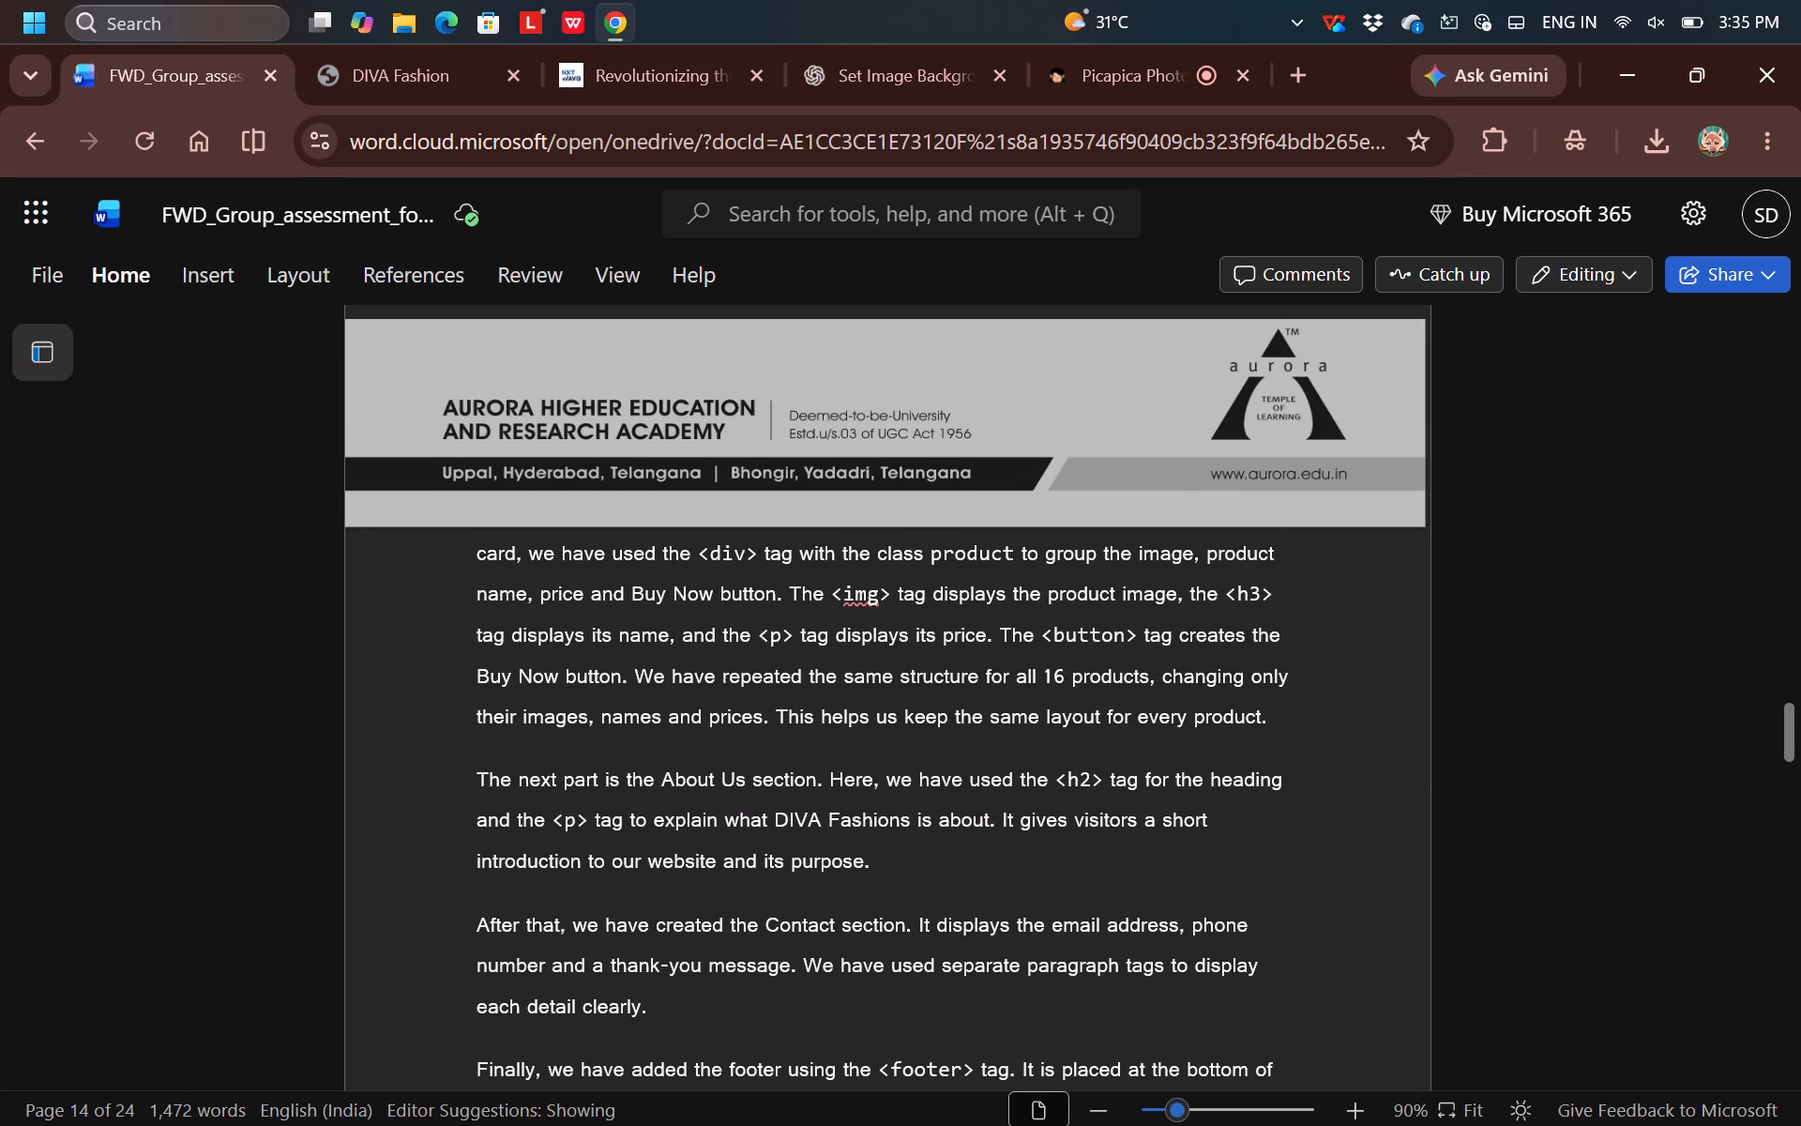
key(BackSpace)
key(space)
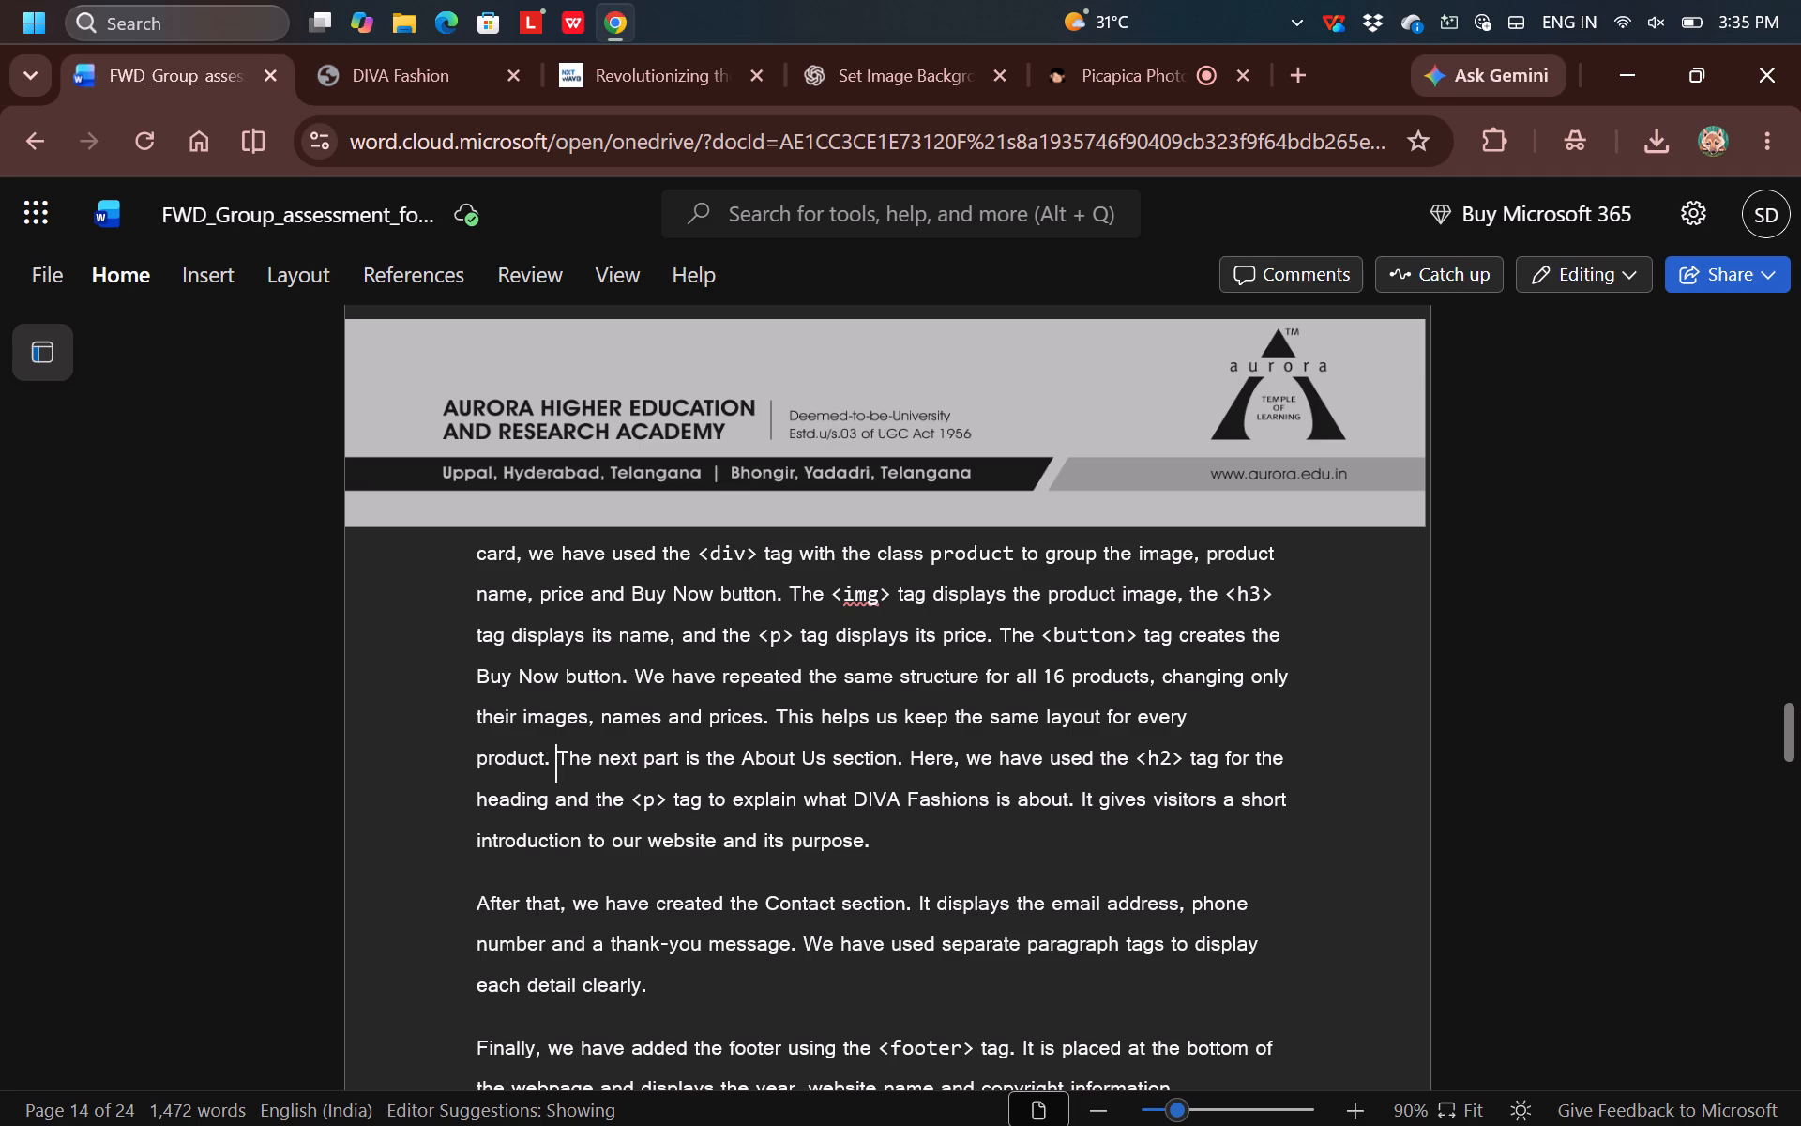
Join the Contact section paragraph and the footer paragraph to the preceding text, each separated by a space.
click(477, 903)
key(BackSpace)
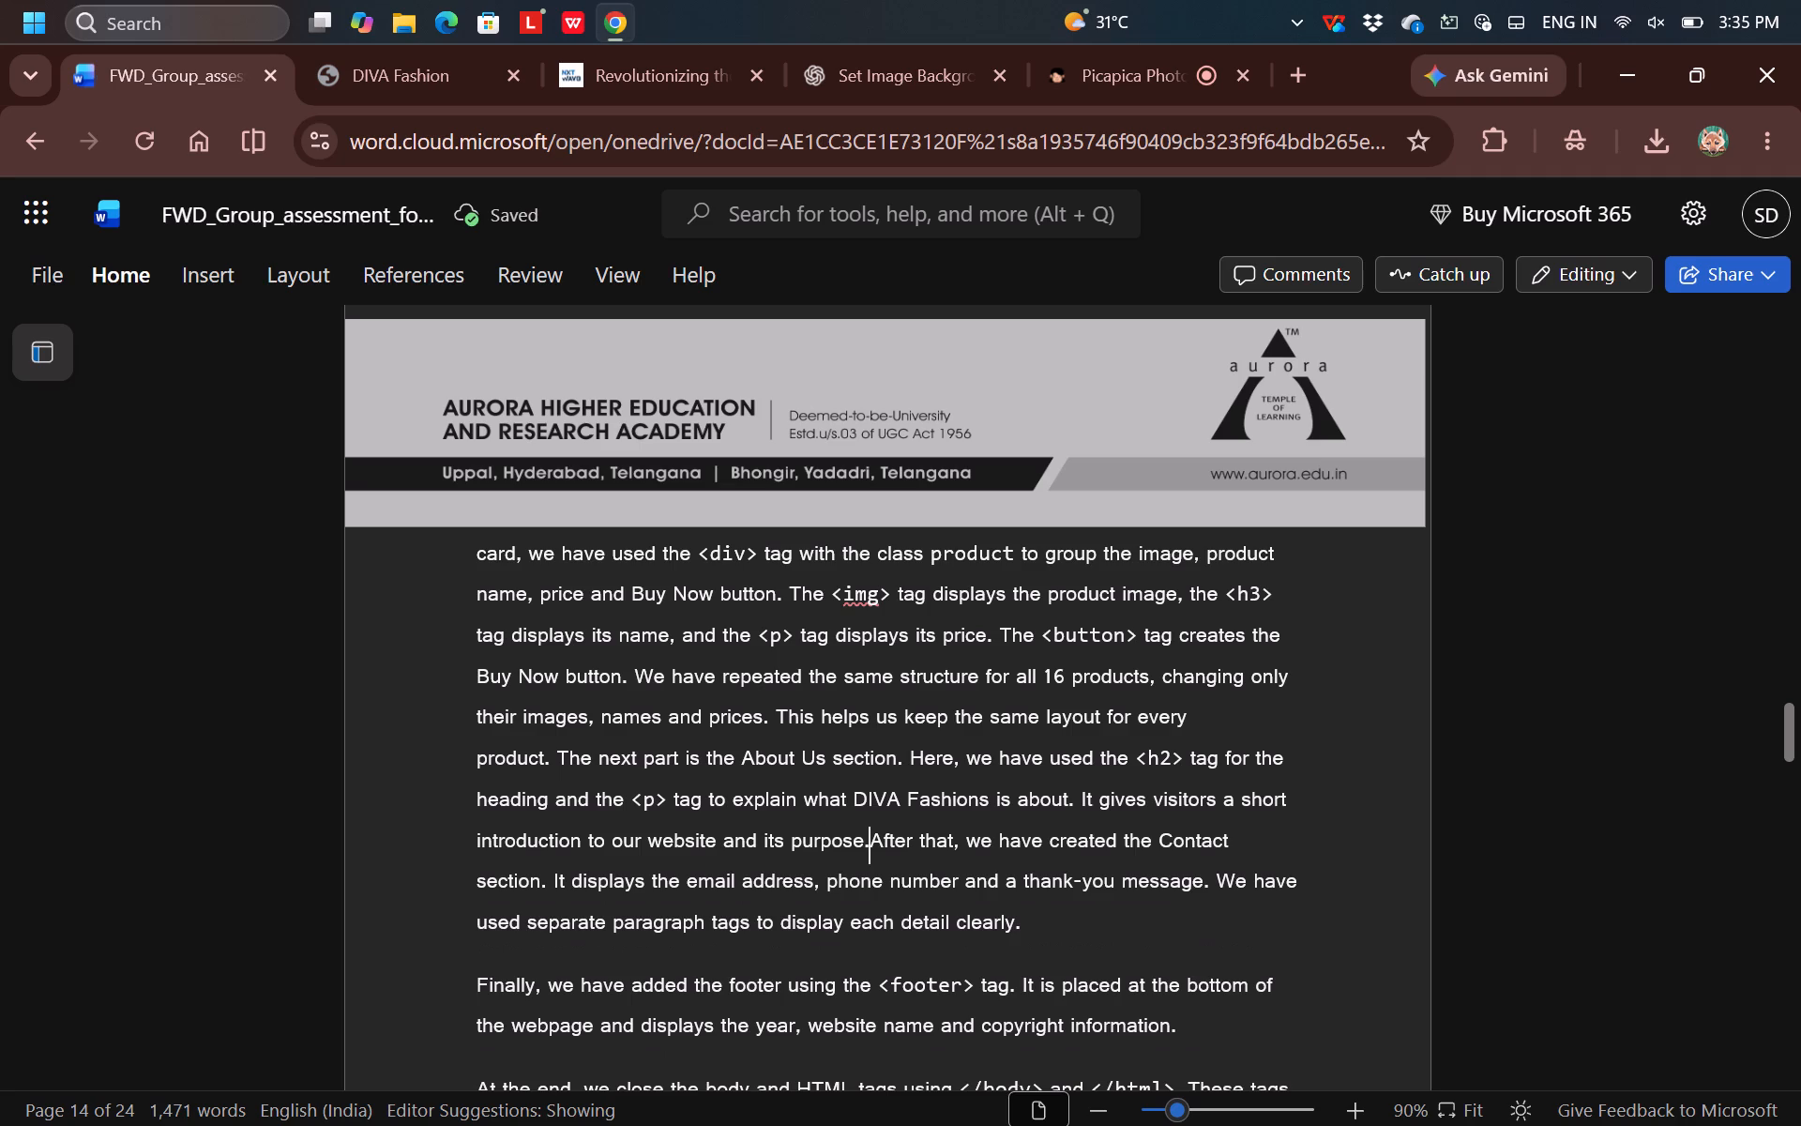
key(space)
click(479, 970)
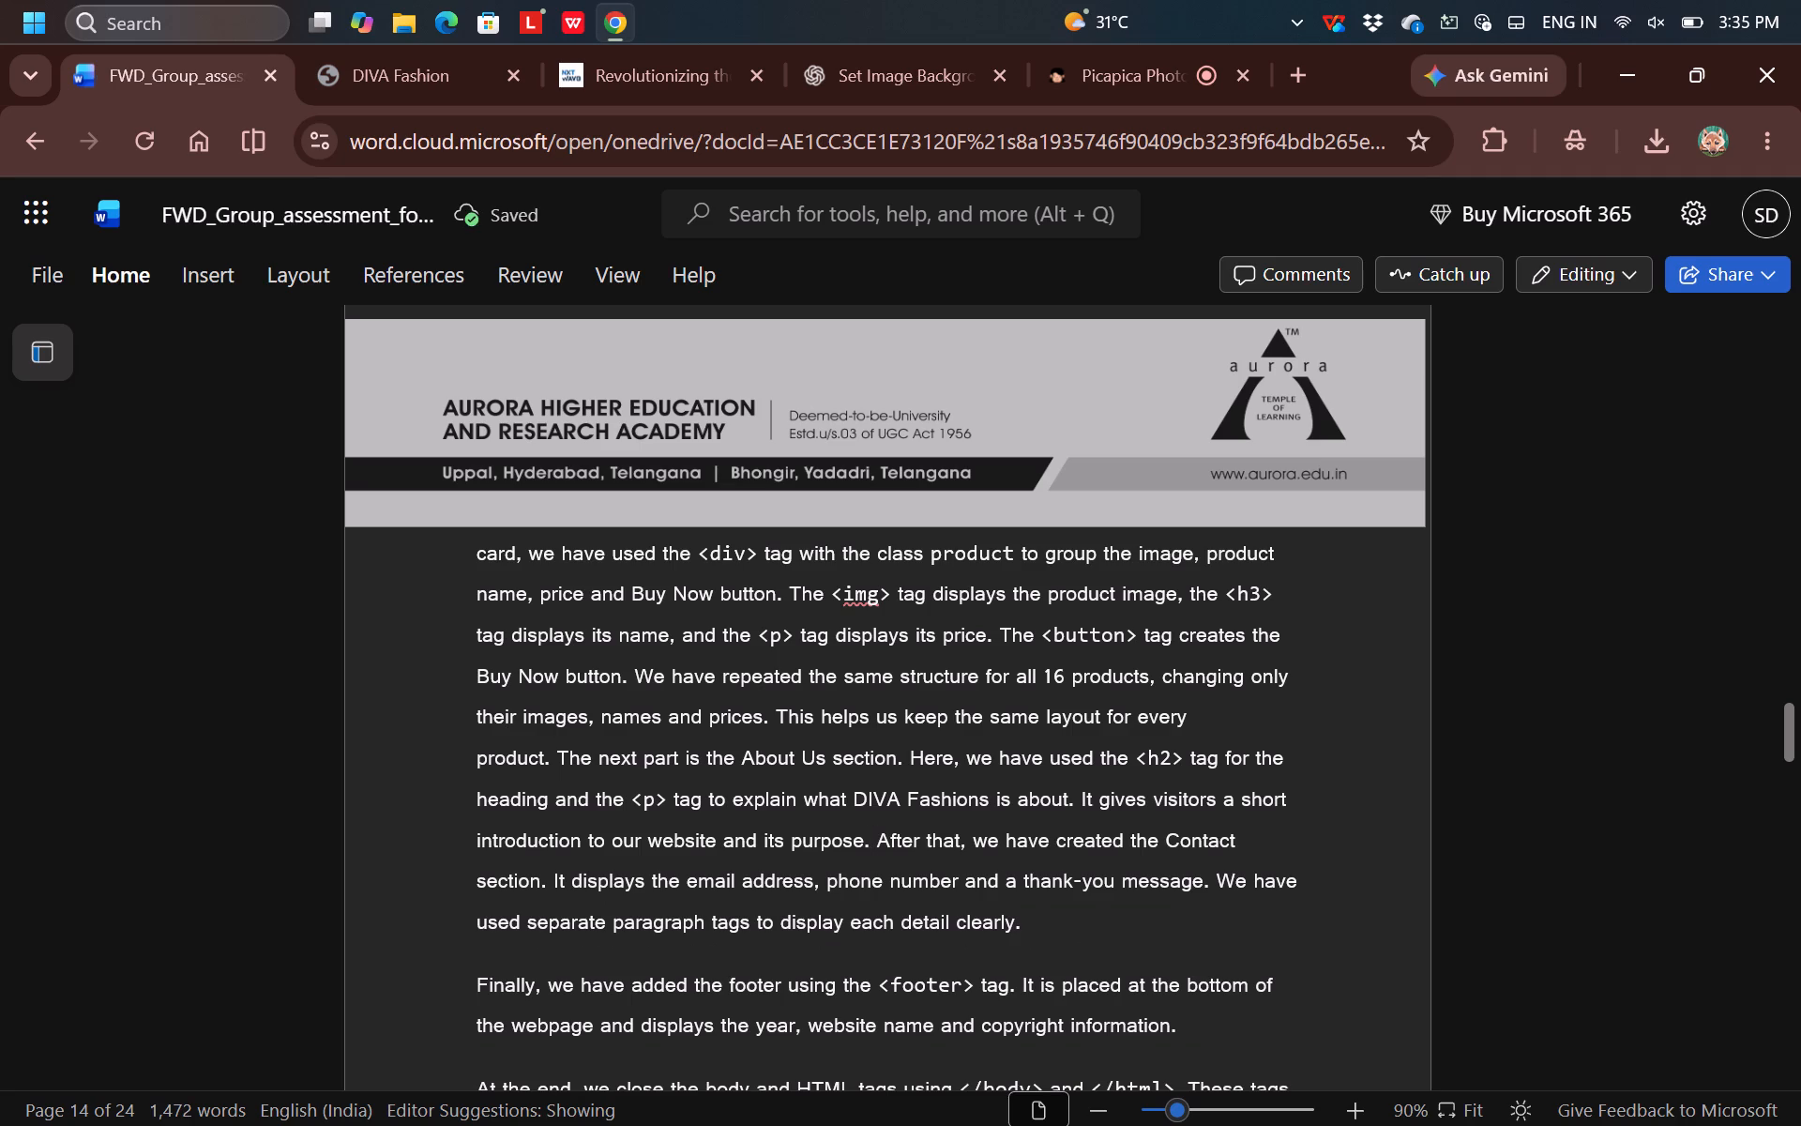
key(BackSpace)
key(space)
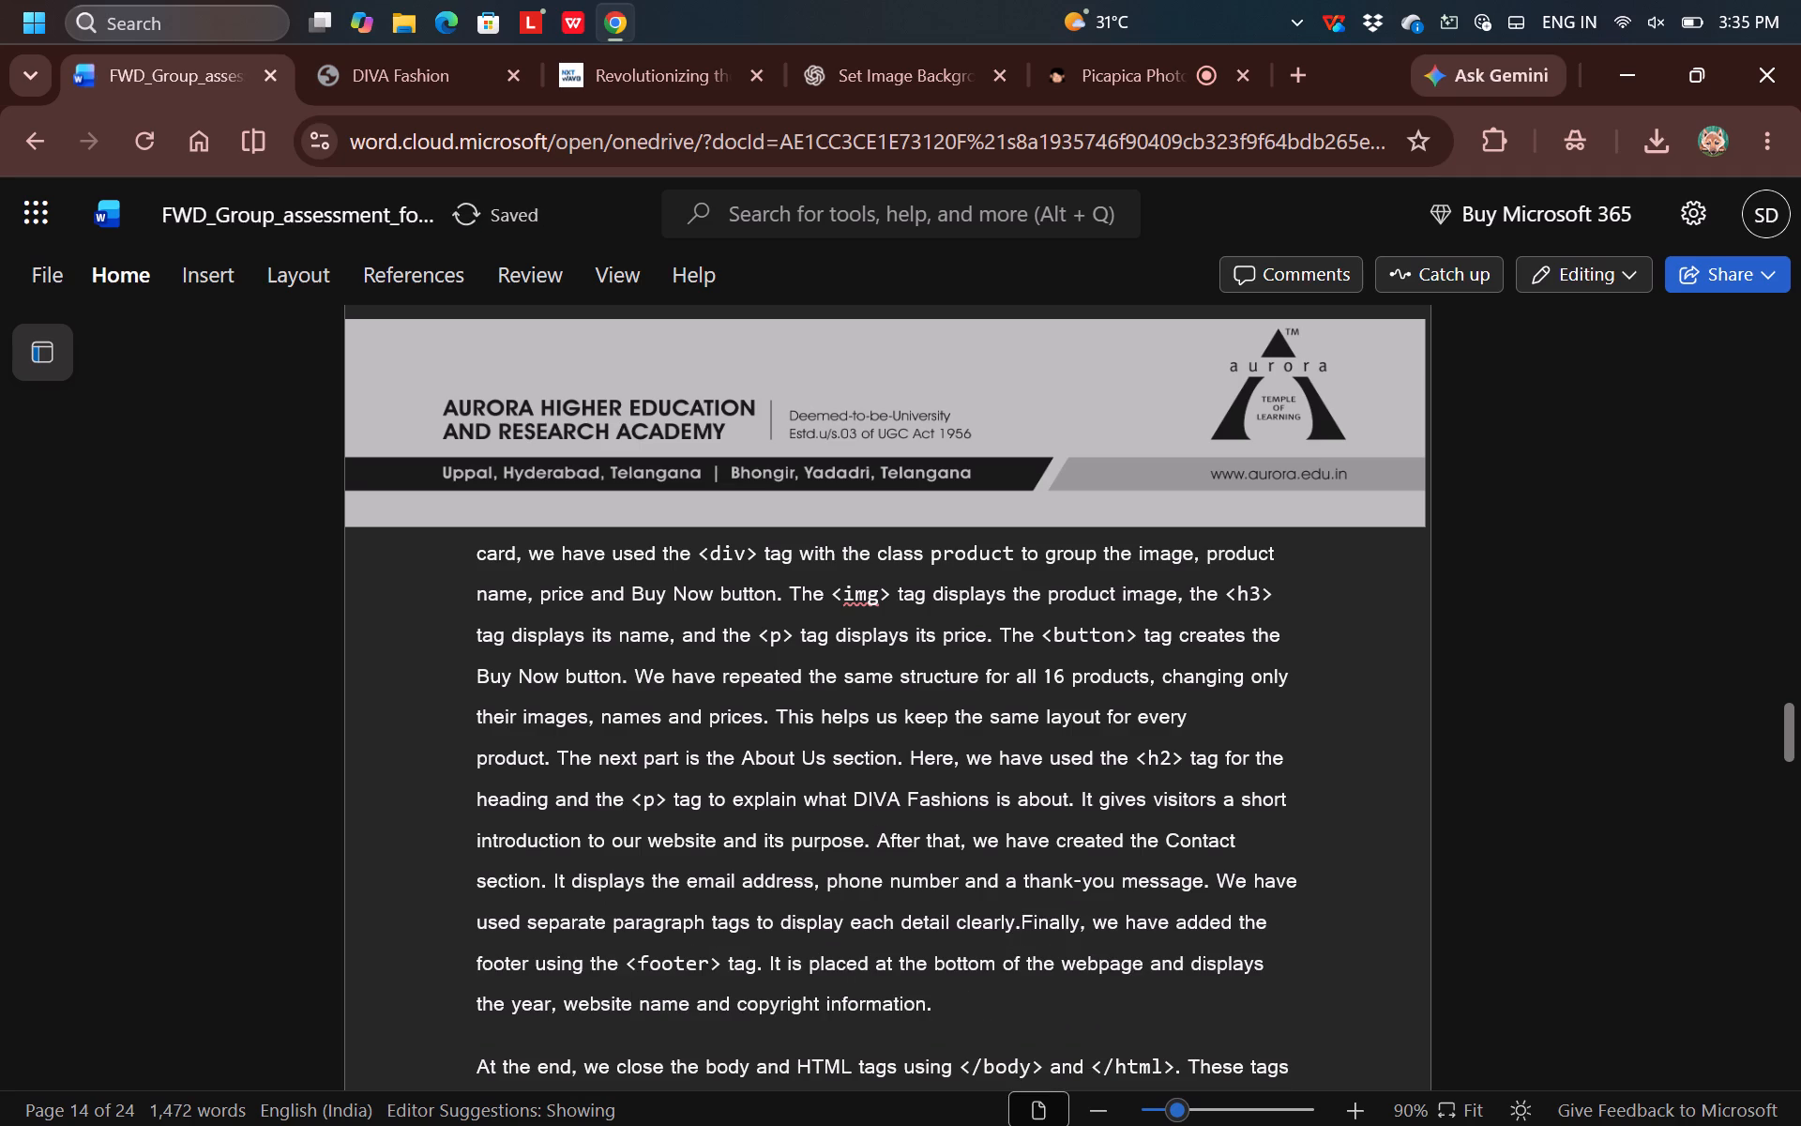
Join the paragraphs starting "At the end, we close" and "Overall, we have used" to the preceding text, each separated by a space.
scroll(479, 970, down, 3)
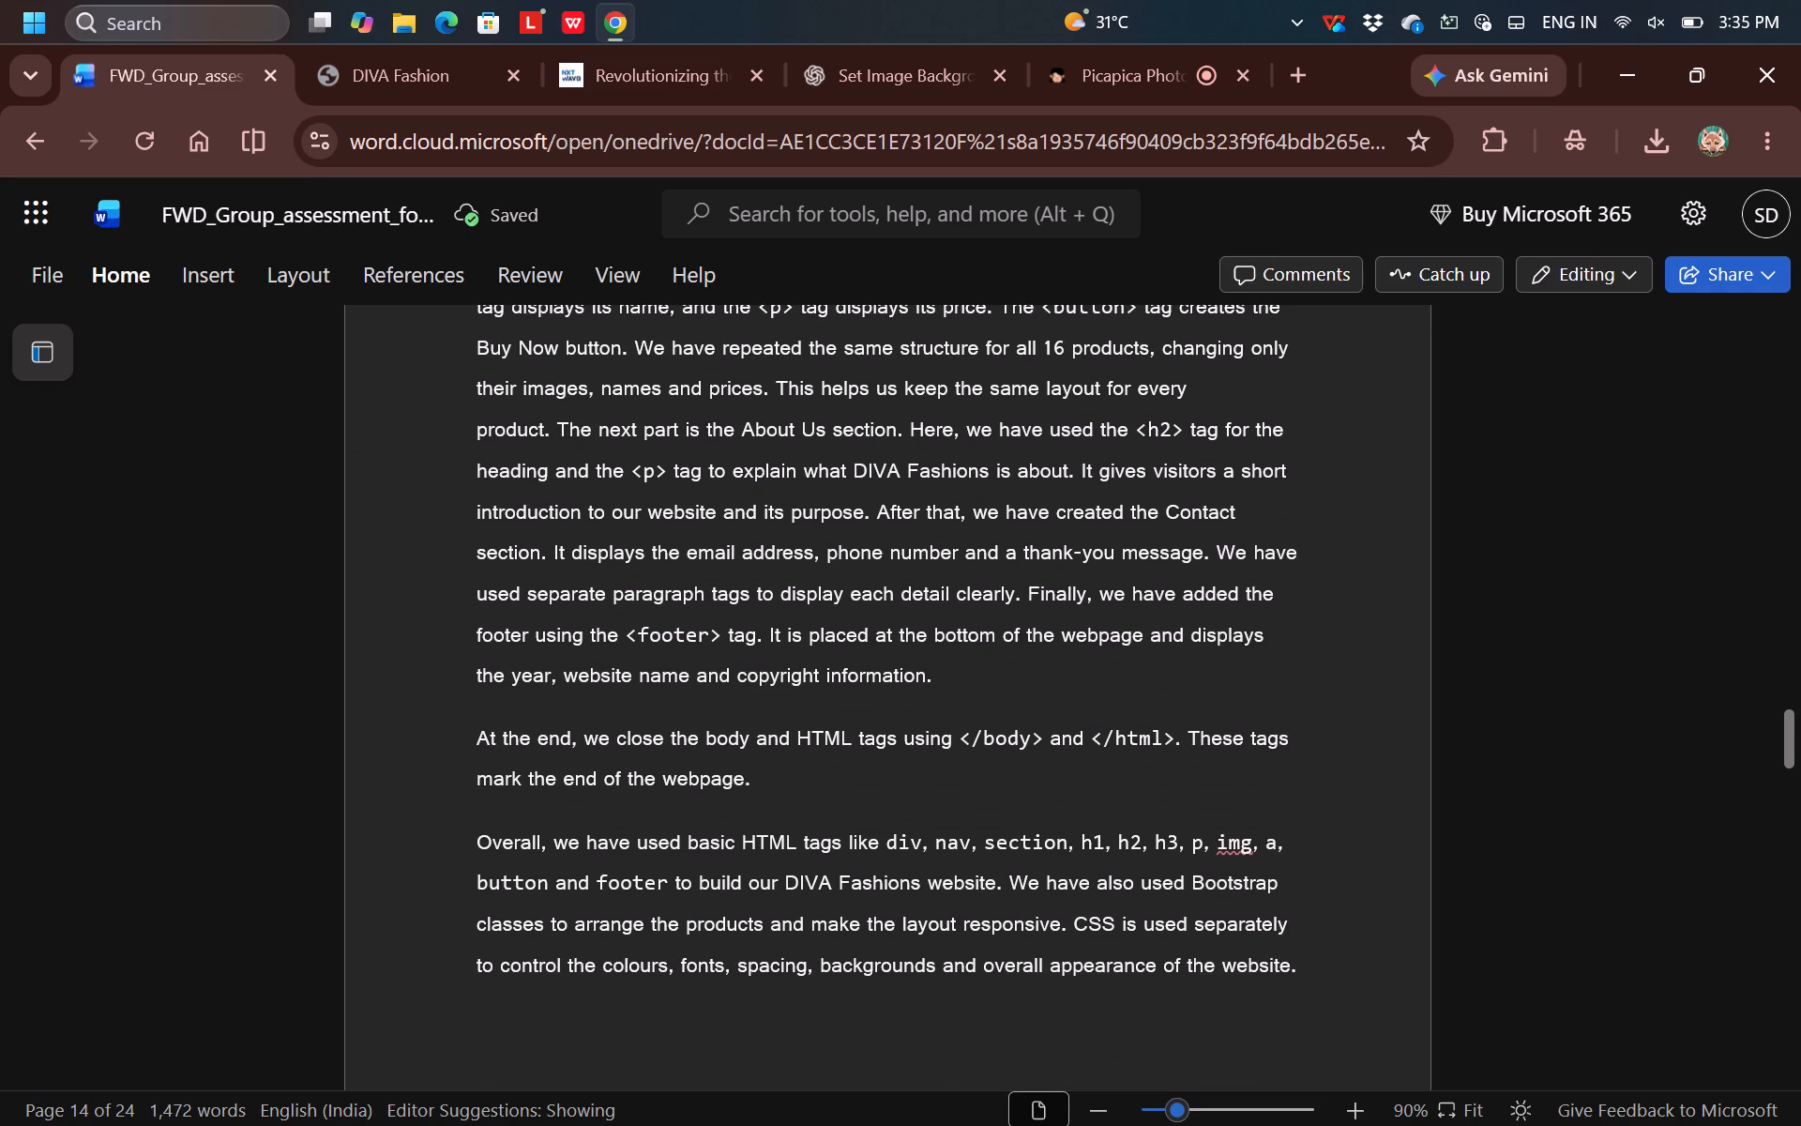
click(479, 725)
key(BackSpace)
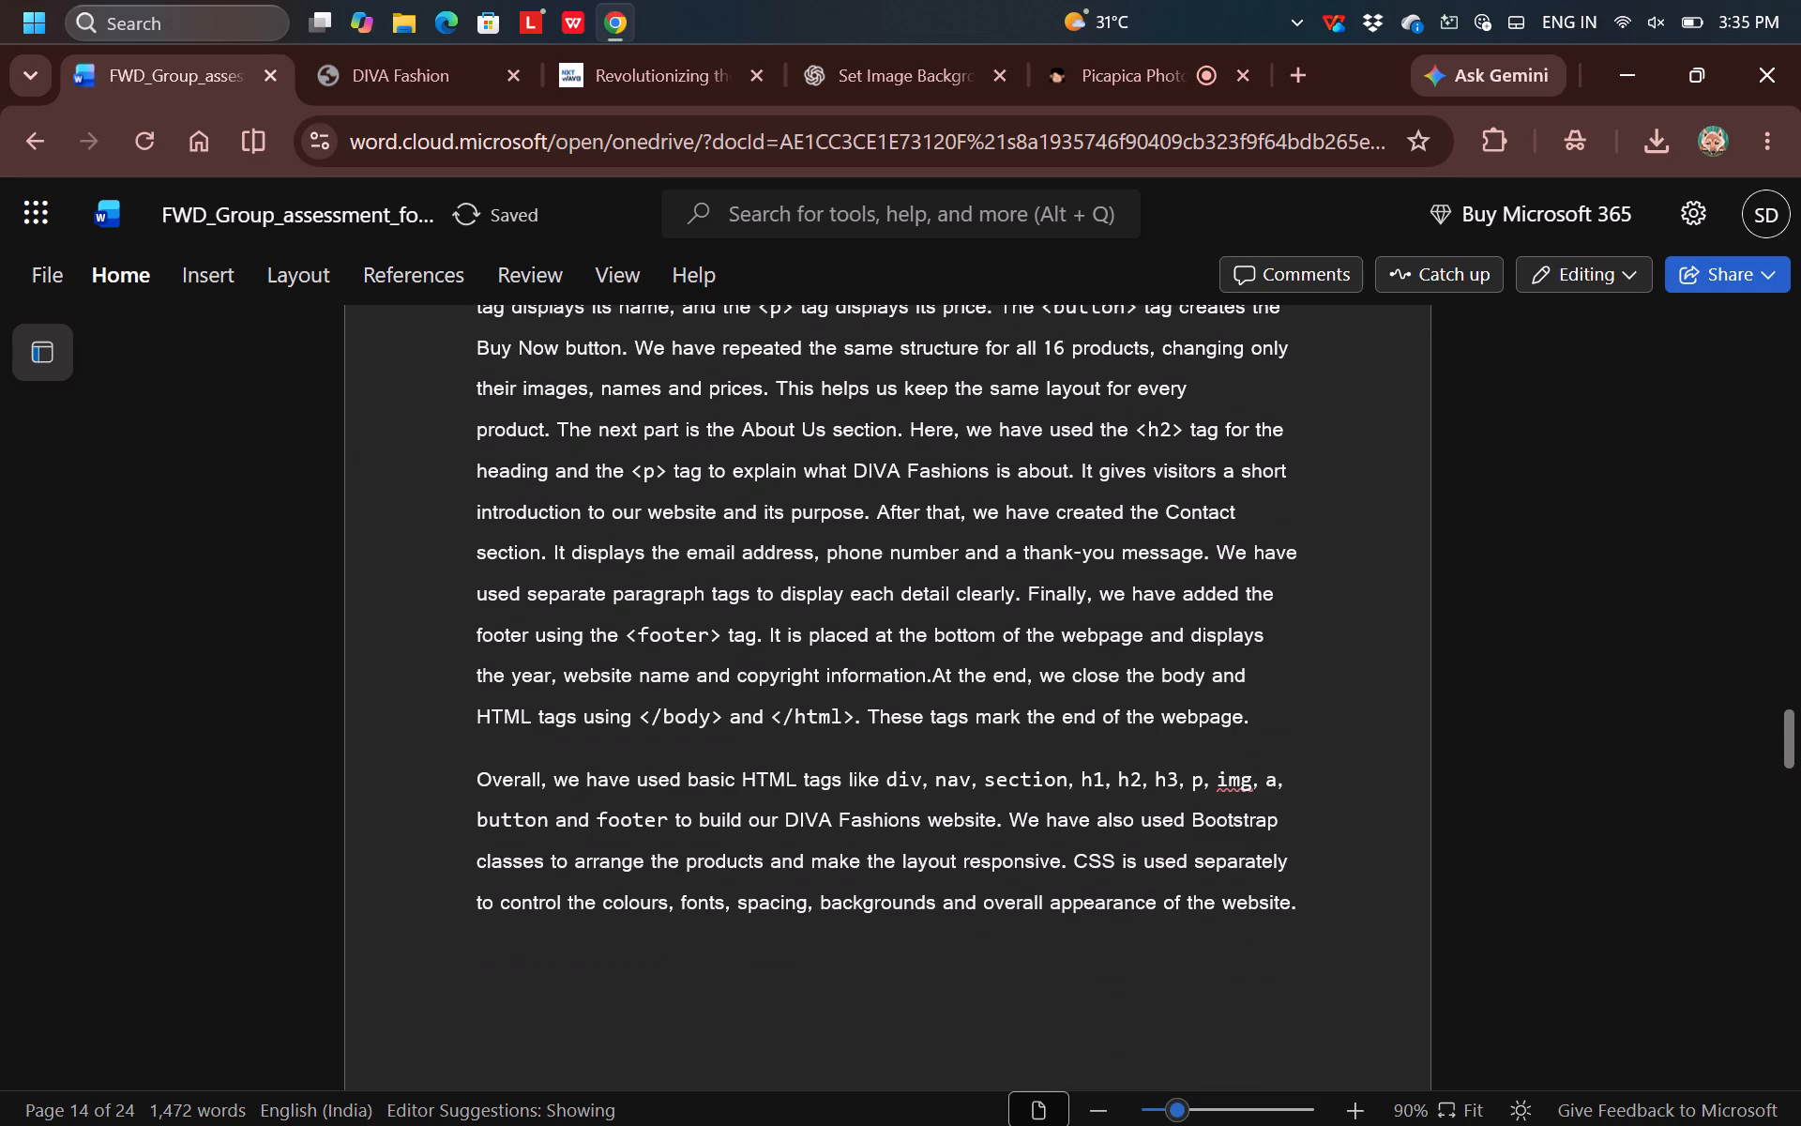
key(space)
click(470, 776)
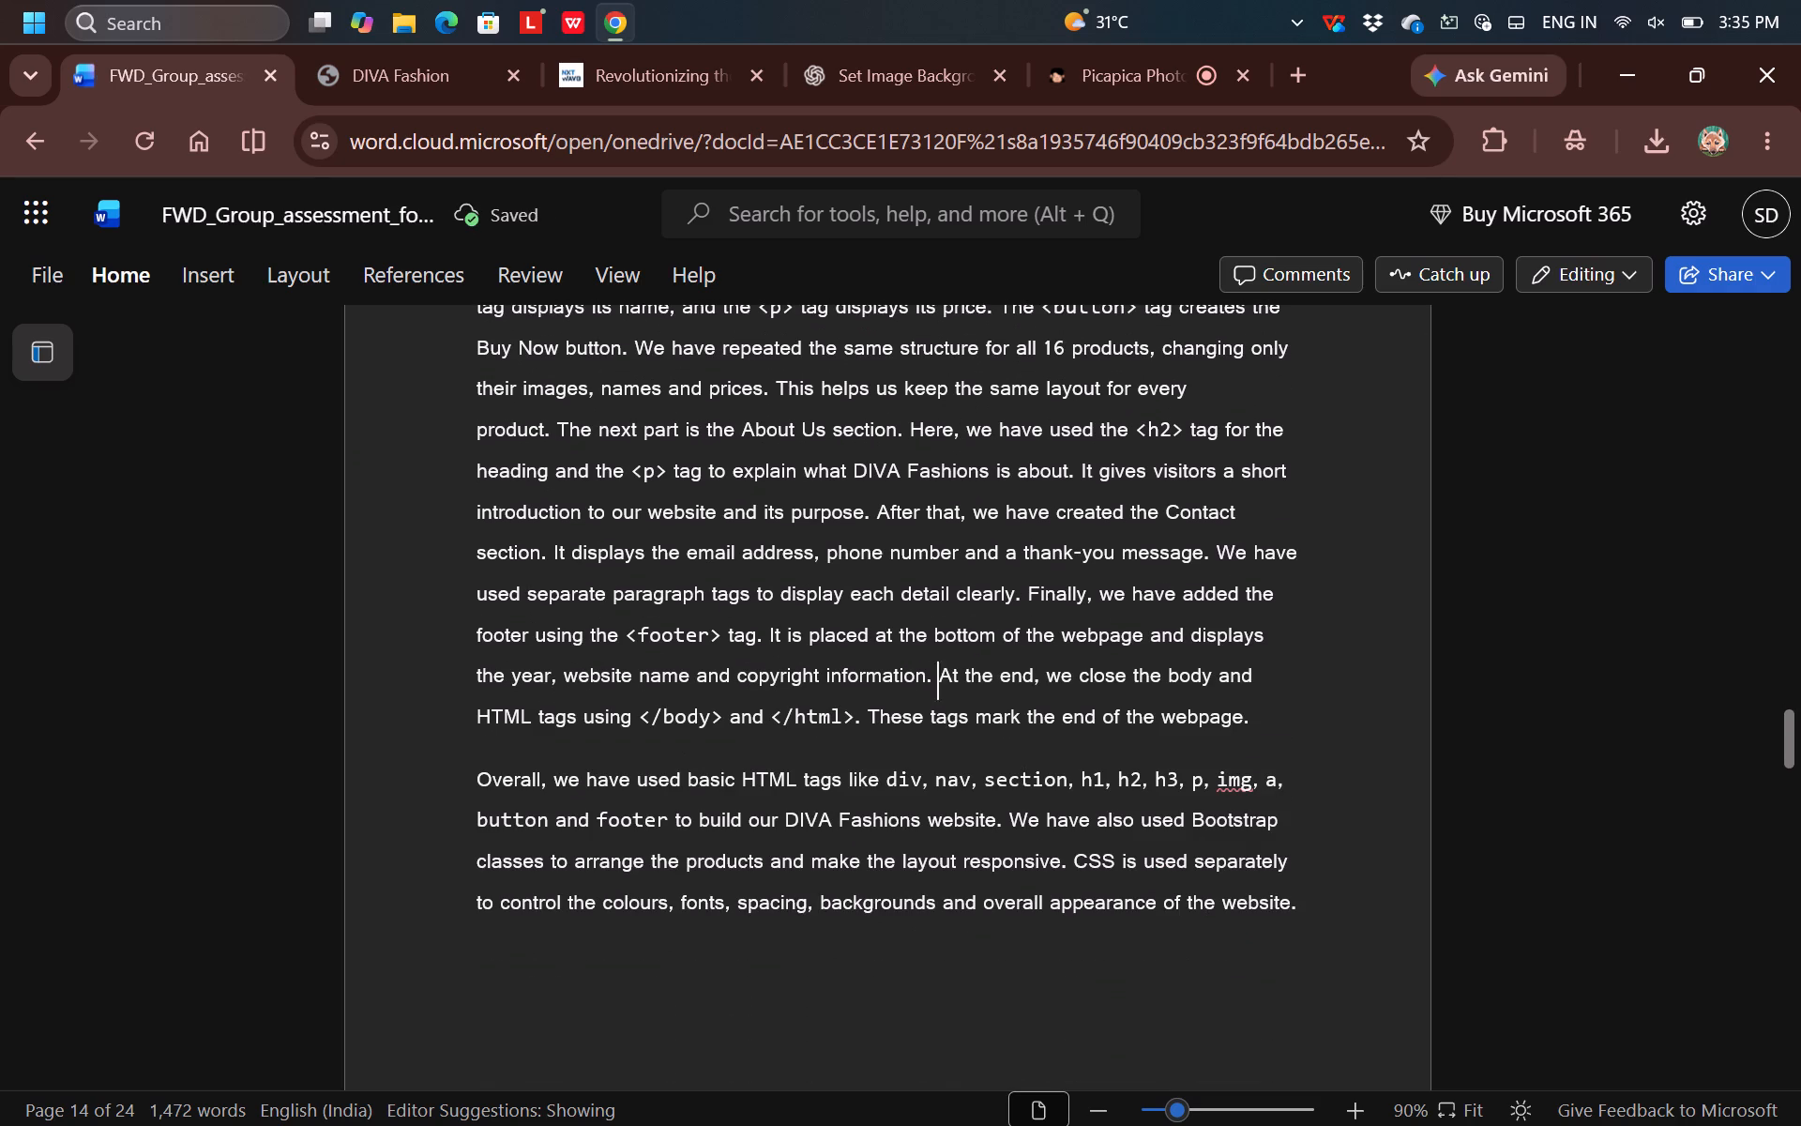
key(BackSpace)
key(space)
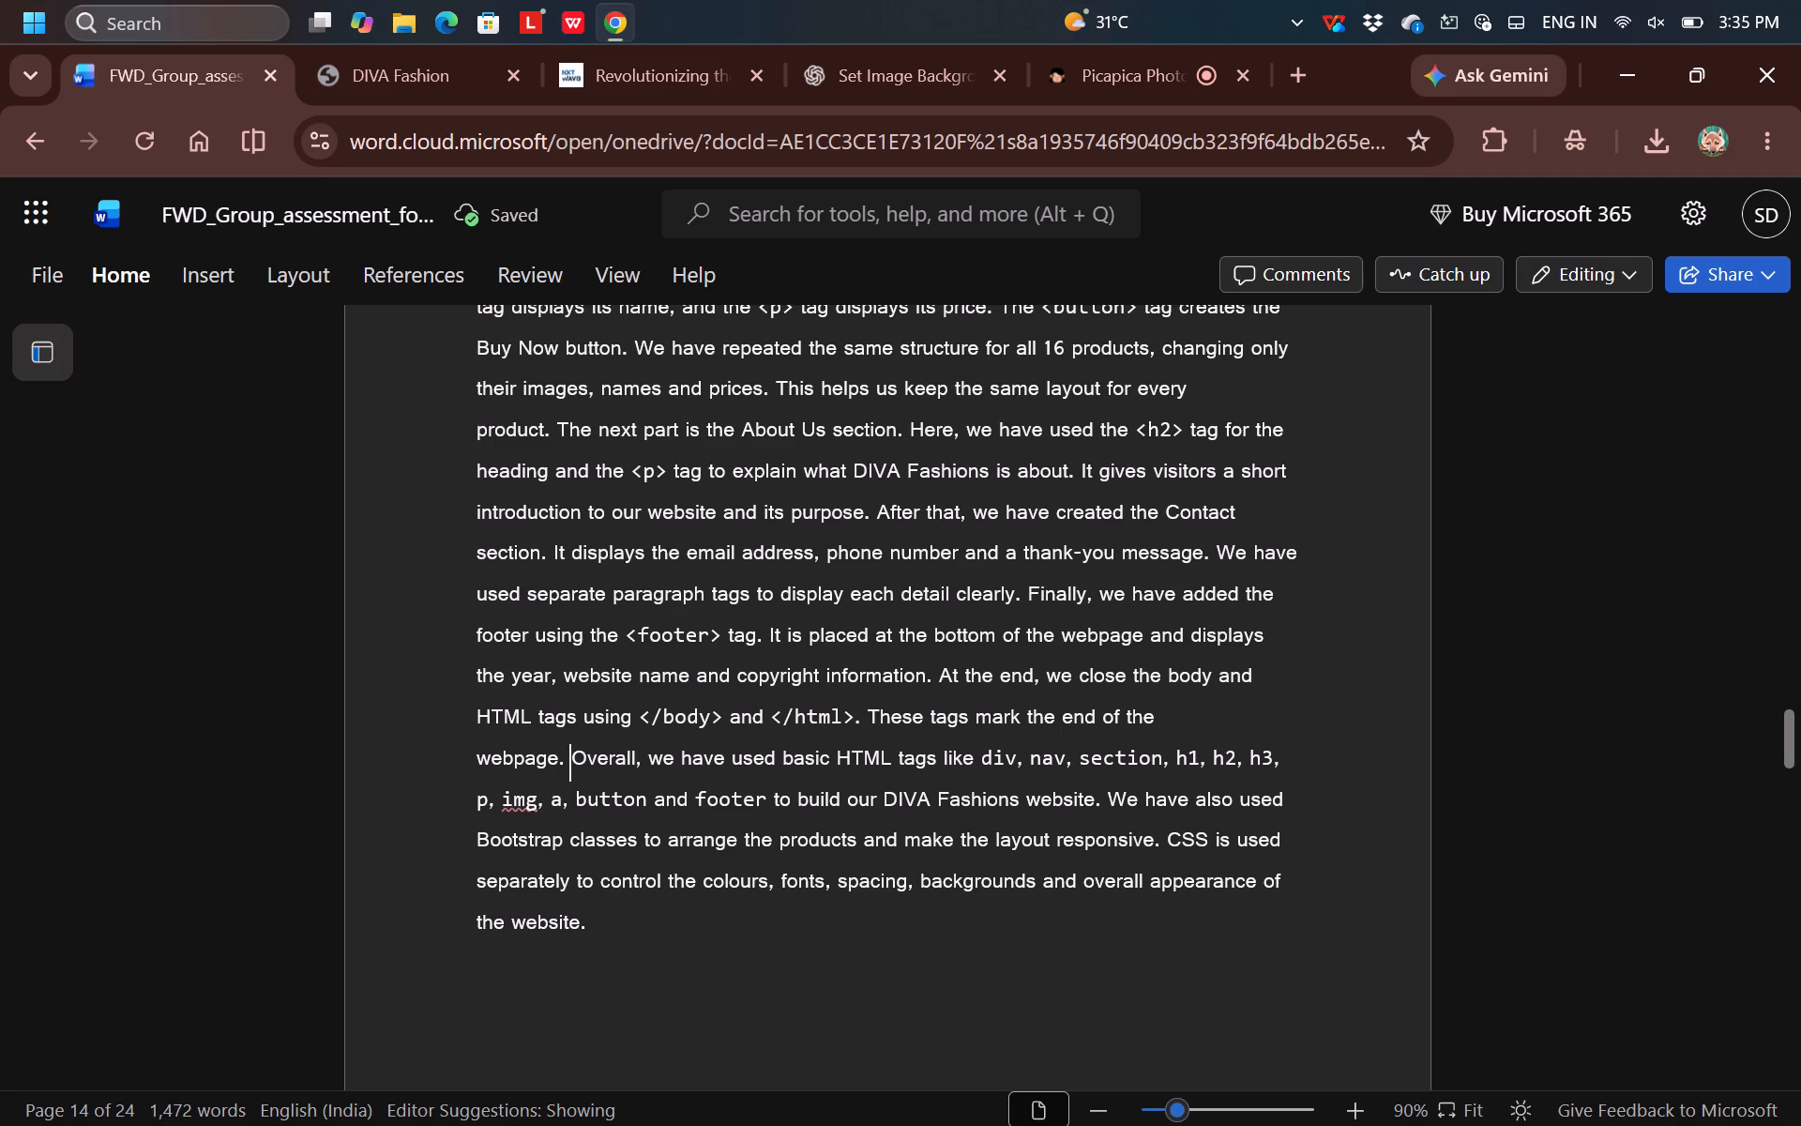
Insert four blank lines between the explanation and the "CSS:" heading so the heading starts on the next page.
scroll(636, 814, down, 3)
scroll(636, 814, up, 2)
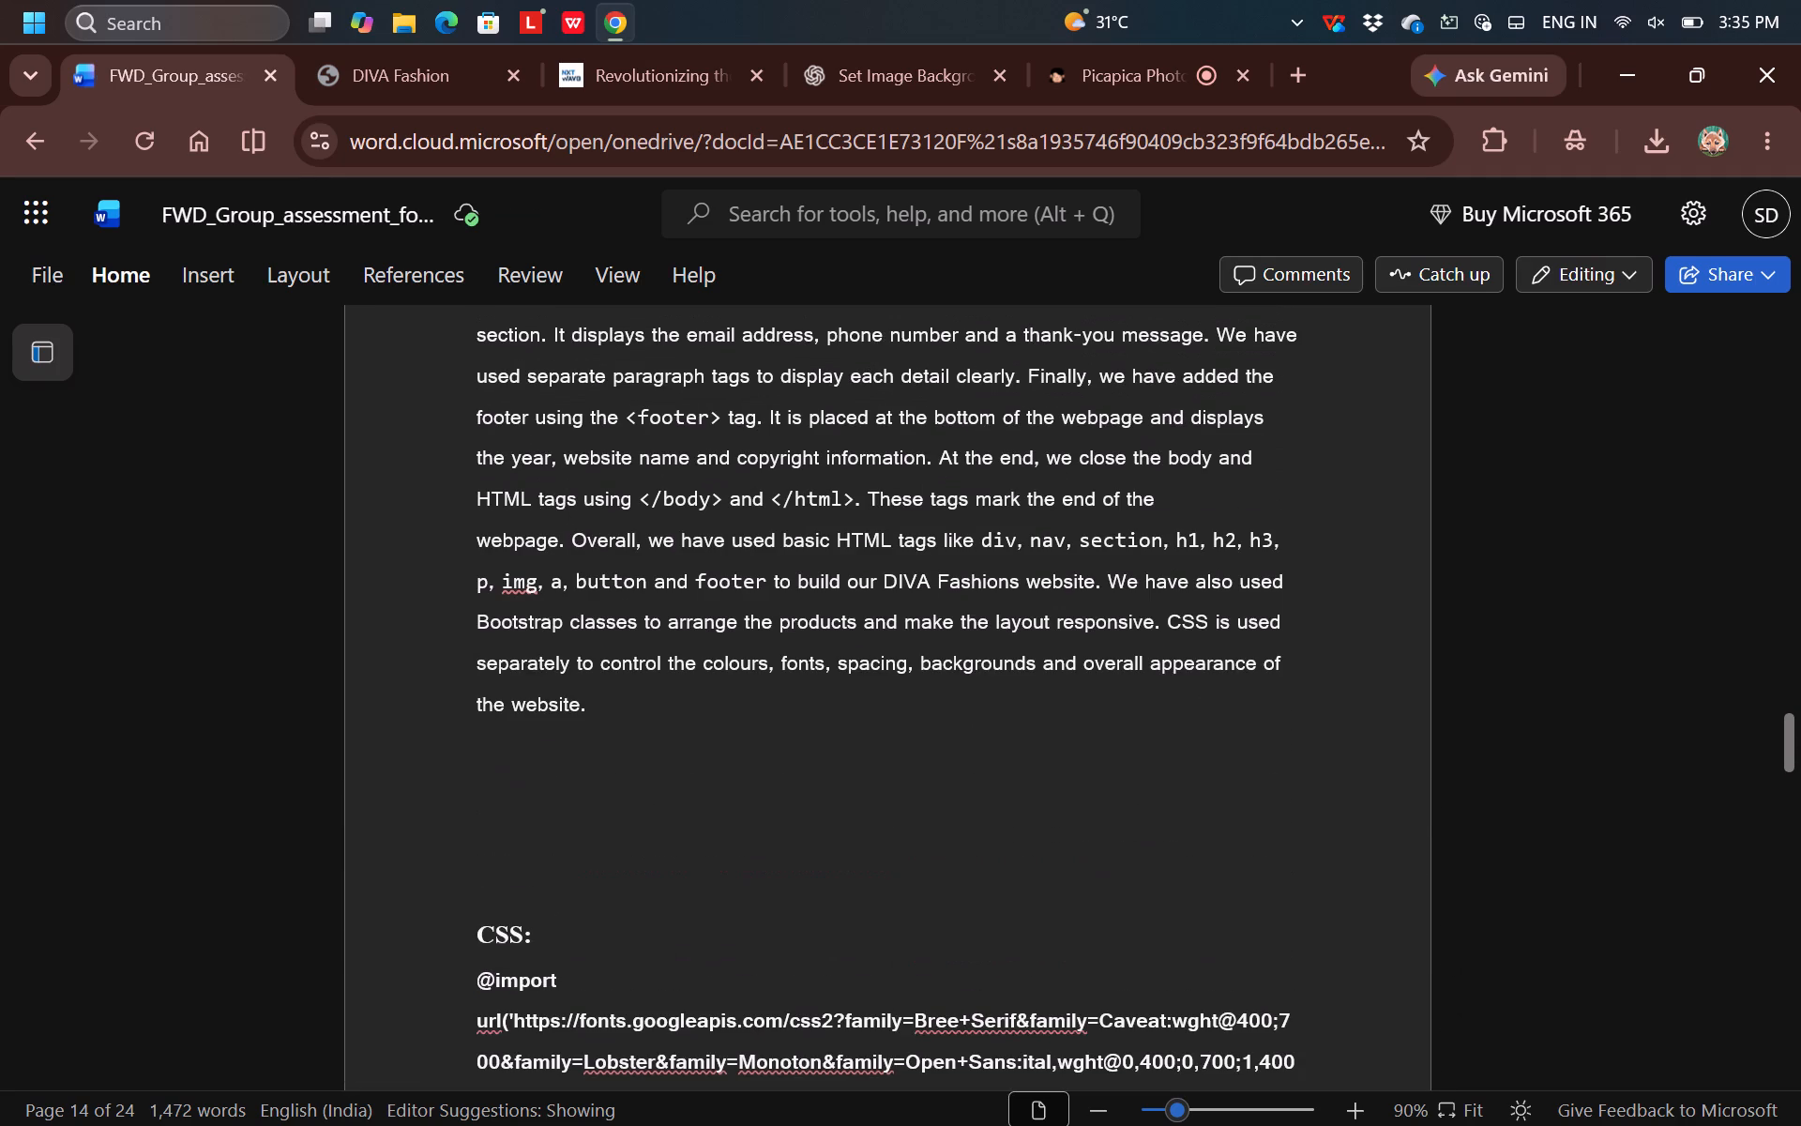
scroll(636, 814, up, 1)
click(552, 843)
key(Return)
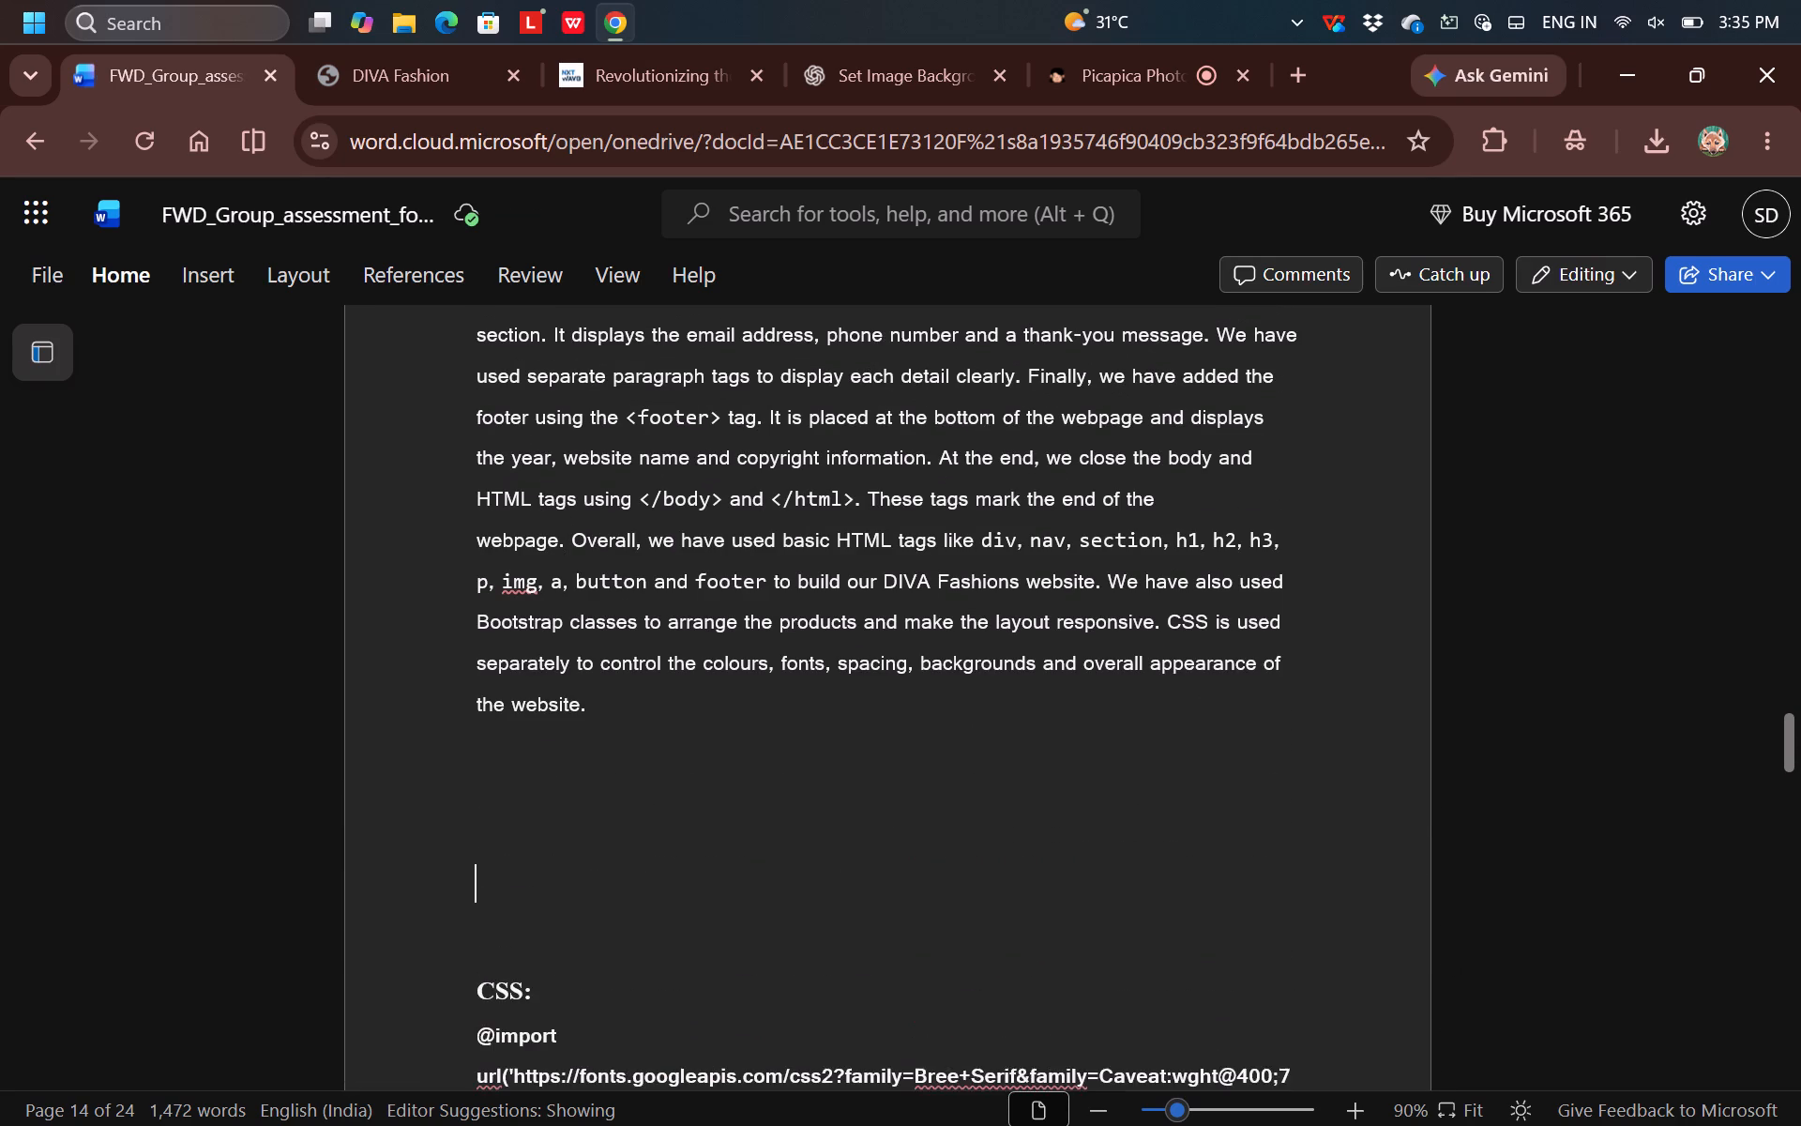
key(Return)
scroll(552, 843, down, 2)
key(Return)
key(Return)
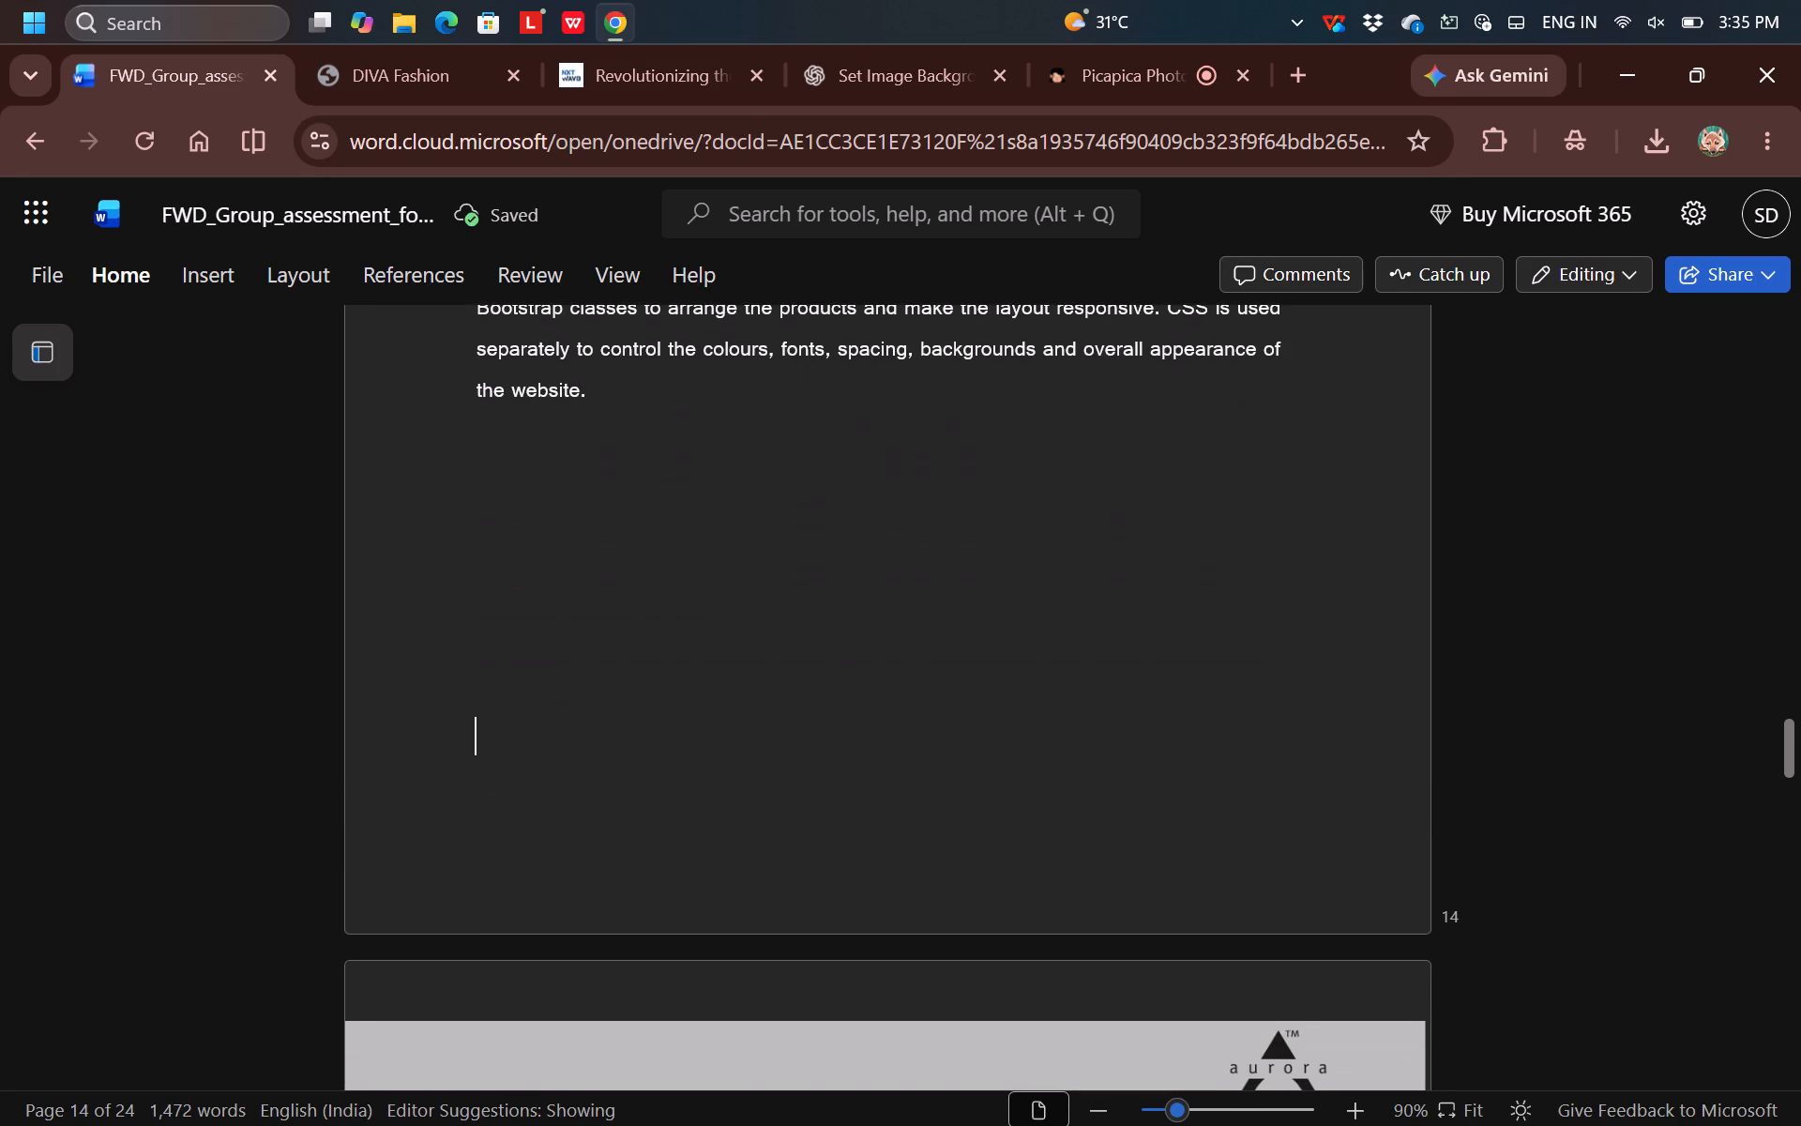
key(Return)
key(BackSpace)
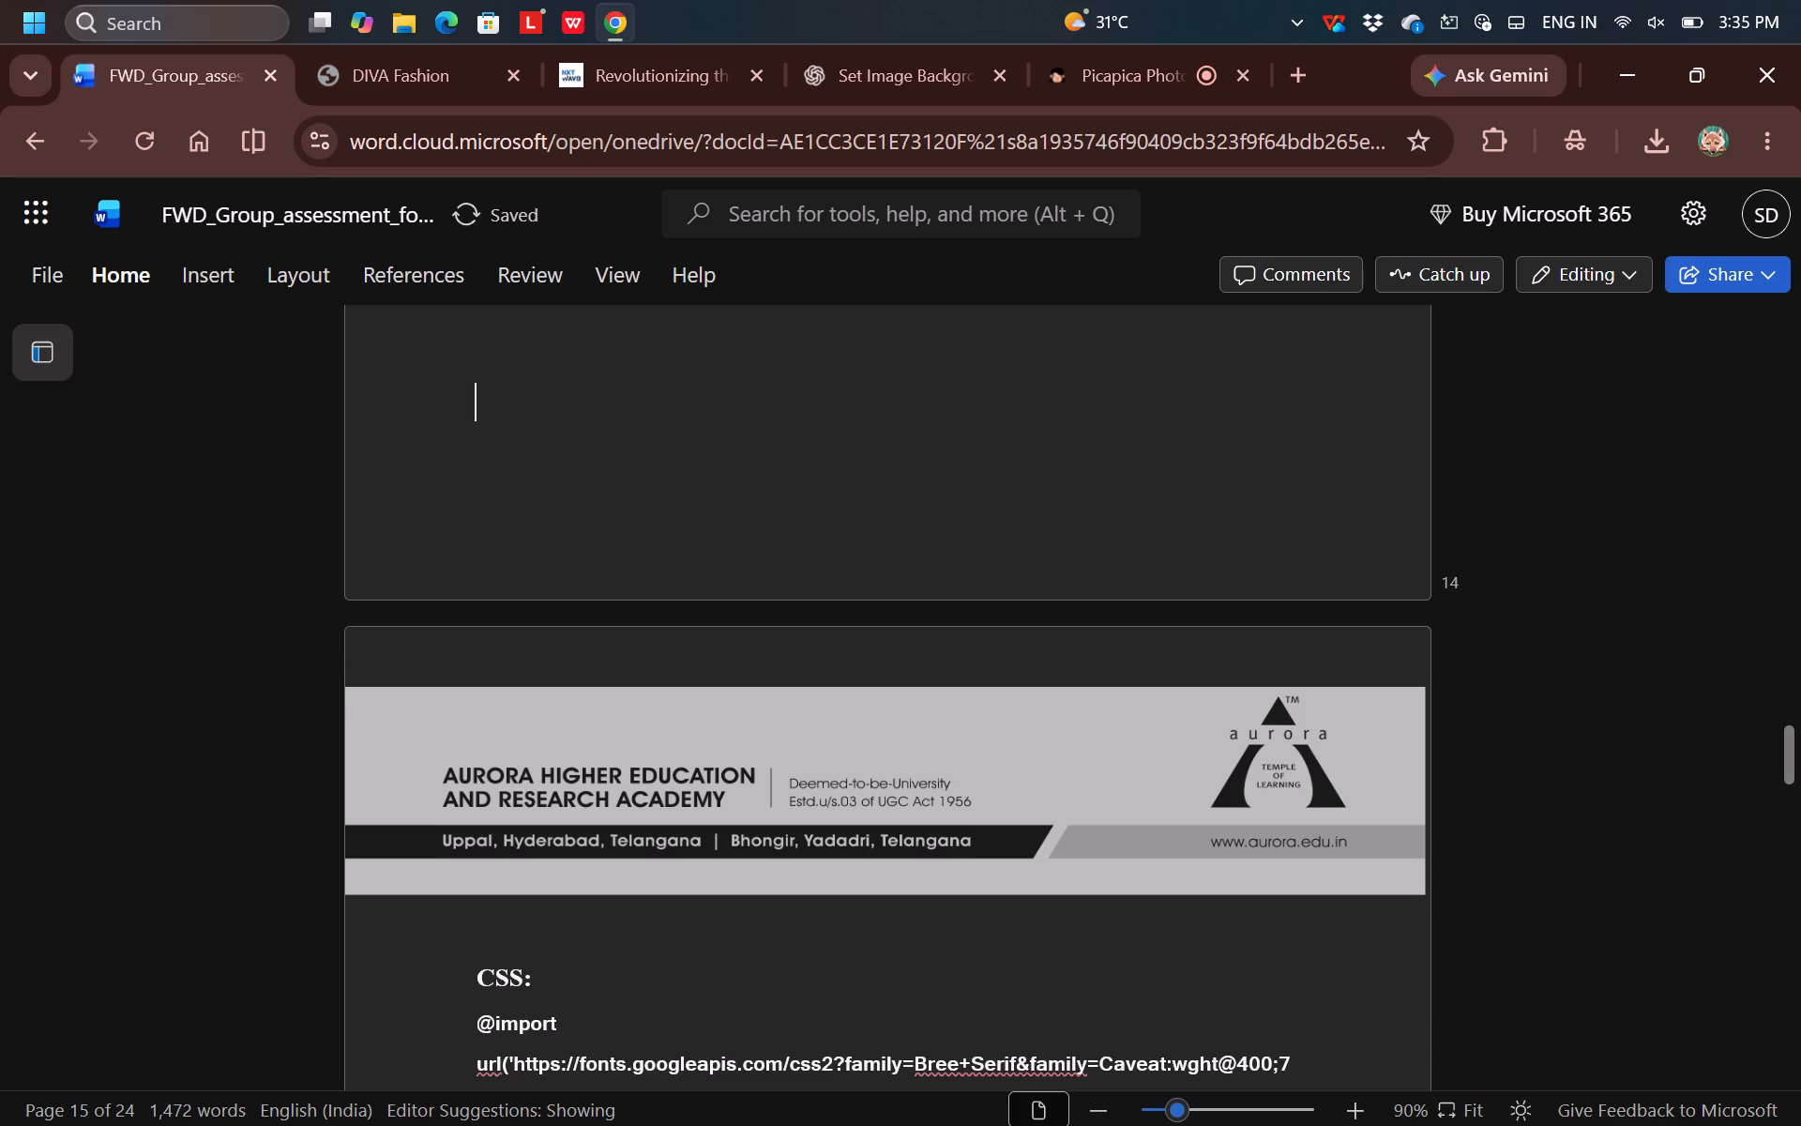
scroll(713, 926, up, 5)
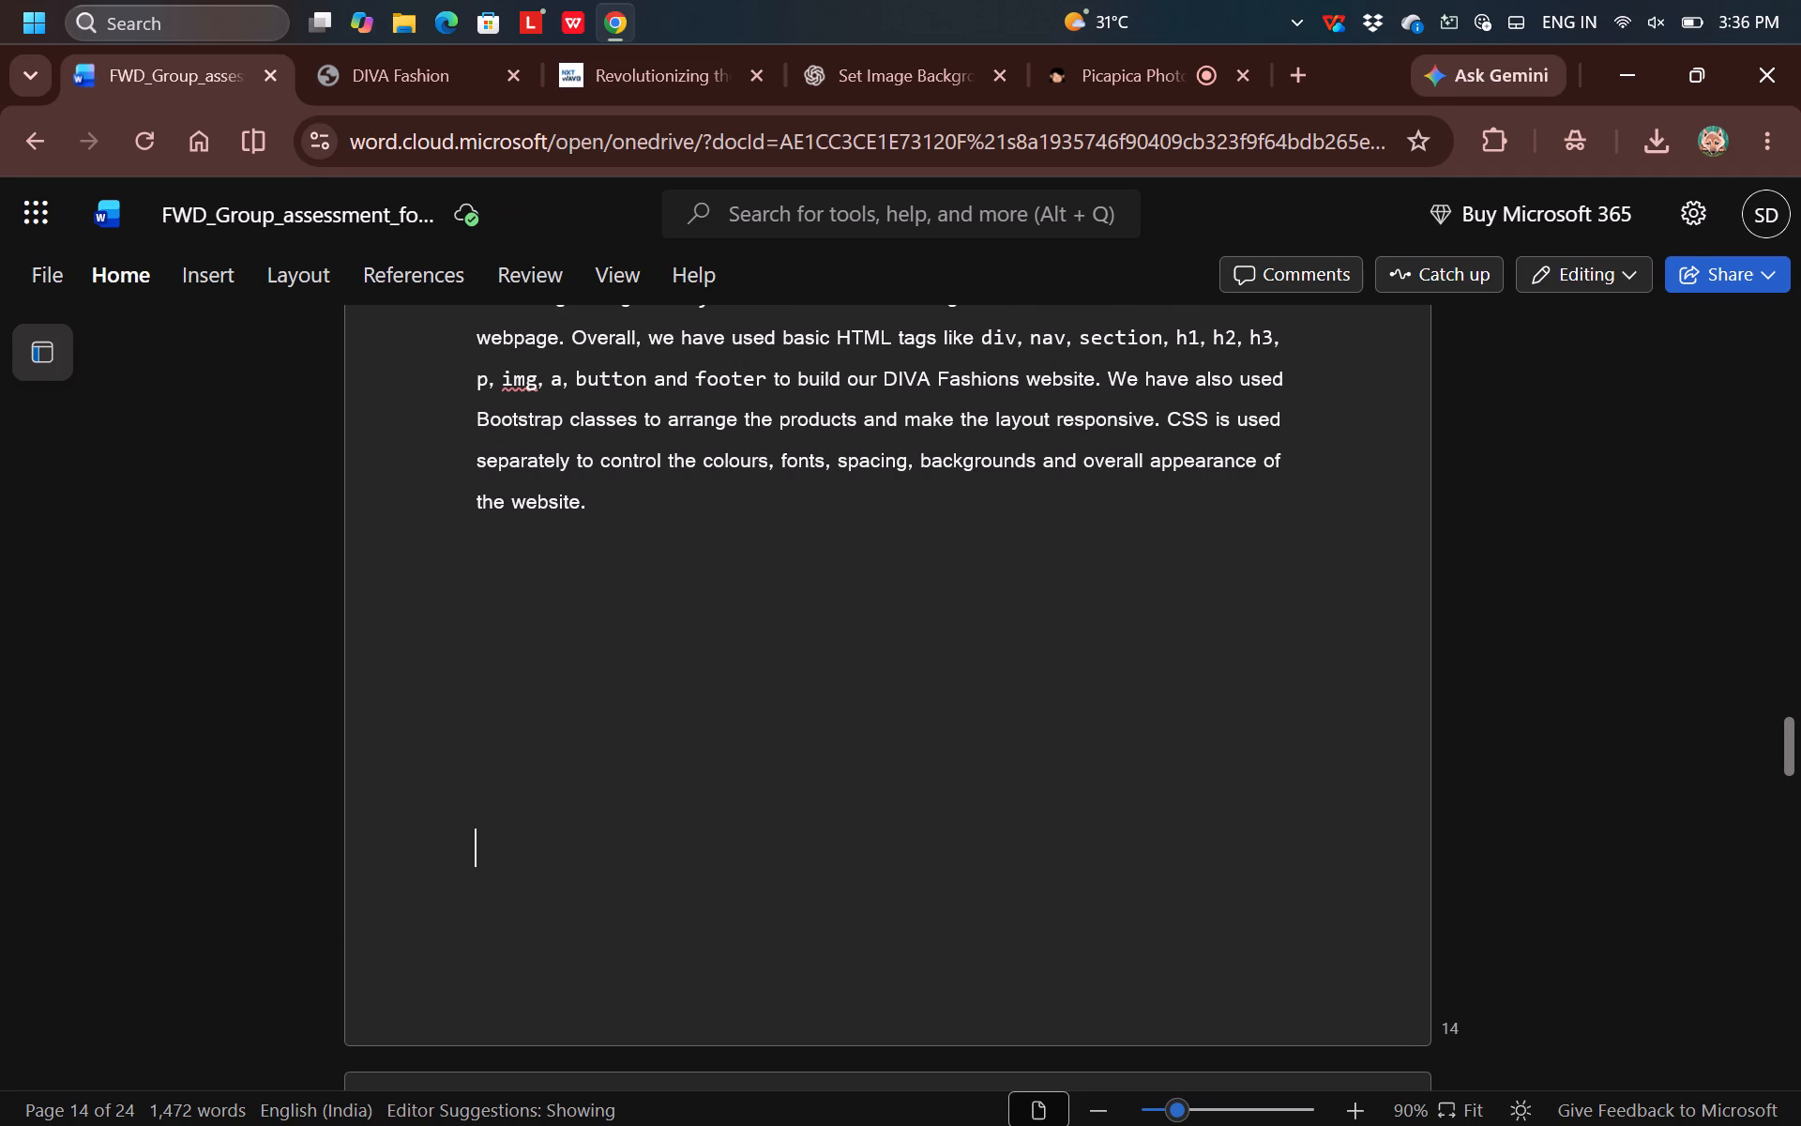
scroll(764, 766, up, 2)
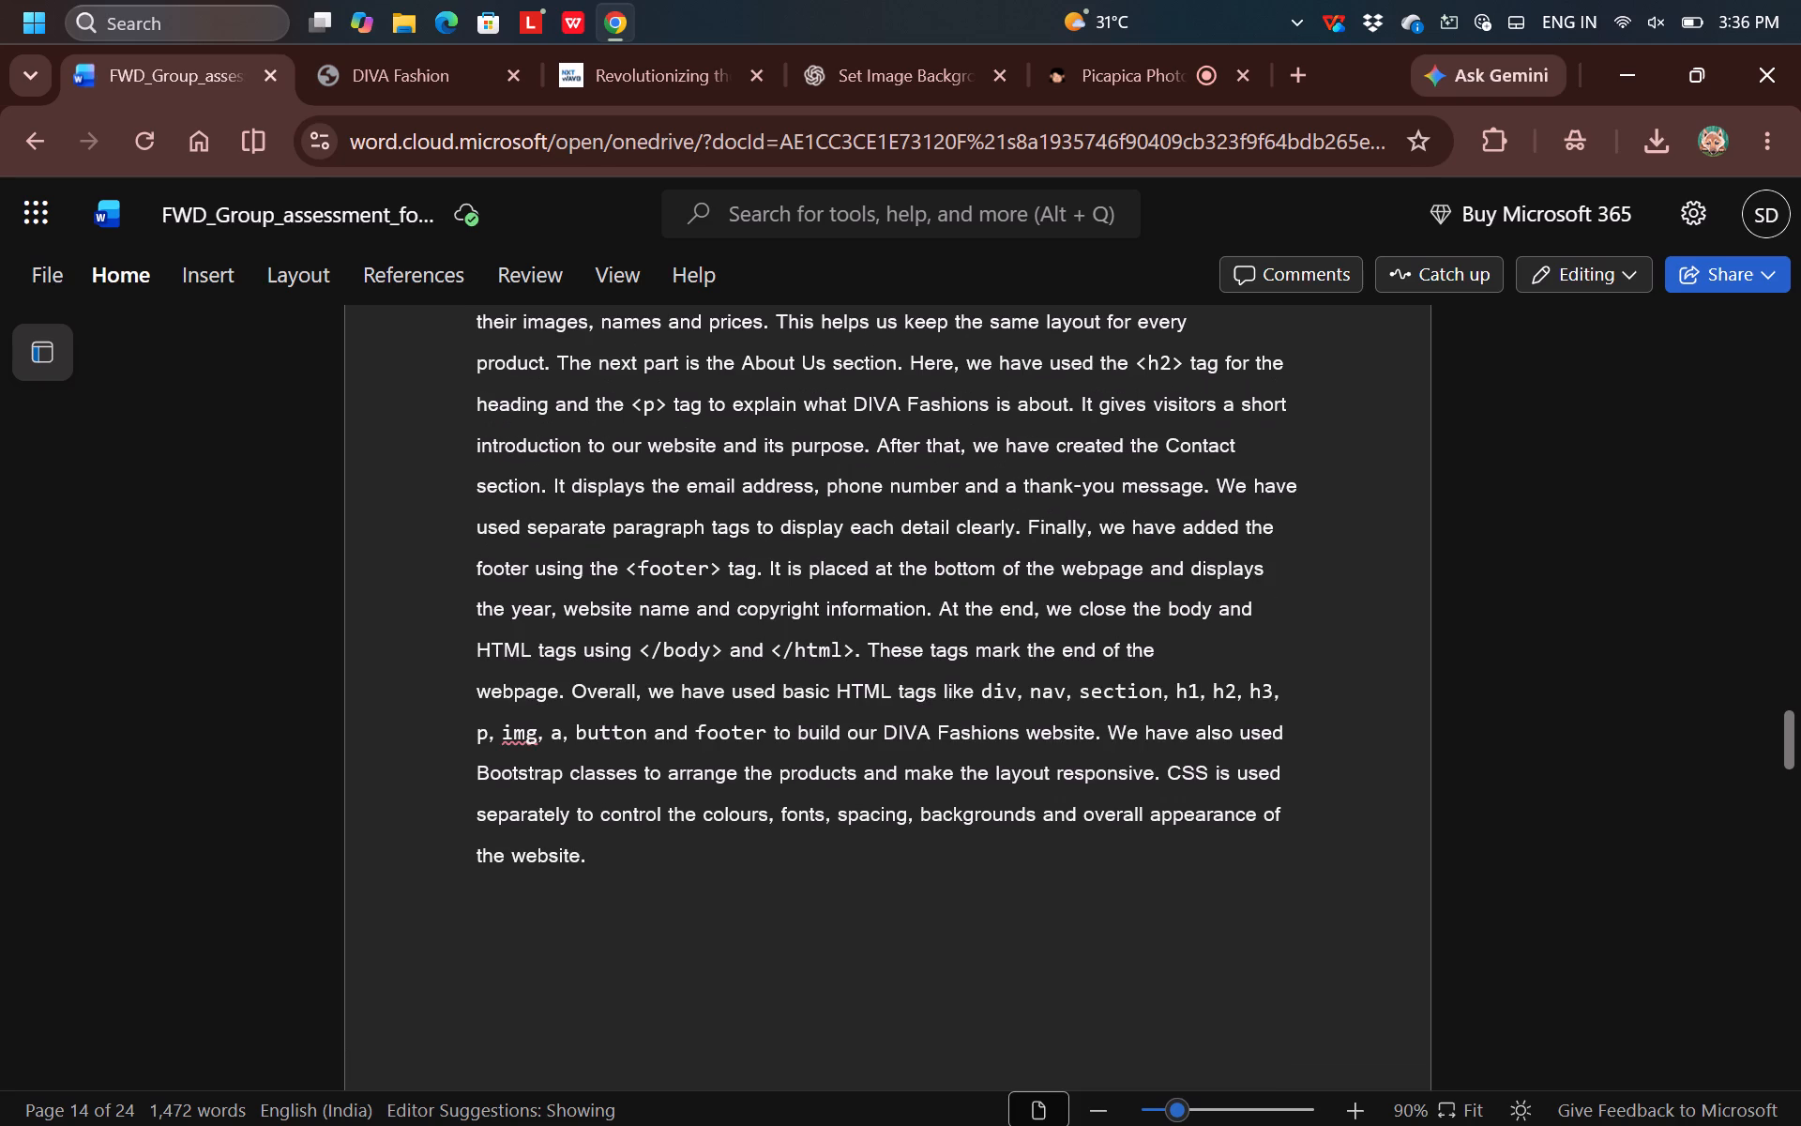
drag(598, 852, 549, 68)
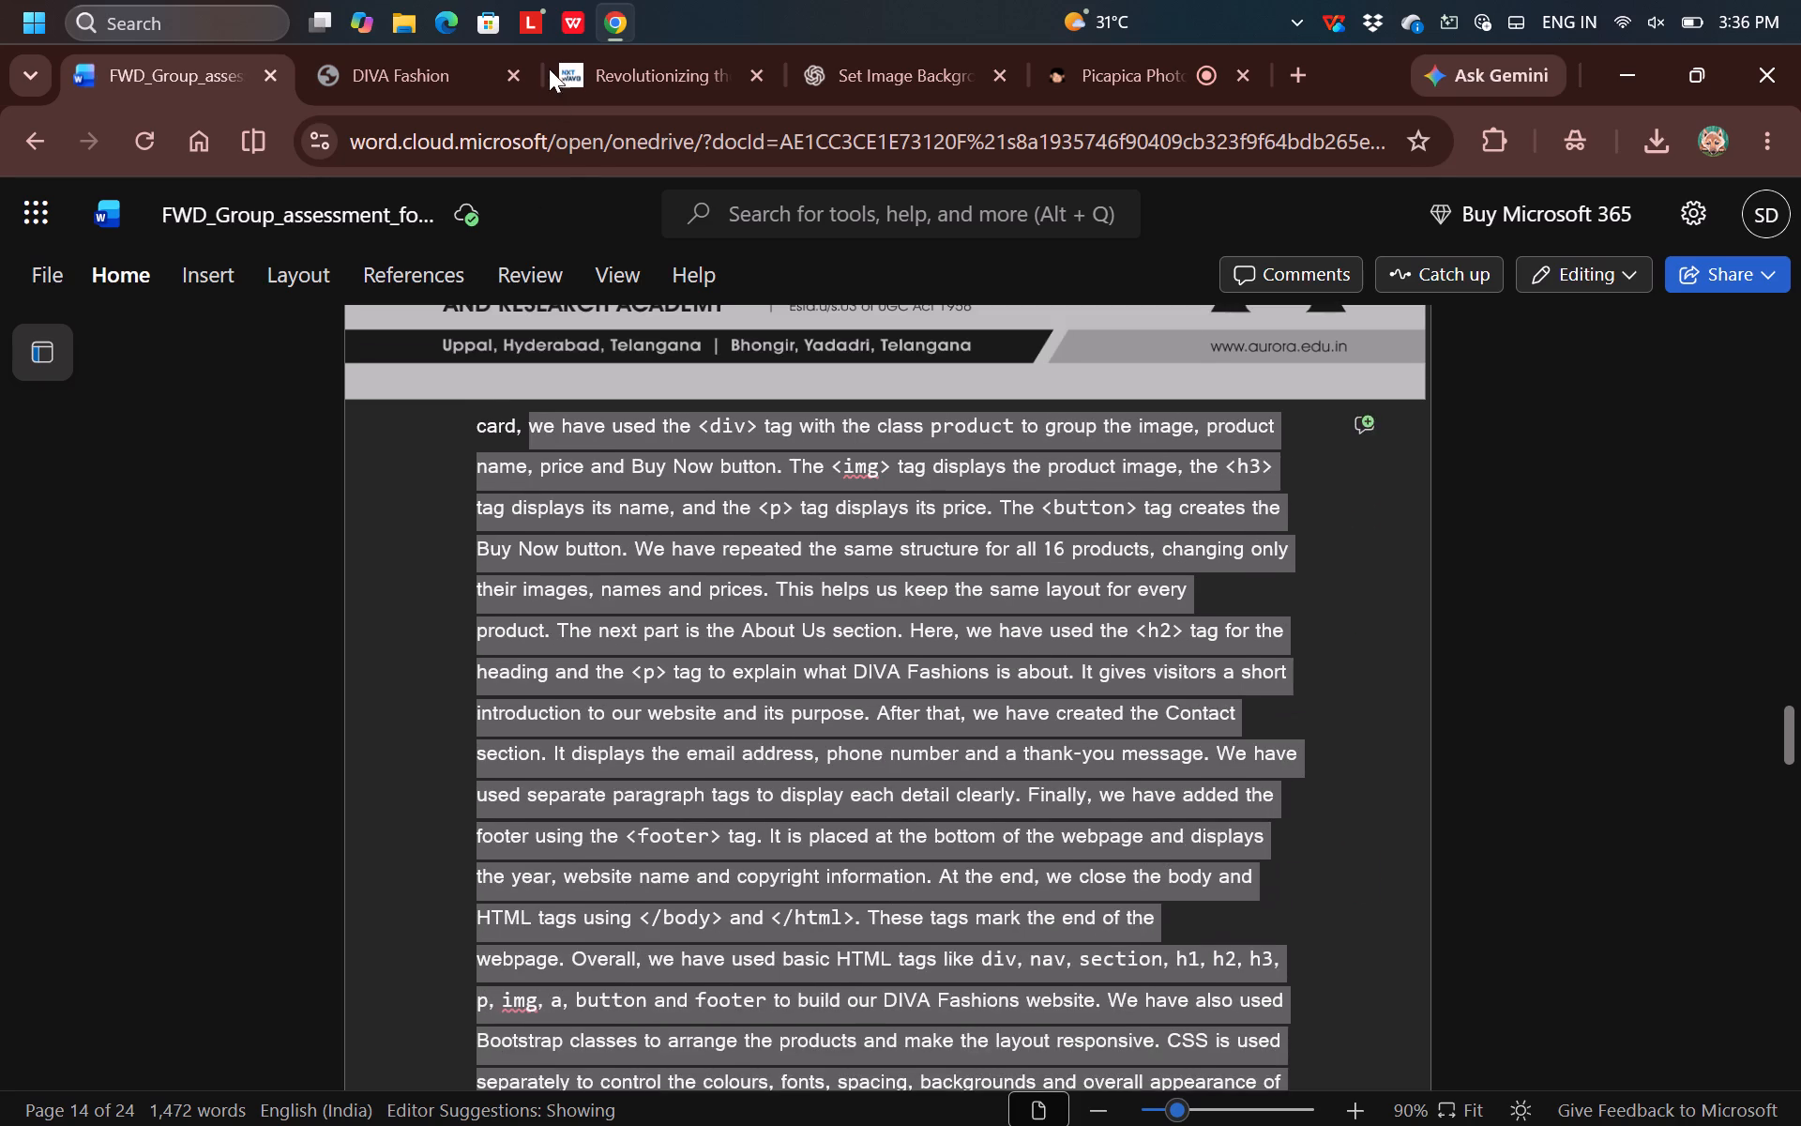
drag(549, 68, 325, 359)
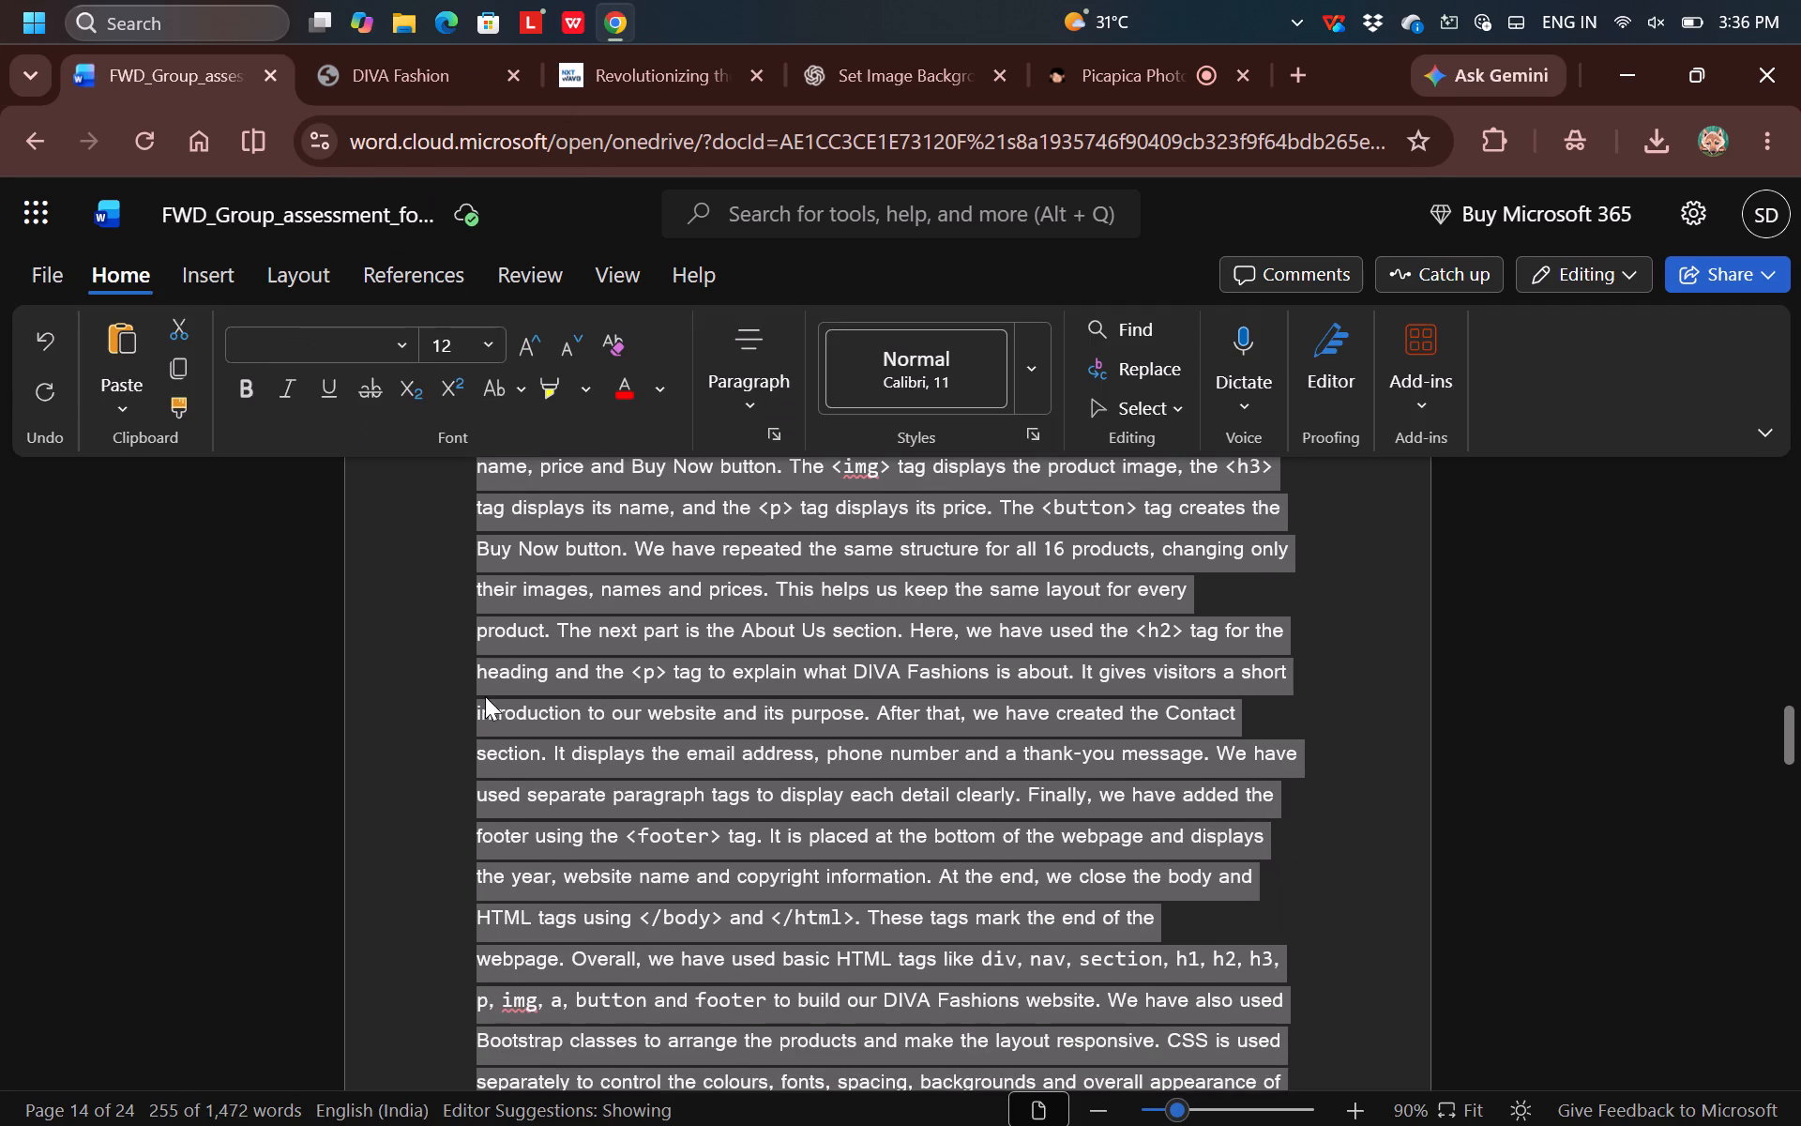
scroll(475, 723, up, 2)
Add the label "Explanation:" before "Our project is a simple fashion shopping website" below the playground screenshot.
click(1097, 1111)
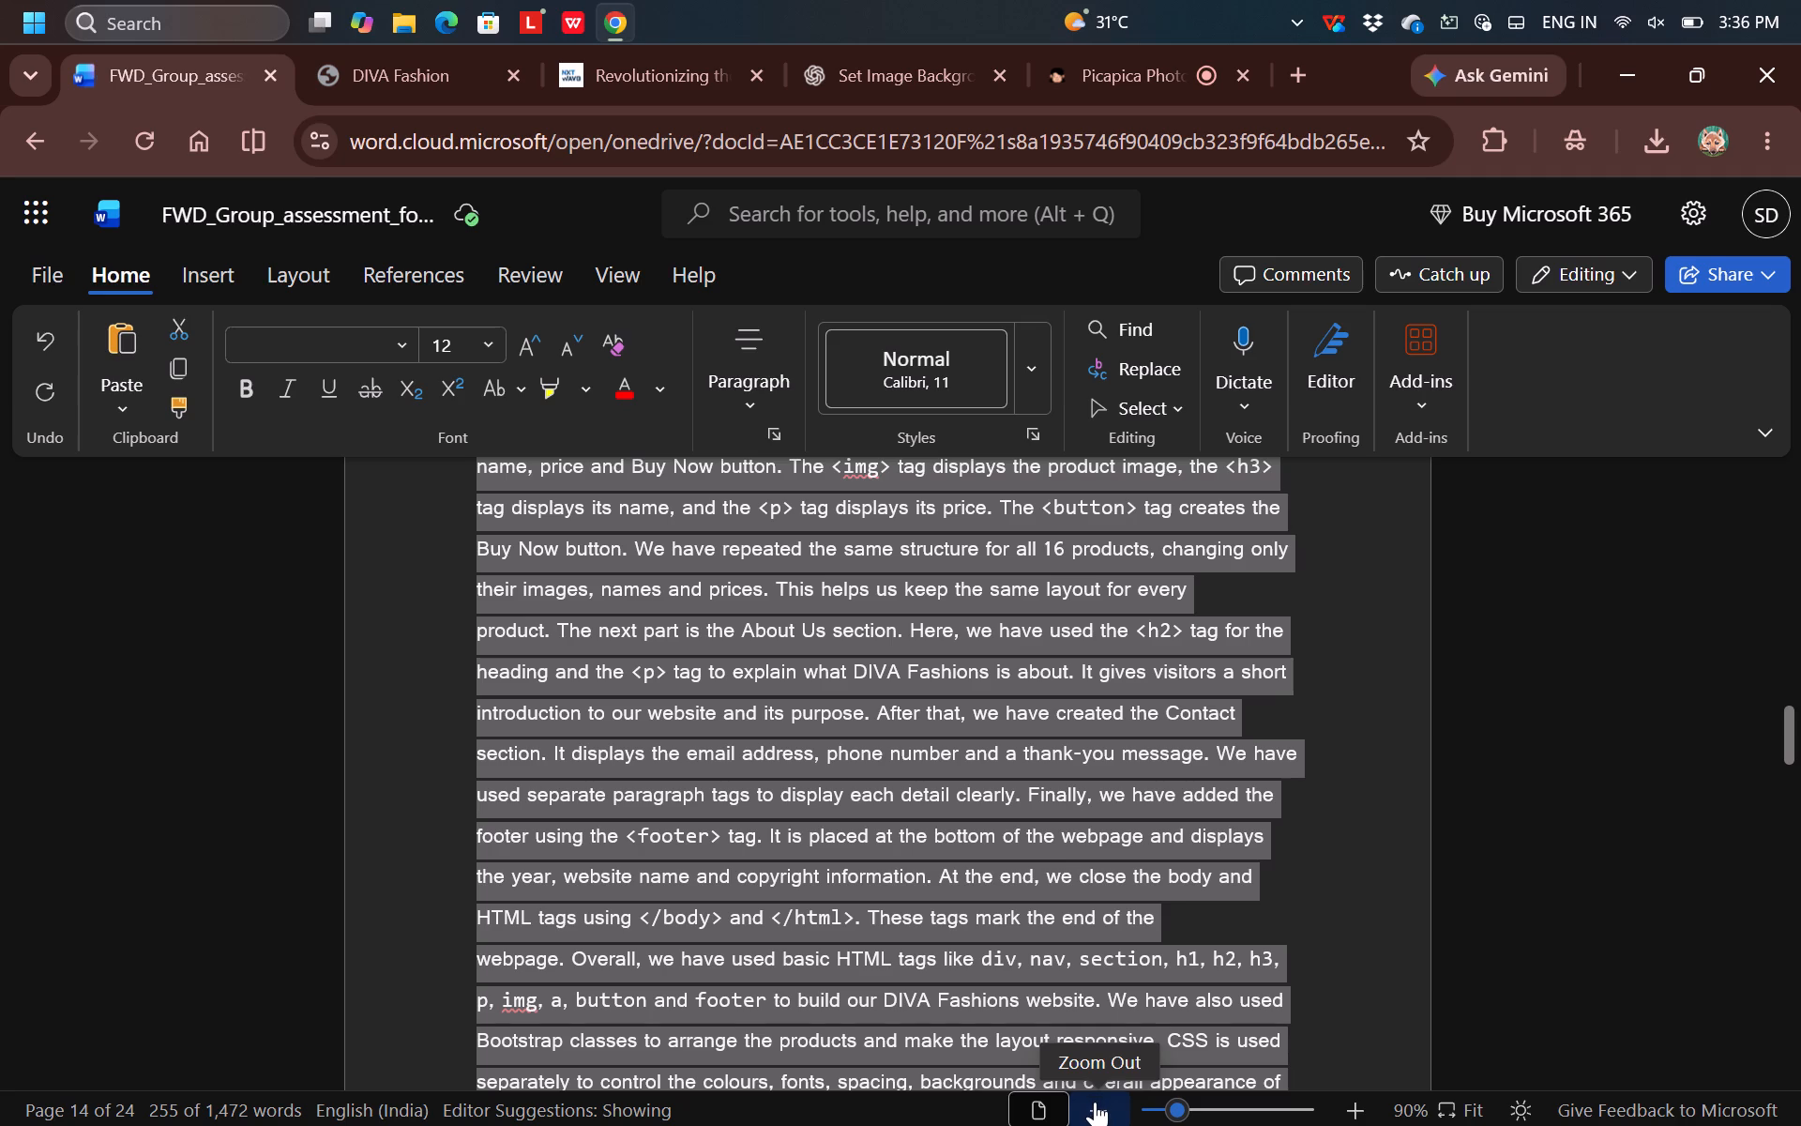
click(1097, 1104)
scroll(878, 833, up, 1)
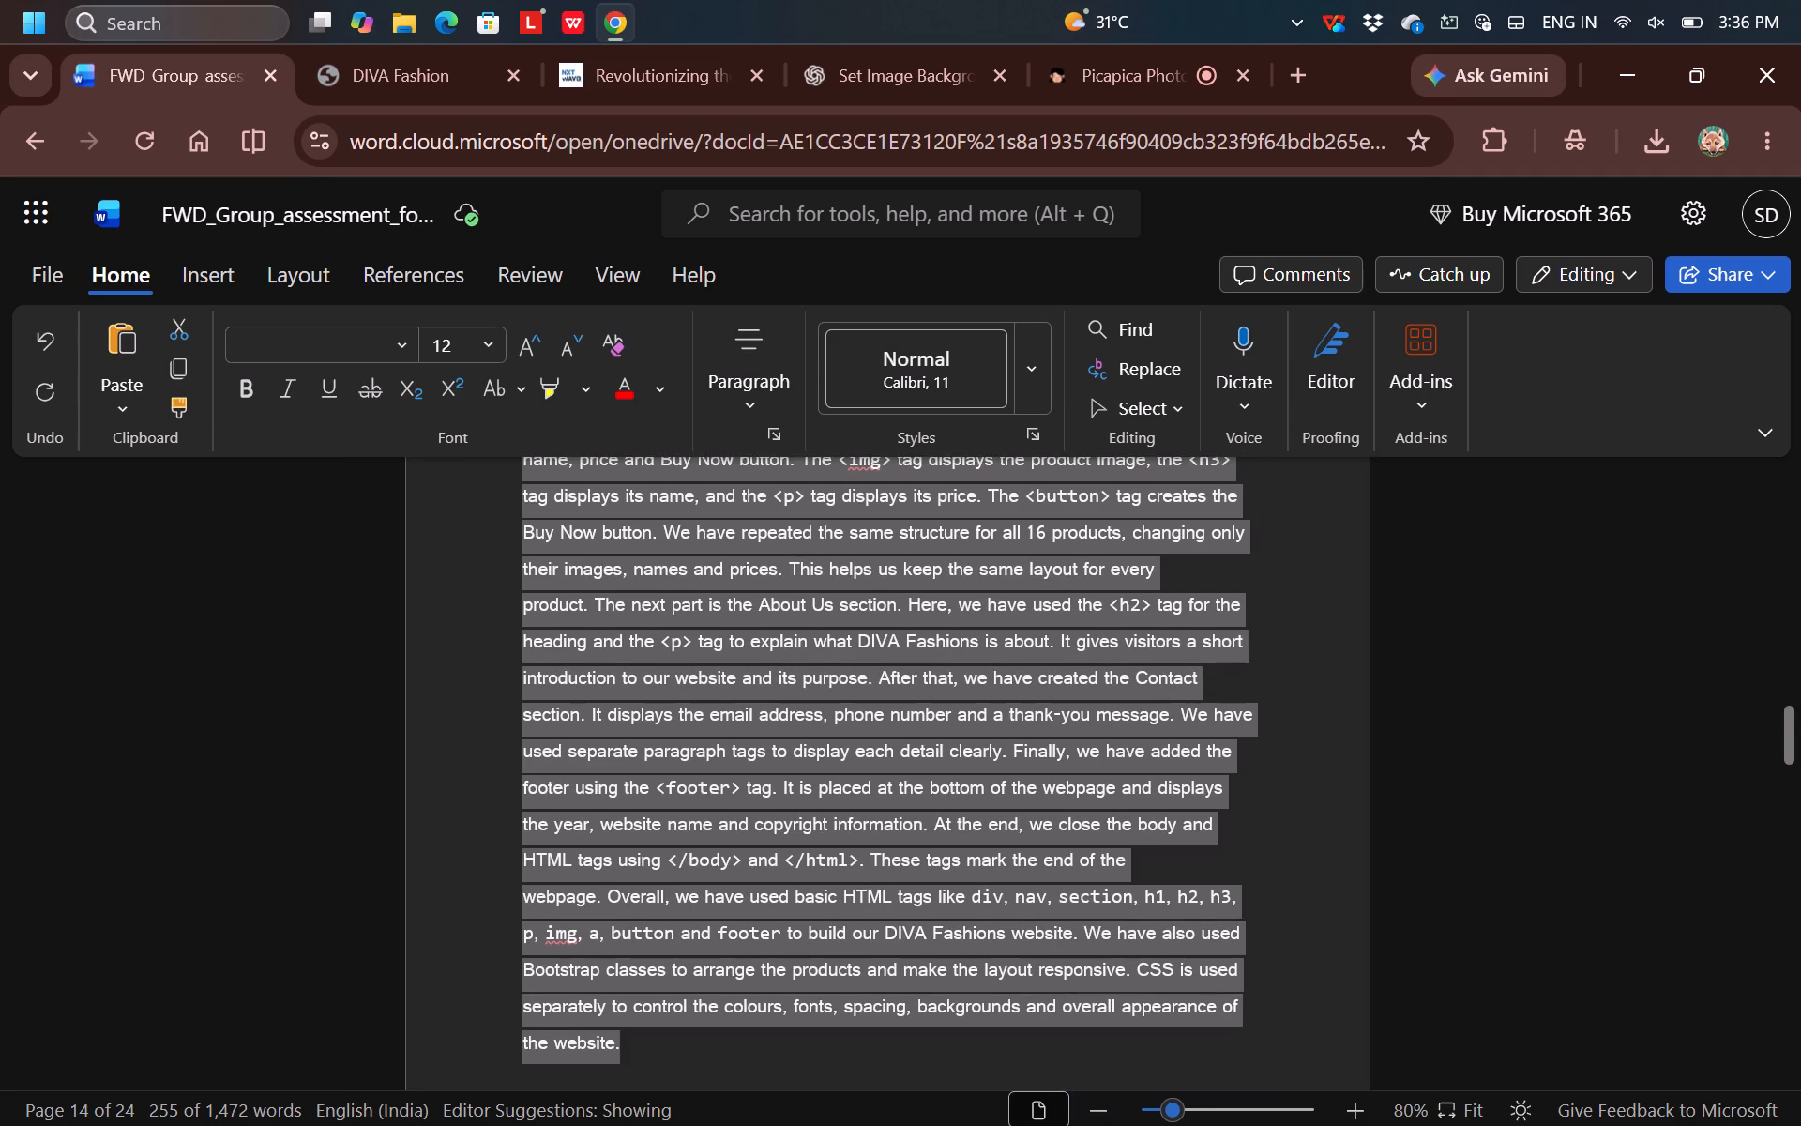
scroll(881, 853, up, 8)
scroll(878, 833, down, 3)
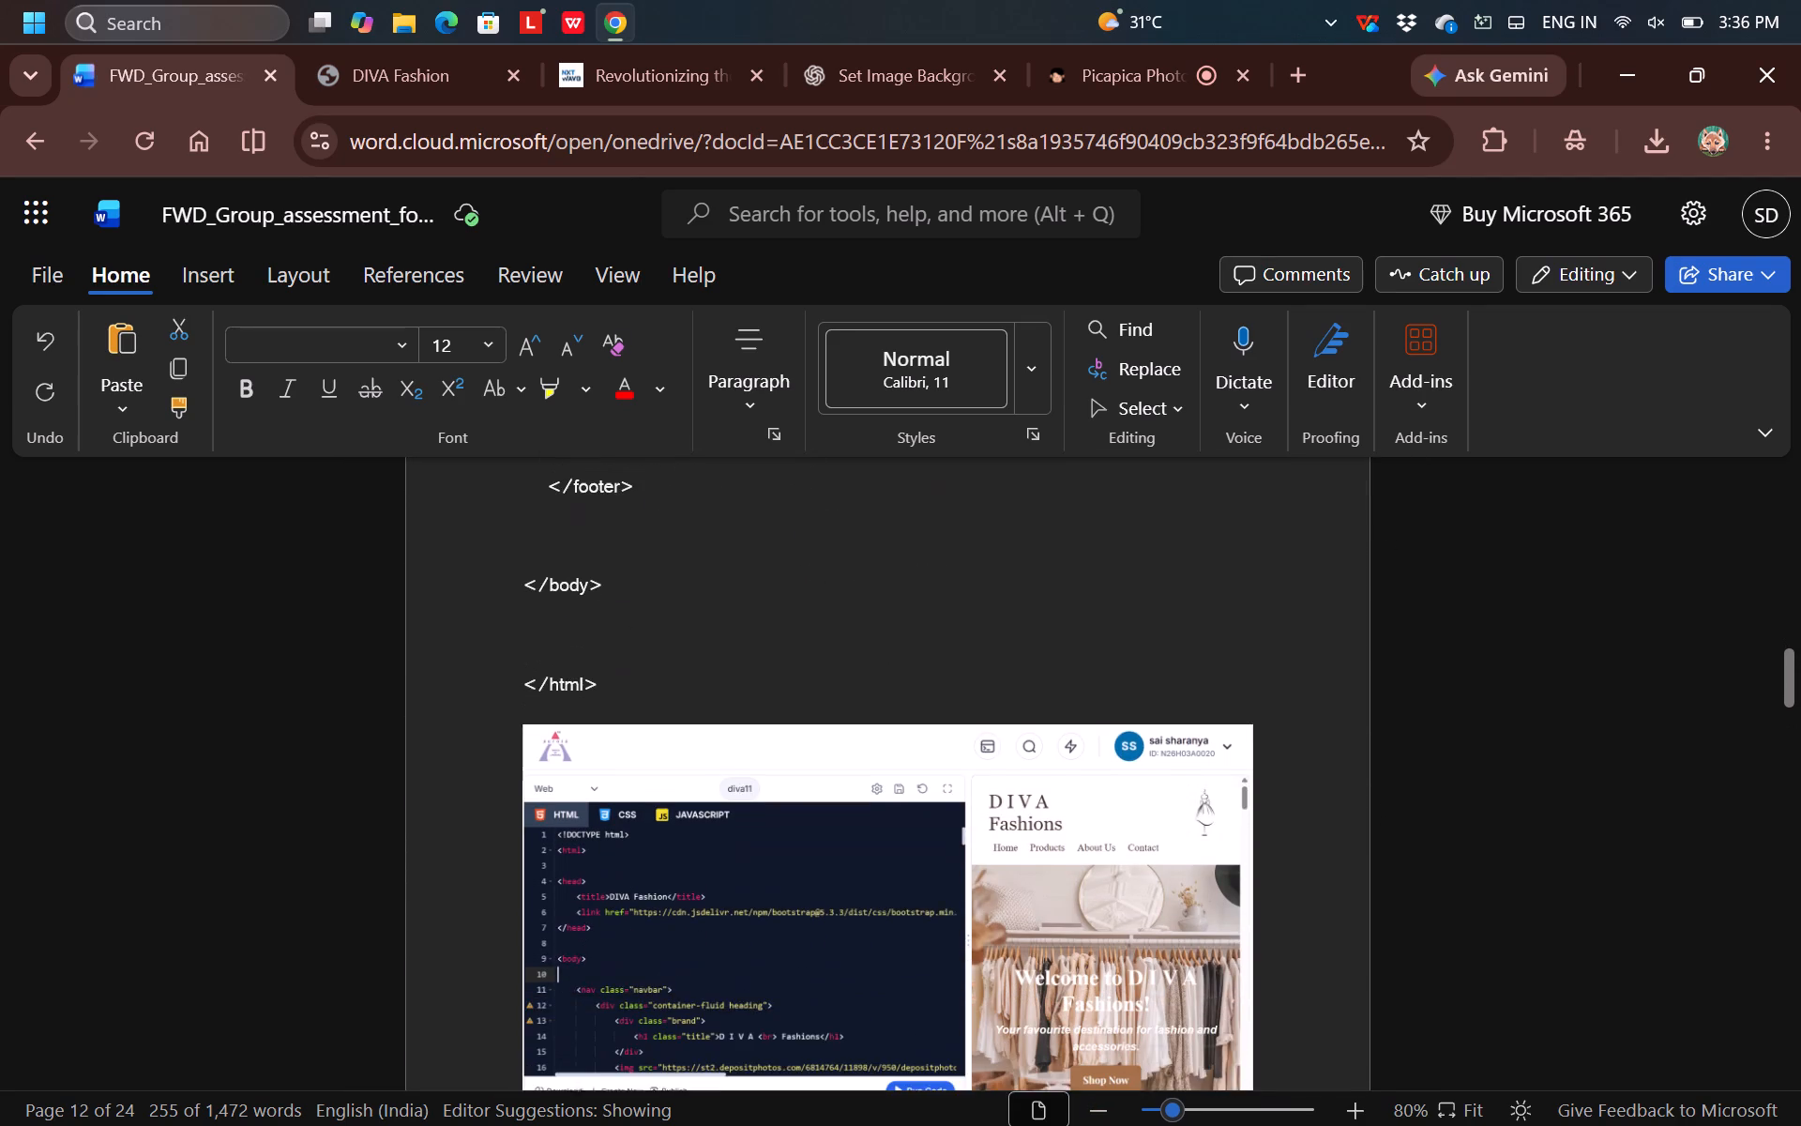
scroll(878, 833, down, 4)
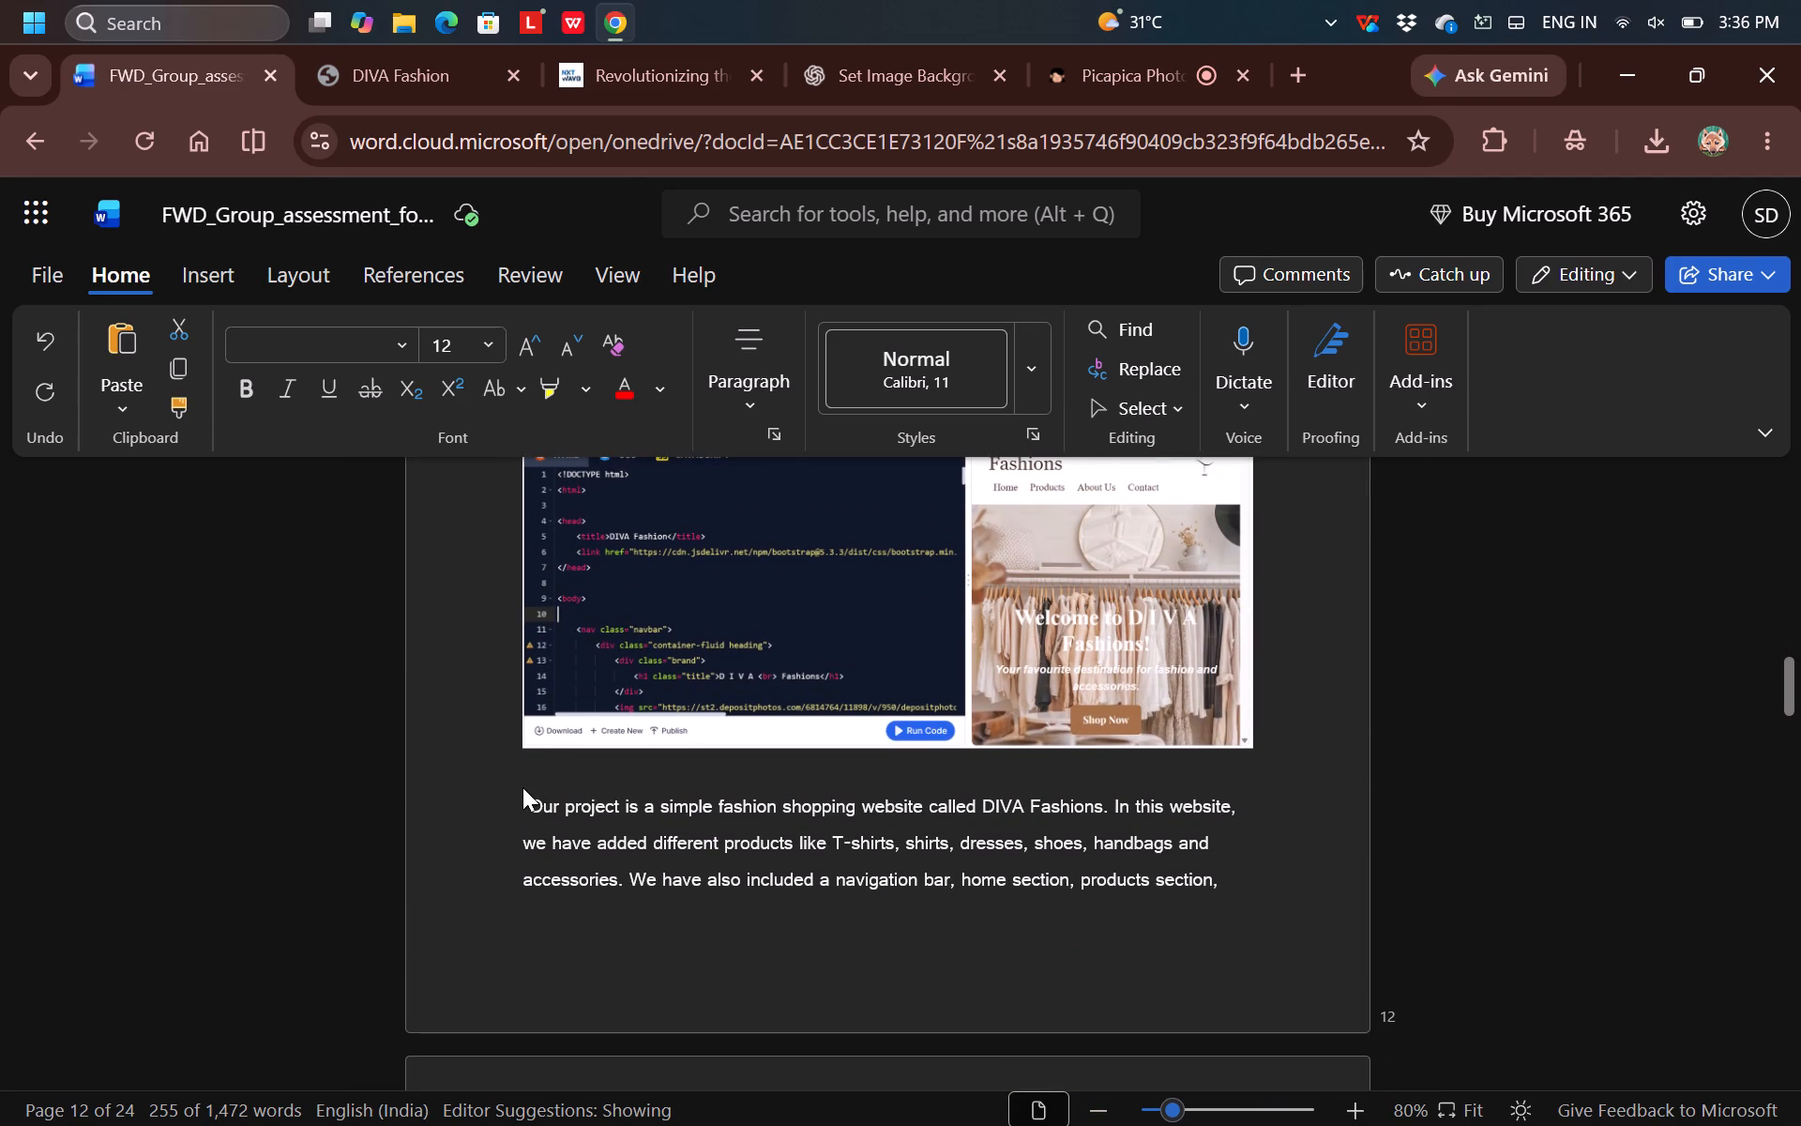
click(522, 787)
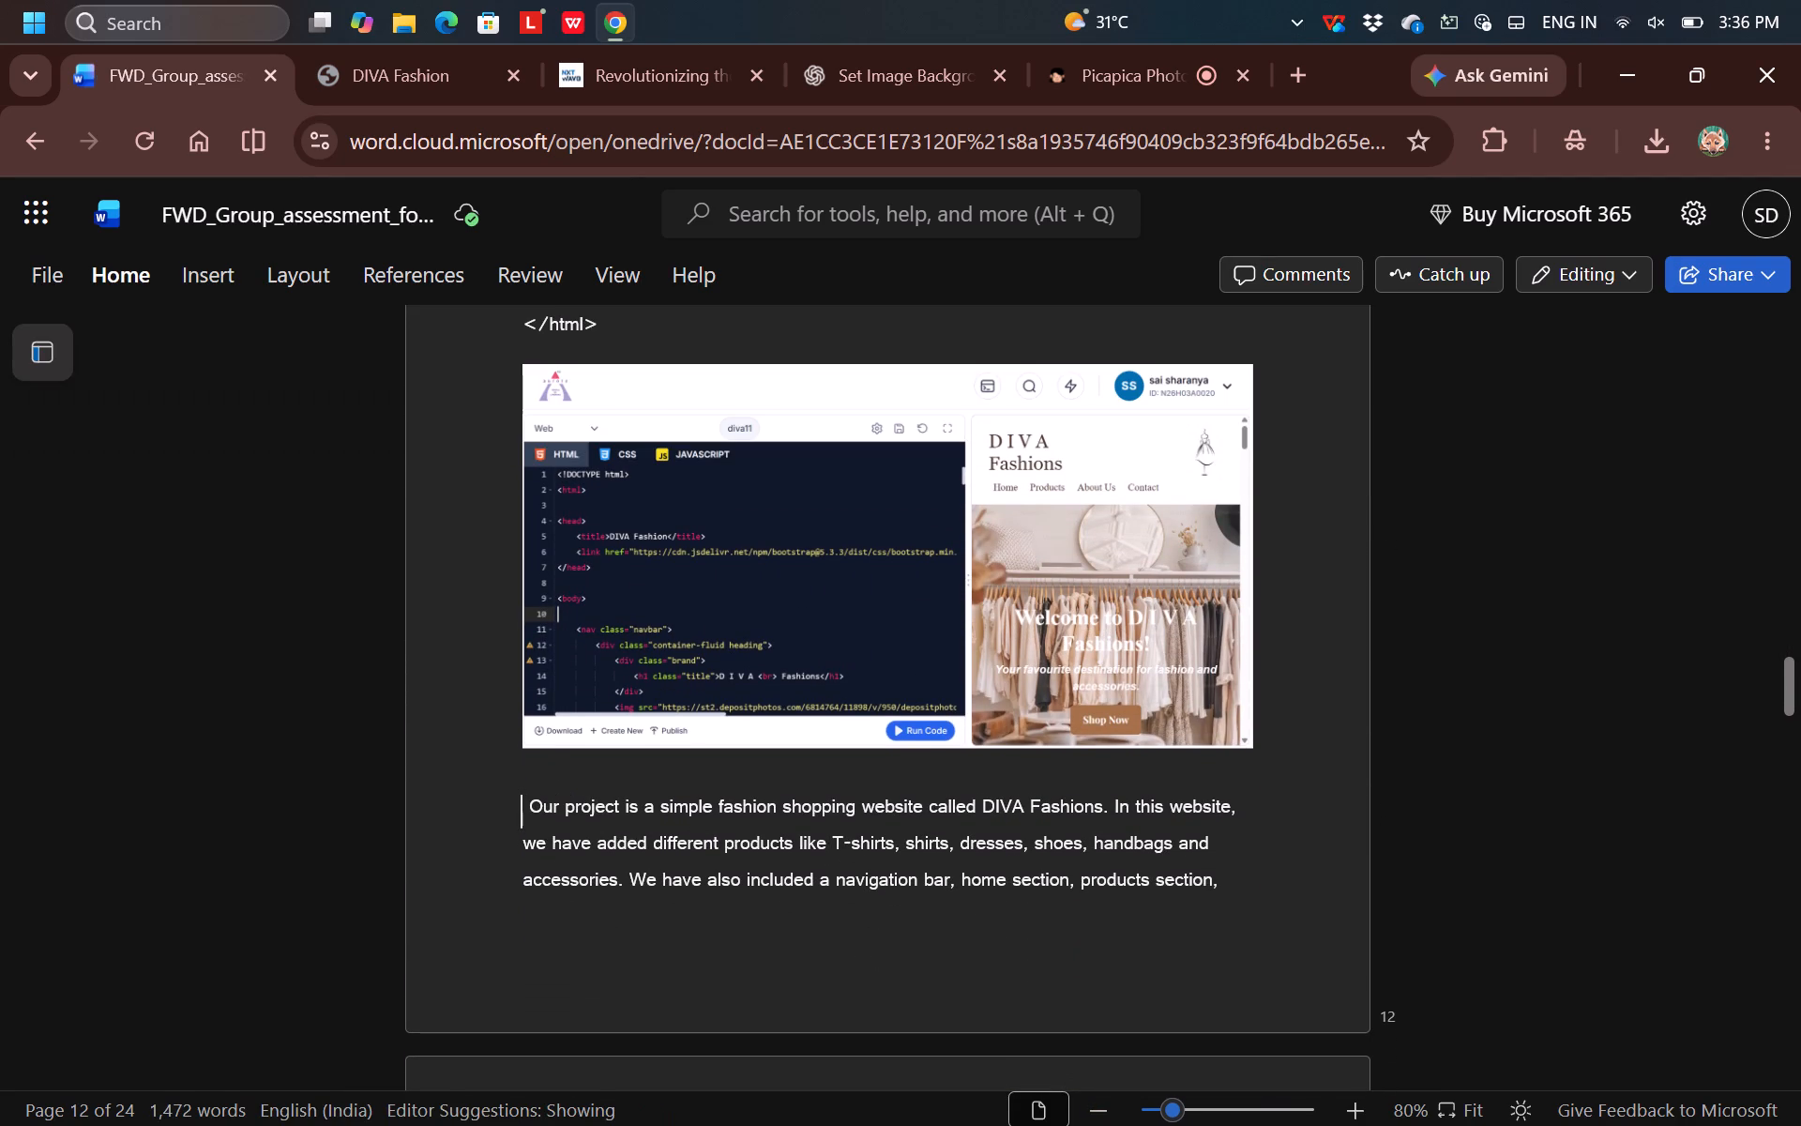
key(shift+e)
key(x)
text(pla)
key(BackSpace)
key(BackSpace)
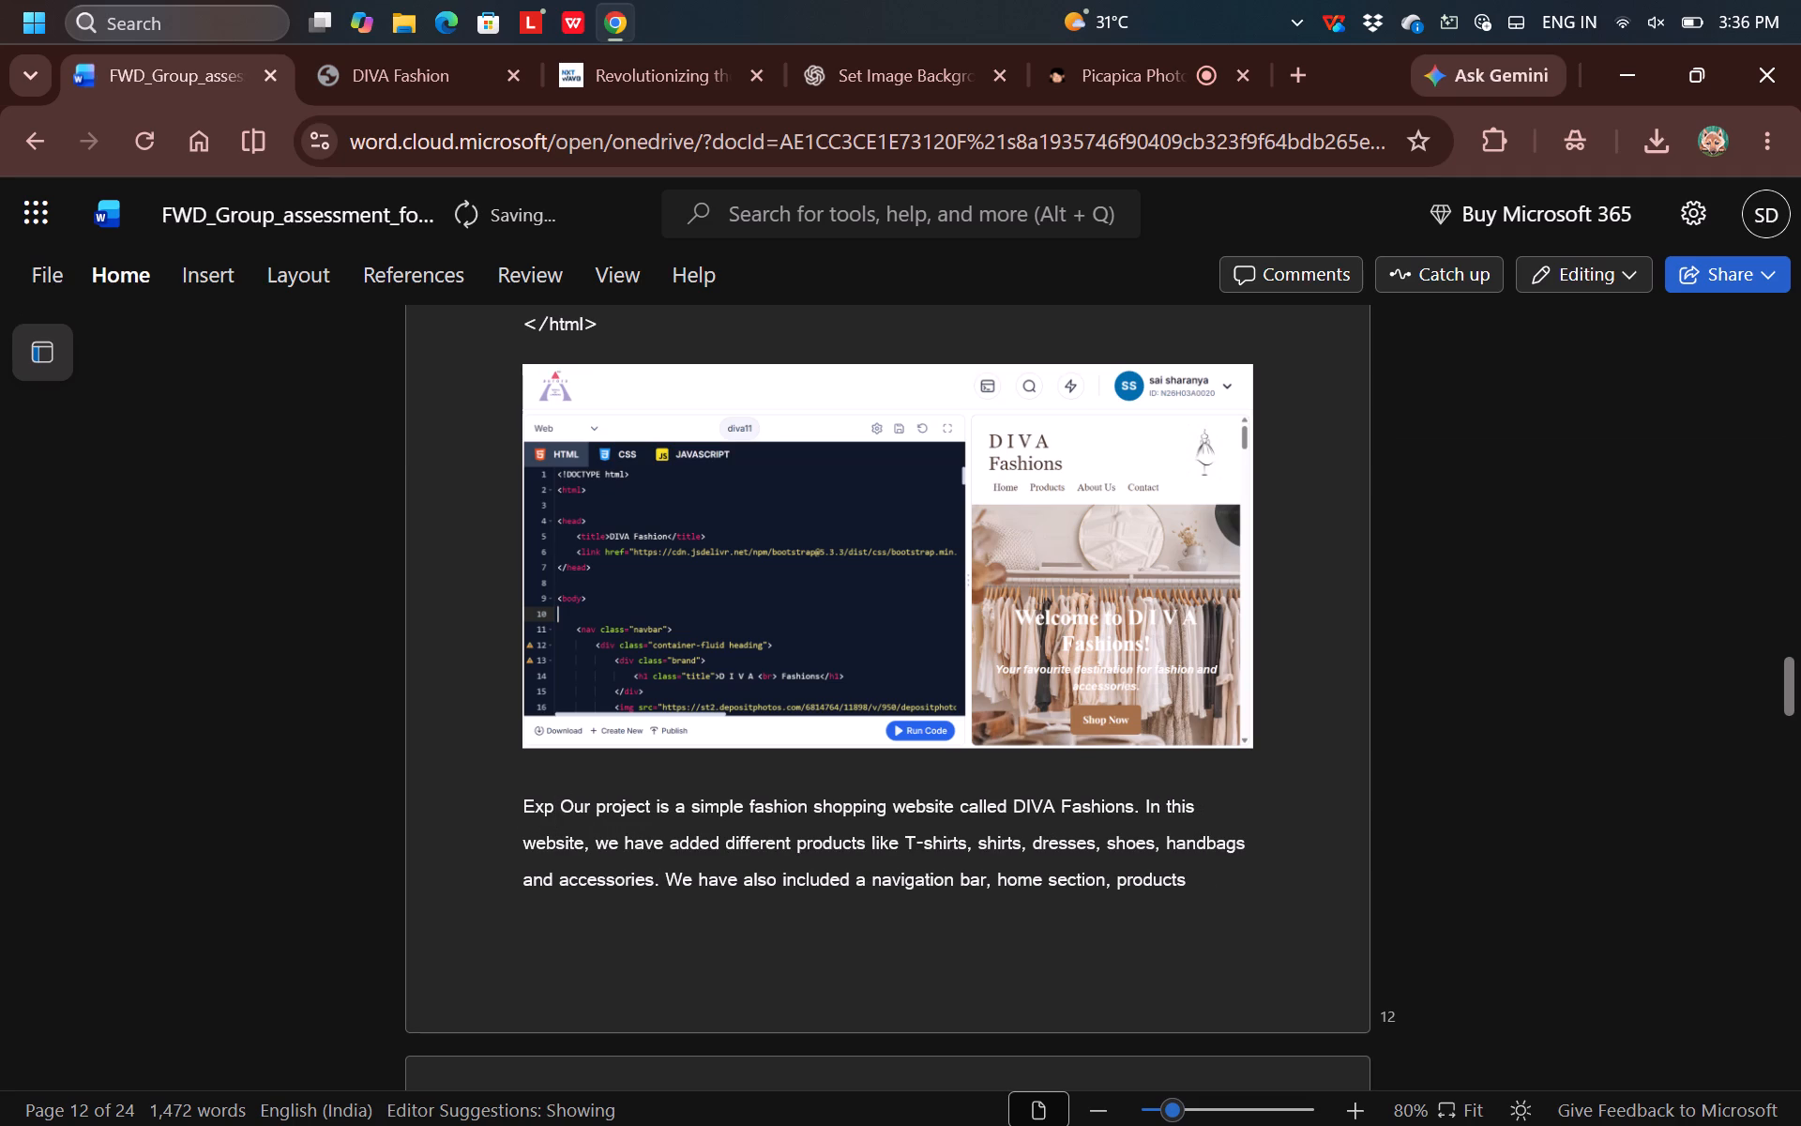
key(BackSpace)
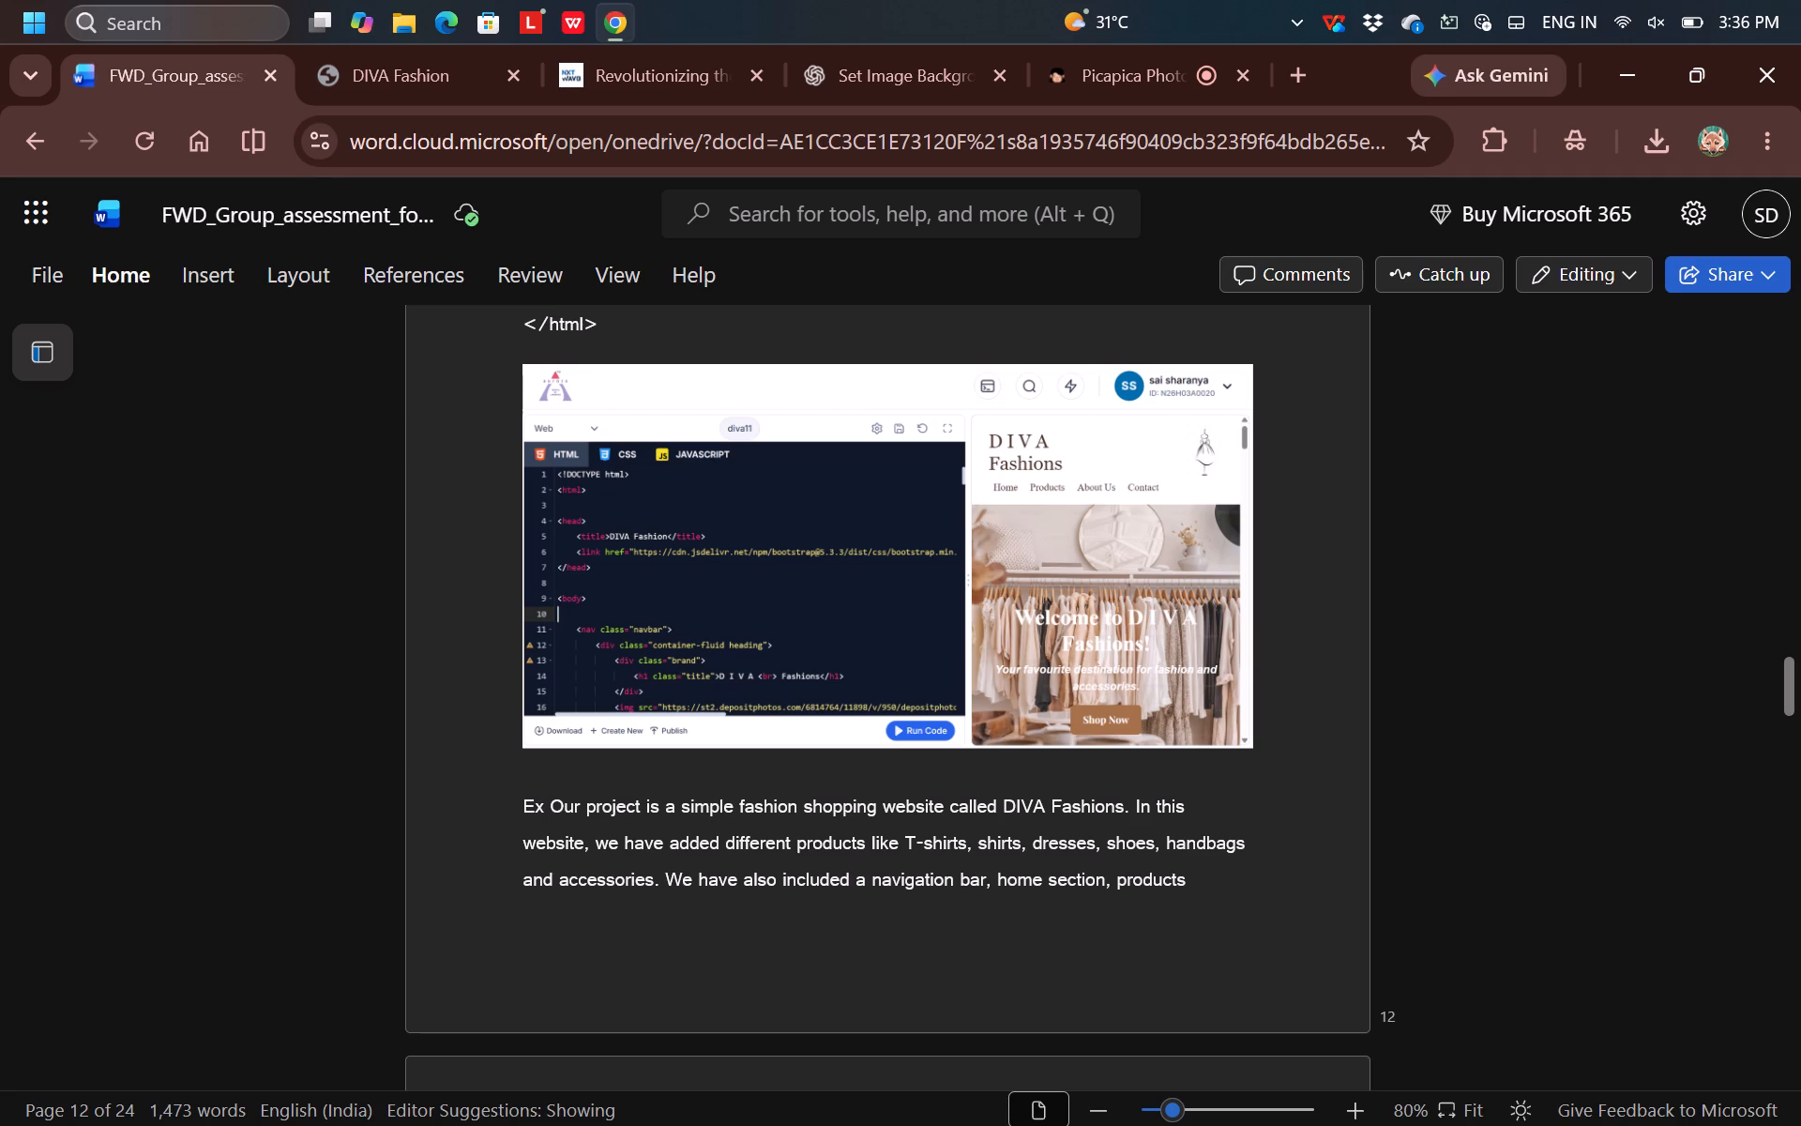
text(pl)
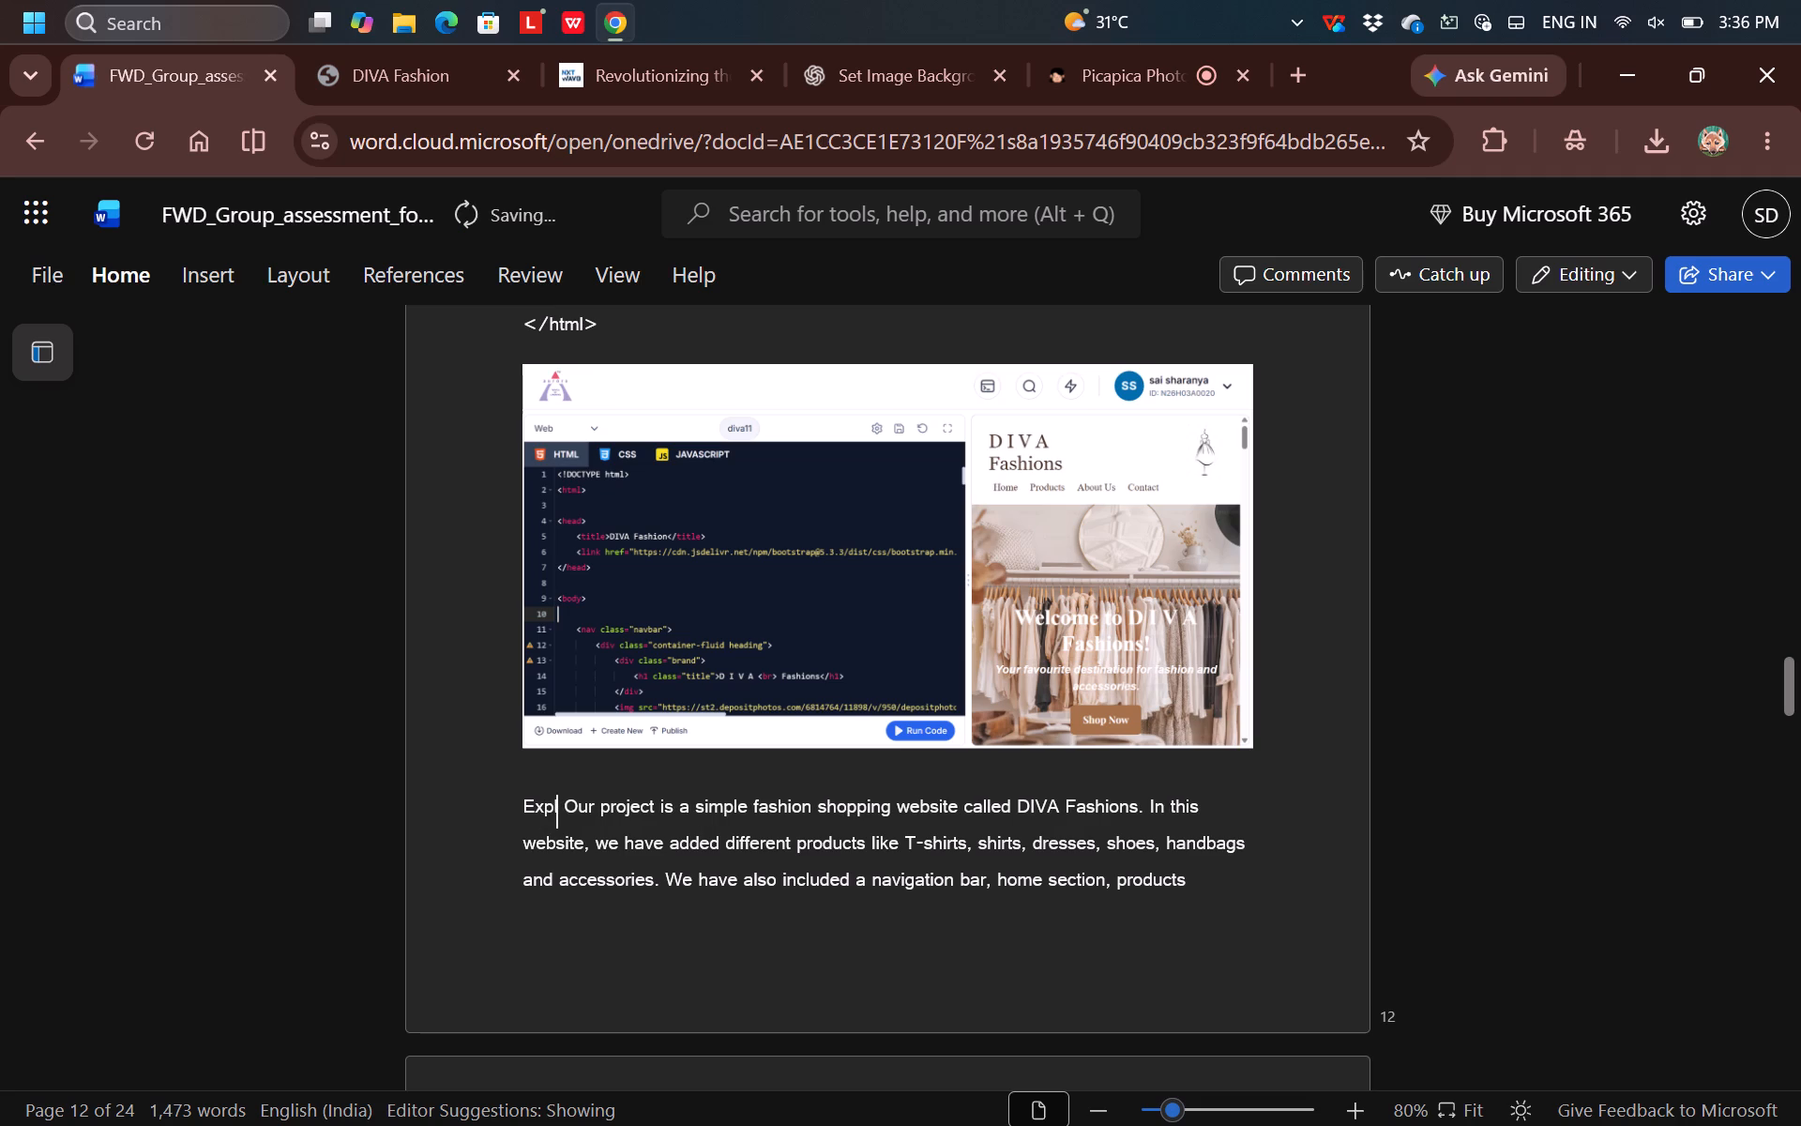
text(anation)
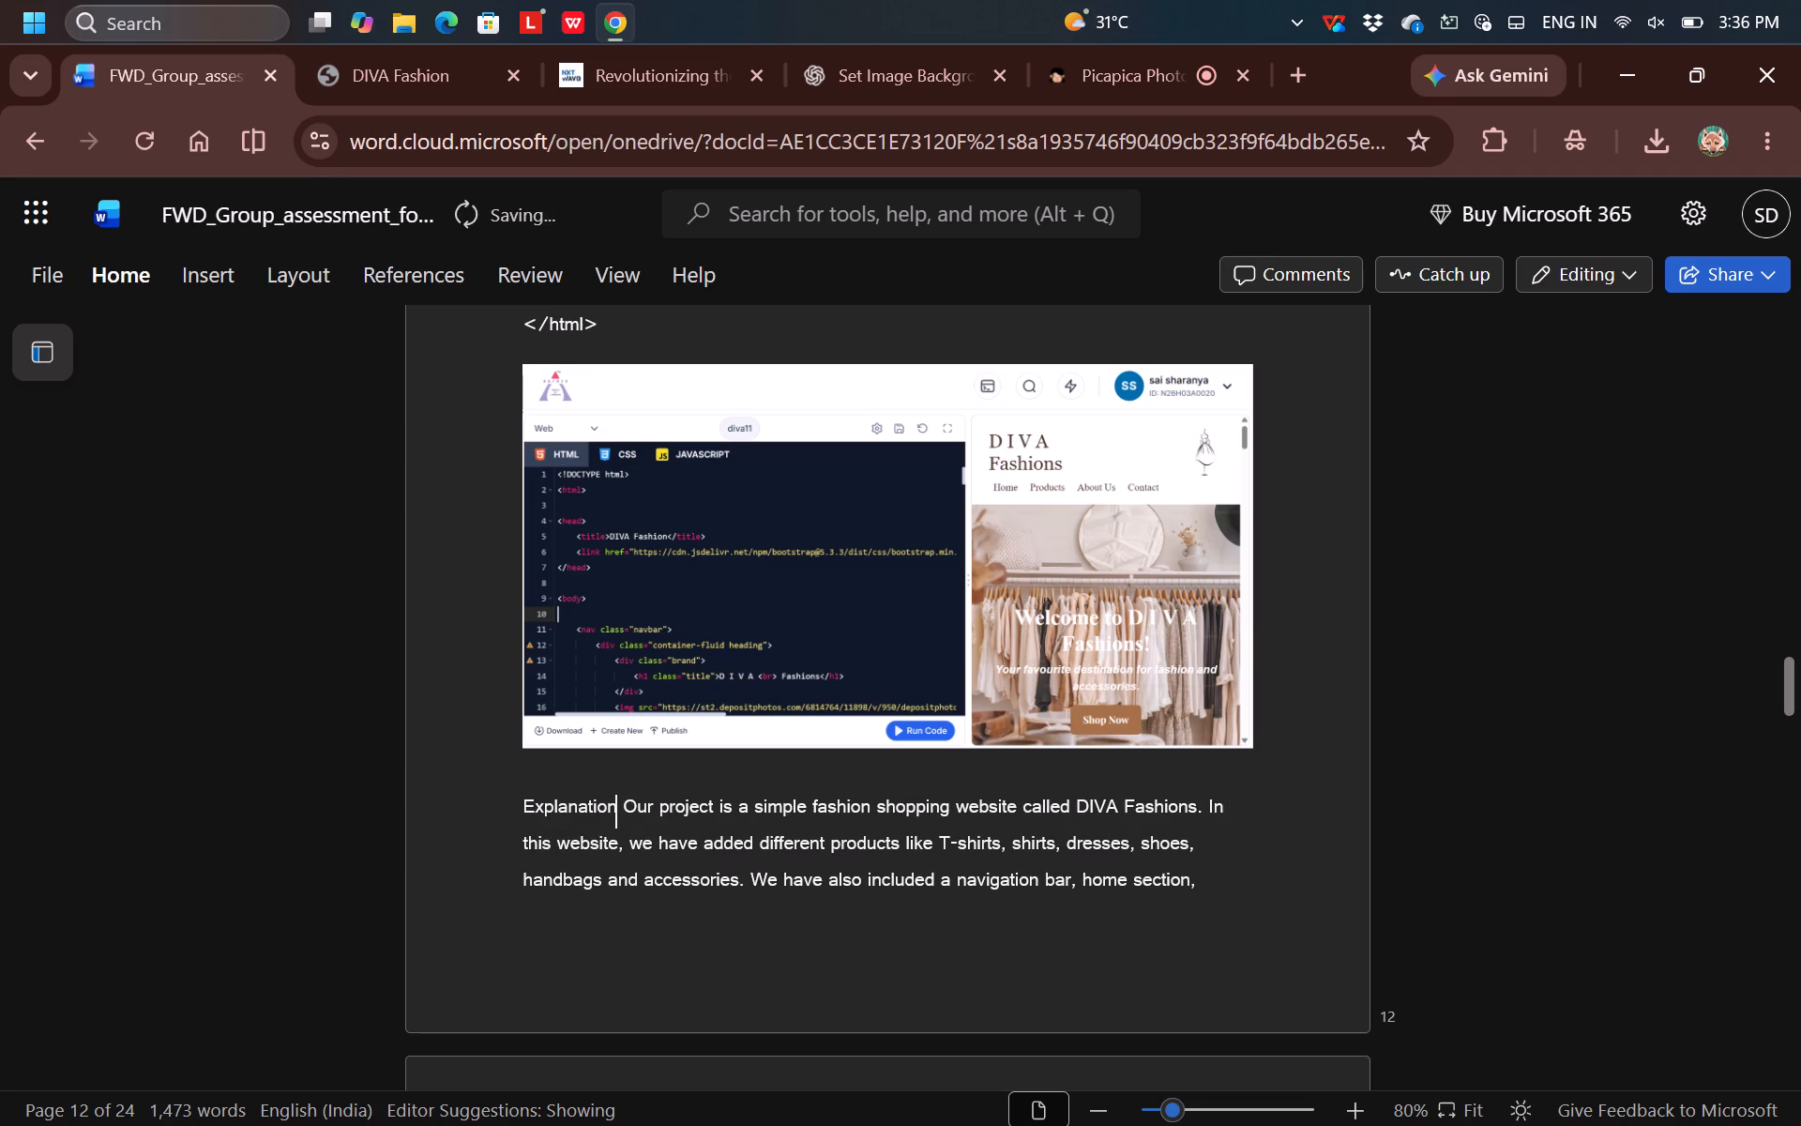
key(shift+colon)
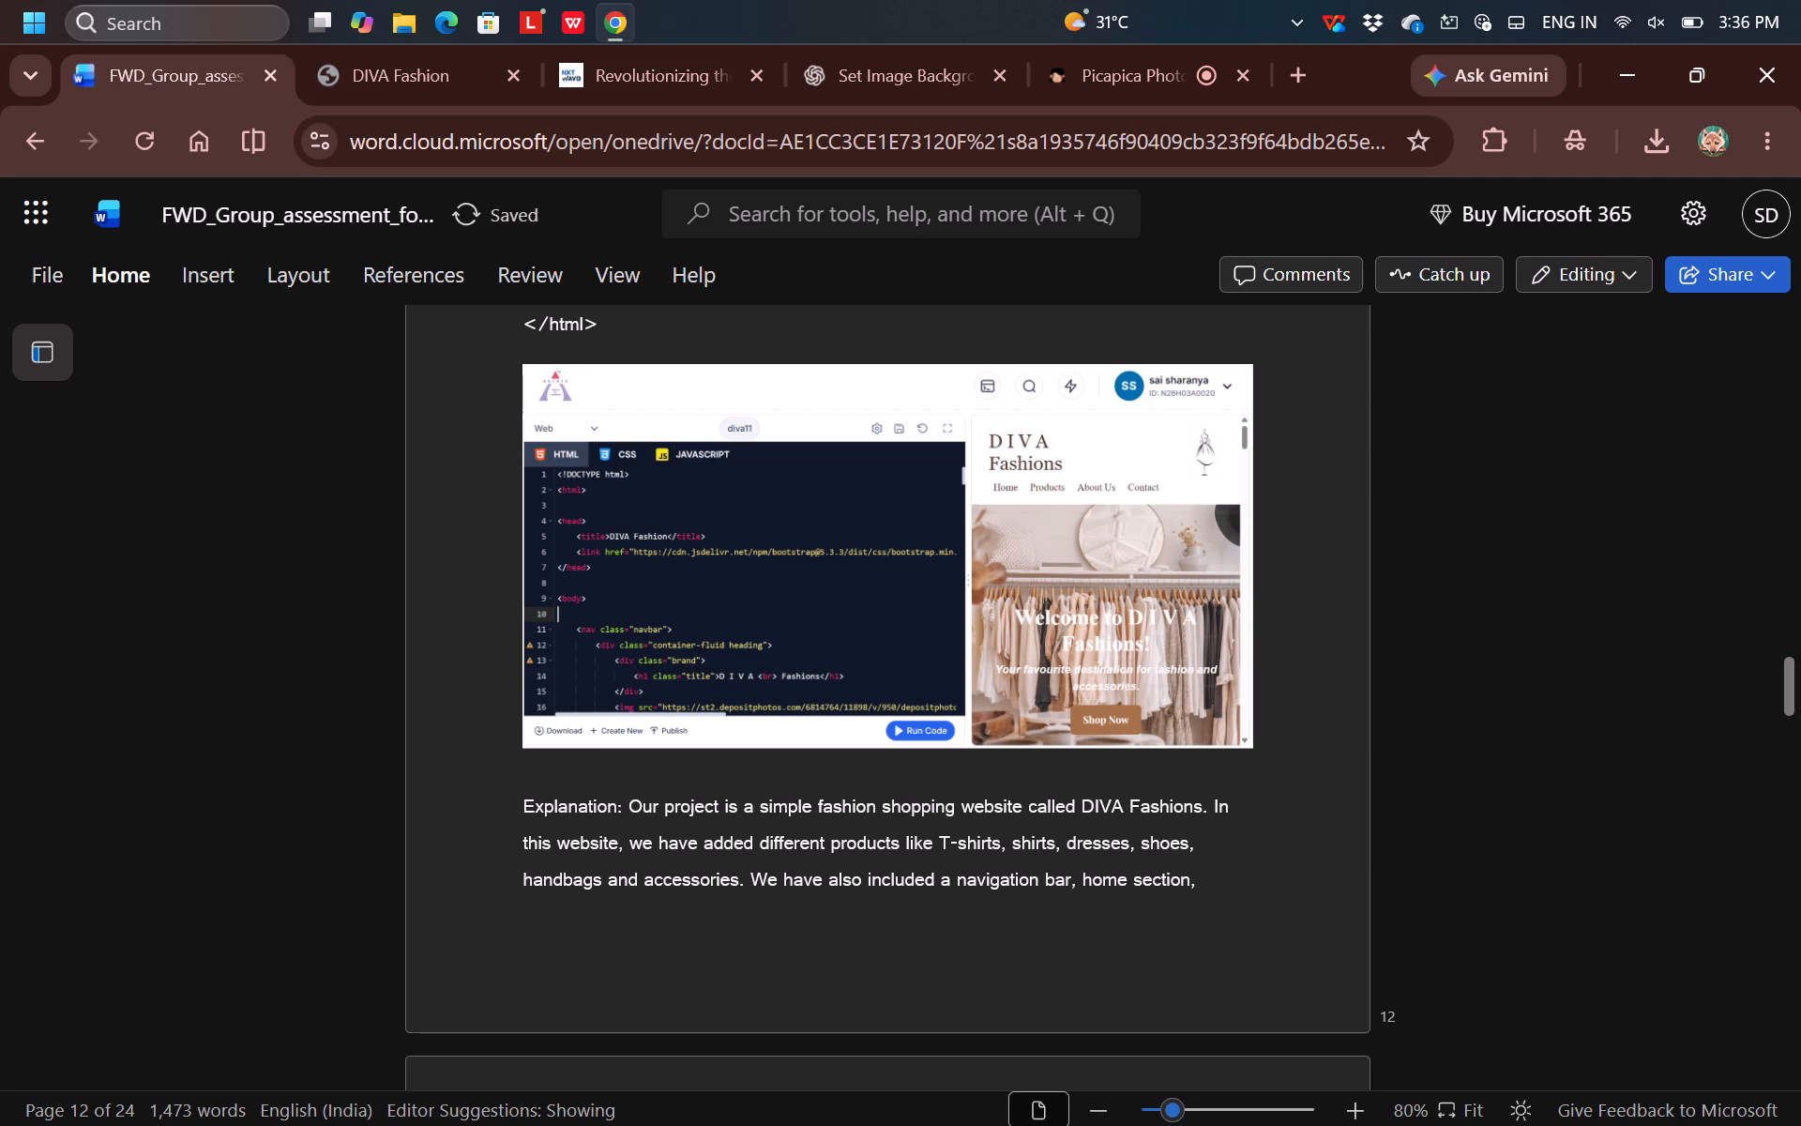
Make the "Explanation:" label bold.
key(ctrl+shift+Left)
key(ctrl+shift+Left)
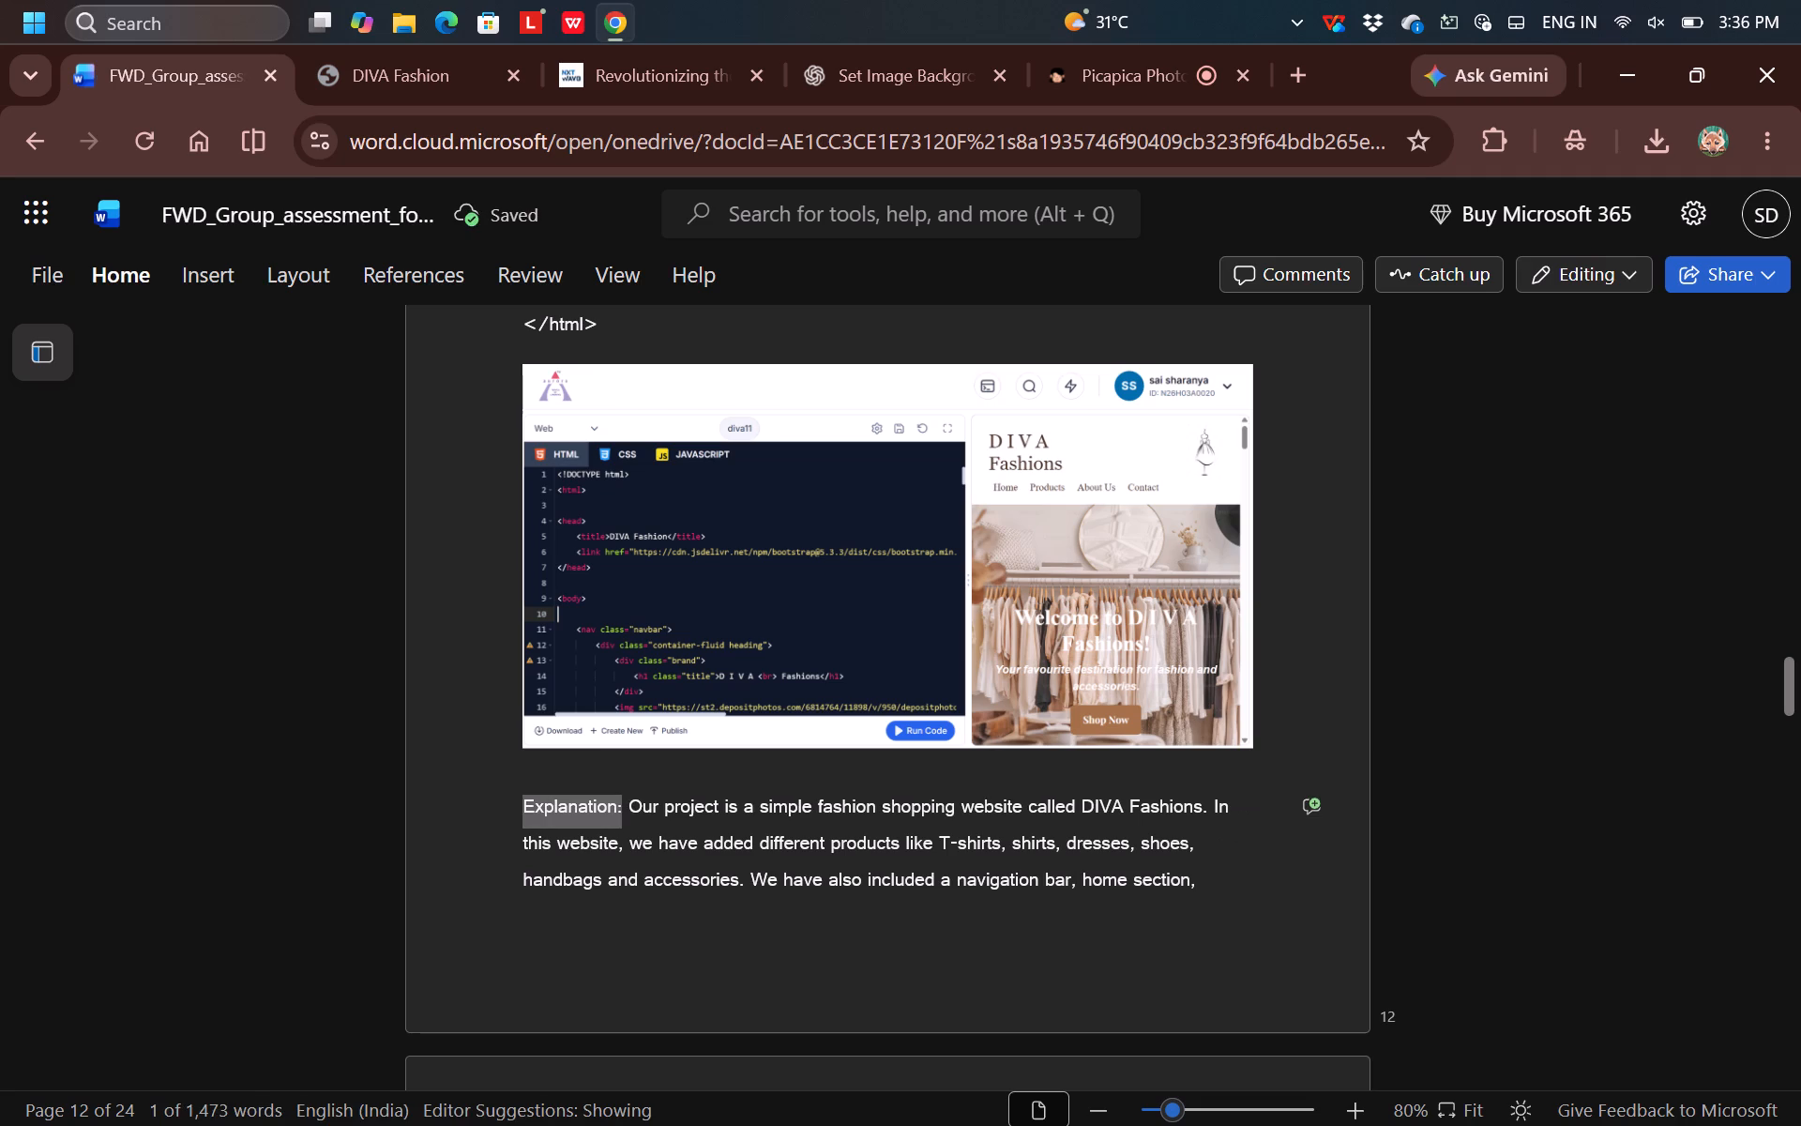
key(ctrl+b)
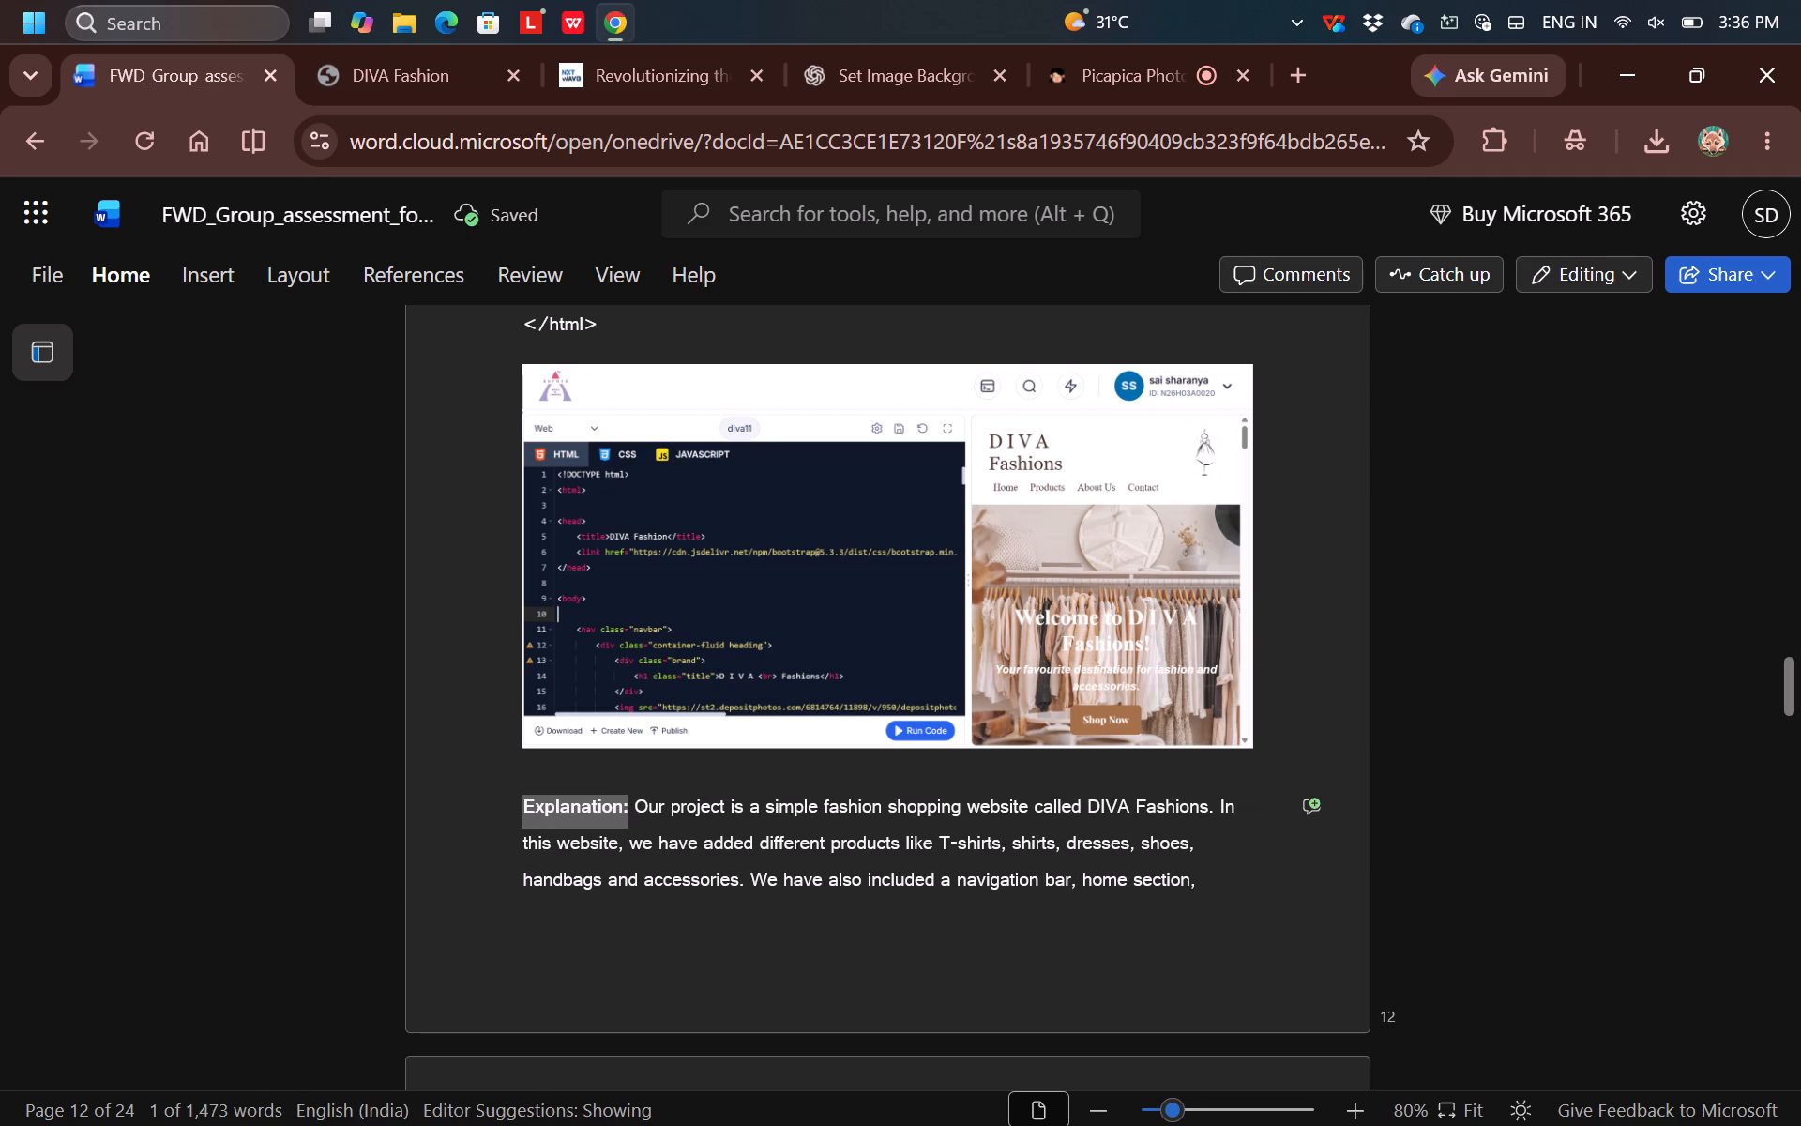
Apply superscript formatting to the bold "Explanation:" label.
key(ctrl+shift+equal)
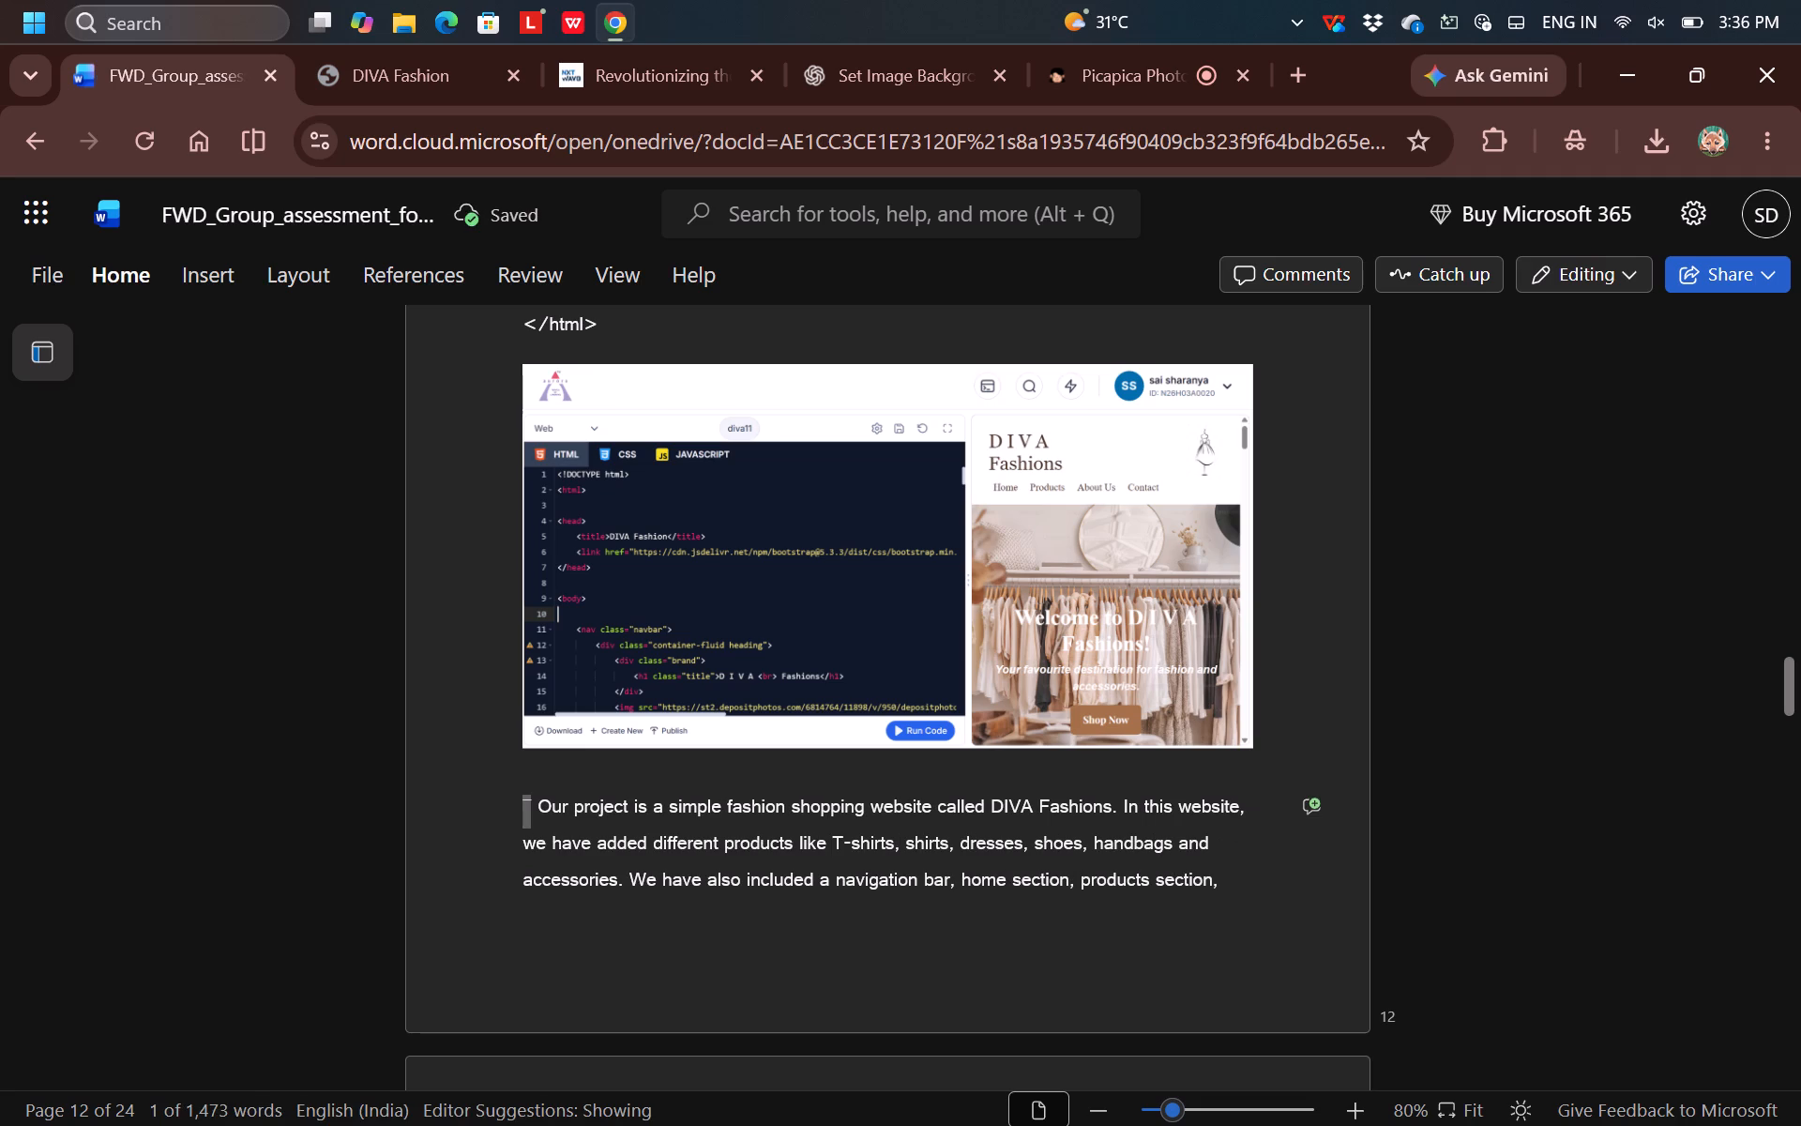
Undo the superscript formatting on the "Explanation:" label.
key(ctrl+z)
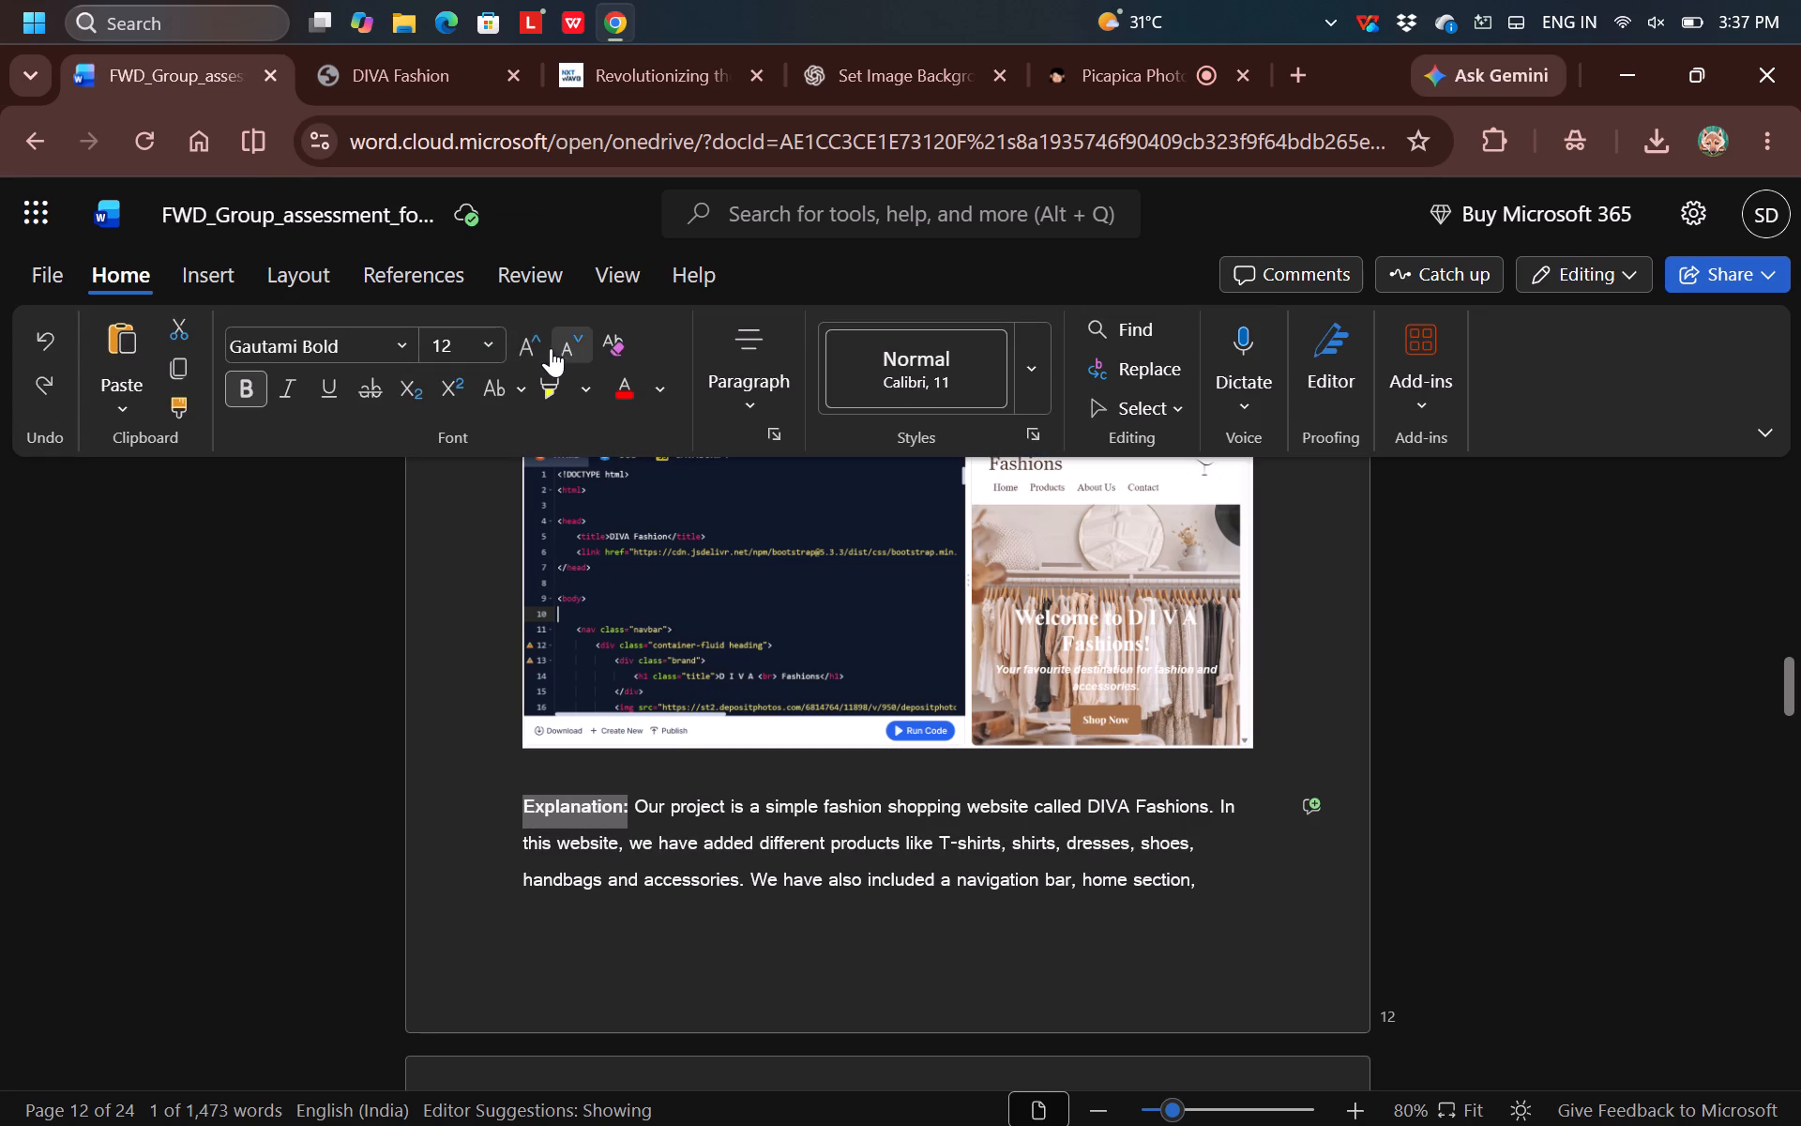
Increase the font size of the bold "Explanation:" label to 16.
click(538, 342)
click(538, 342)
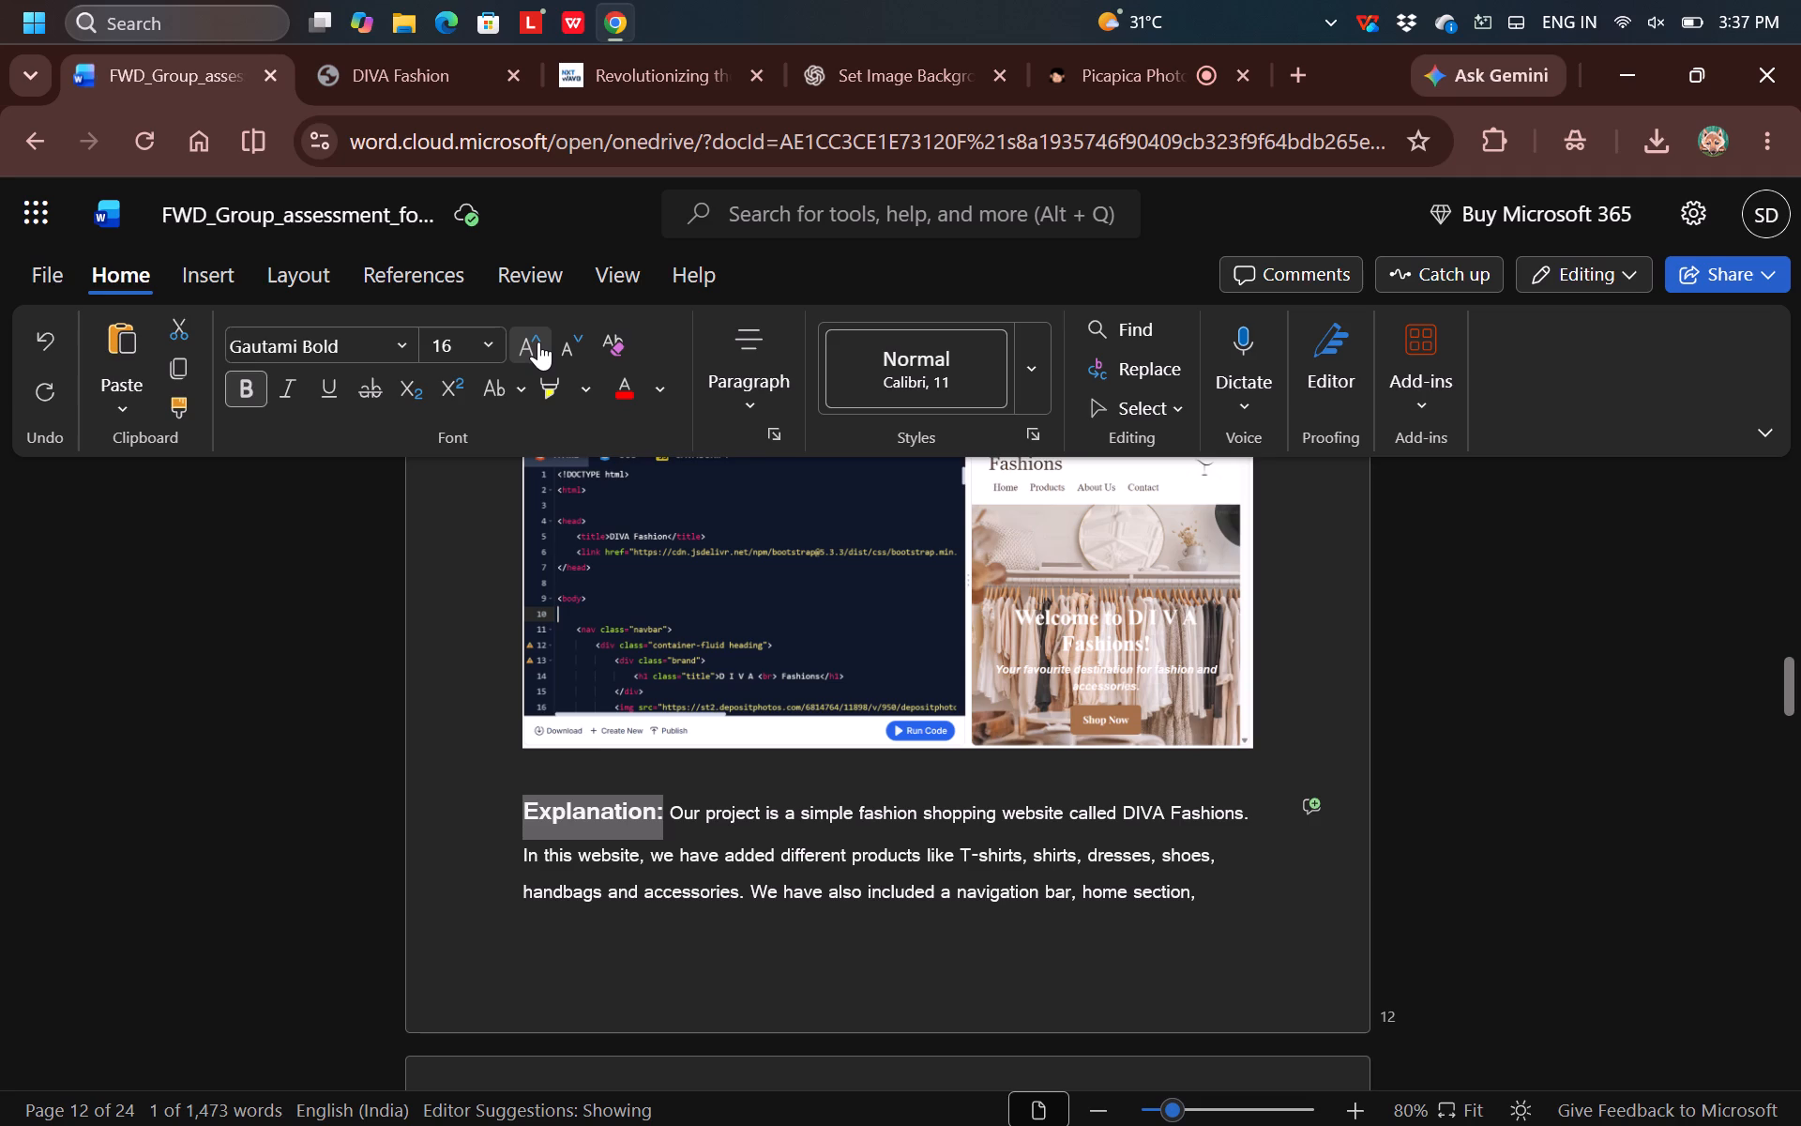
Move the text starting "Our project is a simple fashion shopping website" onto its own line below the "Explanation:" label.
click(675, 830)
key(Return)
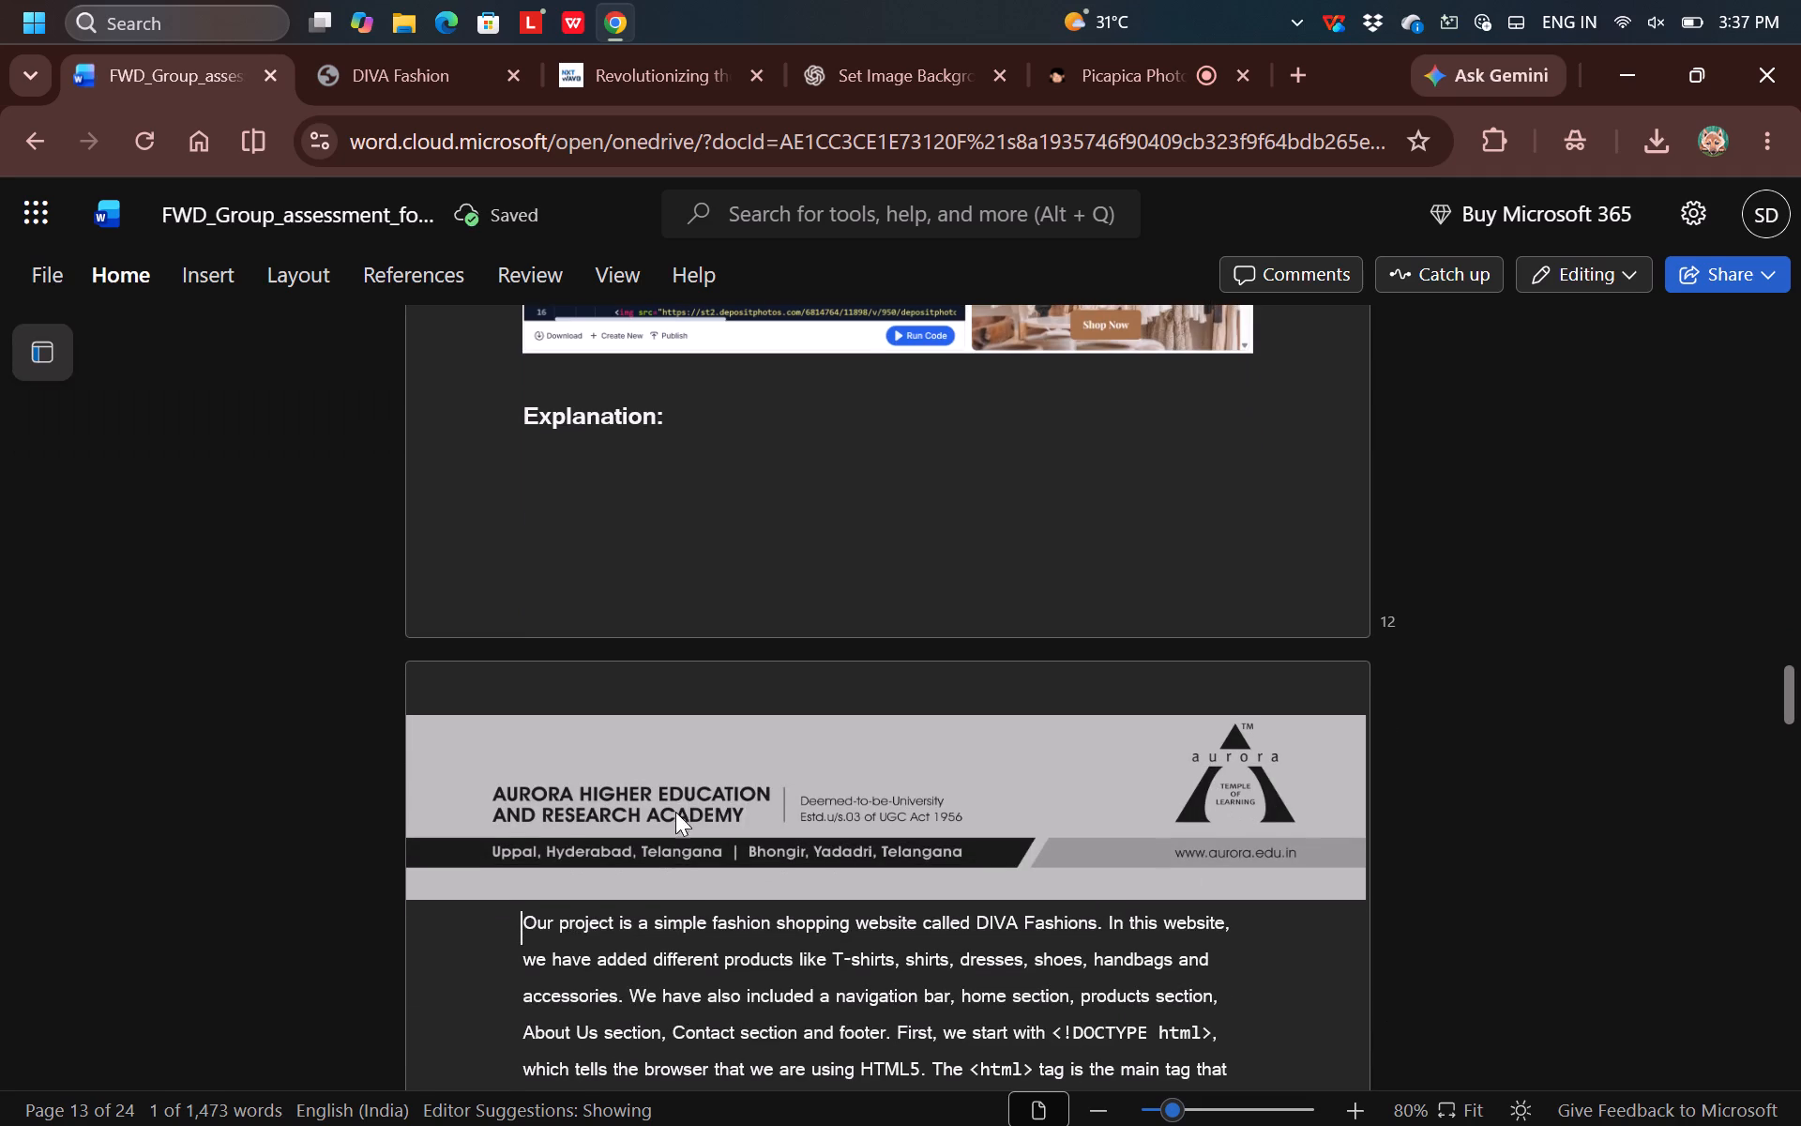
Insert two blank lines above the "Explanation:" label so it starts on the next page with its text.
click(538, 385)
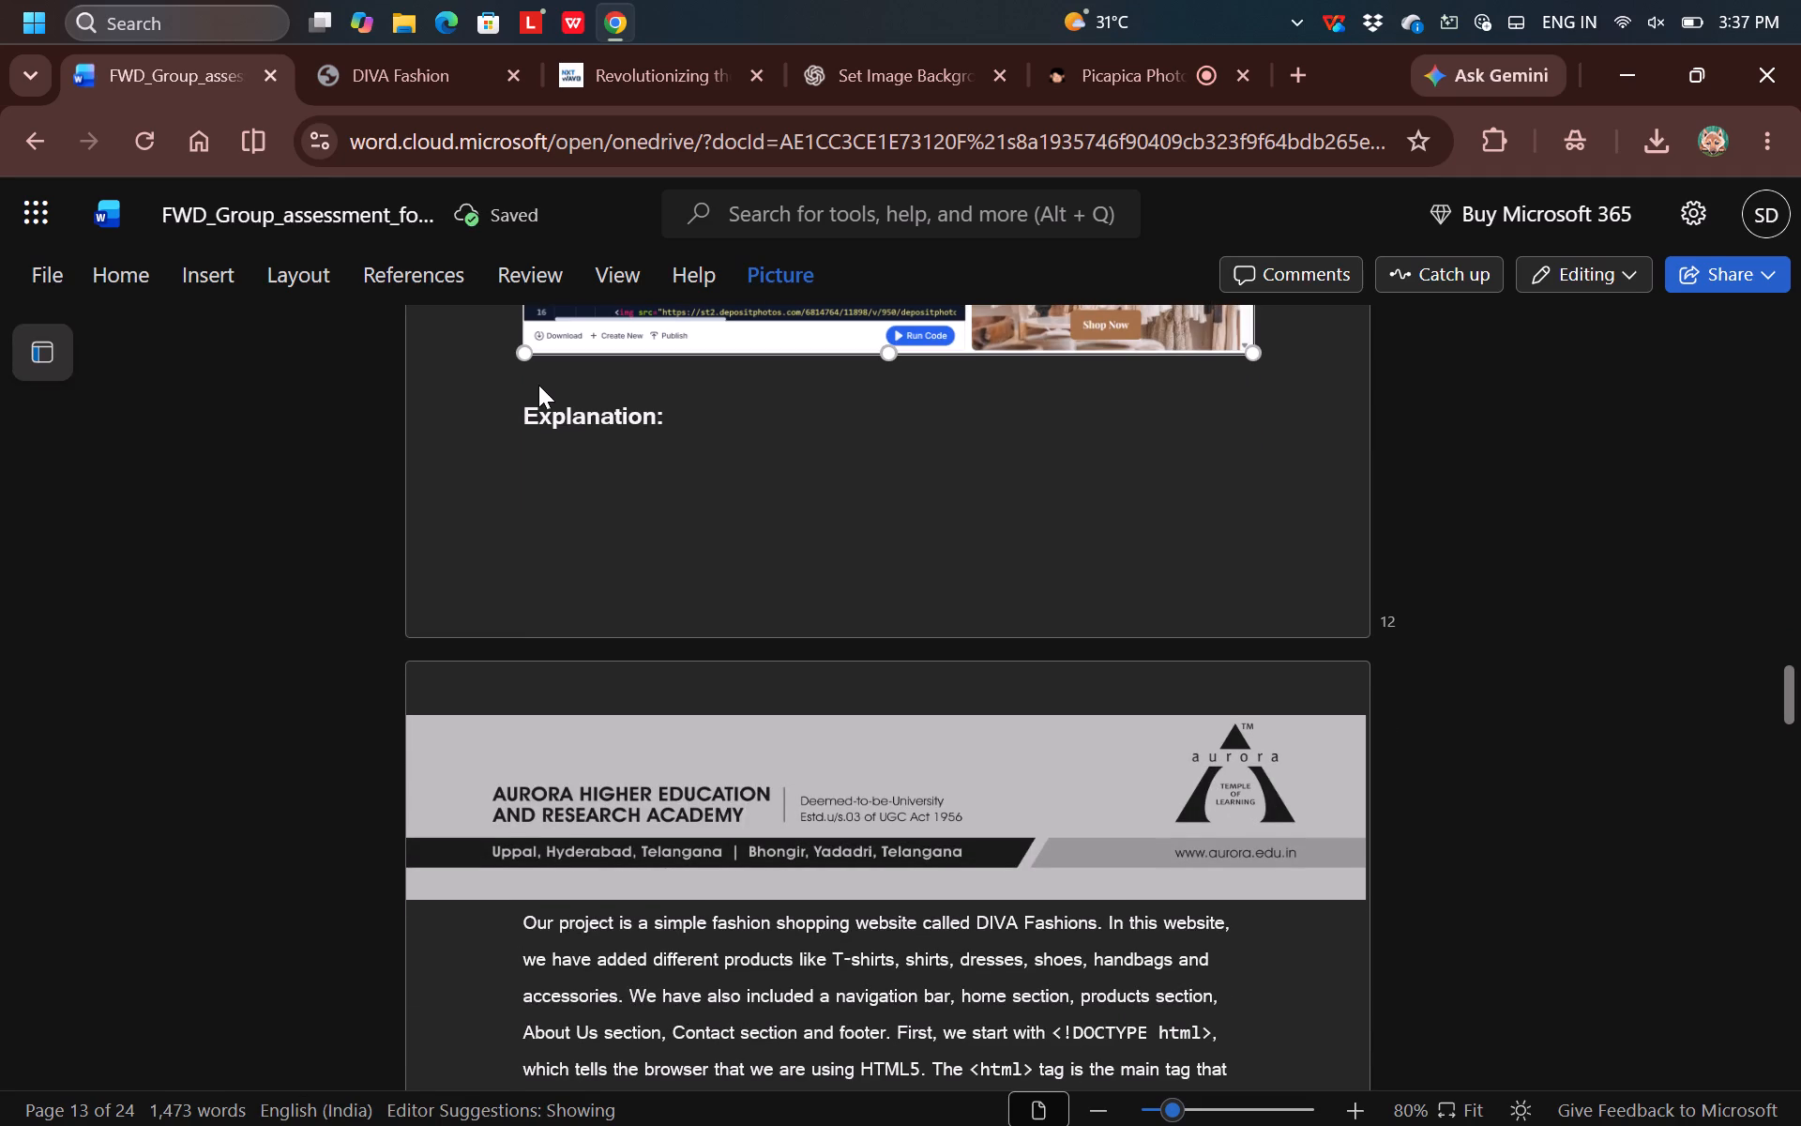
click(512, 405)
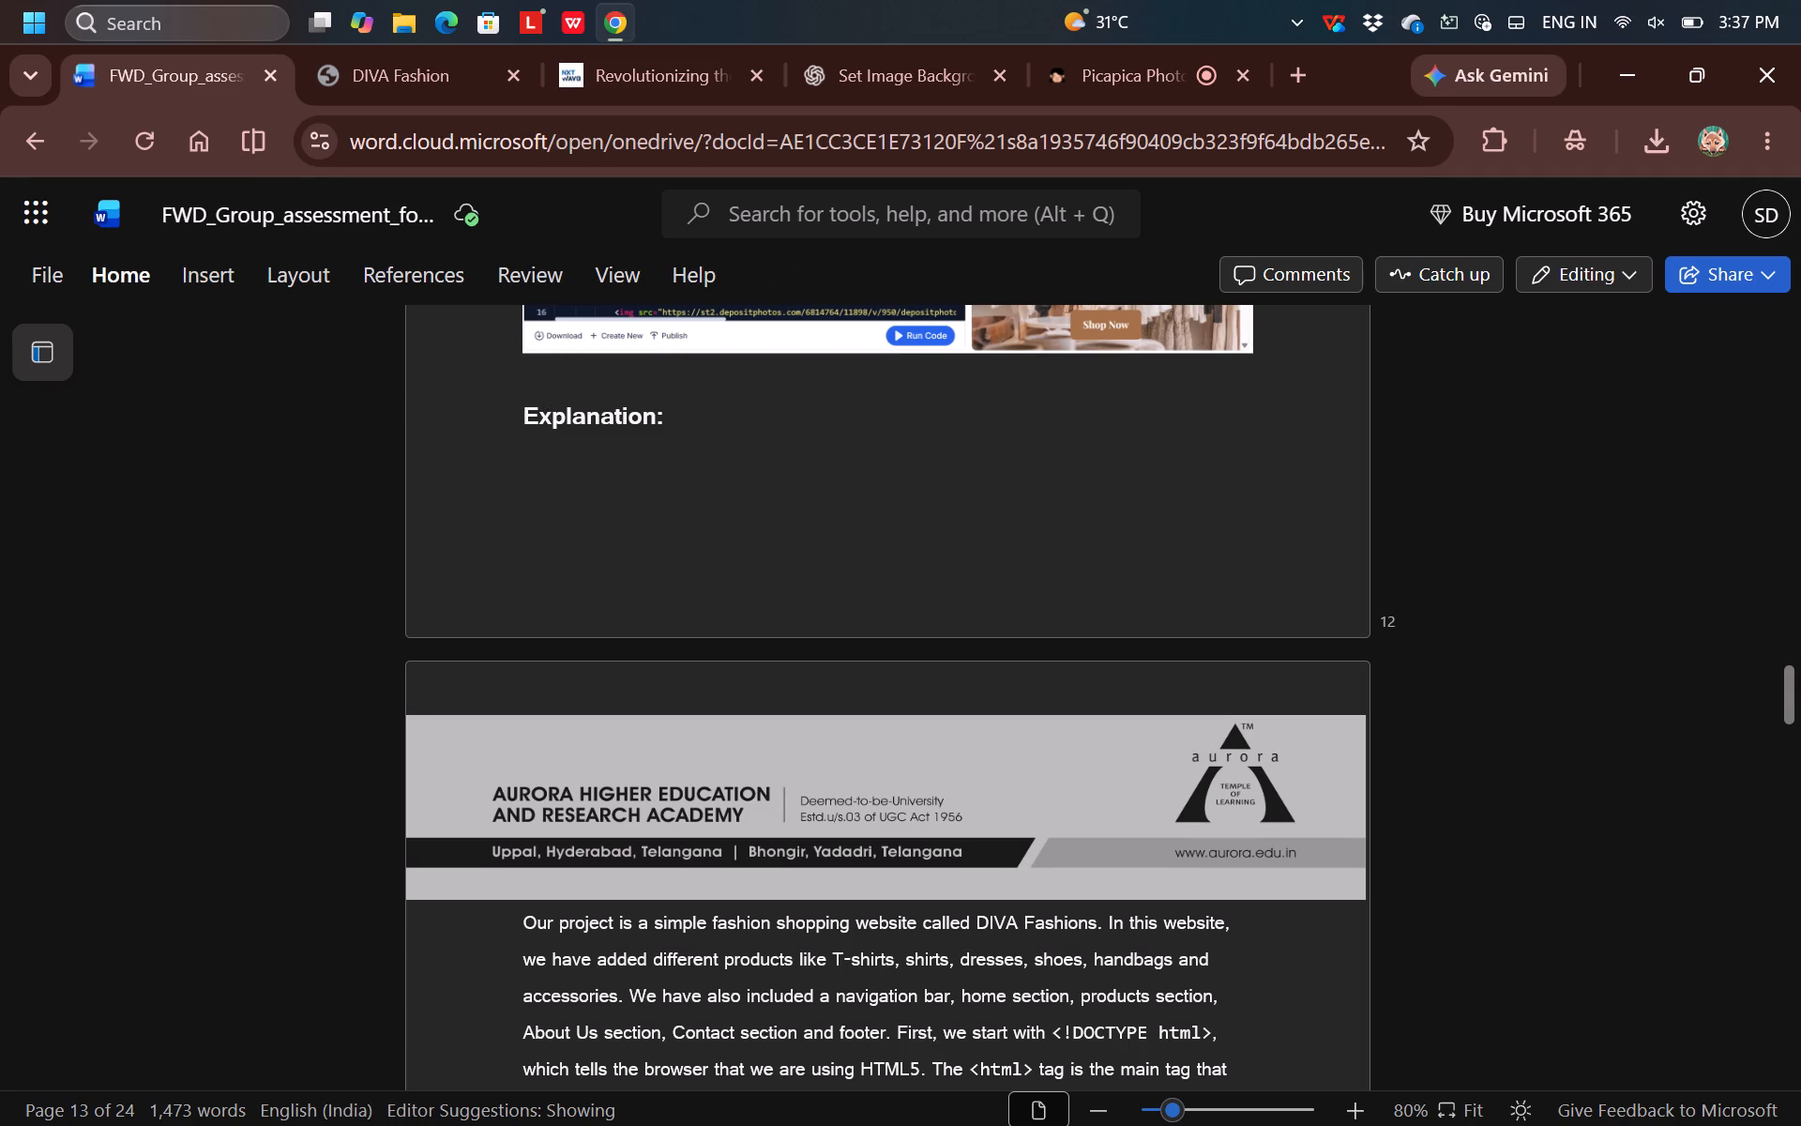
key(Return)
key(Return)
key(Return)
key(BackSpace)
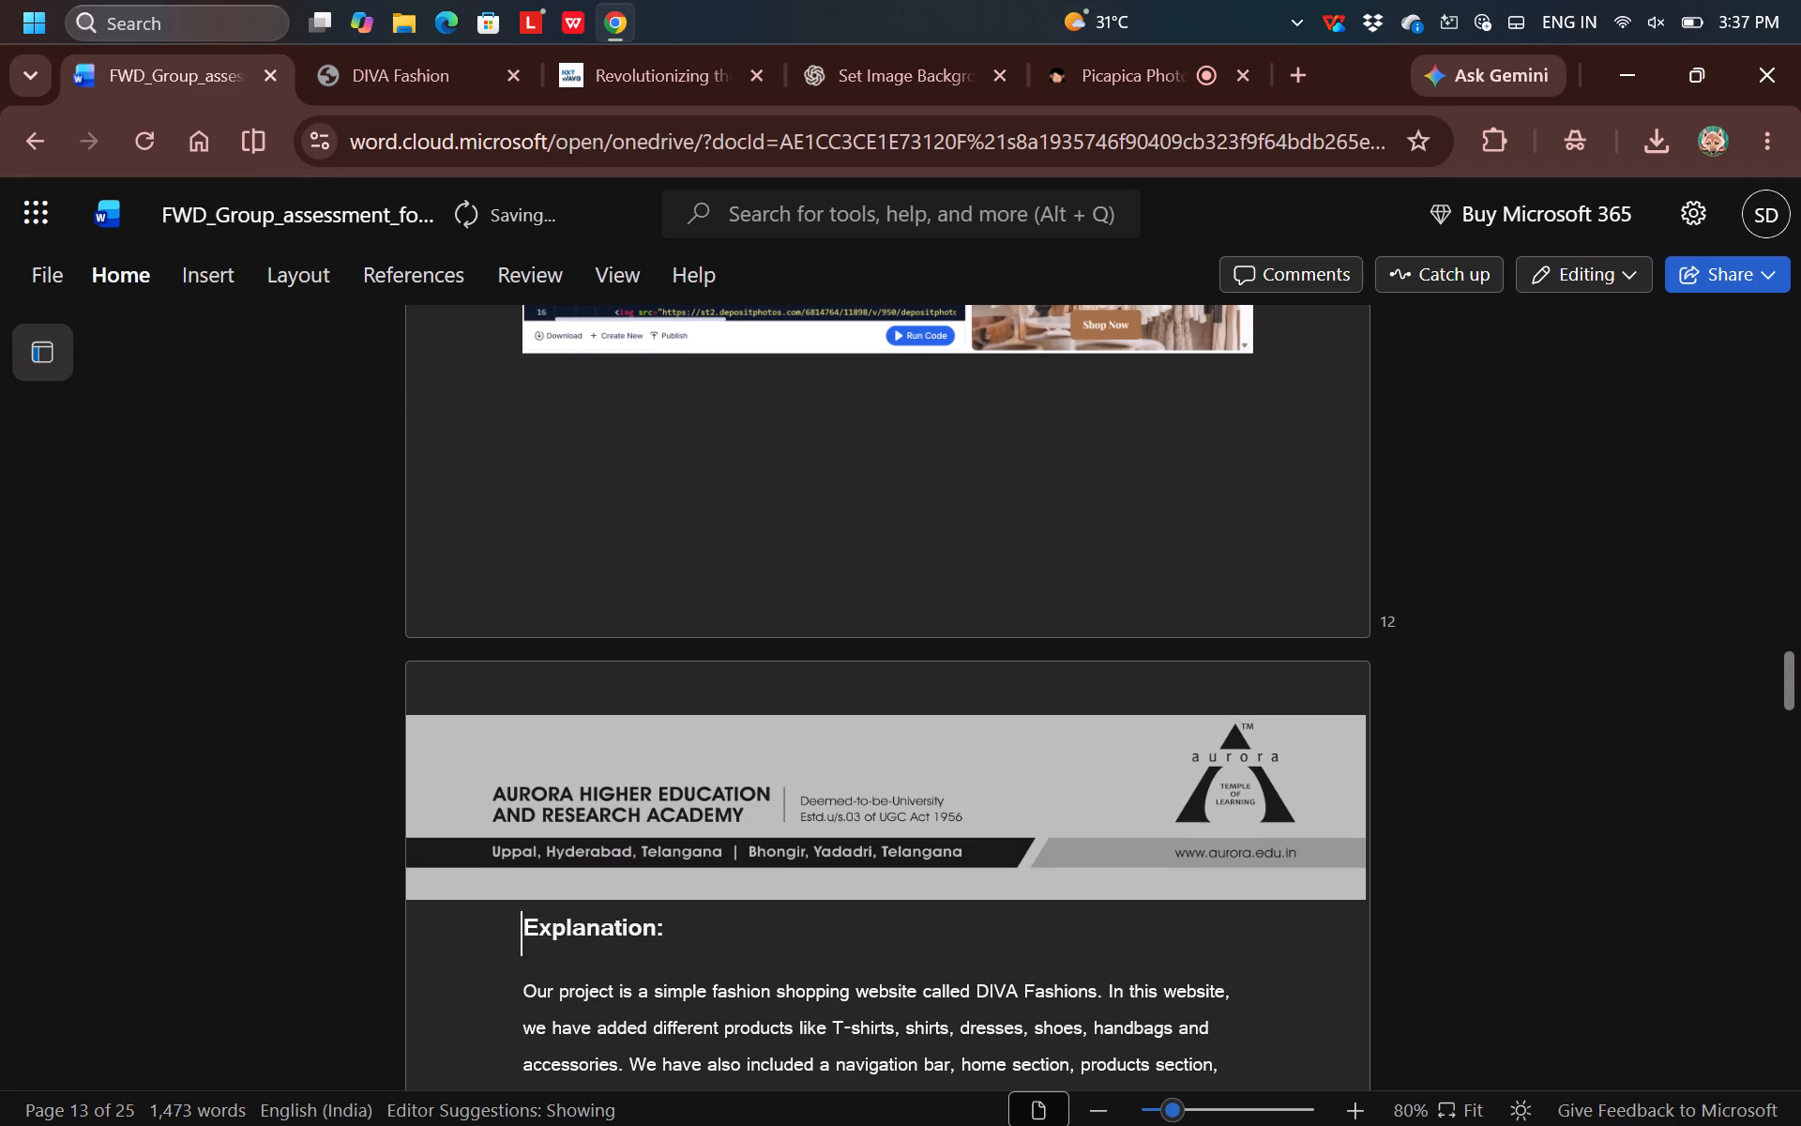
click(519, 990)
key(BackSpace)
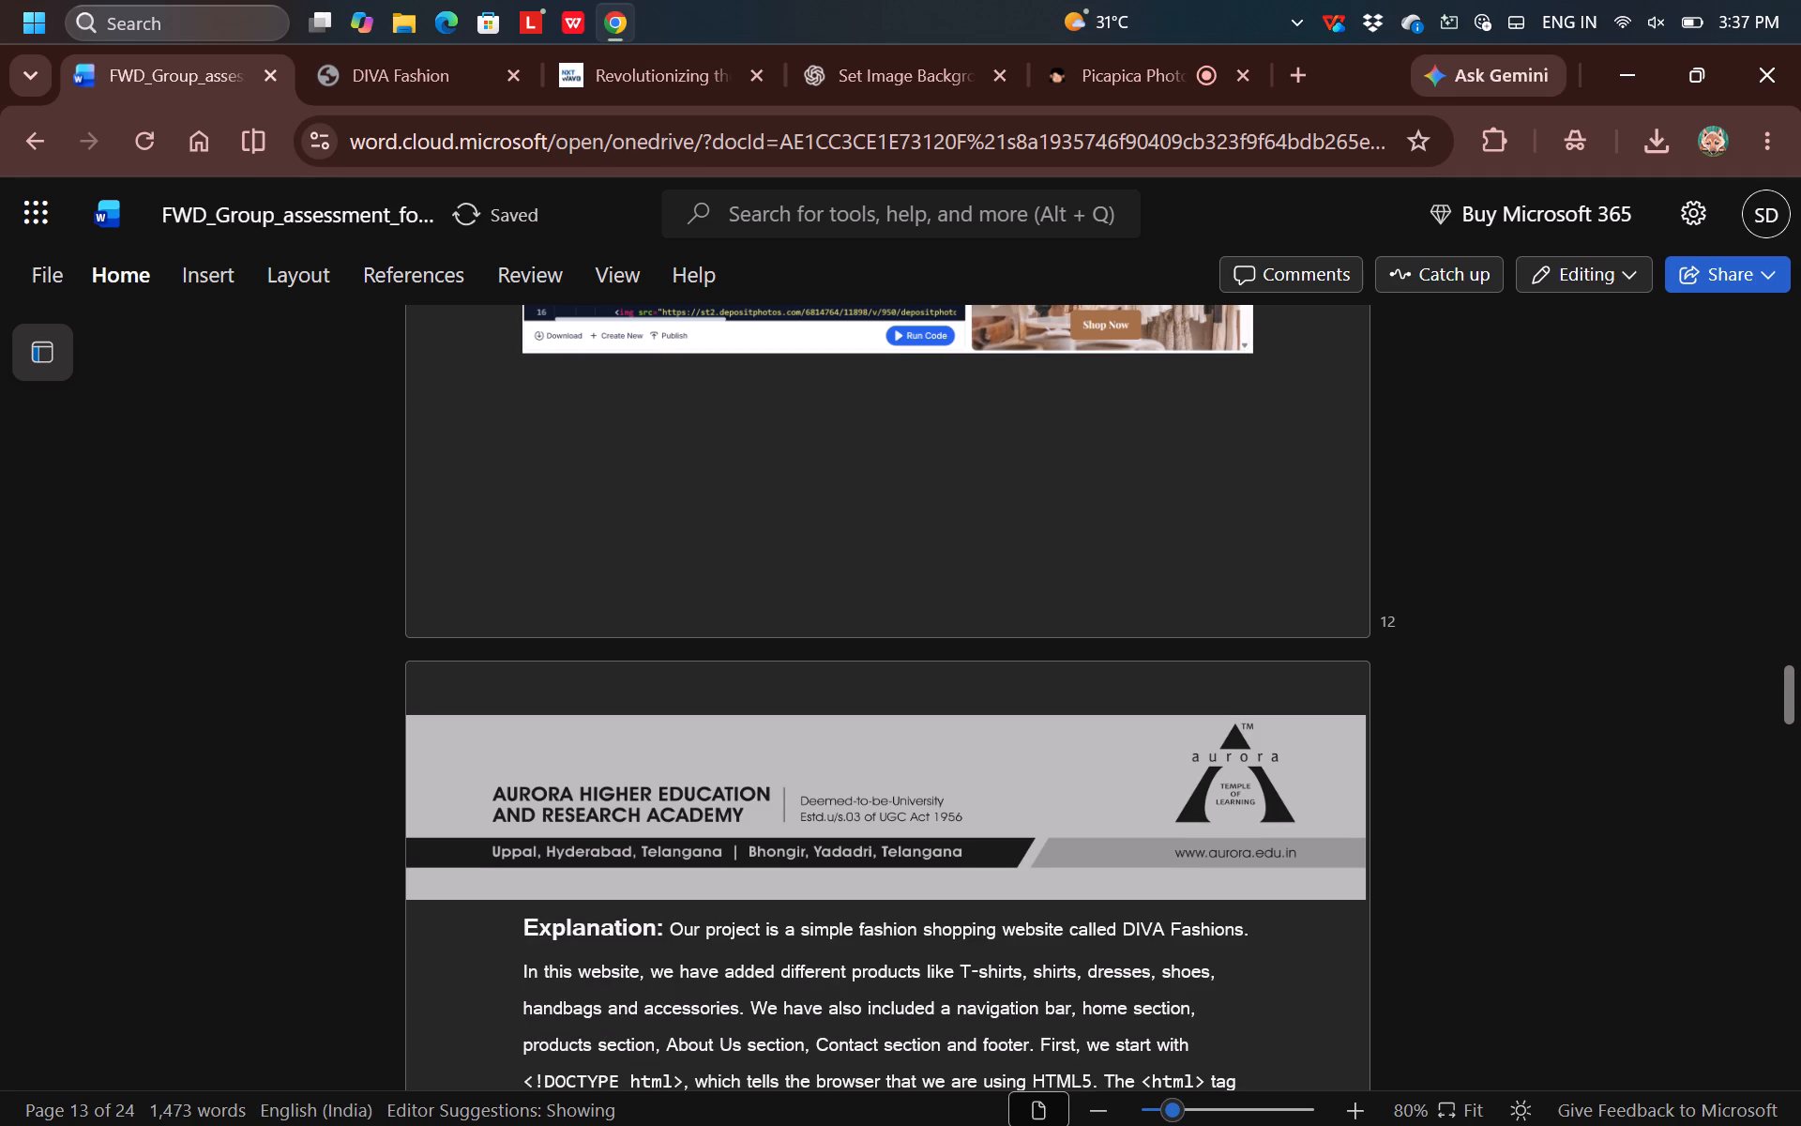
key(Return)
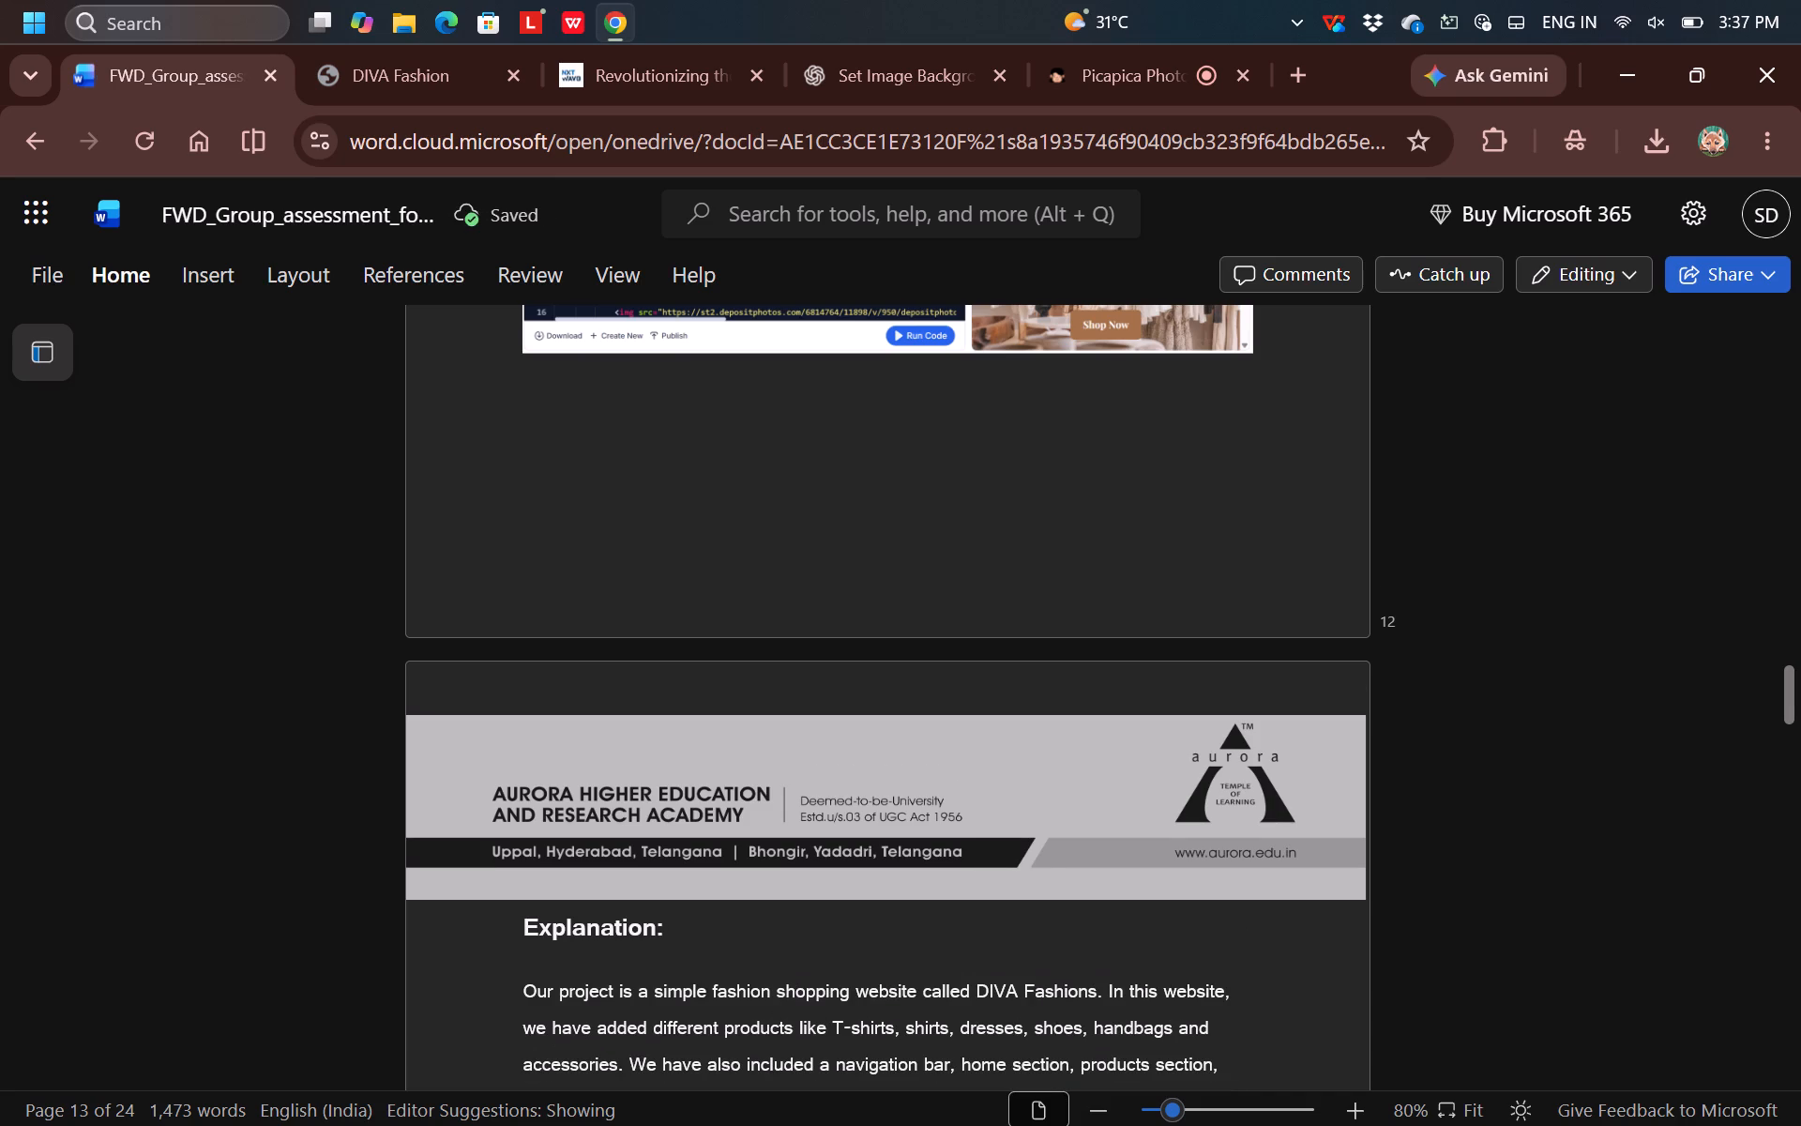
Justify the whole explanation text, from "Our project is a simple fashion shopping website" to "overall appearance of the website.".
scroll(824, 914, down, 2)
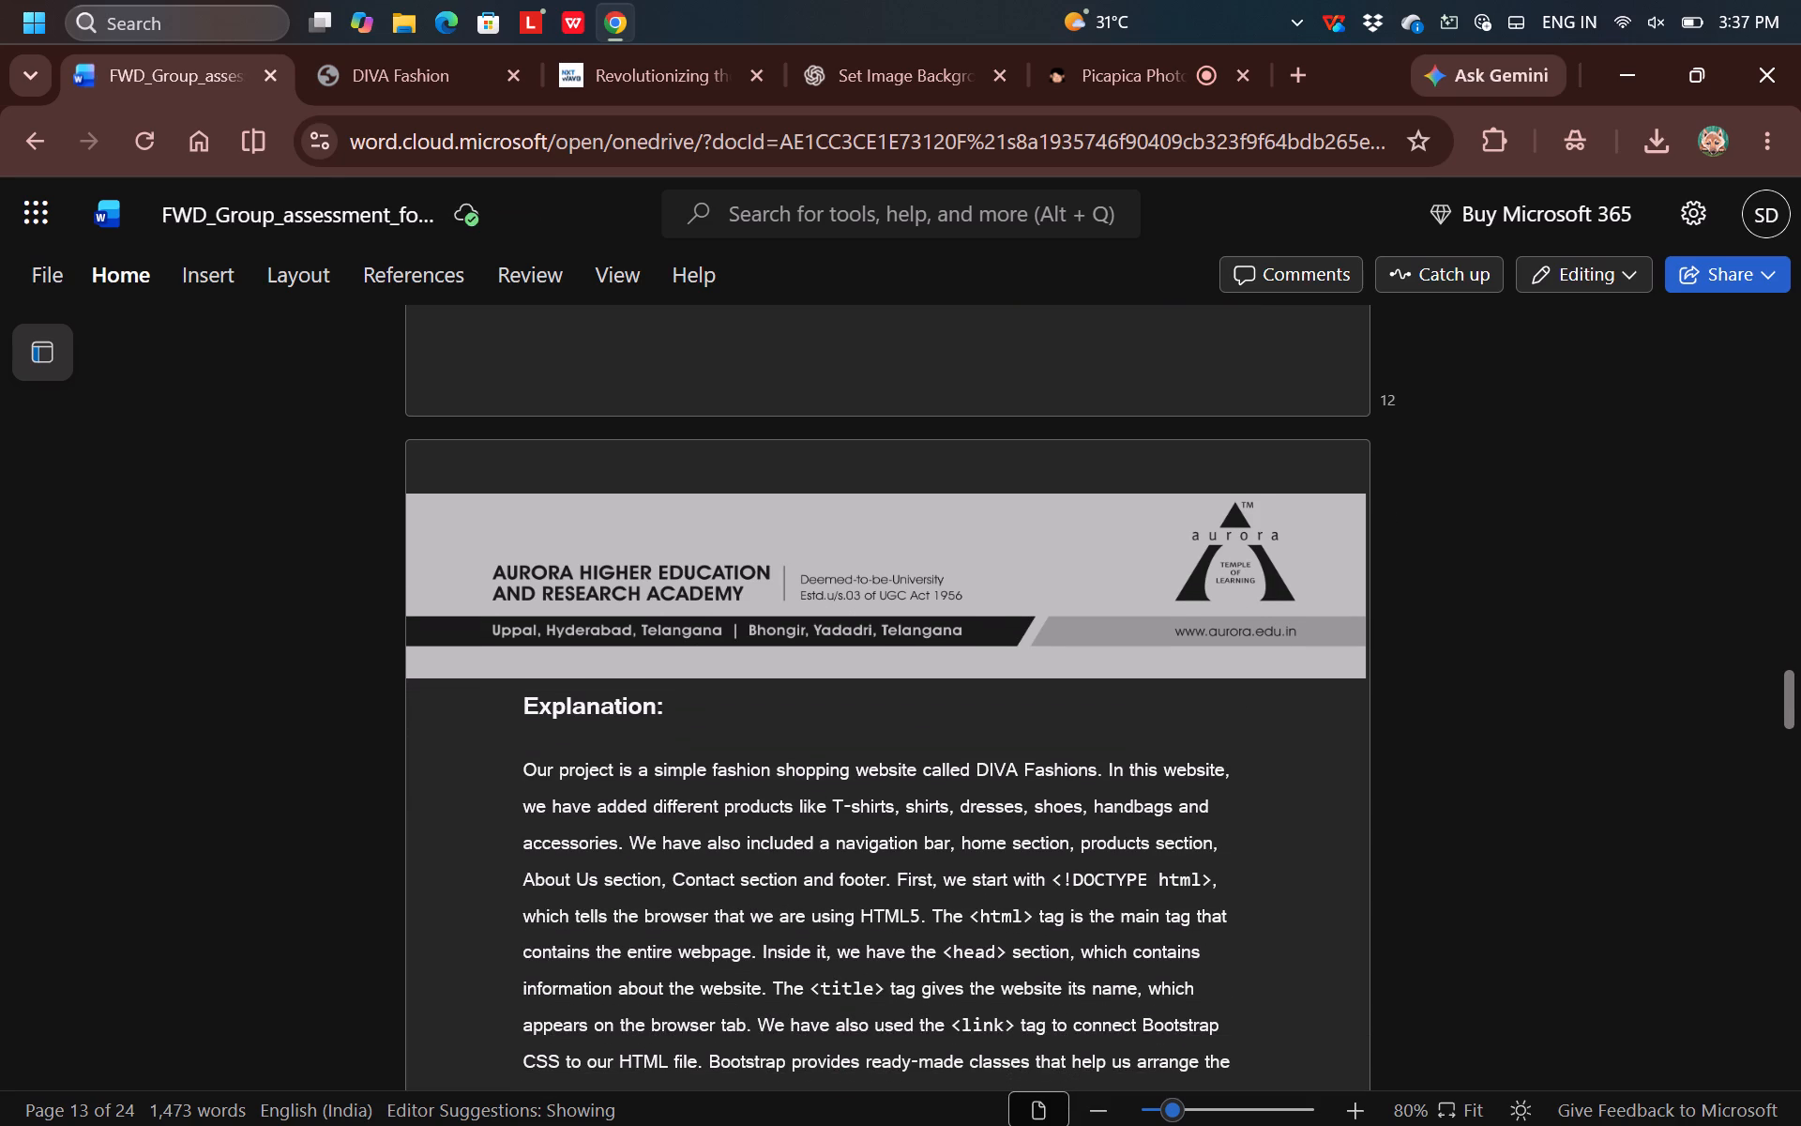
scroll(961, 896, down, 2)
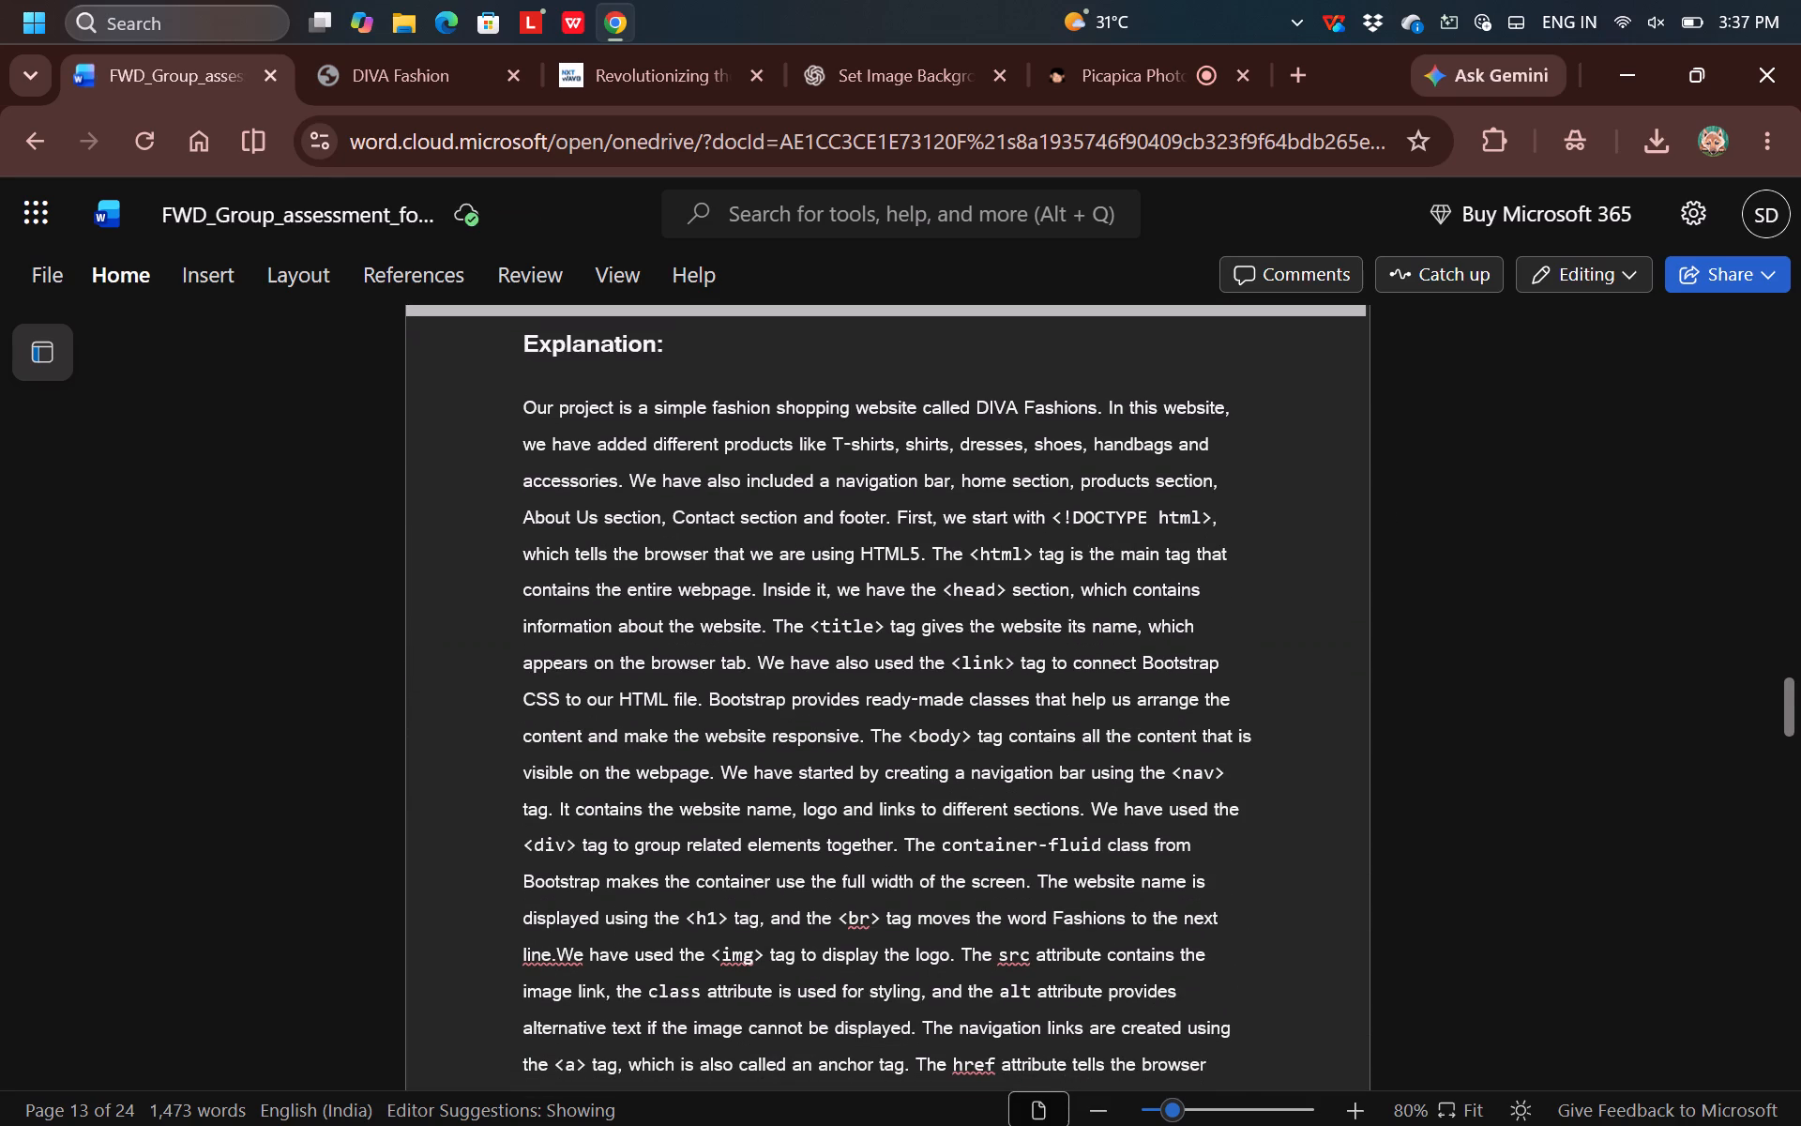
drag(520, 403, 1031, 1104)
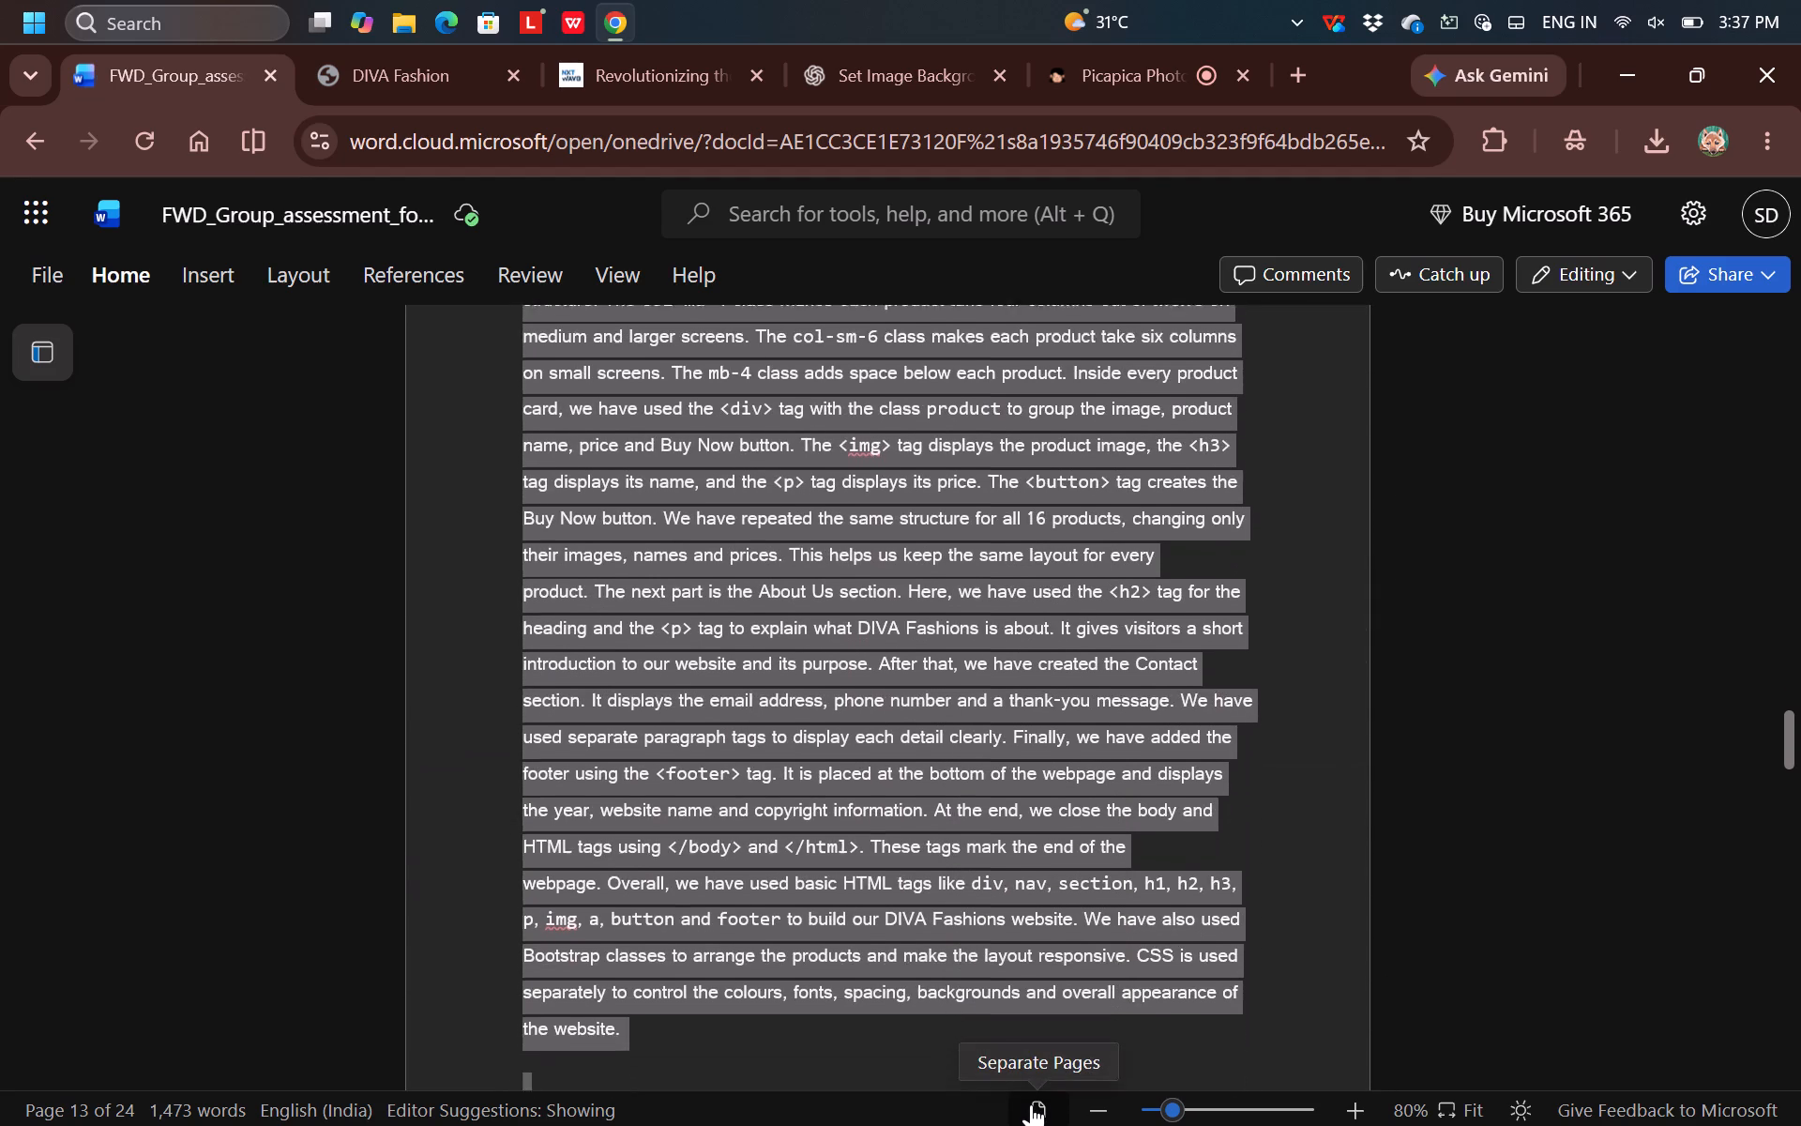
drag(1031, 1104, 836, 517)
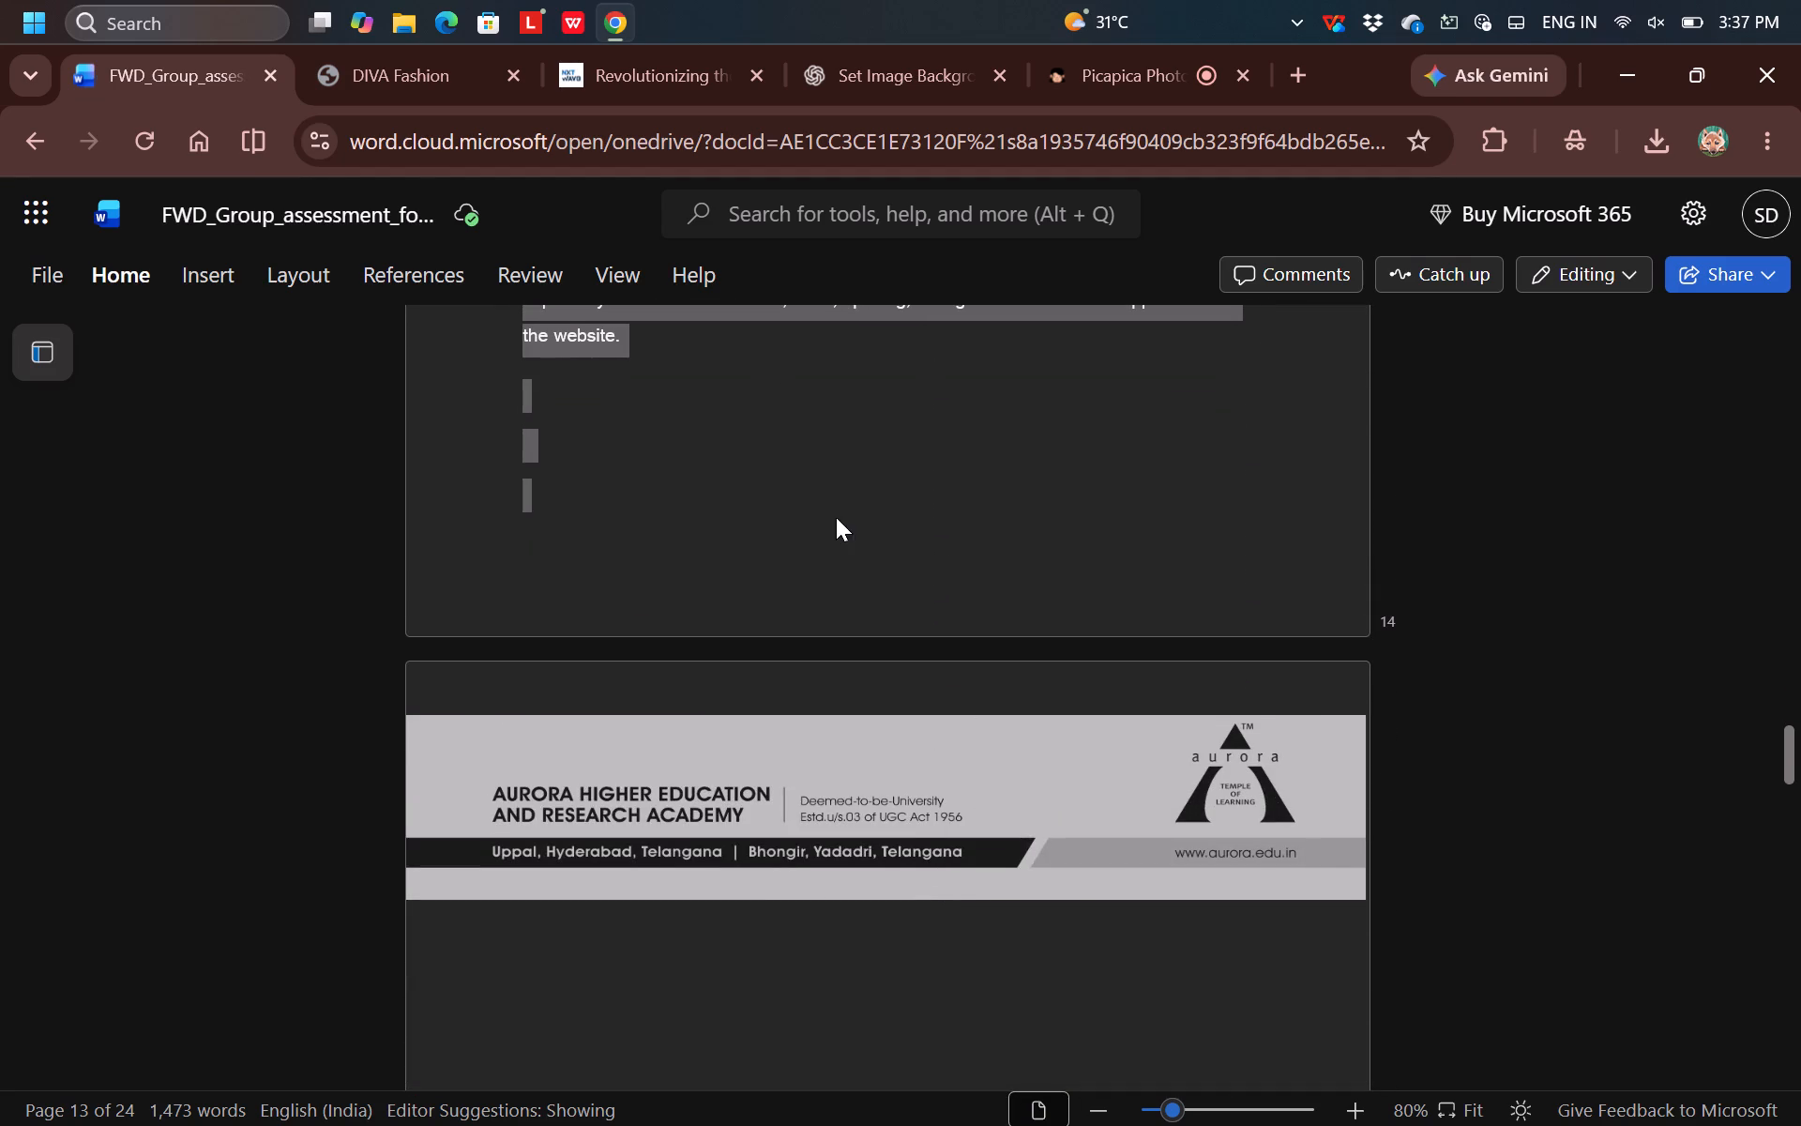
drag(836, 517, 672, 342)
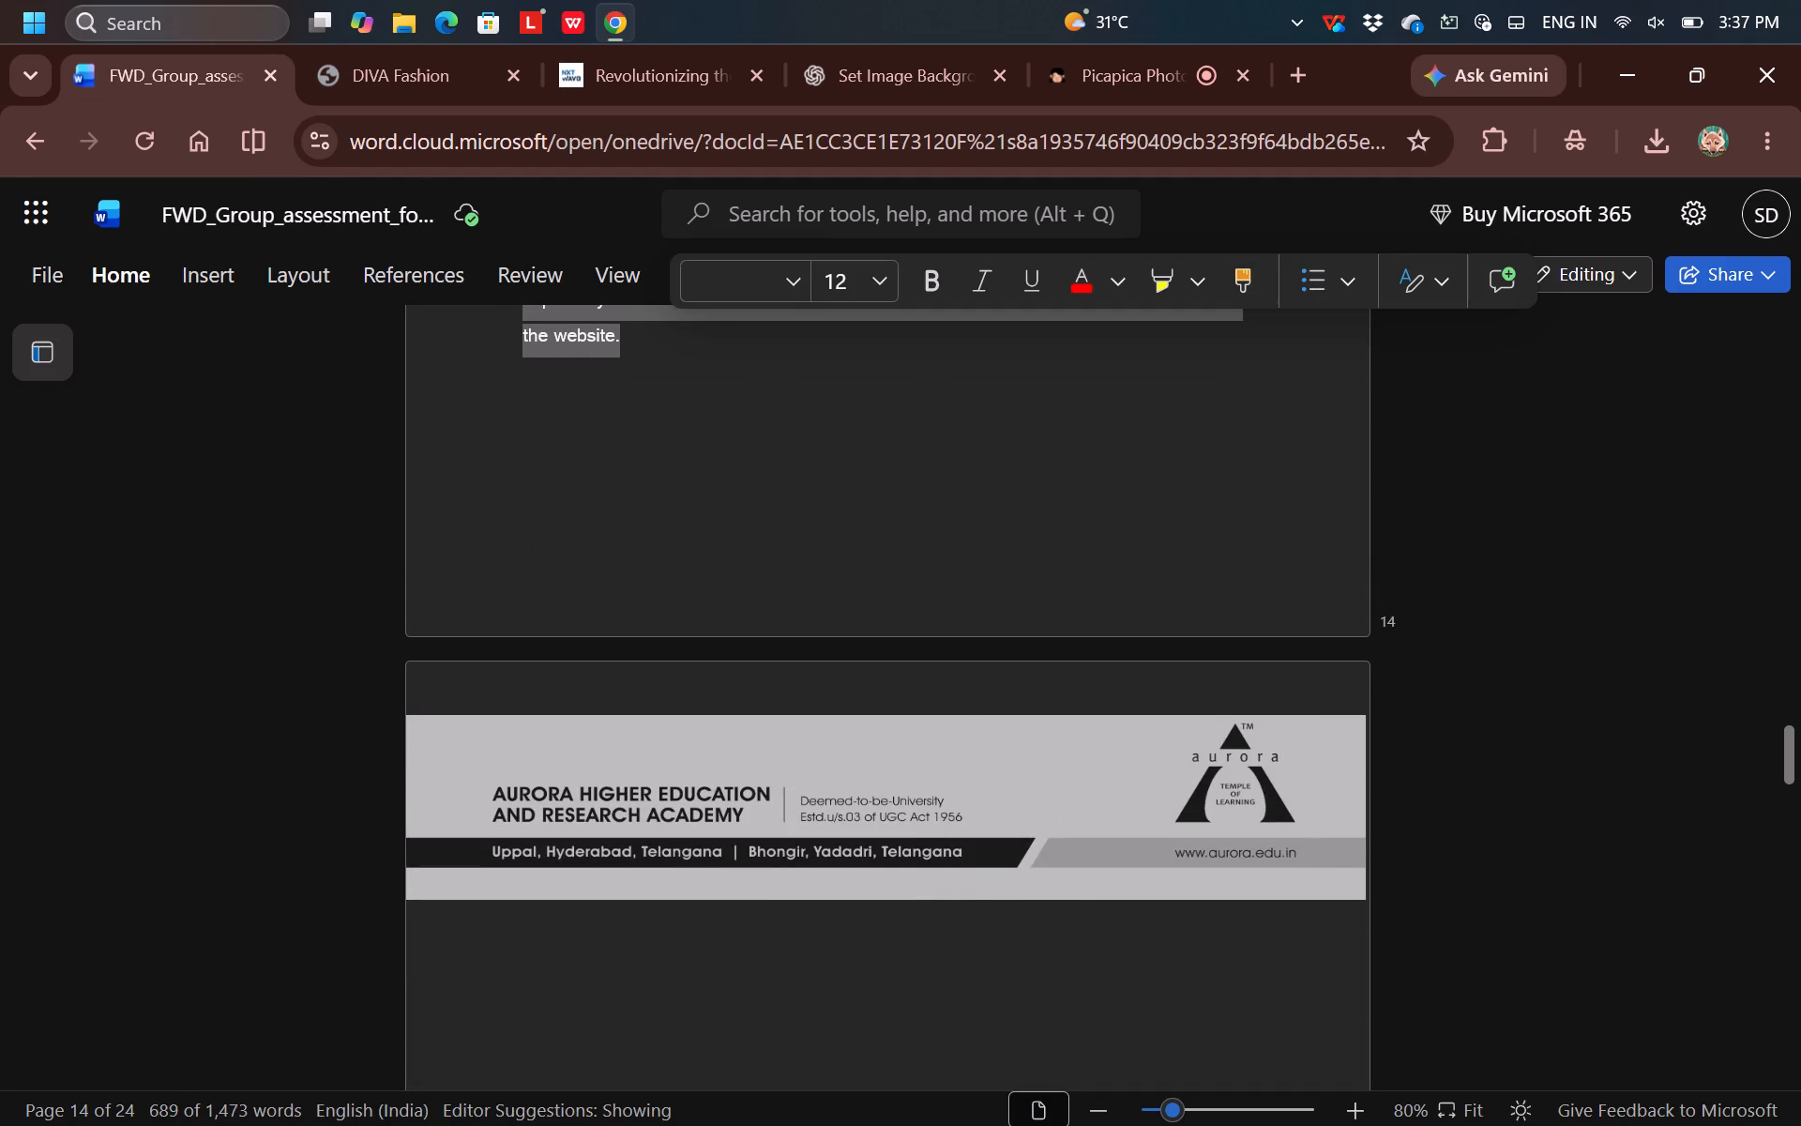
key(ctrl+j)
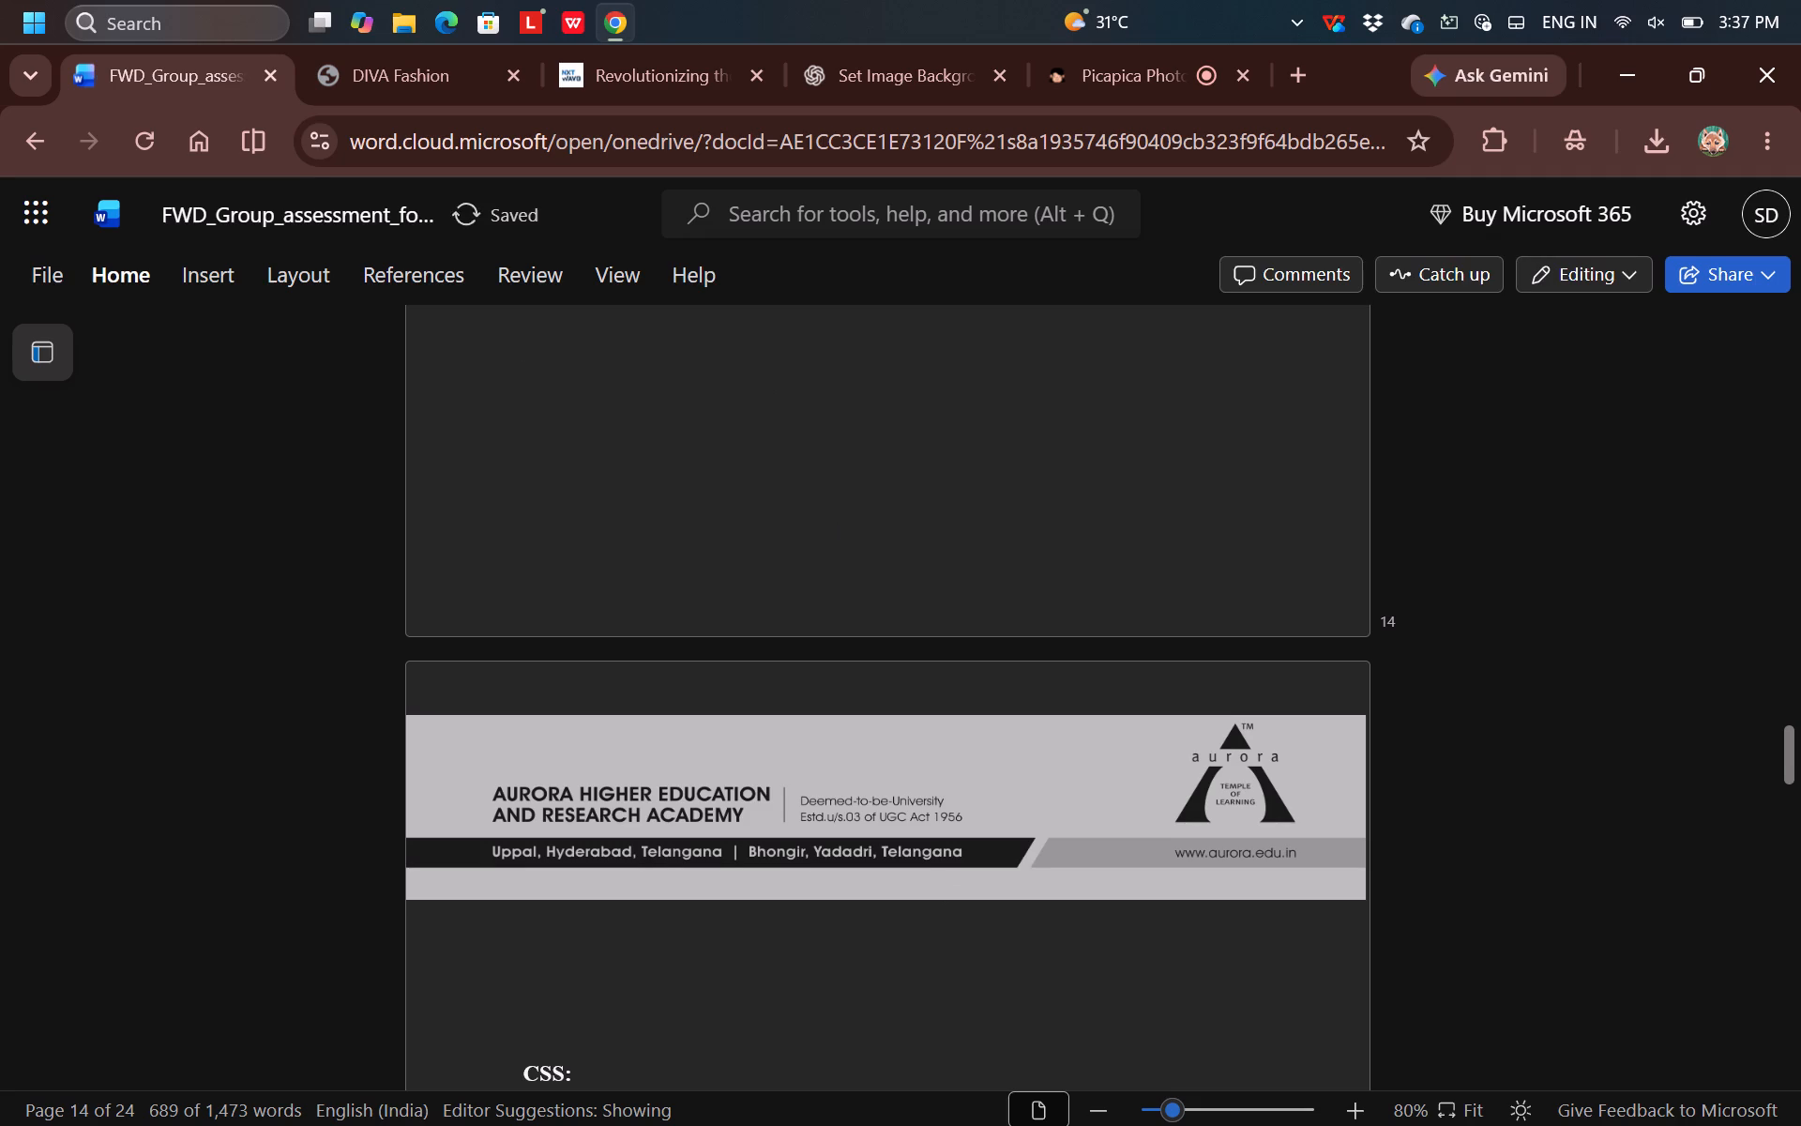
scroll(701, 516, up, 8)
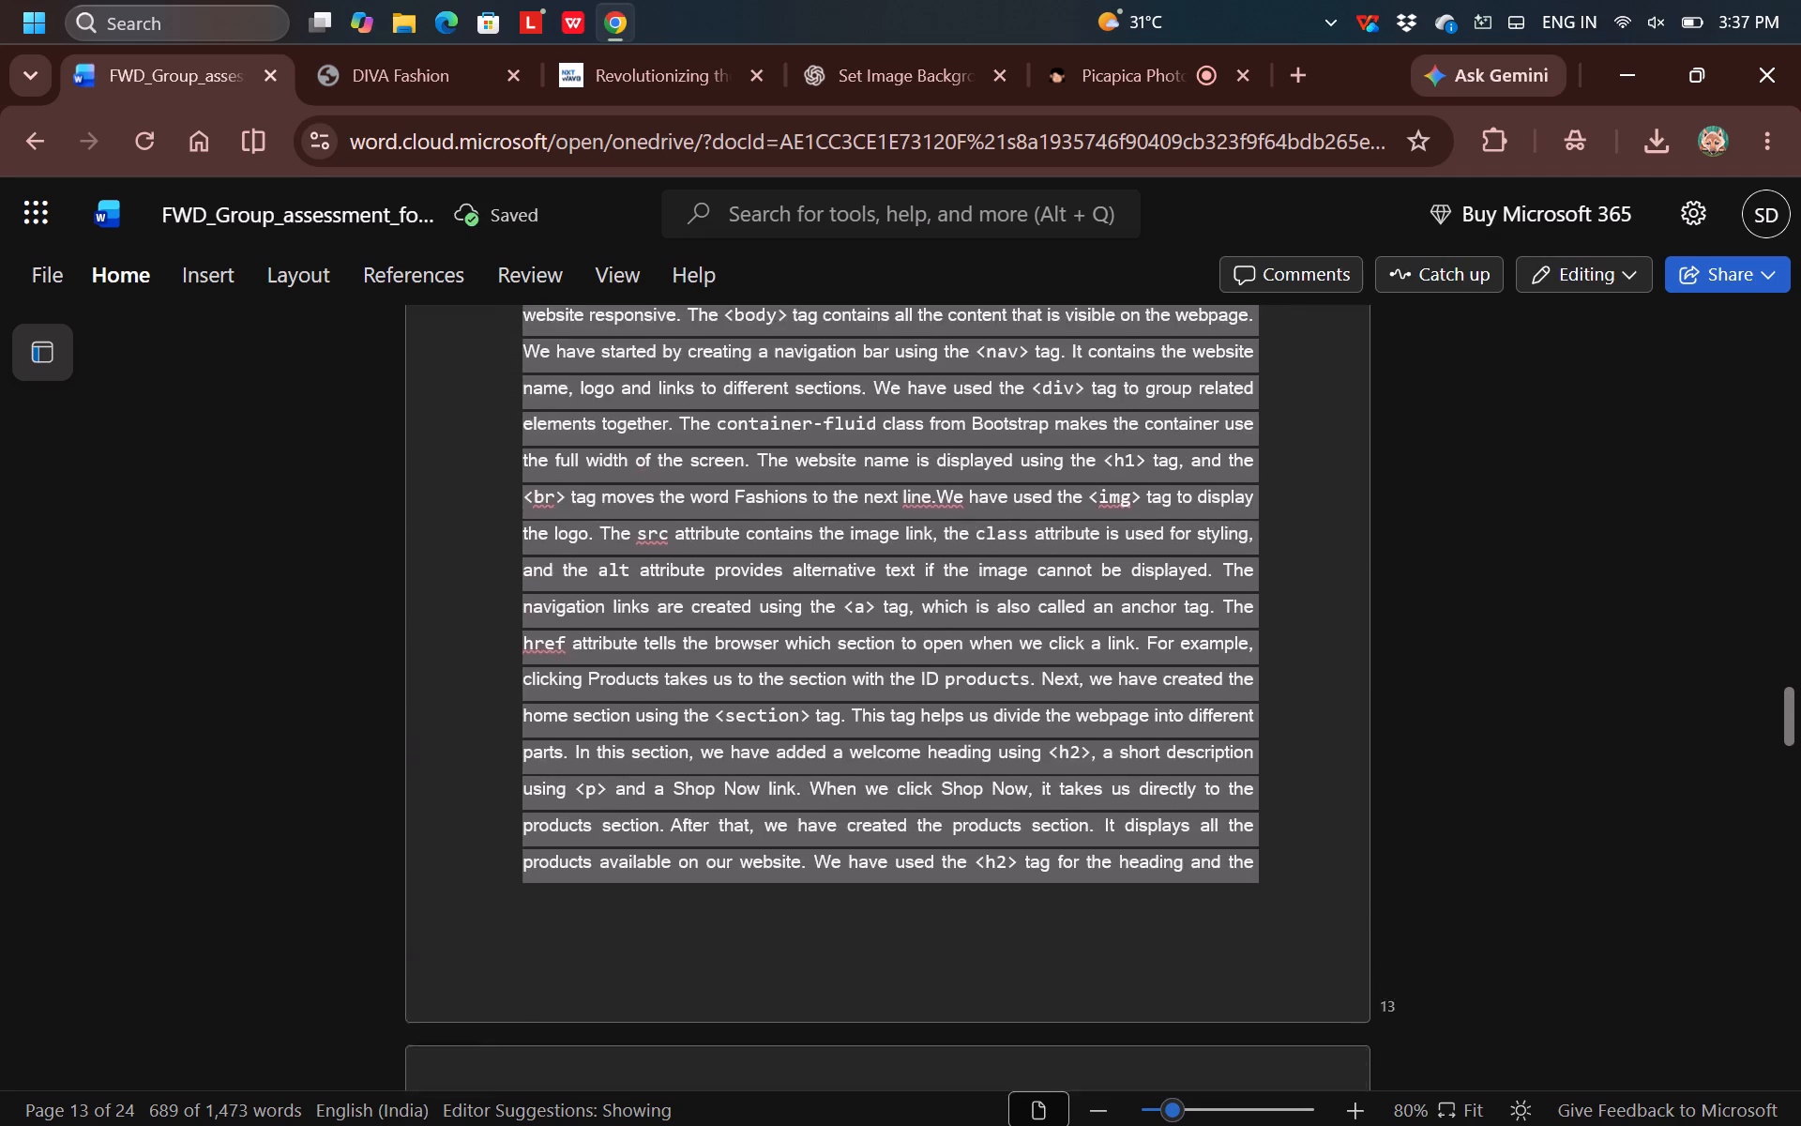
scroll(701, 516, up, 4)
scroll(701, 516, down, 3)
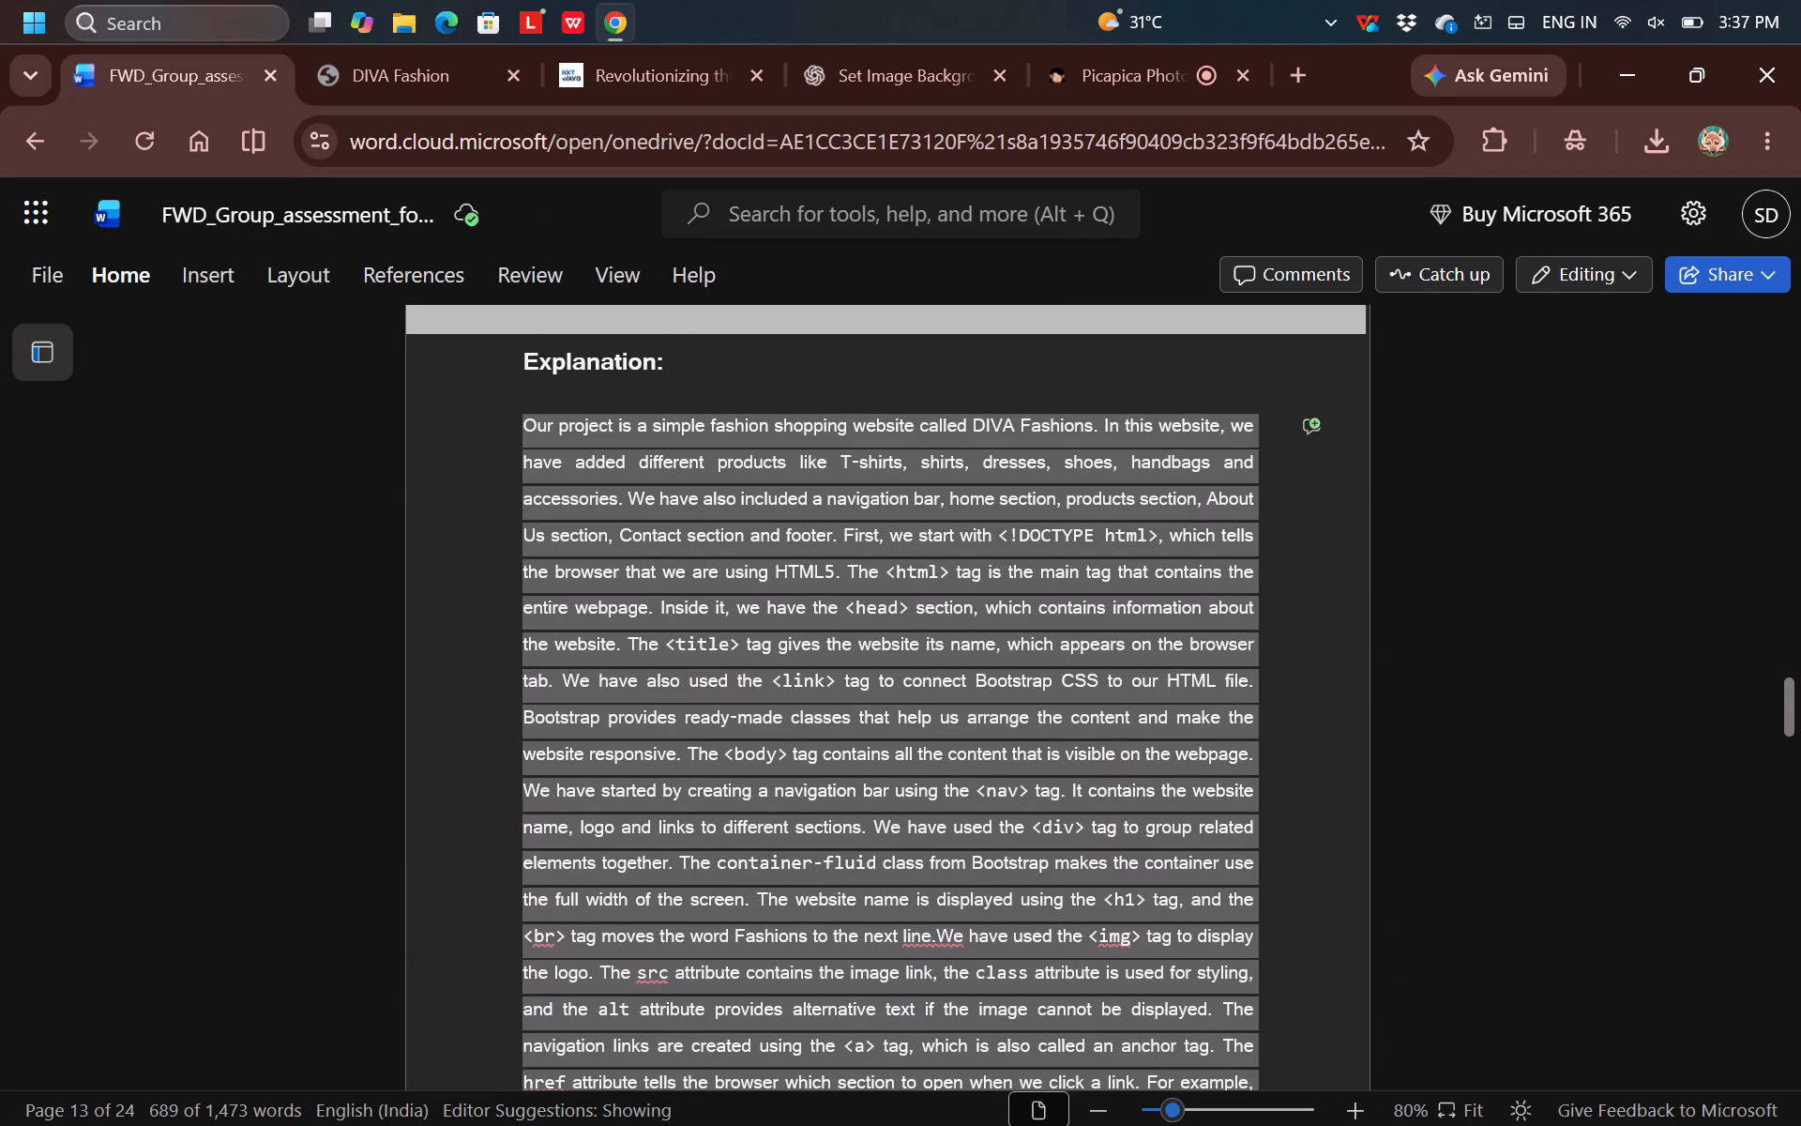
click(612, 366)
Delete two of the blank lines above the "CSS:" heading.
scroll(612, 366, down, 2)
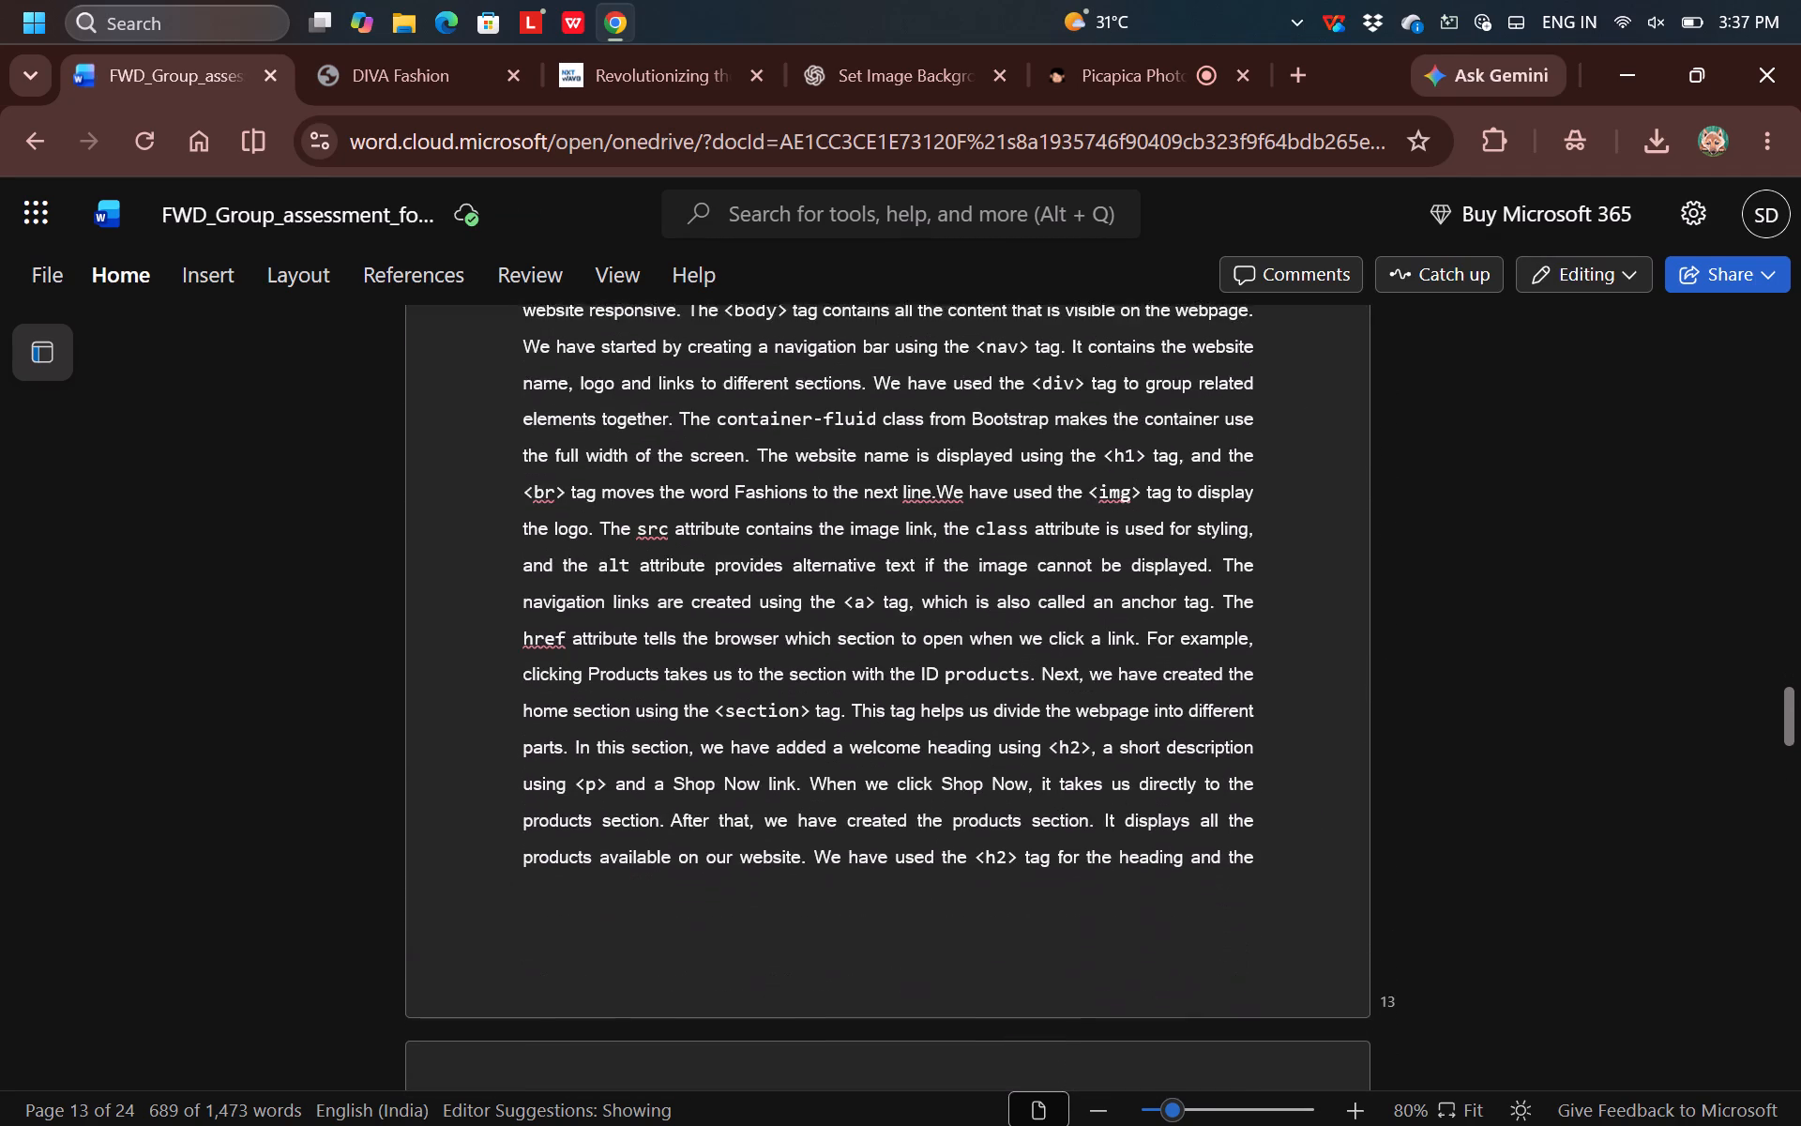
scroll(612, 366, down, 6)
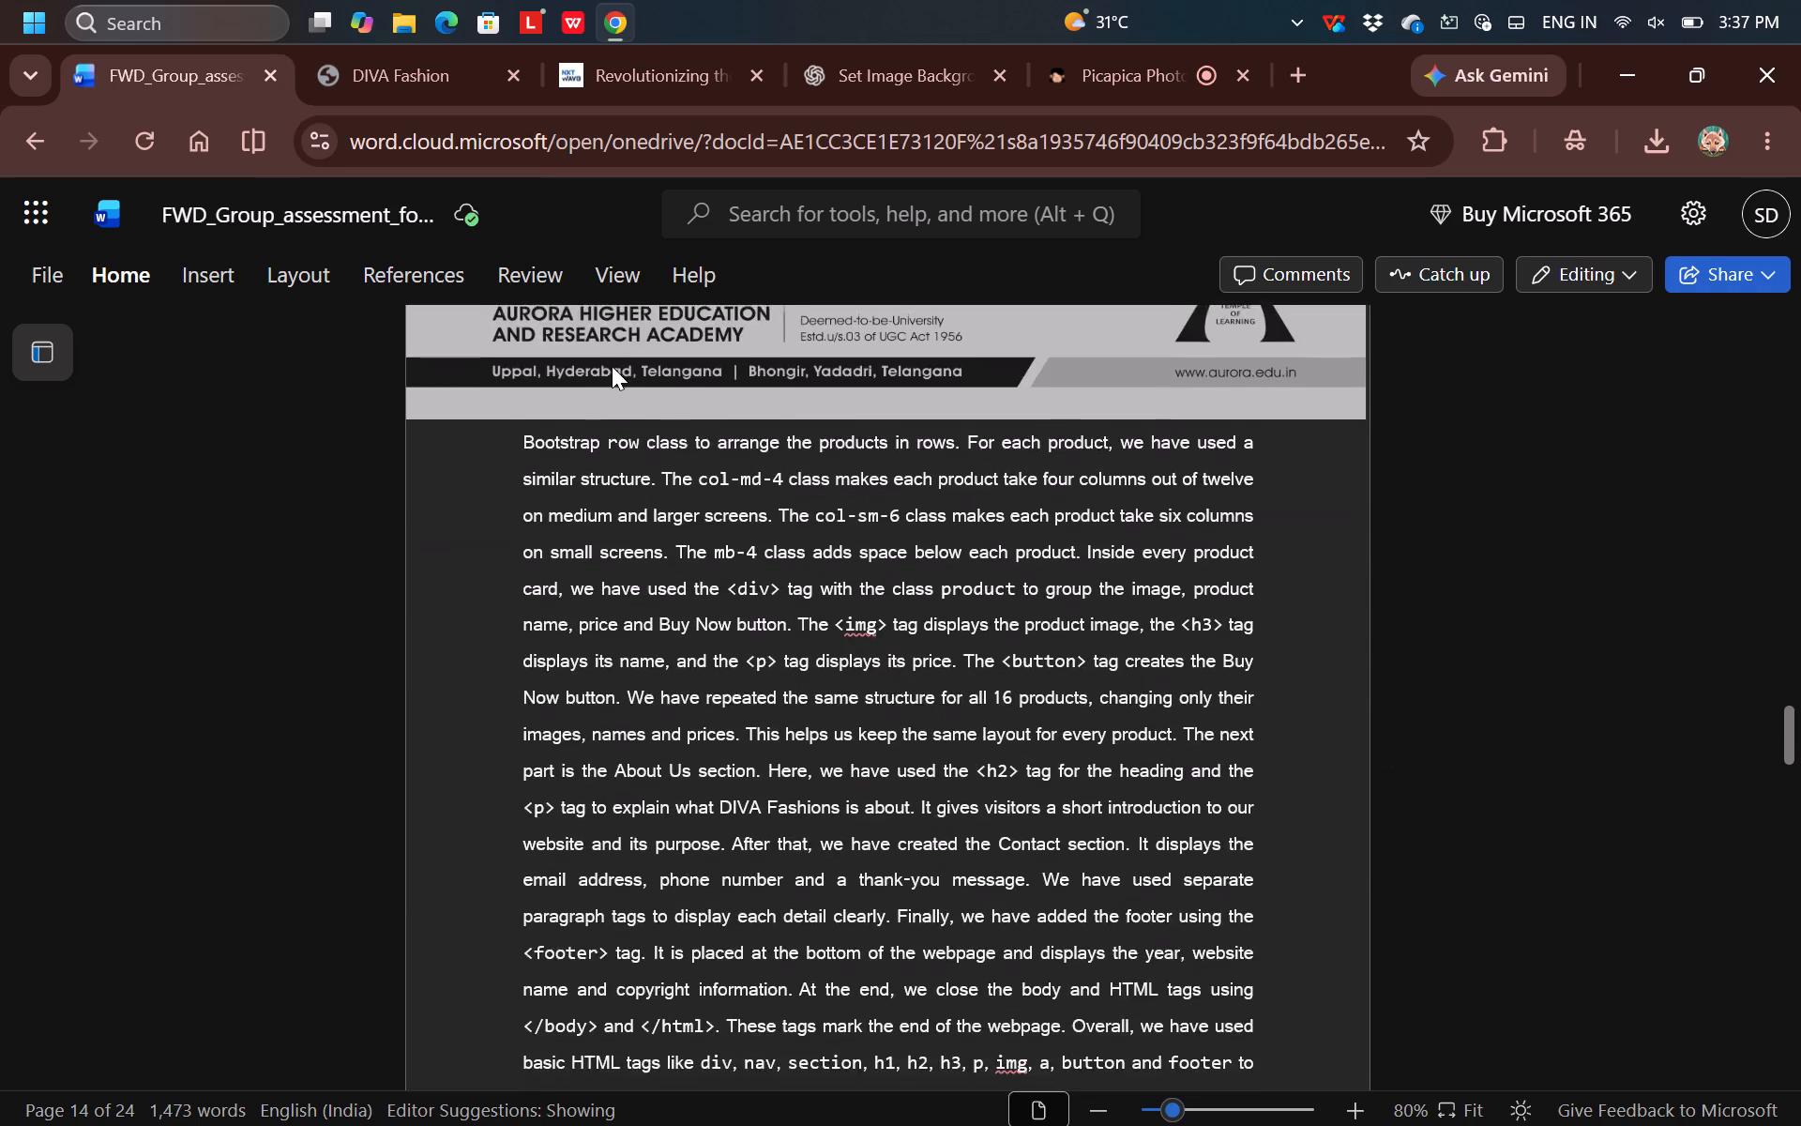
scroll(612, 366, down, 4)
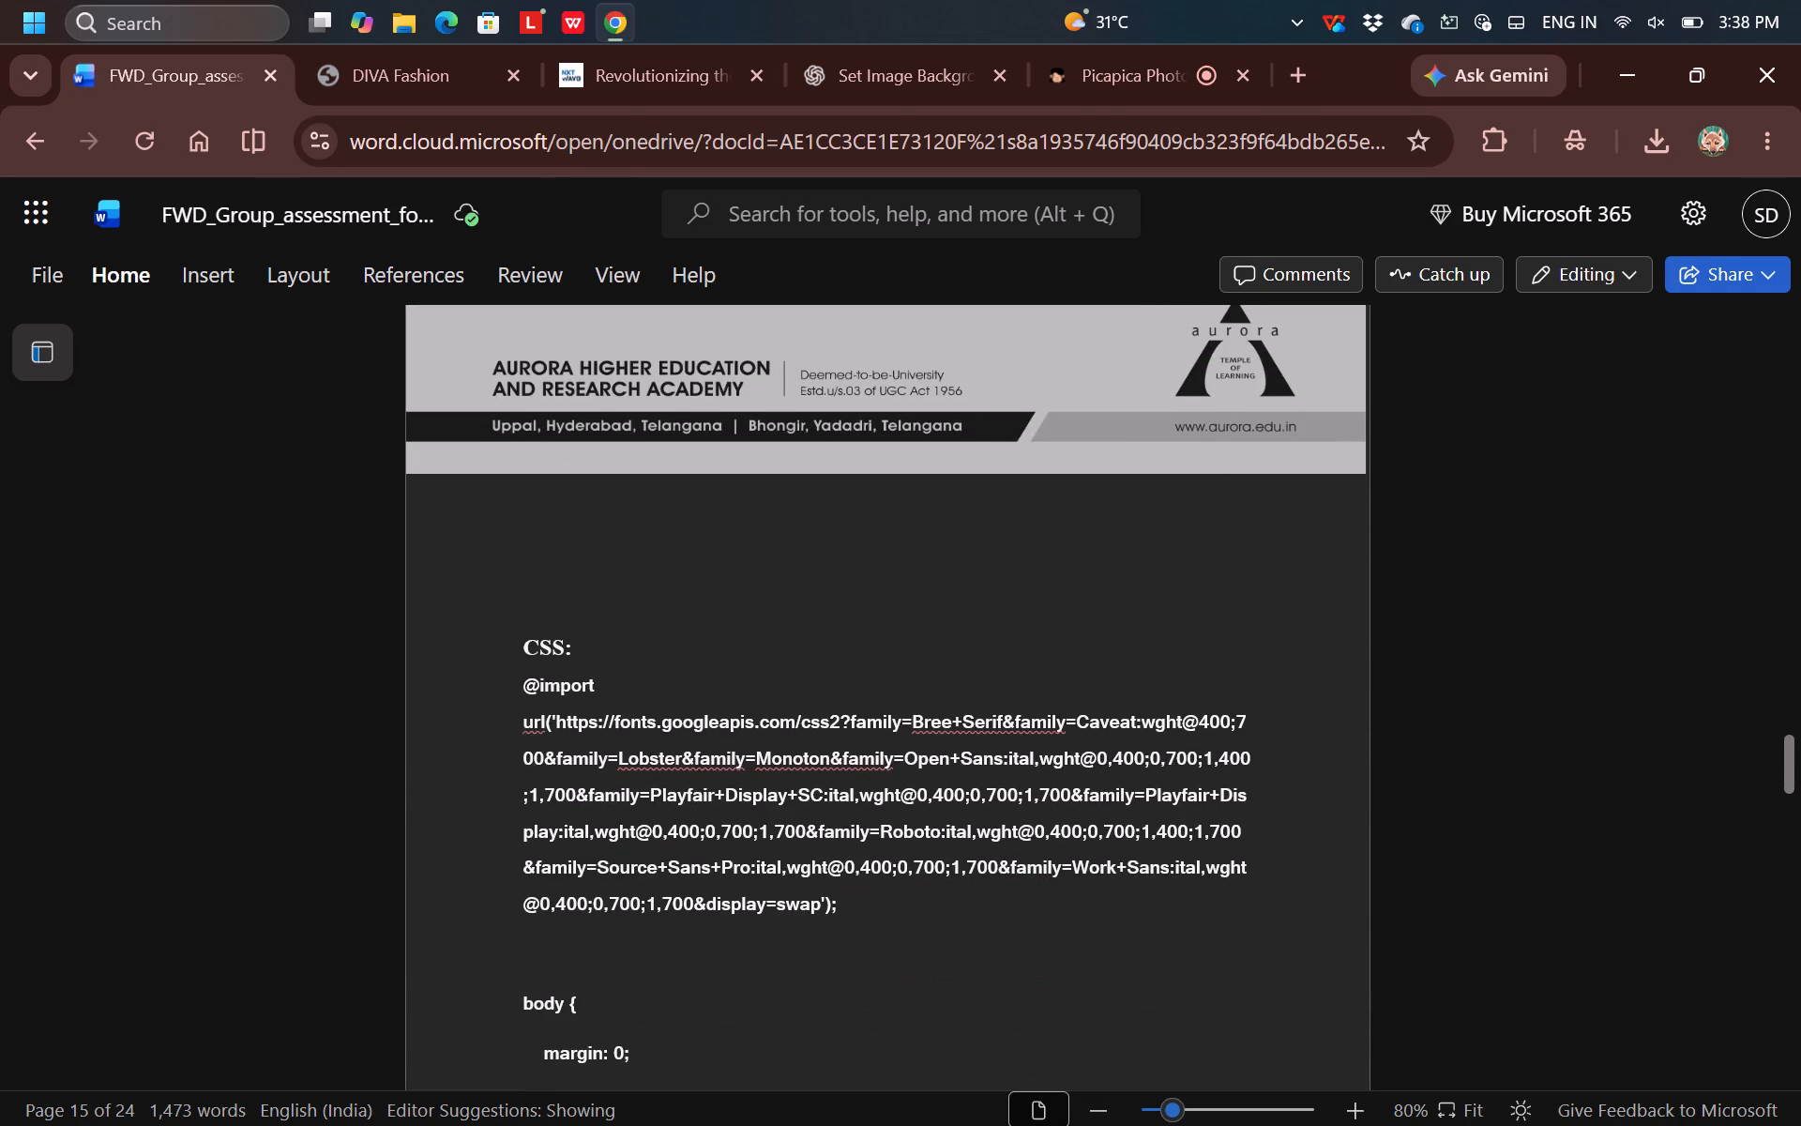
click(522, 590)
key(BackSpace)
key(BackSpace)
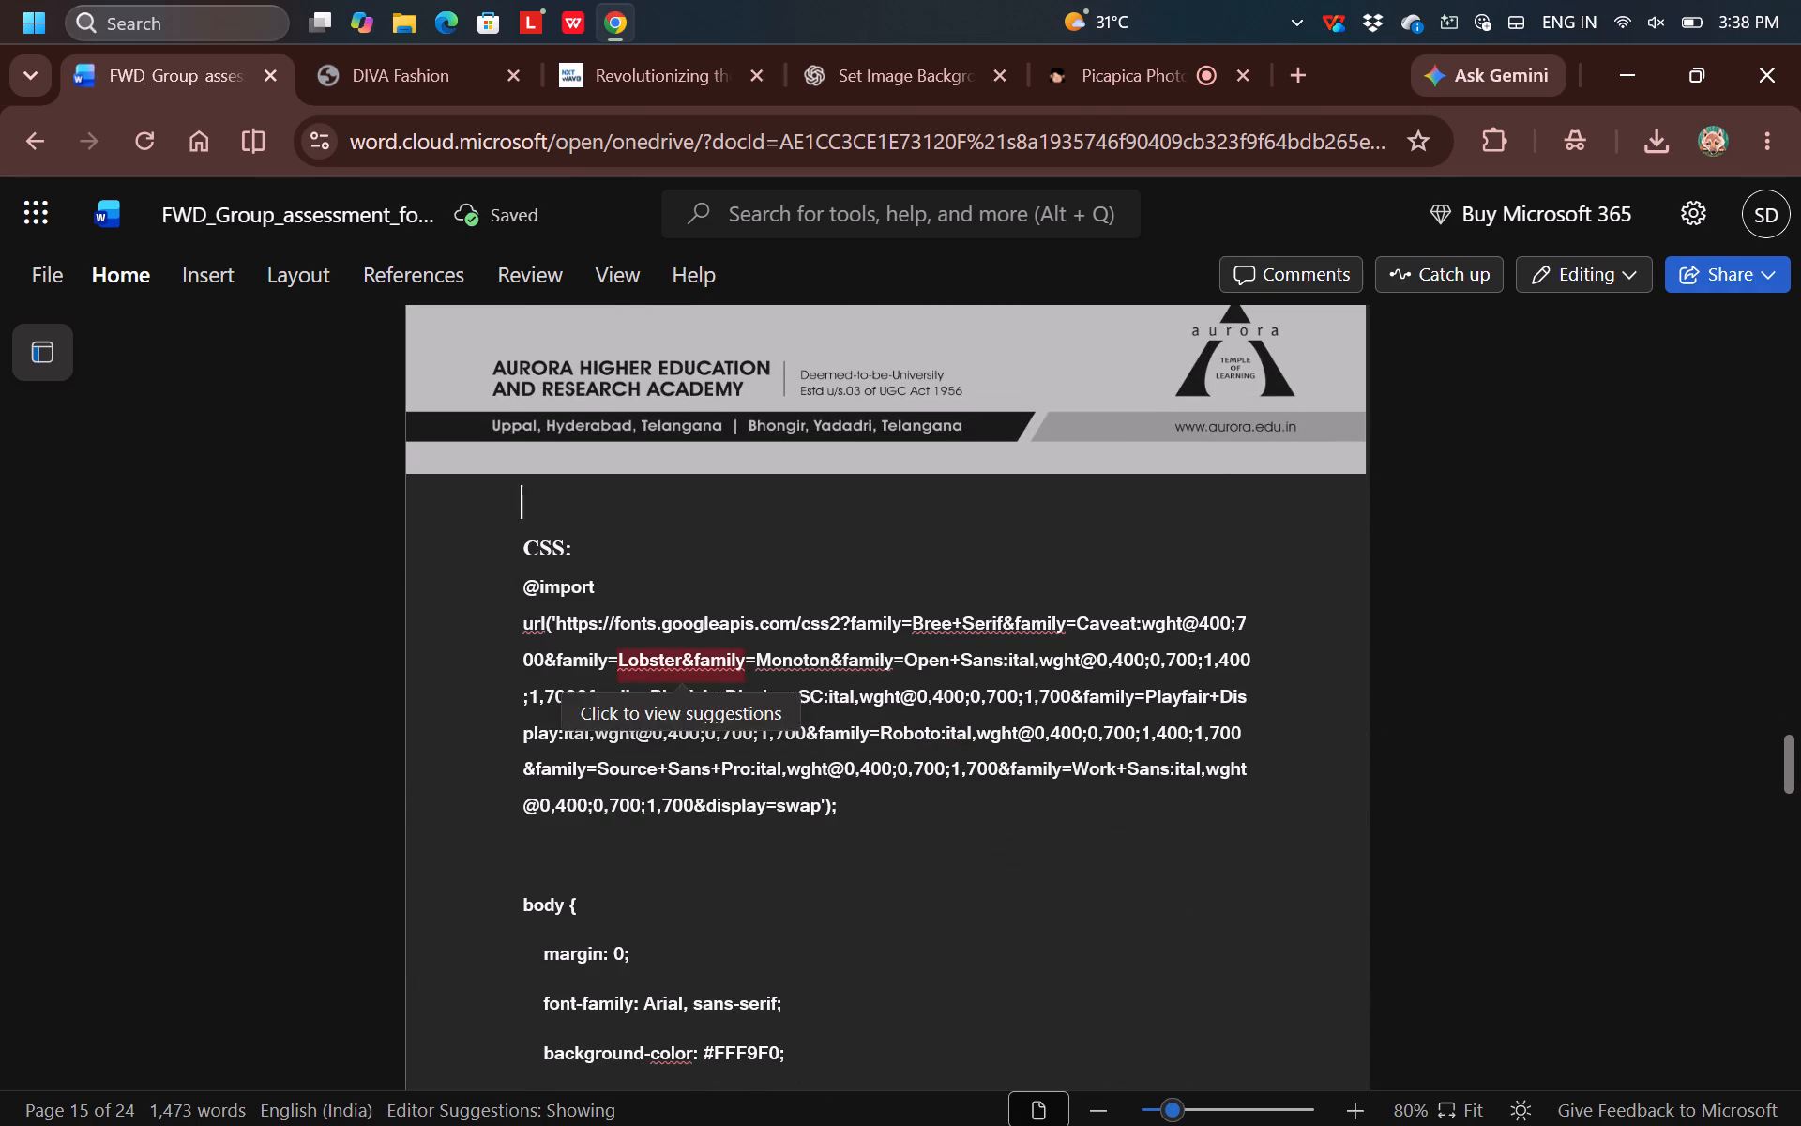
Review the CSS code section through to its playground screenshot and "The output :" section at the document's end.
scroll(692, 677, down, 15)
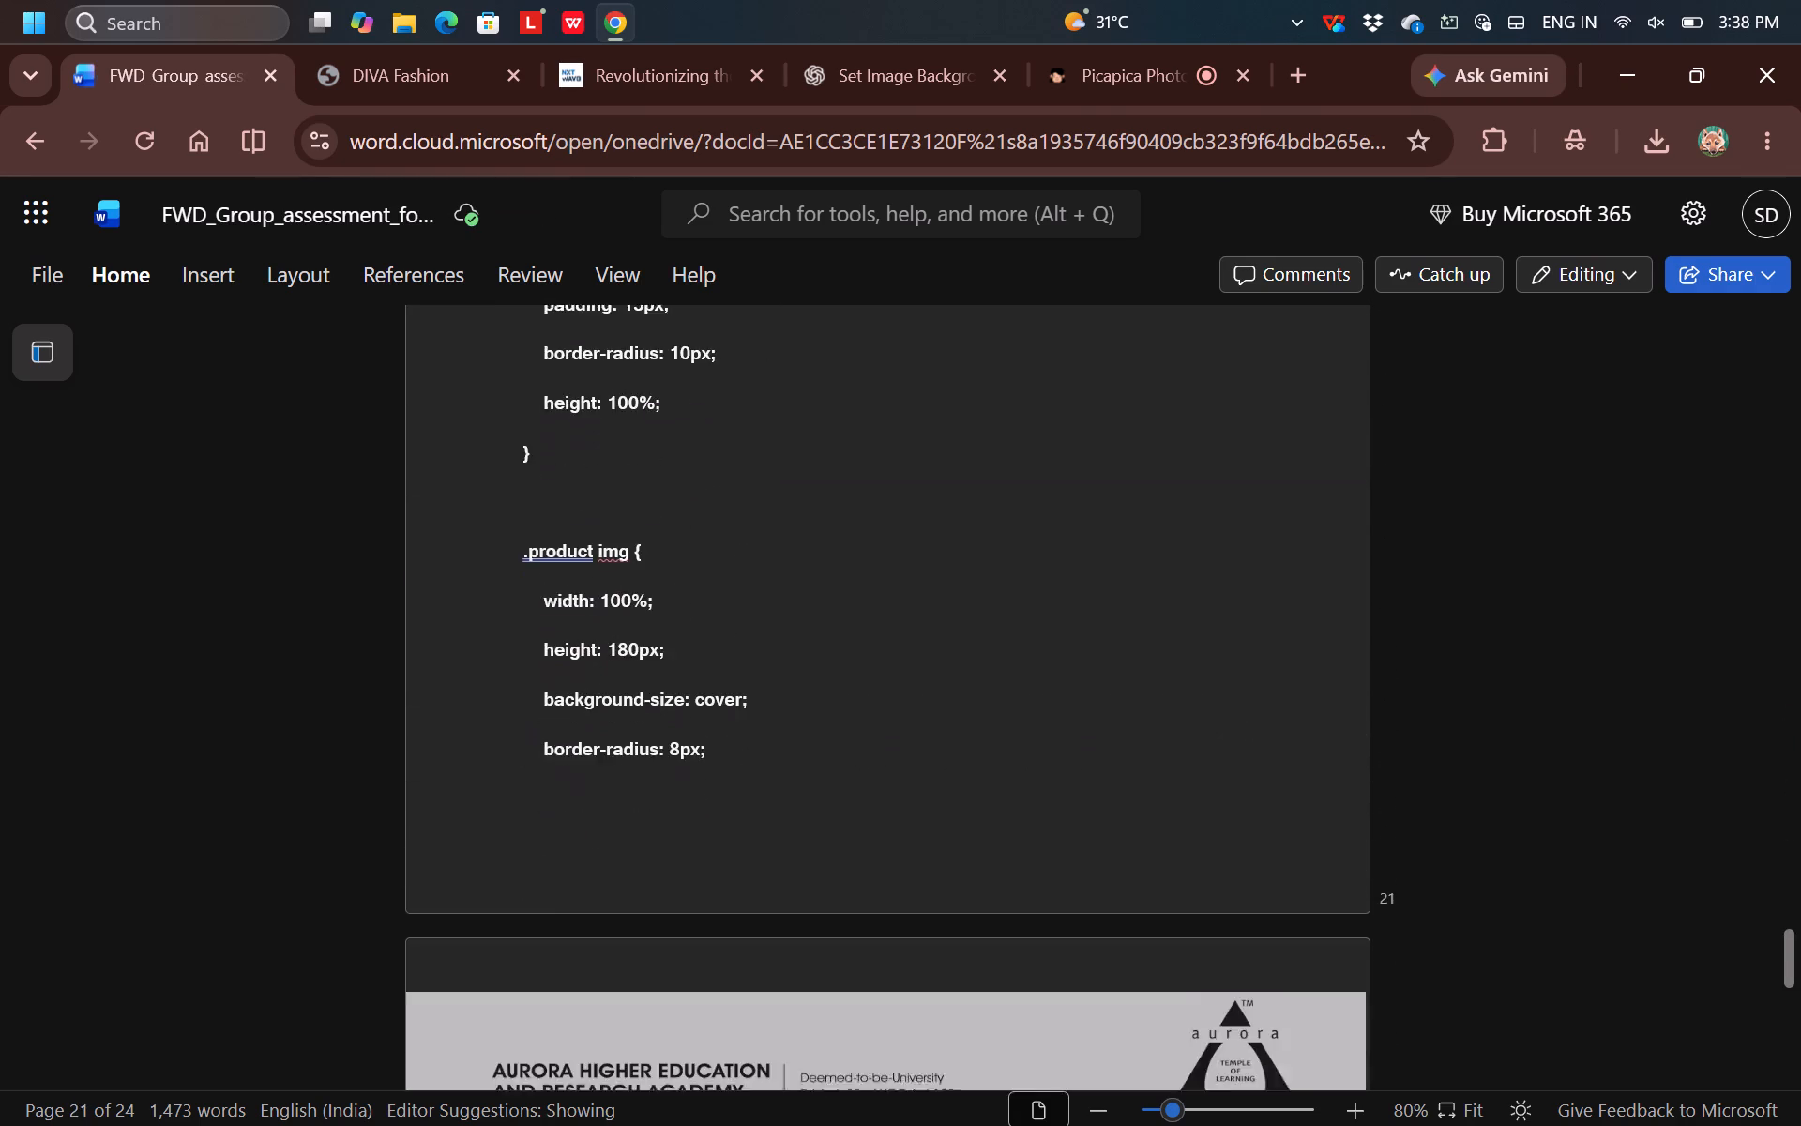
scroll(692, 677, down, 2)
scroll(692, 677, up, 2)
scroll(692, 677, down, 2)
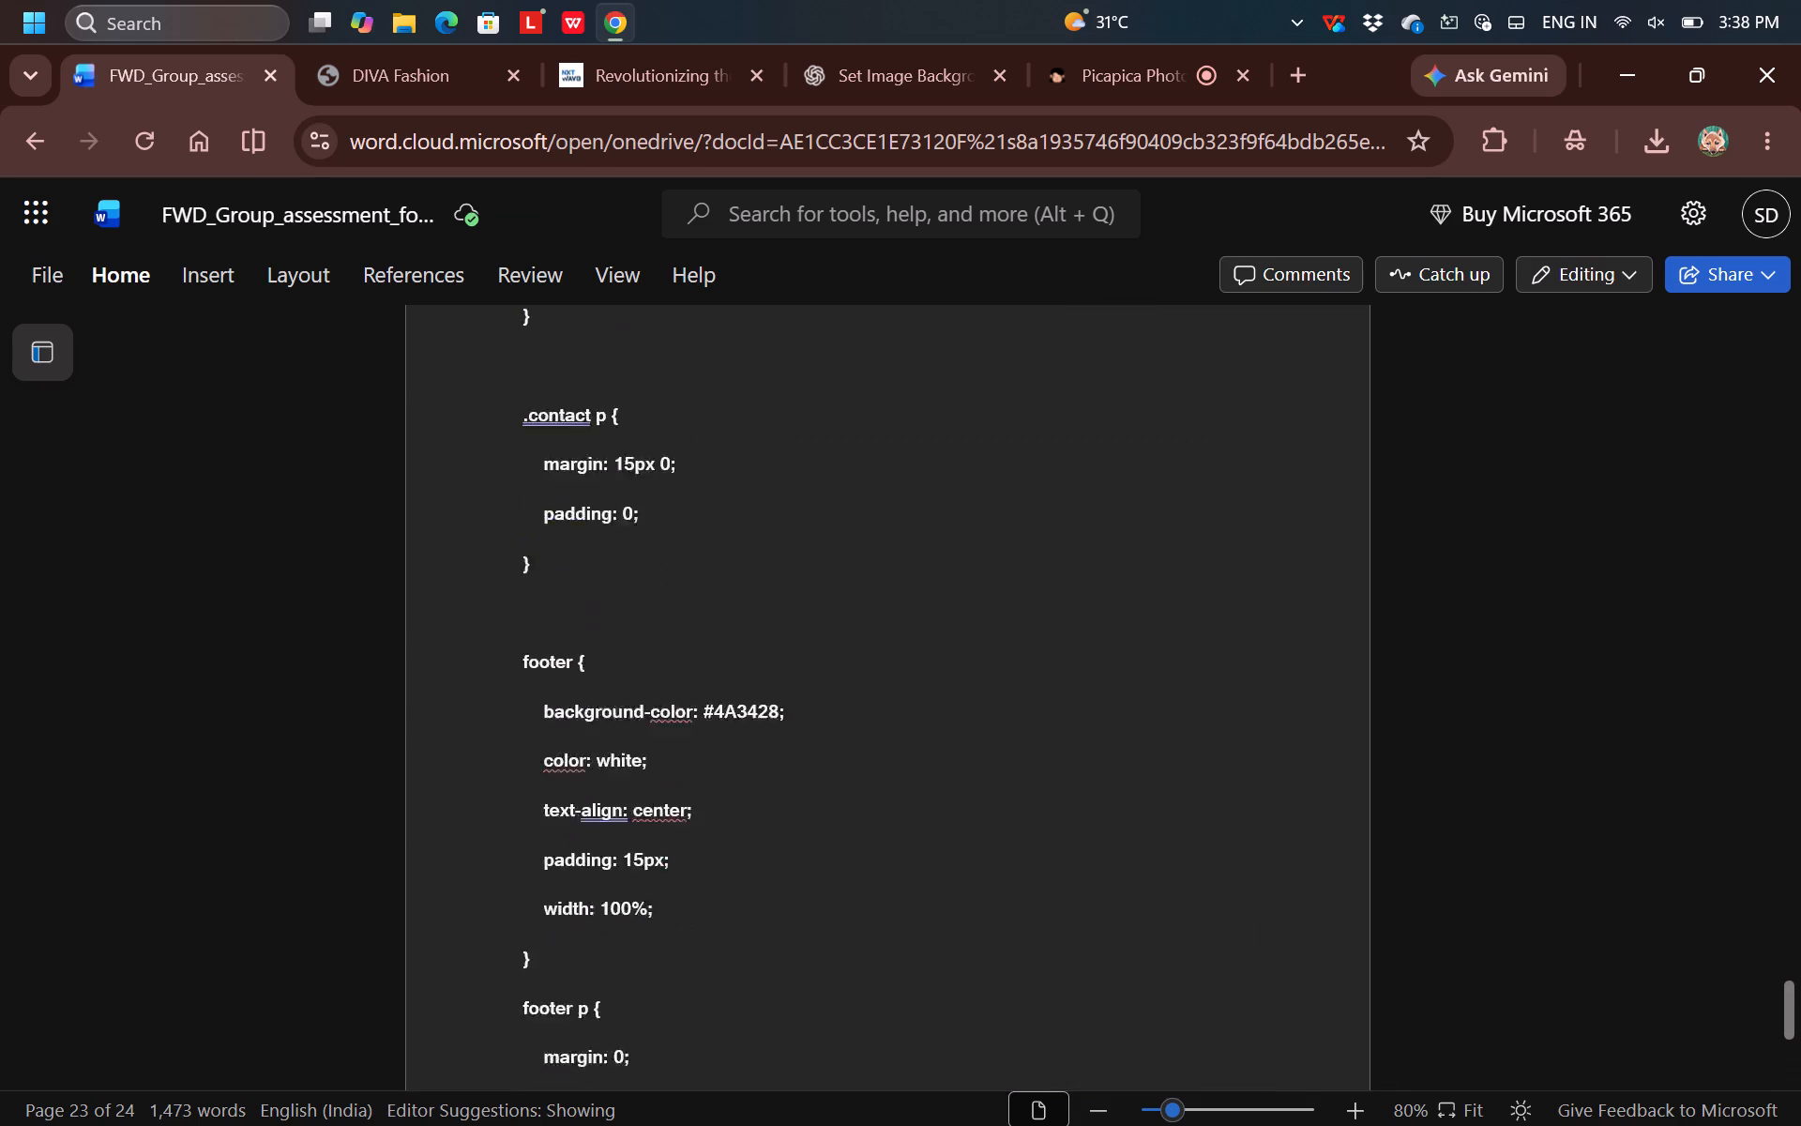
scroll(692, 677, down, 6)
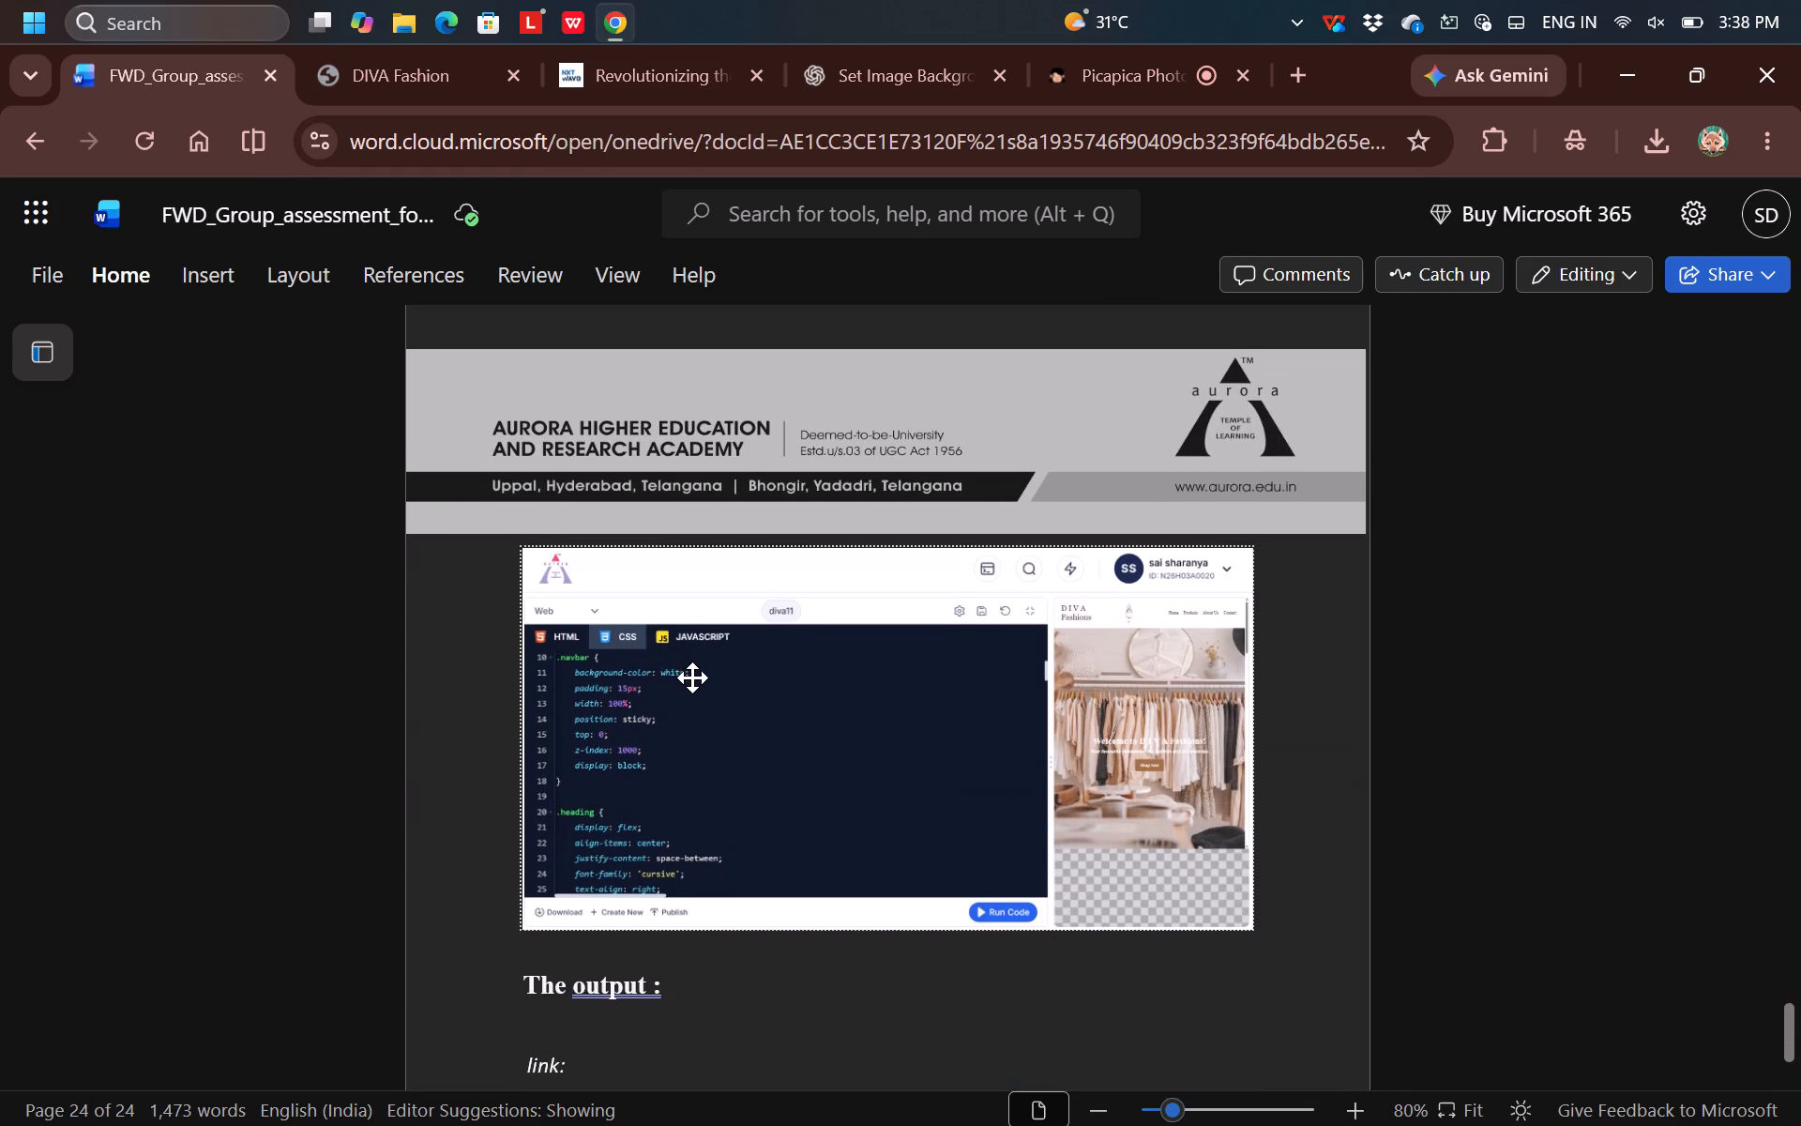
scroll(692, 677, down, 1)
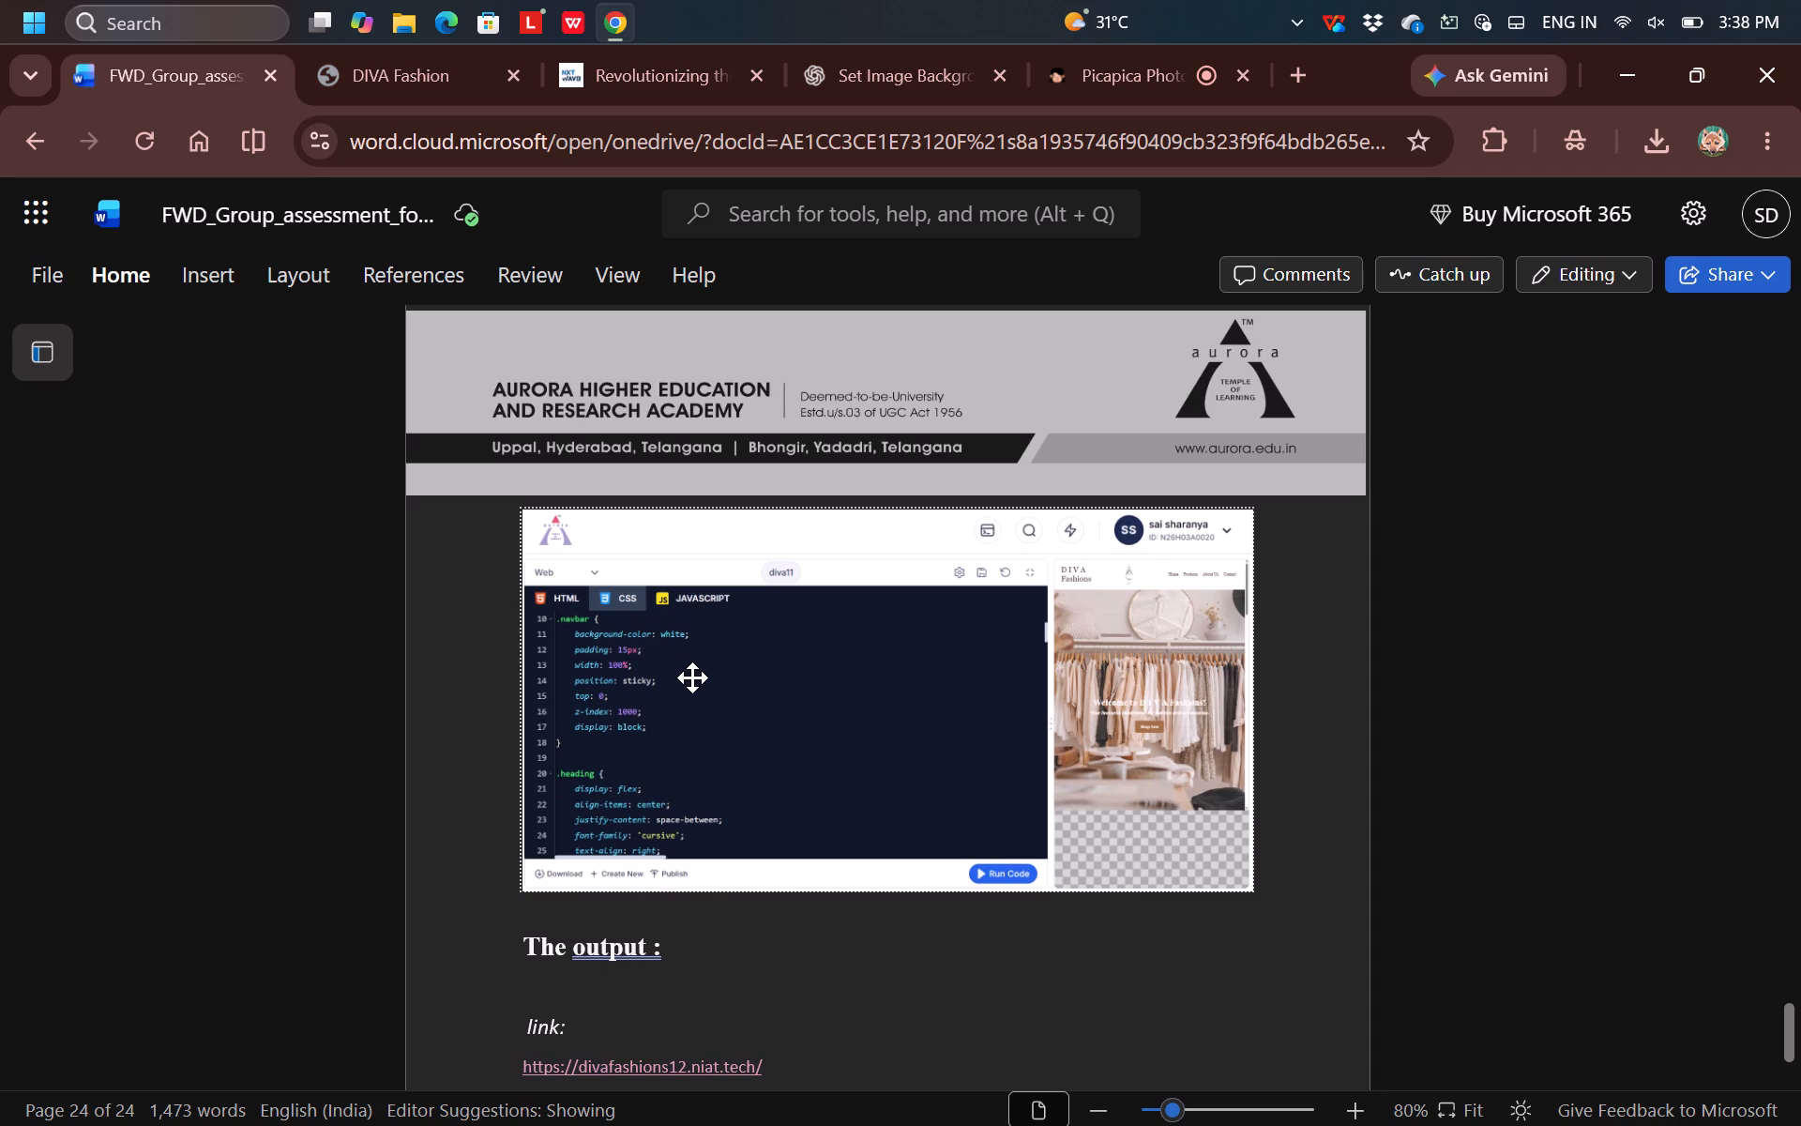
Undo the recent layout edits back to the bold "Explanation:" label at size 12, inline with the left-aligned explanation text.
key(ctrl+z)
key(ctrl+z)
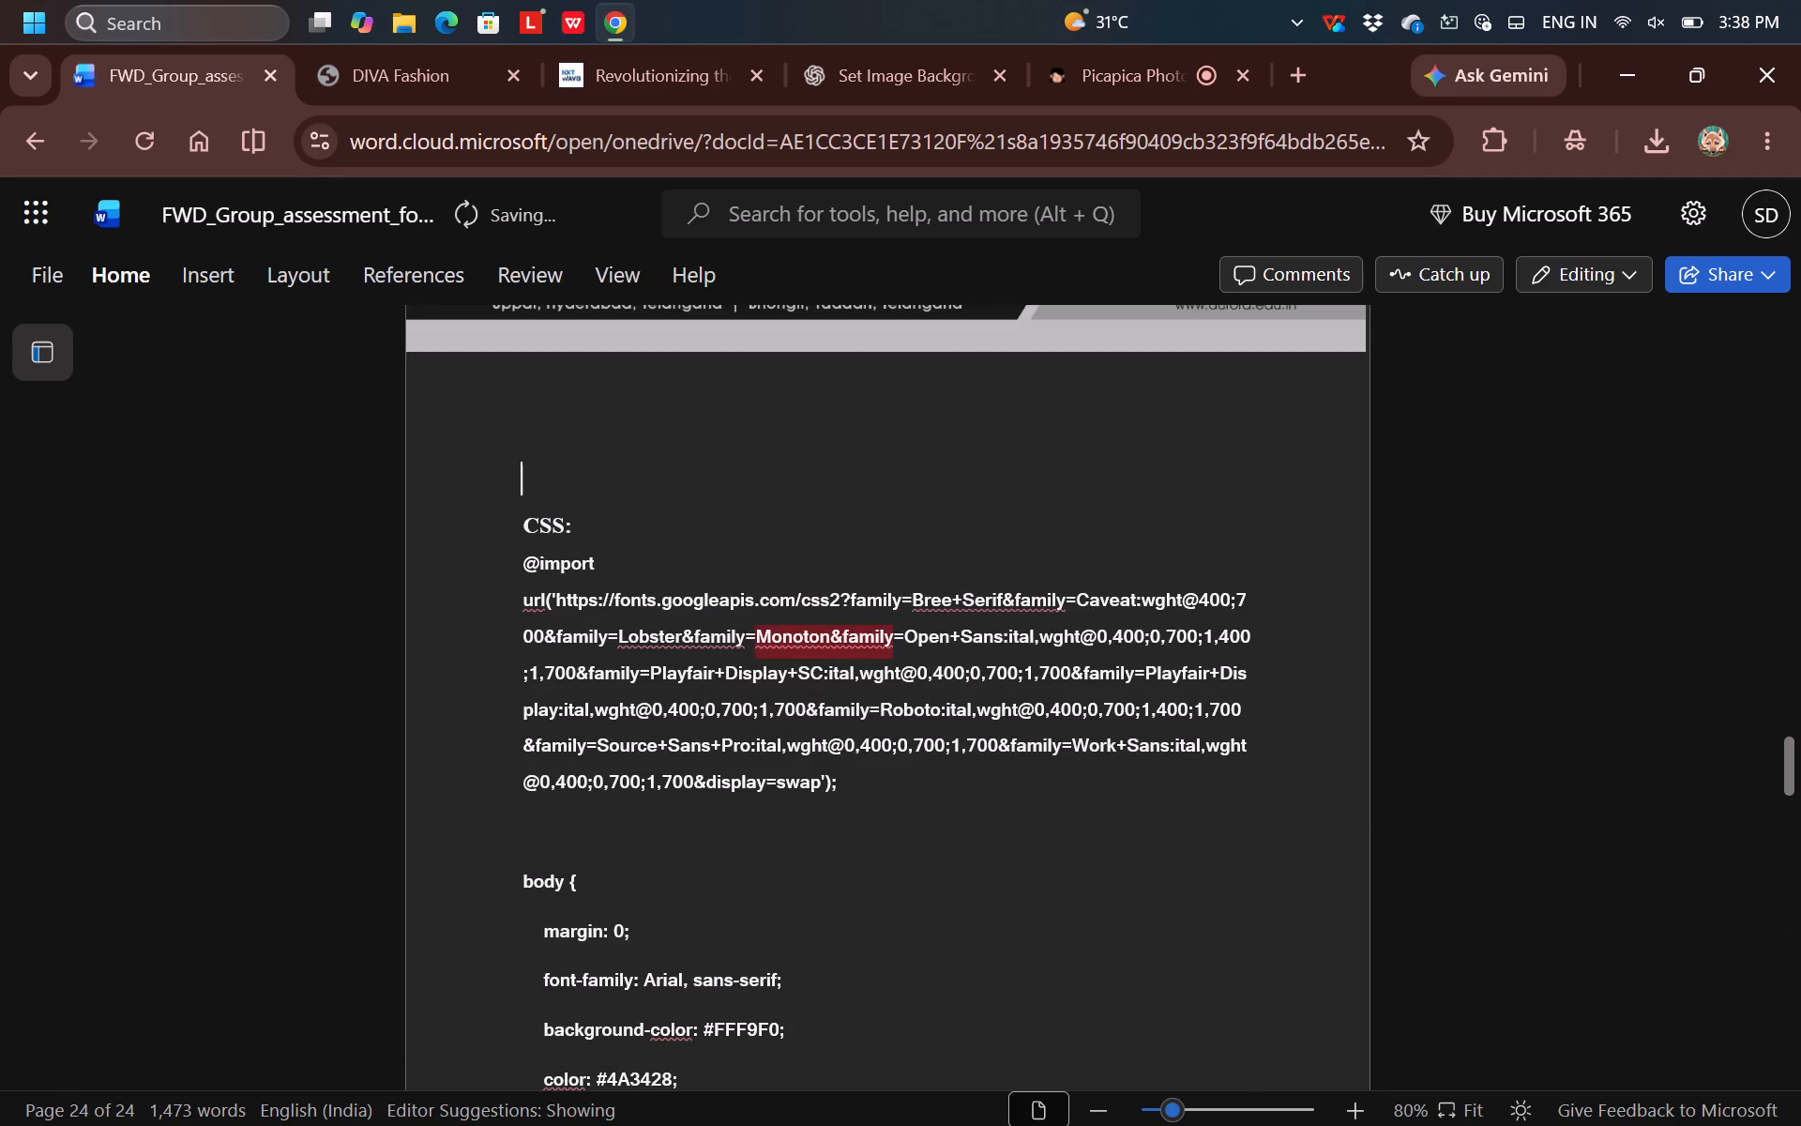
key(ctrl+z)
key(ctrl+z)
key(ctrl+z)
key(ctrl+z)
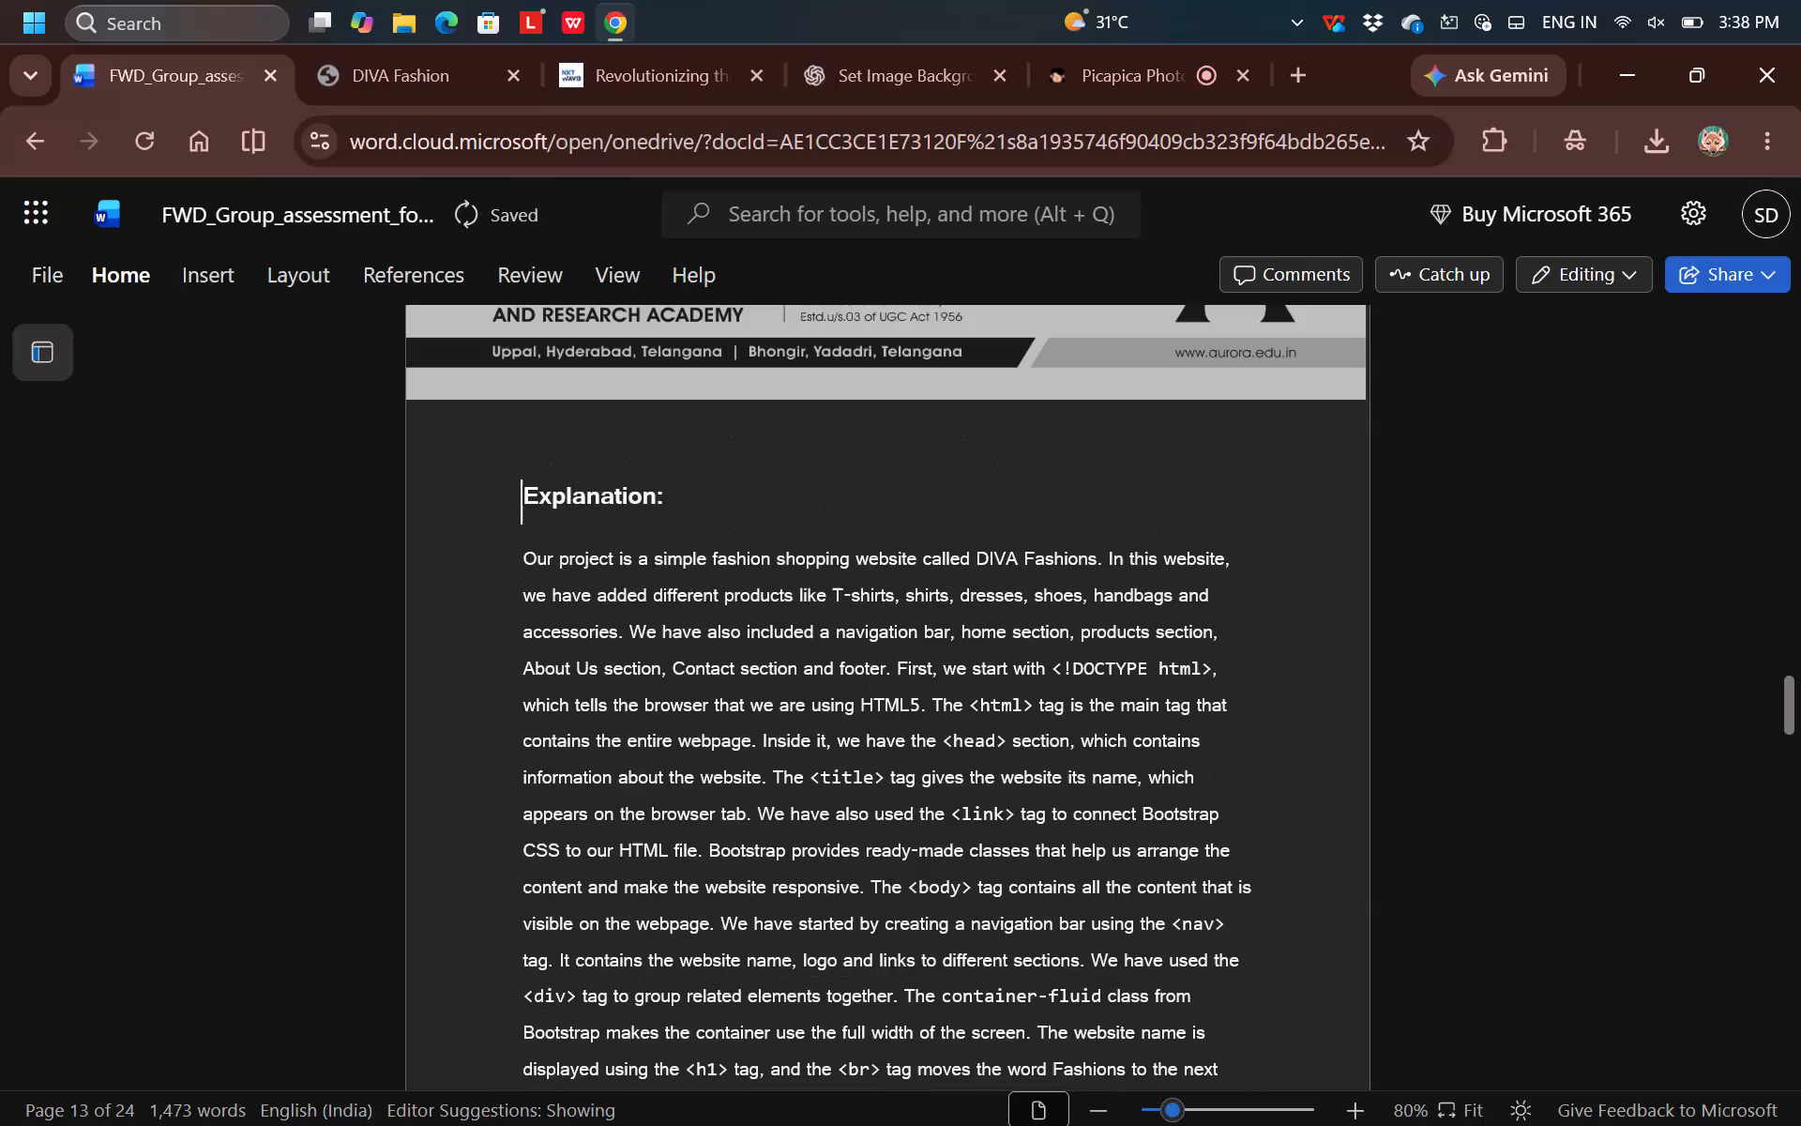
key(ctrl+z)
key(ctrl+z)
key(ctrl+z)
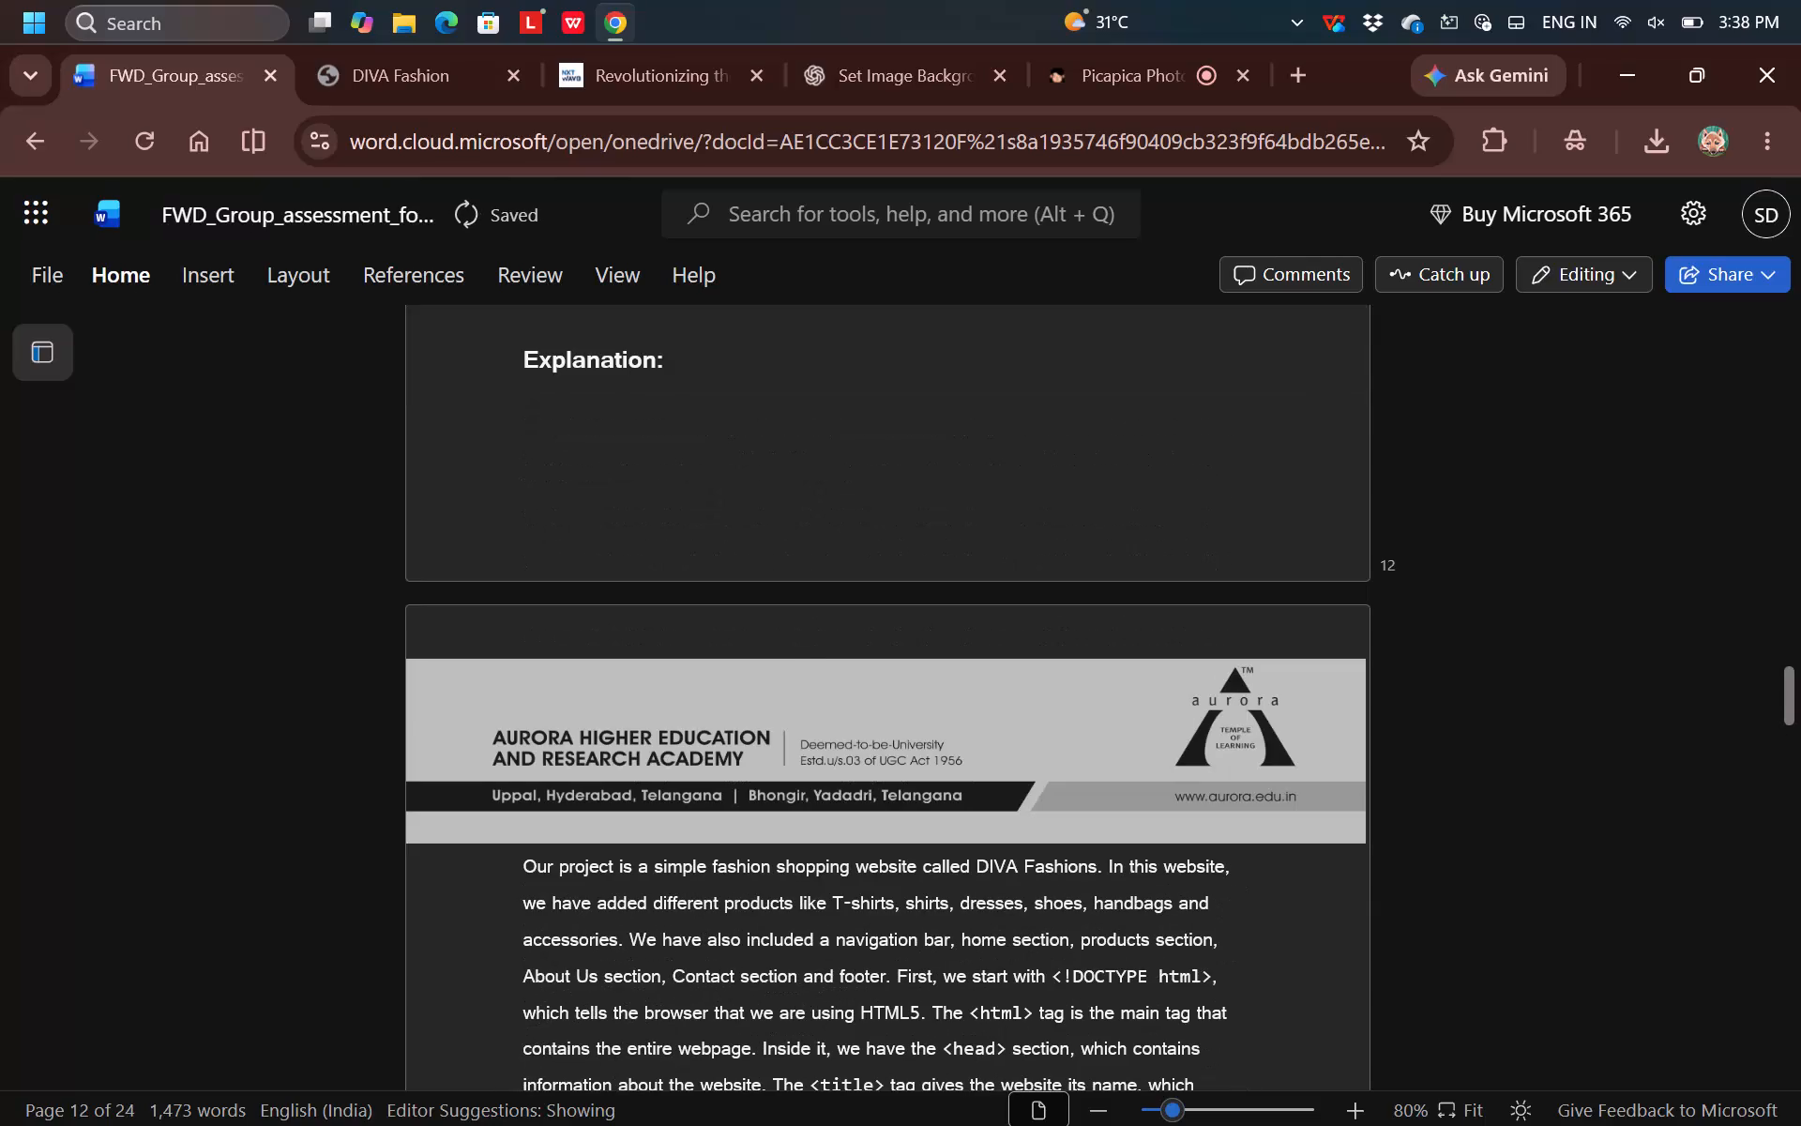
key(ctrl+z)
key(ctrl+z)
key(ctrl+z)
Undo the bold formatting and the insertion of the "Explanation:" label before "Our project is a simple fashion shopping website".
key(ctrl+z)
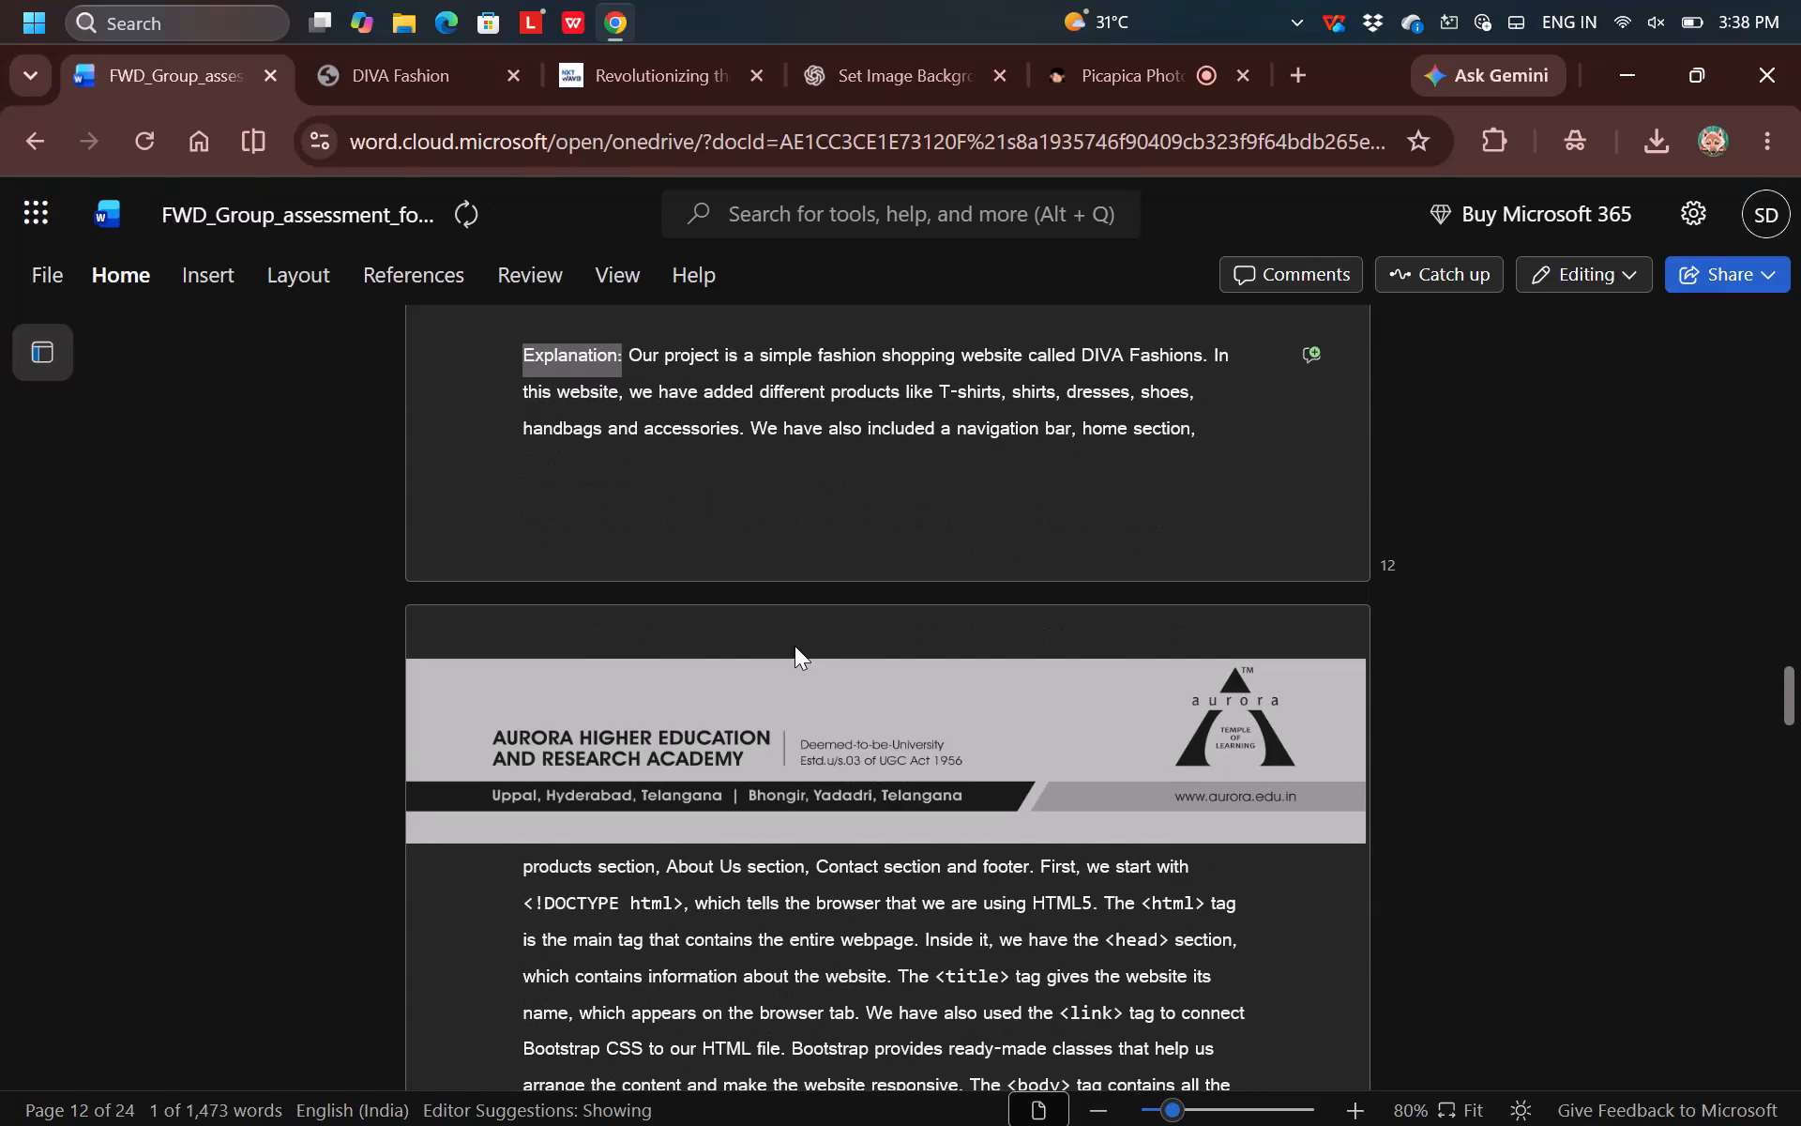
key(ctrl+z)
key(ctrl+z)
key(ctrl+z)
key(ctrl+z)
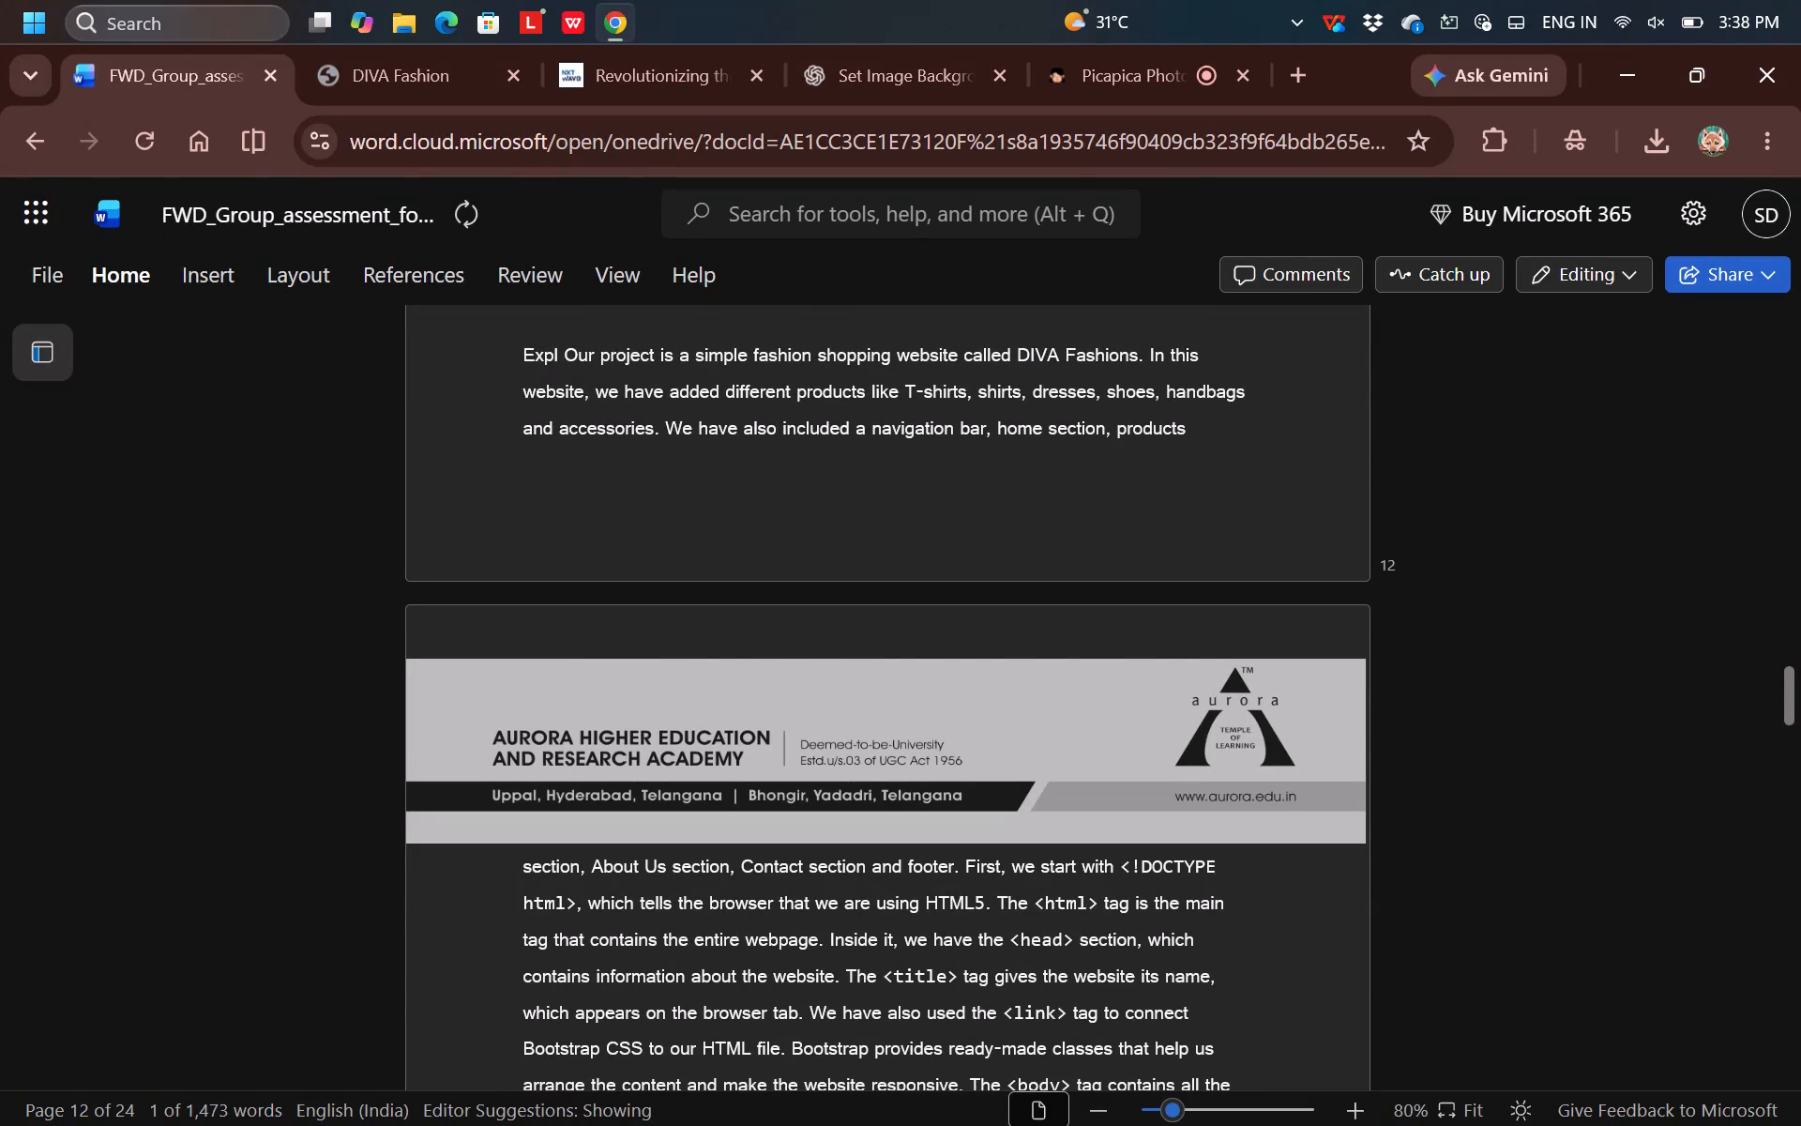
key(ctrl+z)
Undo the blank lines inserted between the explanation text and the "CSS:" heading.
key(ctrl+z)
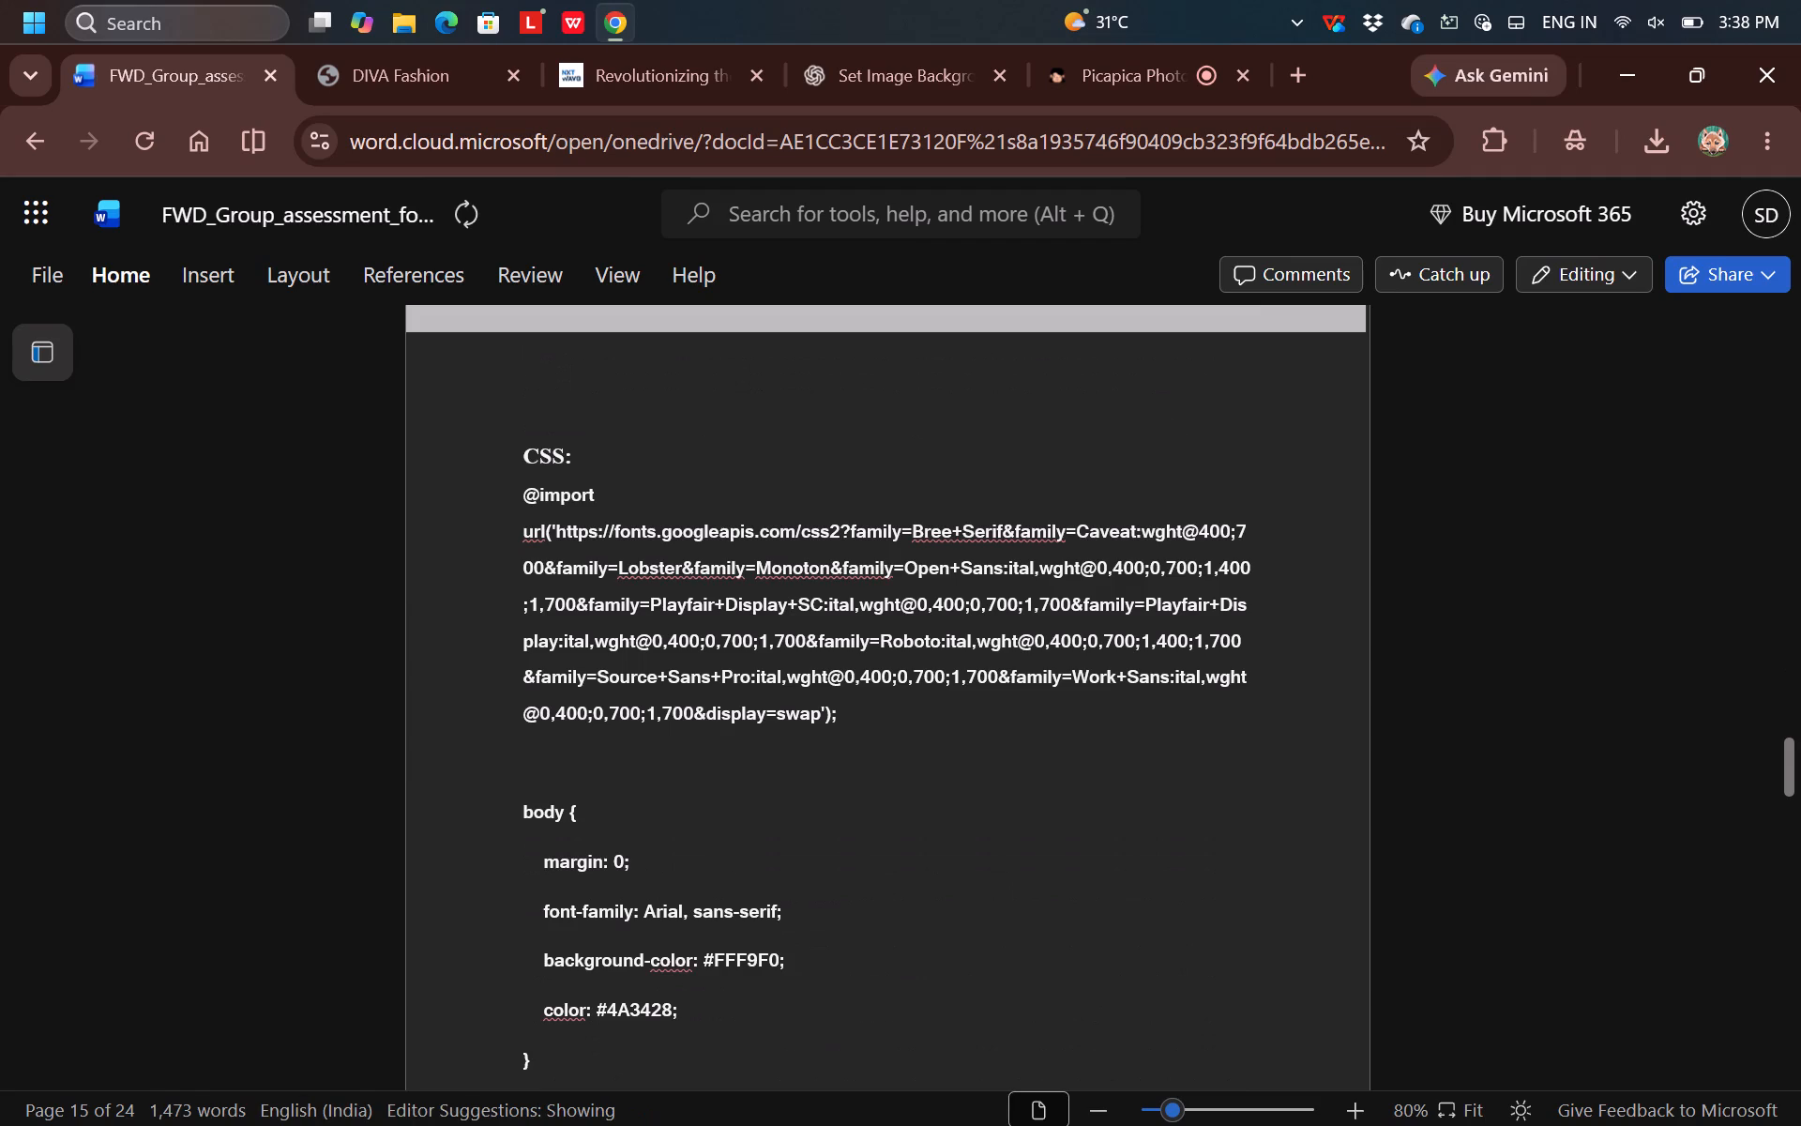
scroll(771, 549, up, 6)
key(ctrl+z)
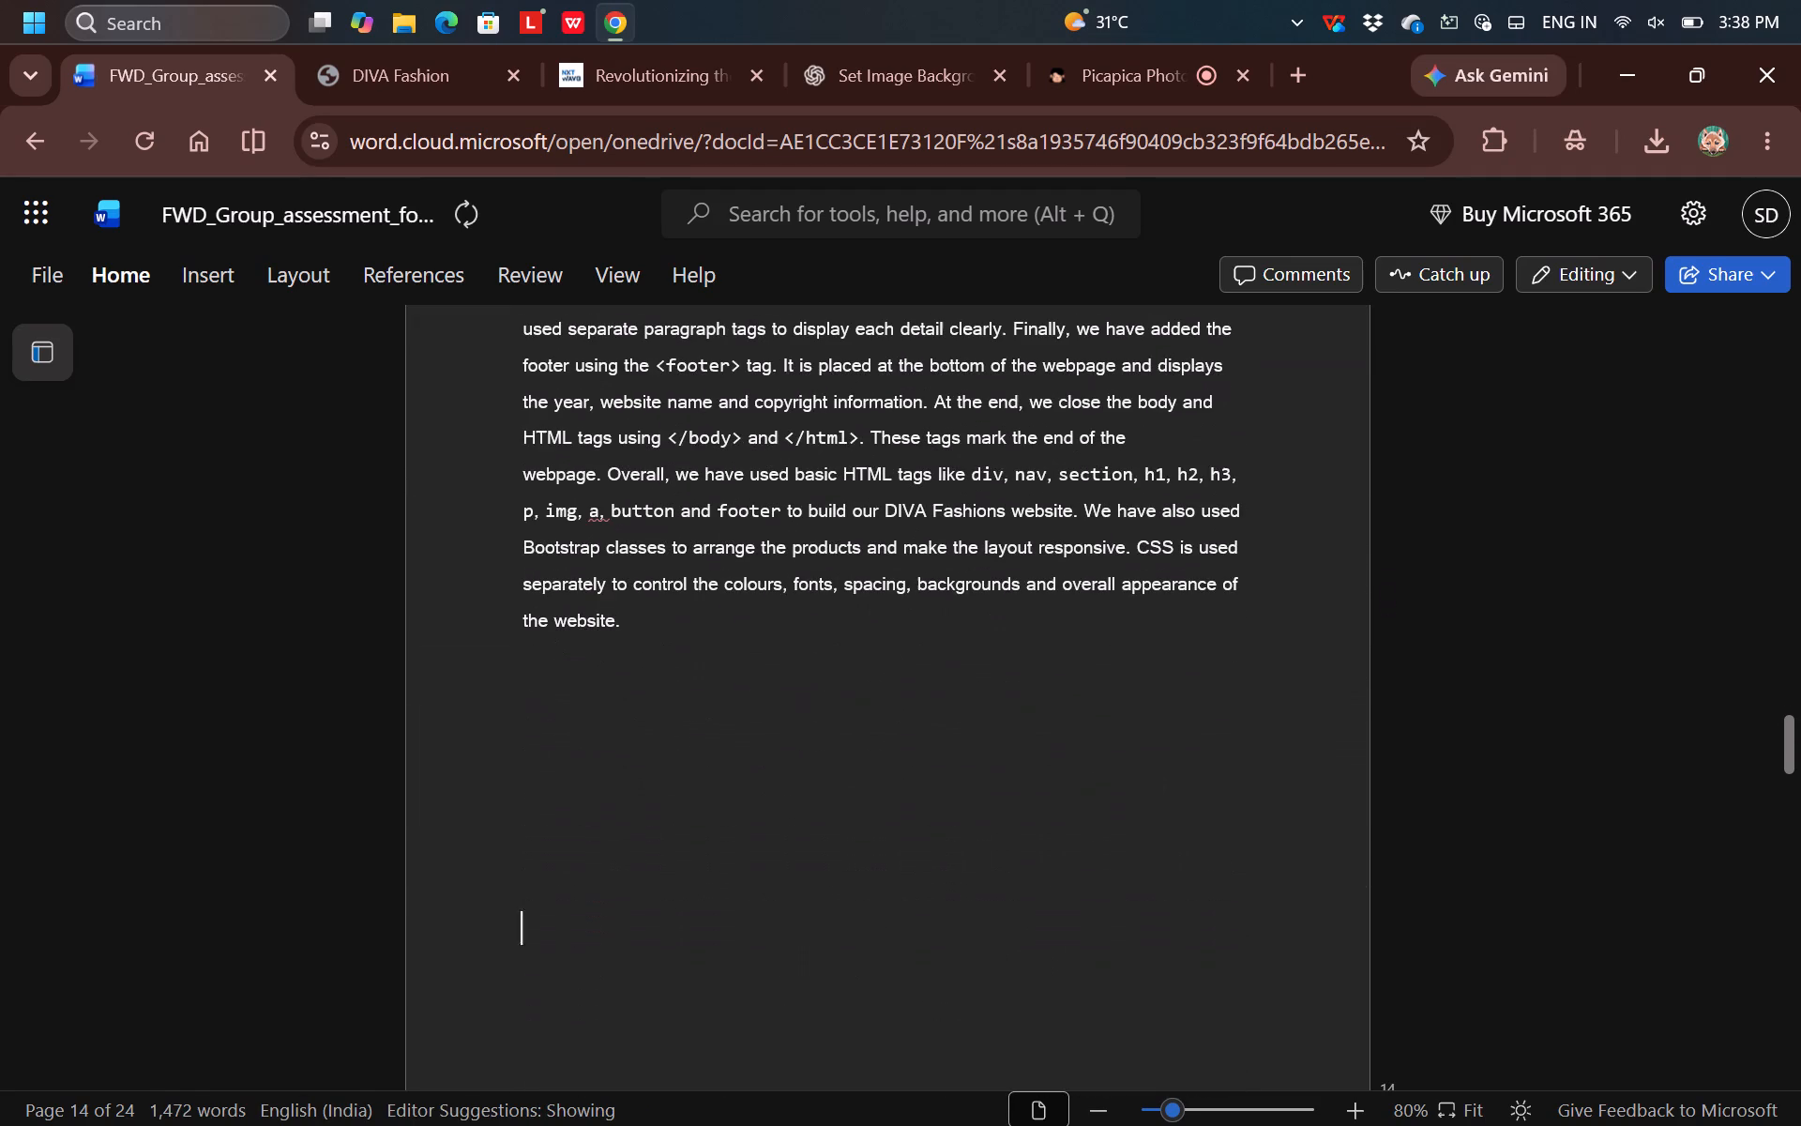
key(ctrl+z)
key(ctrl+z)
key(ctrl+z)
key(ctrl+z)
key(ctrl+z)
key(ctrl+z)
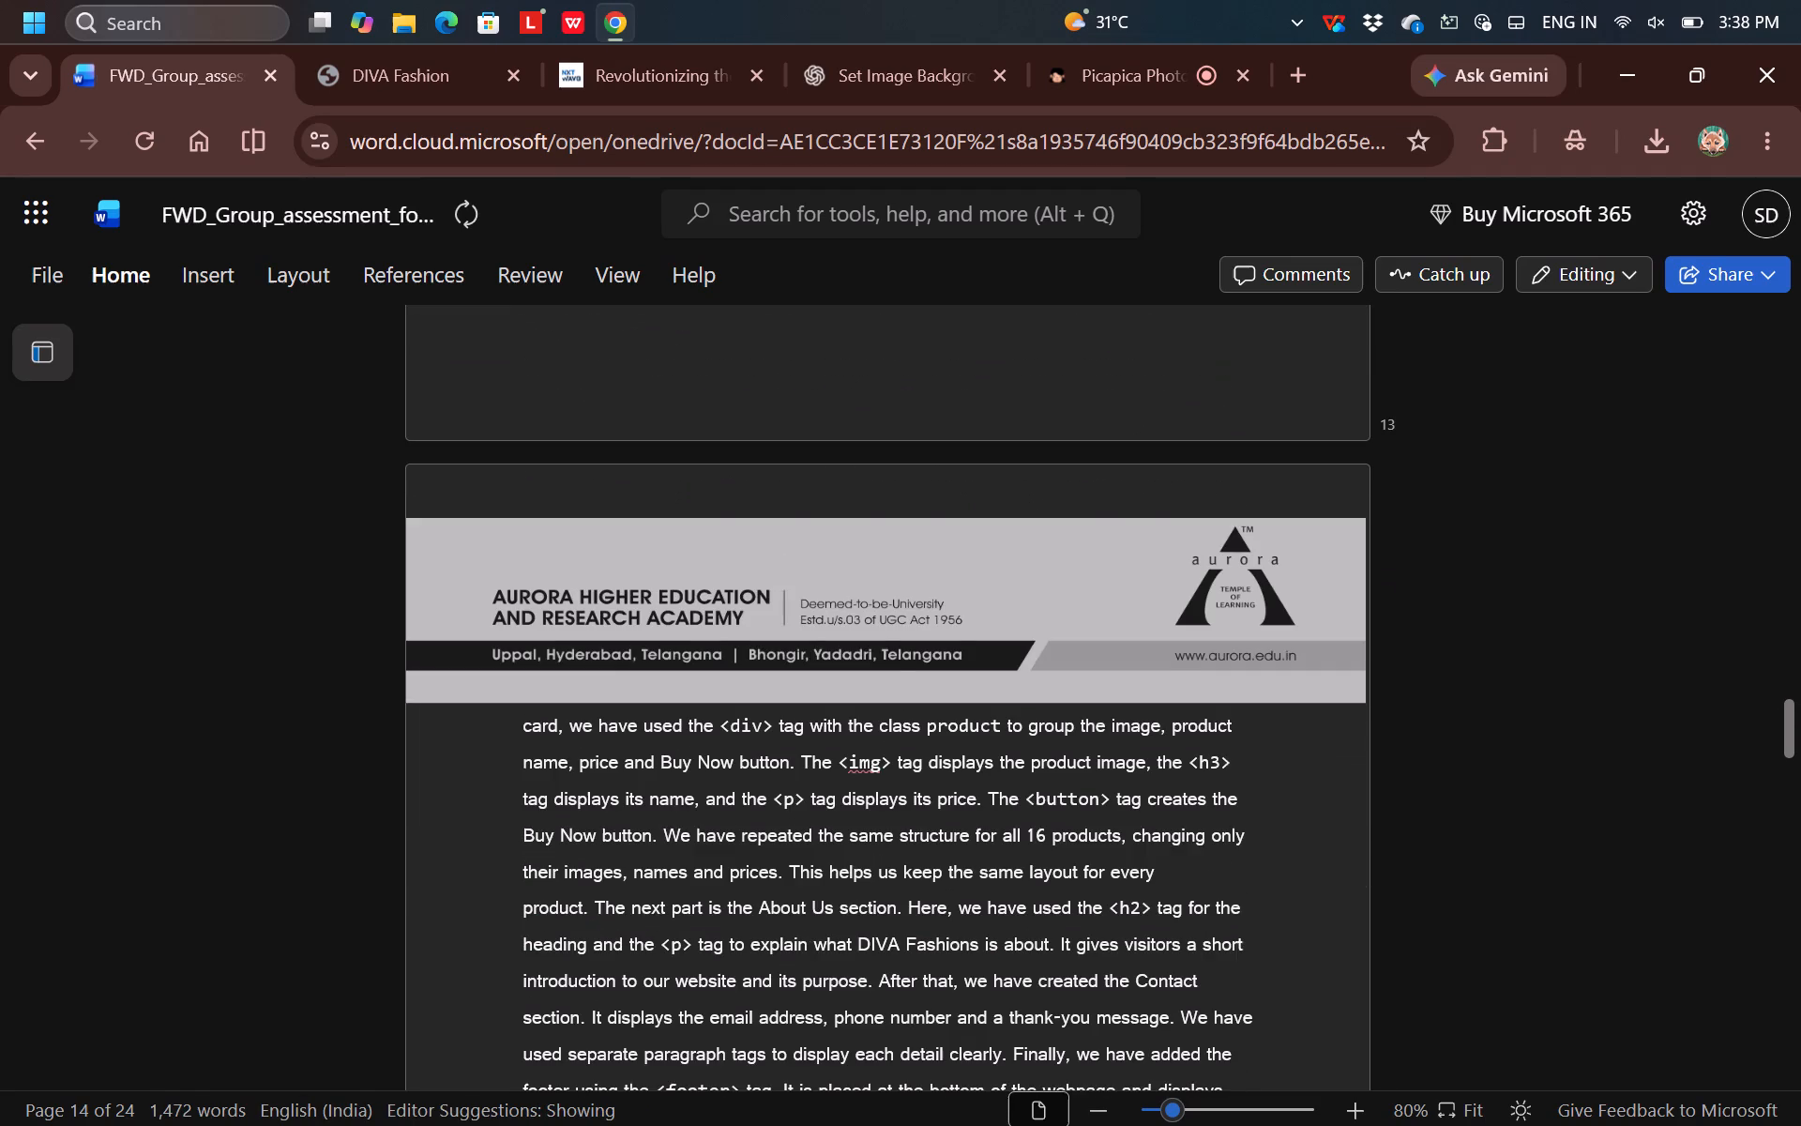
Undo the merging of the explanation's closing paragraphs, back to the one starting "The next part is the About Us section".
key(ctrl+z)
key(ctrl+z)
key(ctrl+z)
key(ctrl+z)
key(ctrl+z)
key(ctrl+z)
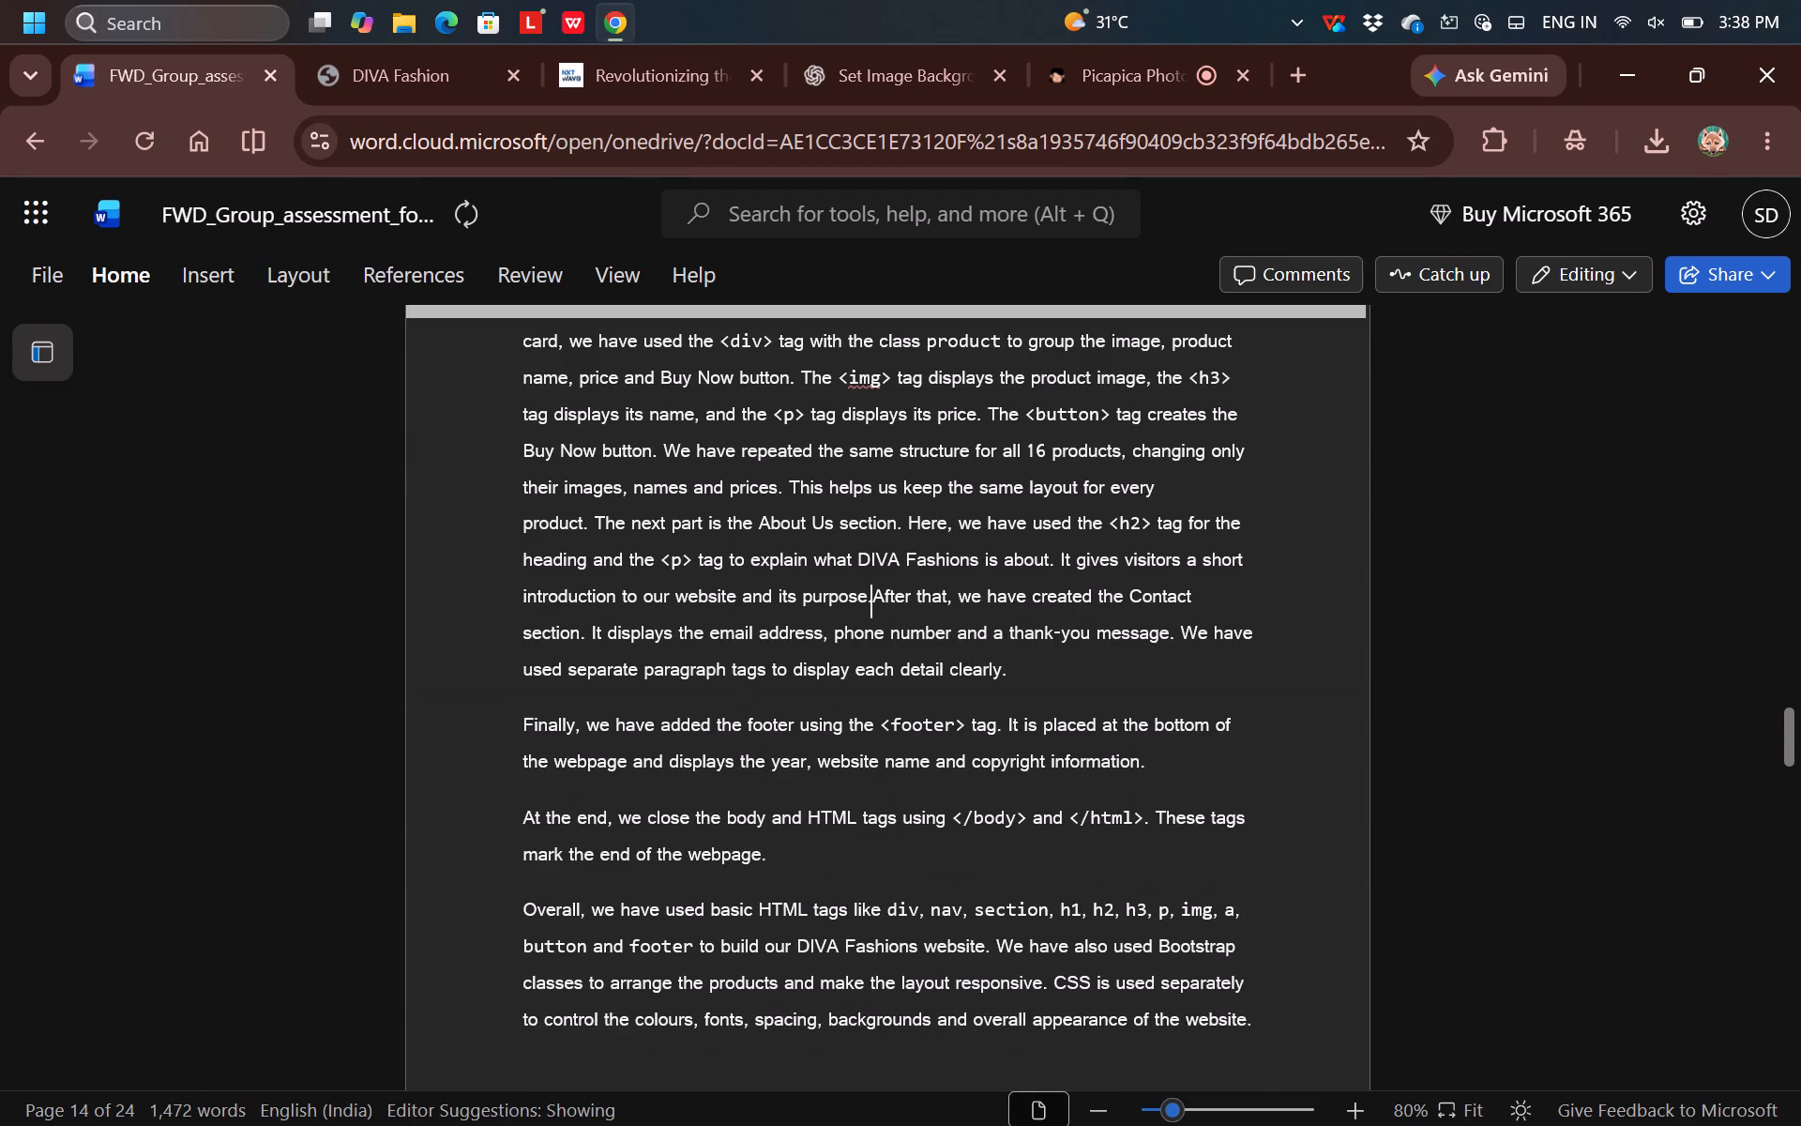
key(ctrl+z)
key(ctrl+z)
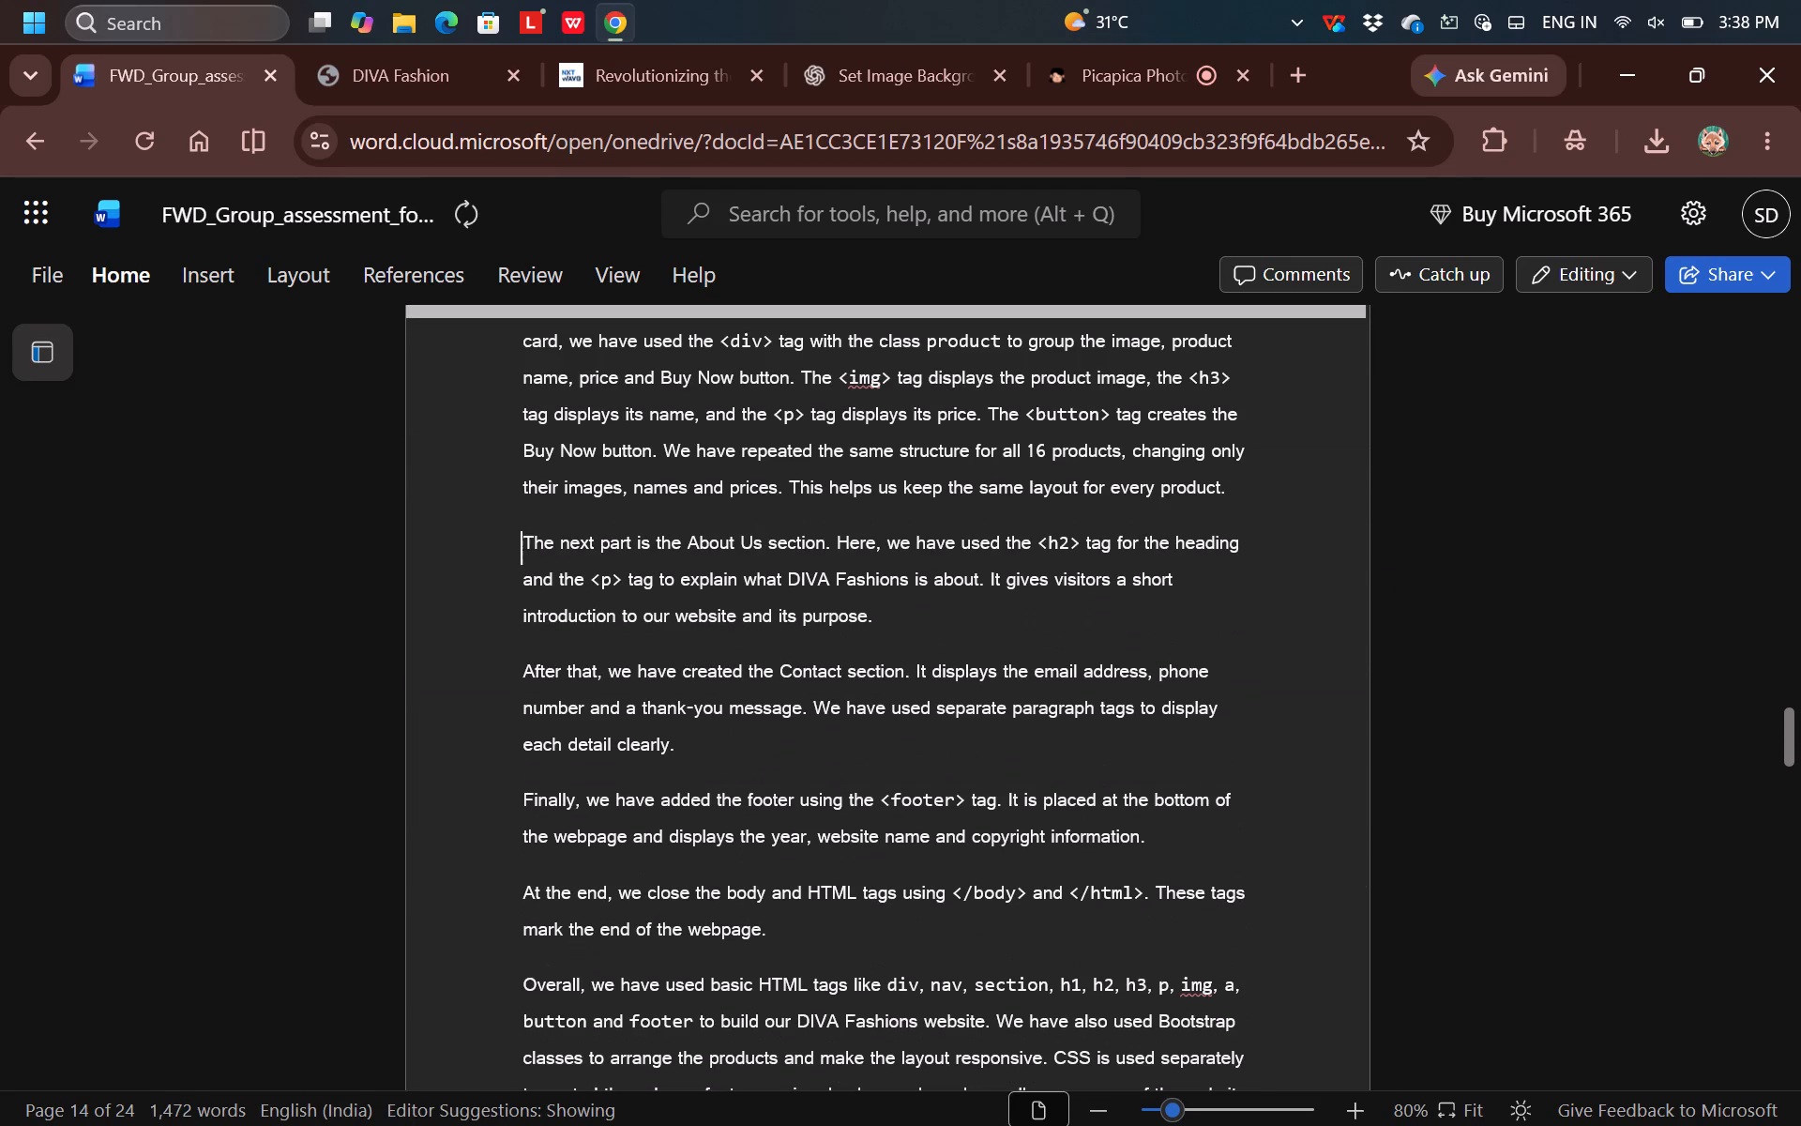
Undo the merging of the middle explanation paragraphs, back to the one starting "We have used the <img> tag to display the logo".
key(ctrl+z)
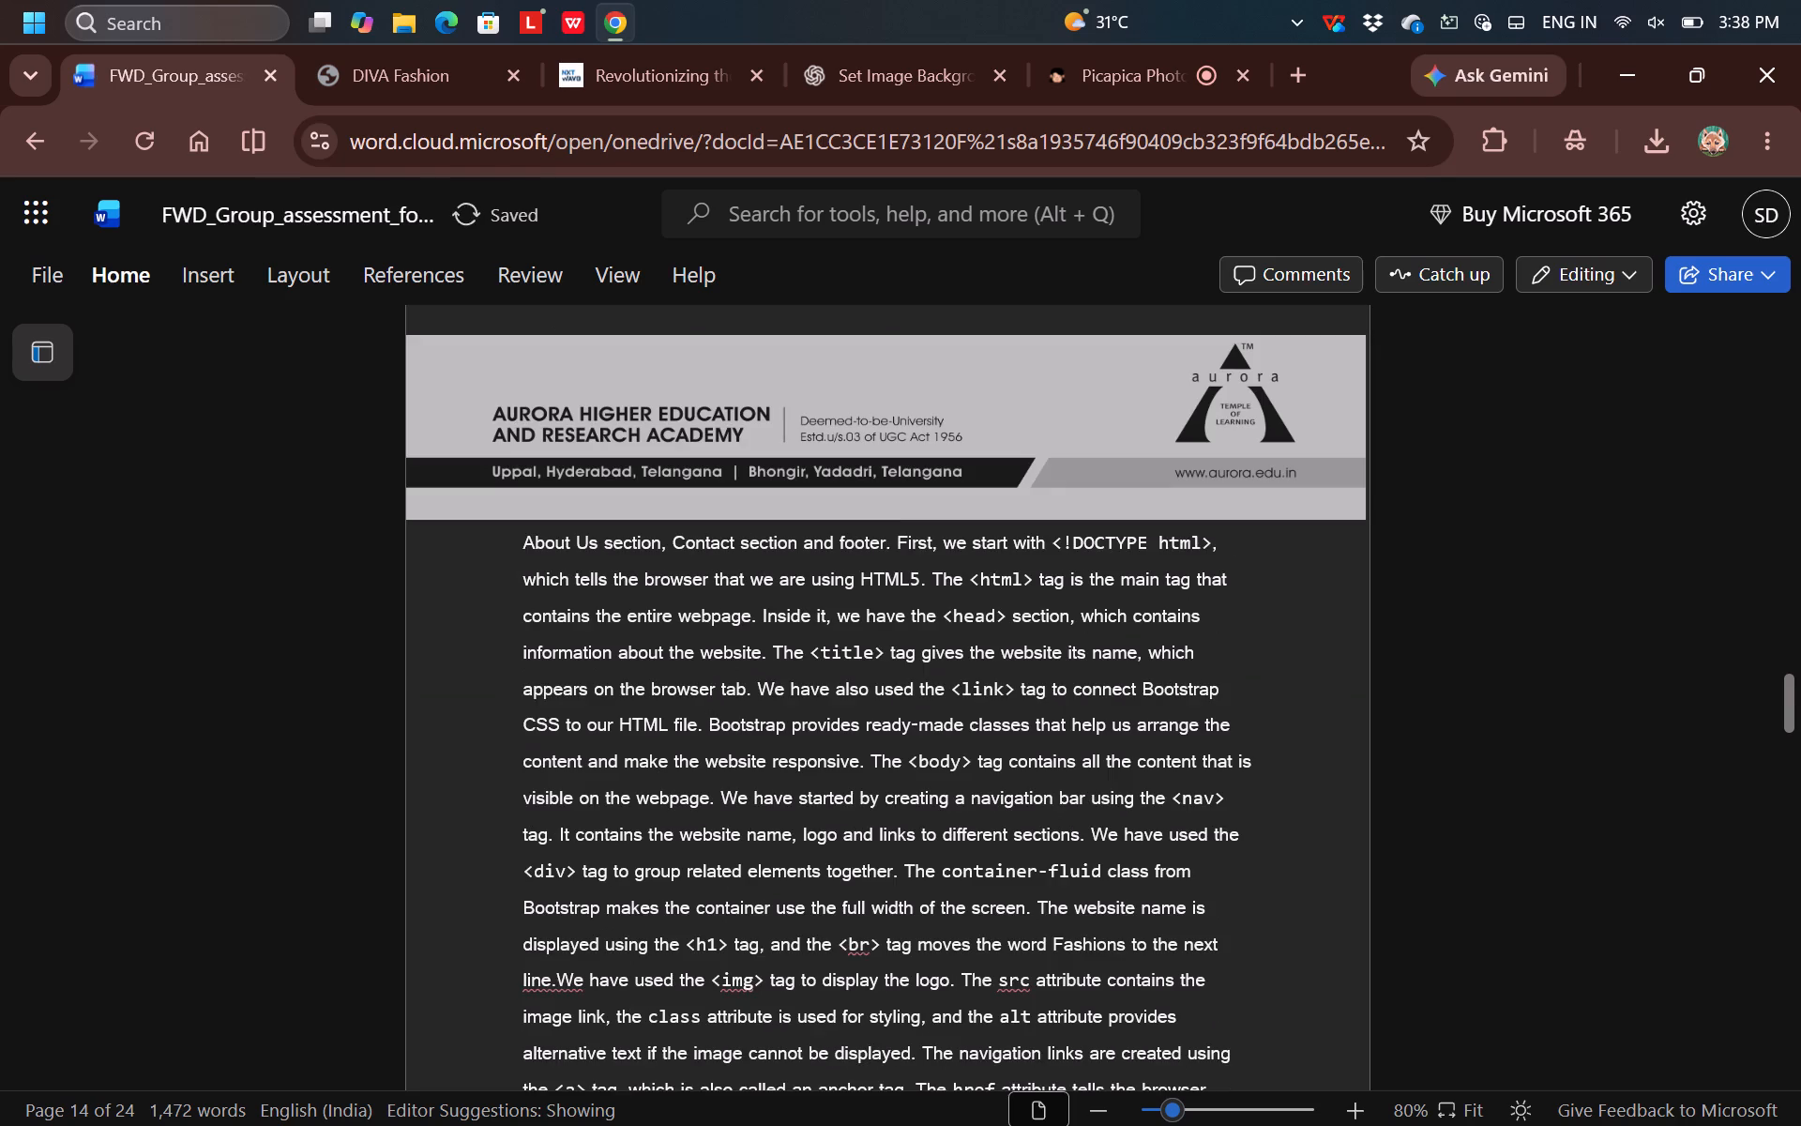
key(ctrl+z)
key(ctrl+z)
key(ctrl+z)
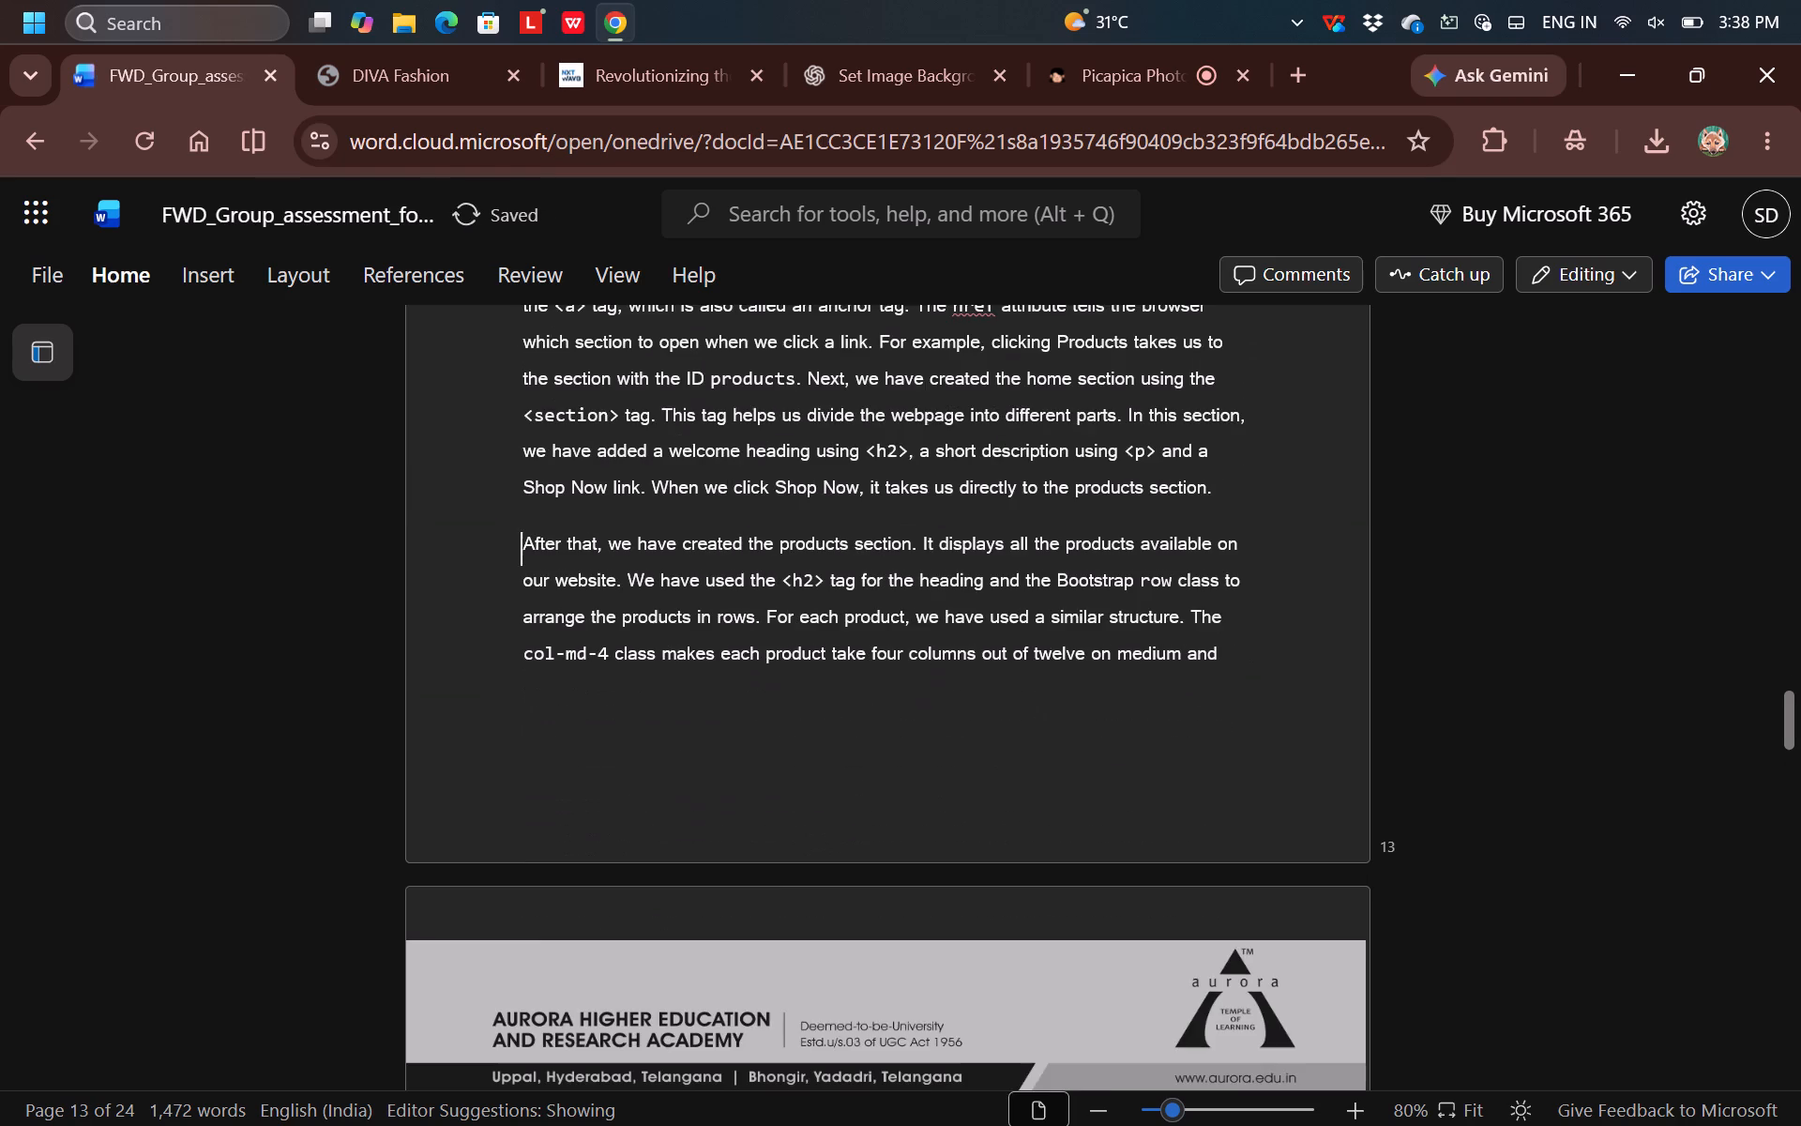
key(ctrl+z)
key(ctrl+z)
key(ctrl+z)
key(ctrl+z)
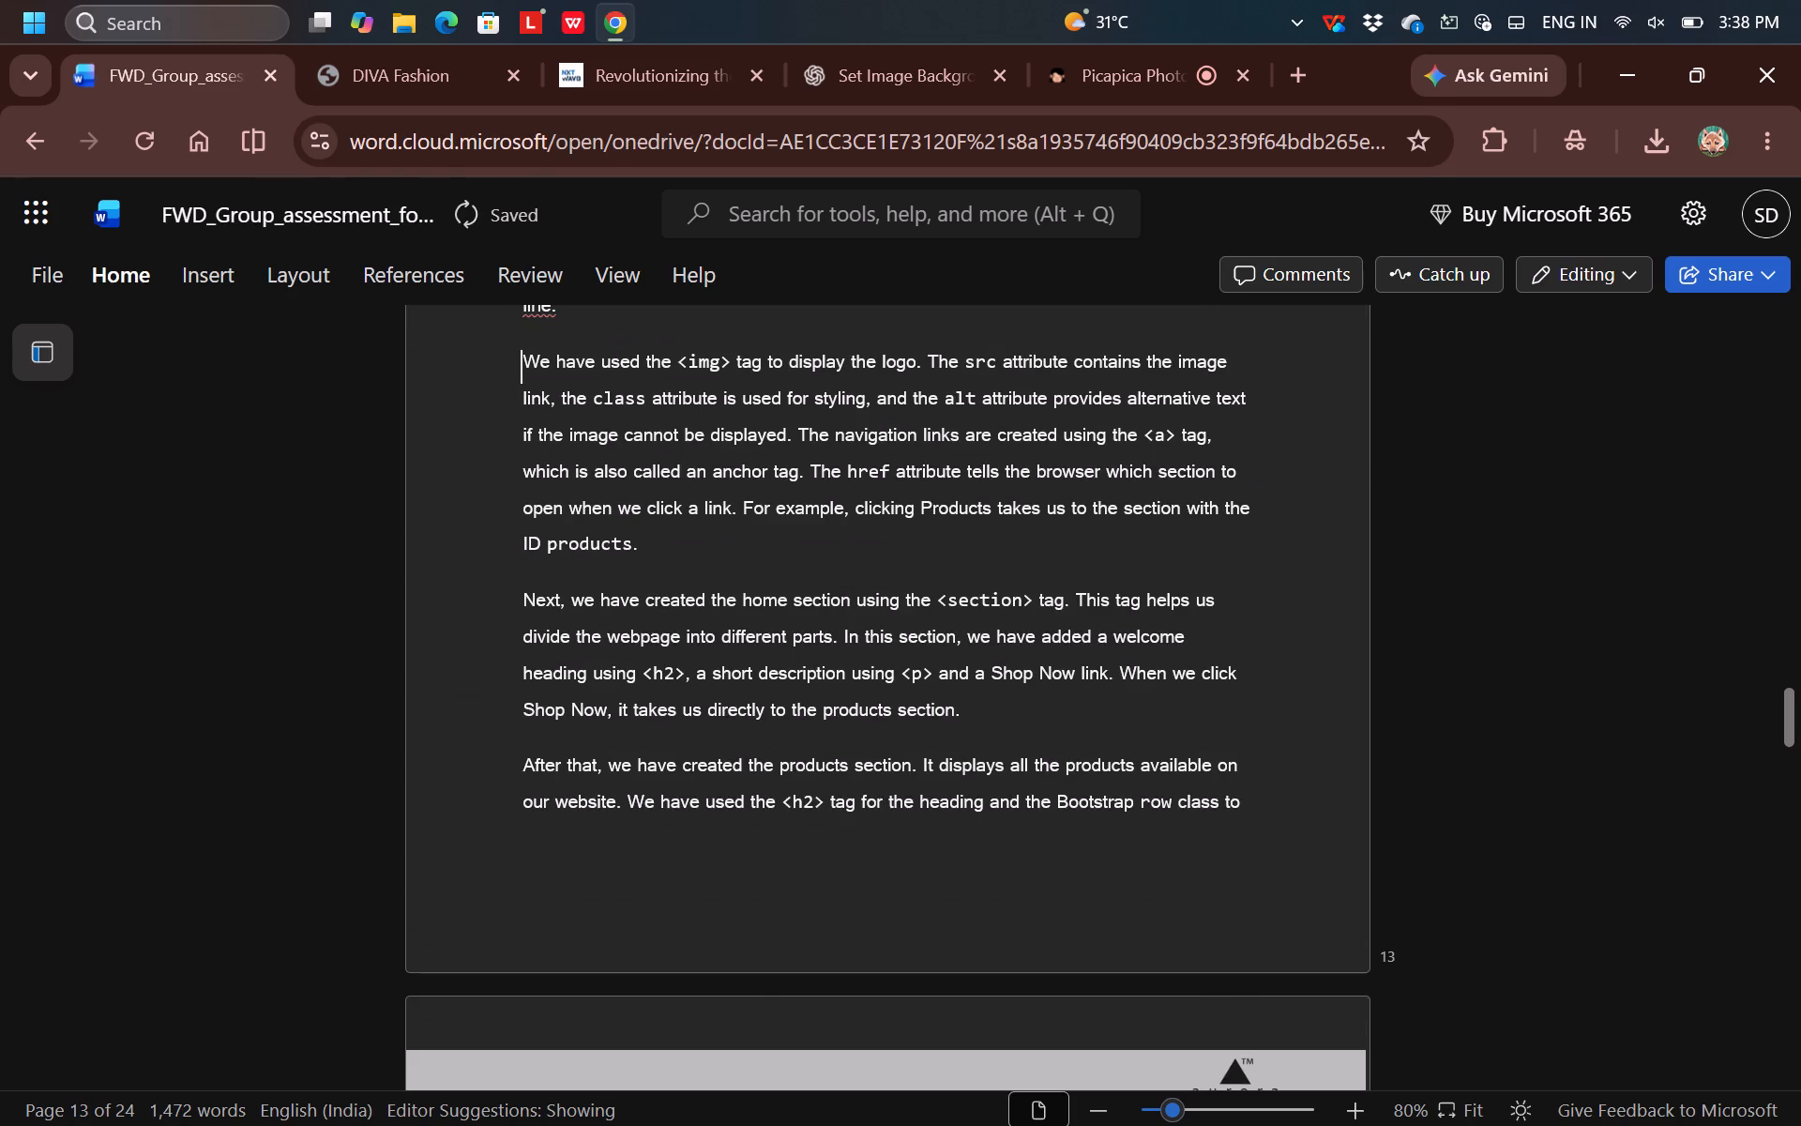
Undo the remaining paragraph merges and the insertion of the explanation text between the HTML screenshot and the "CSS:" heading.
key(ctrl+z)
key(ctrl+z)
key(ctrl+z)
key(ctrl+z)
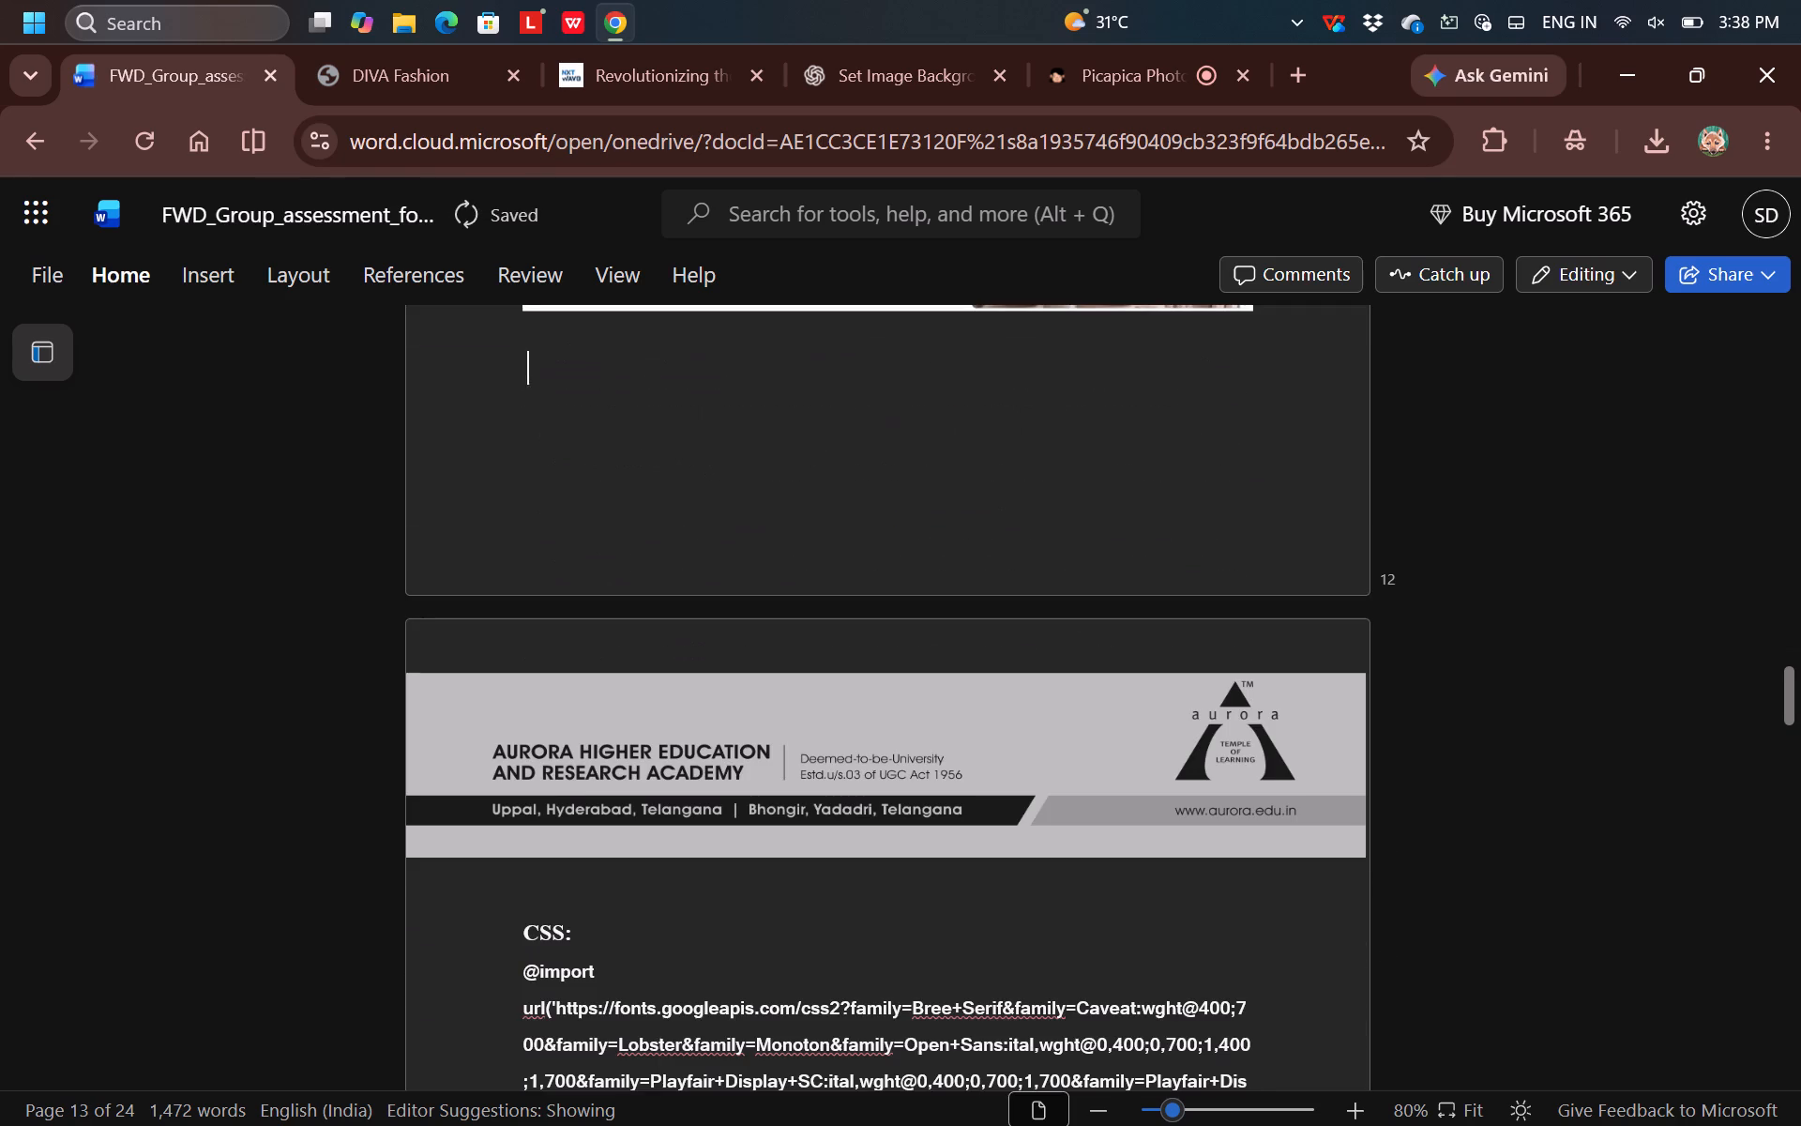
scroll(771, 549, up, 2)
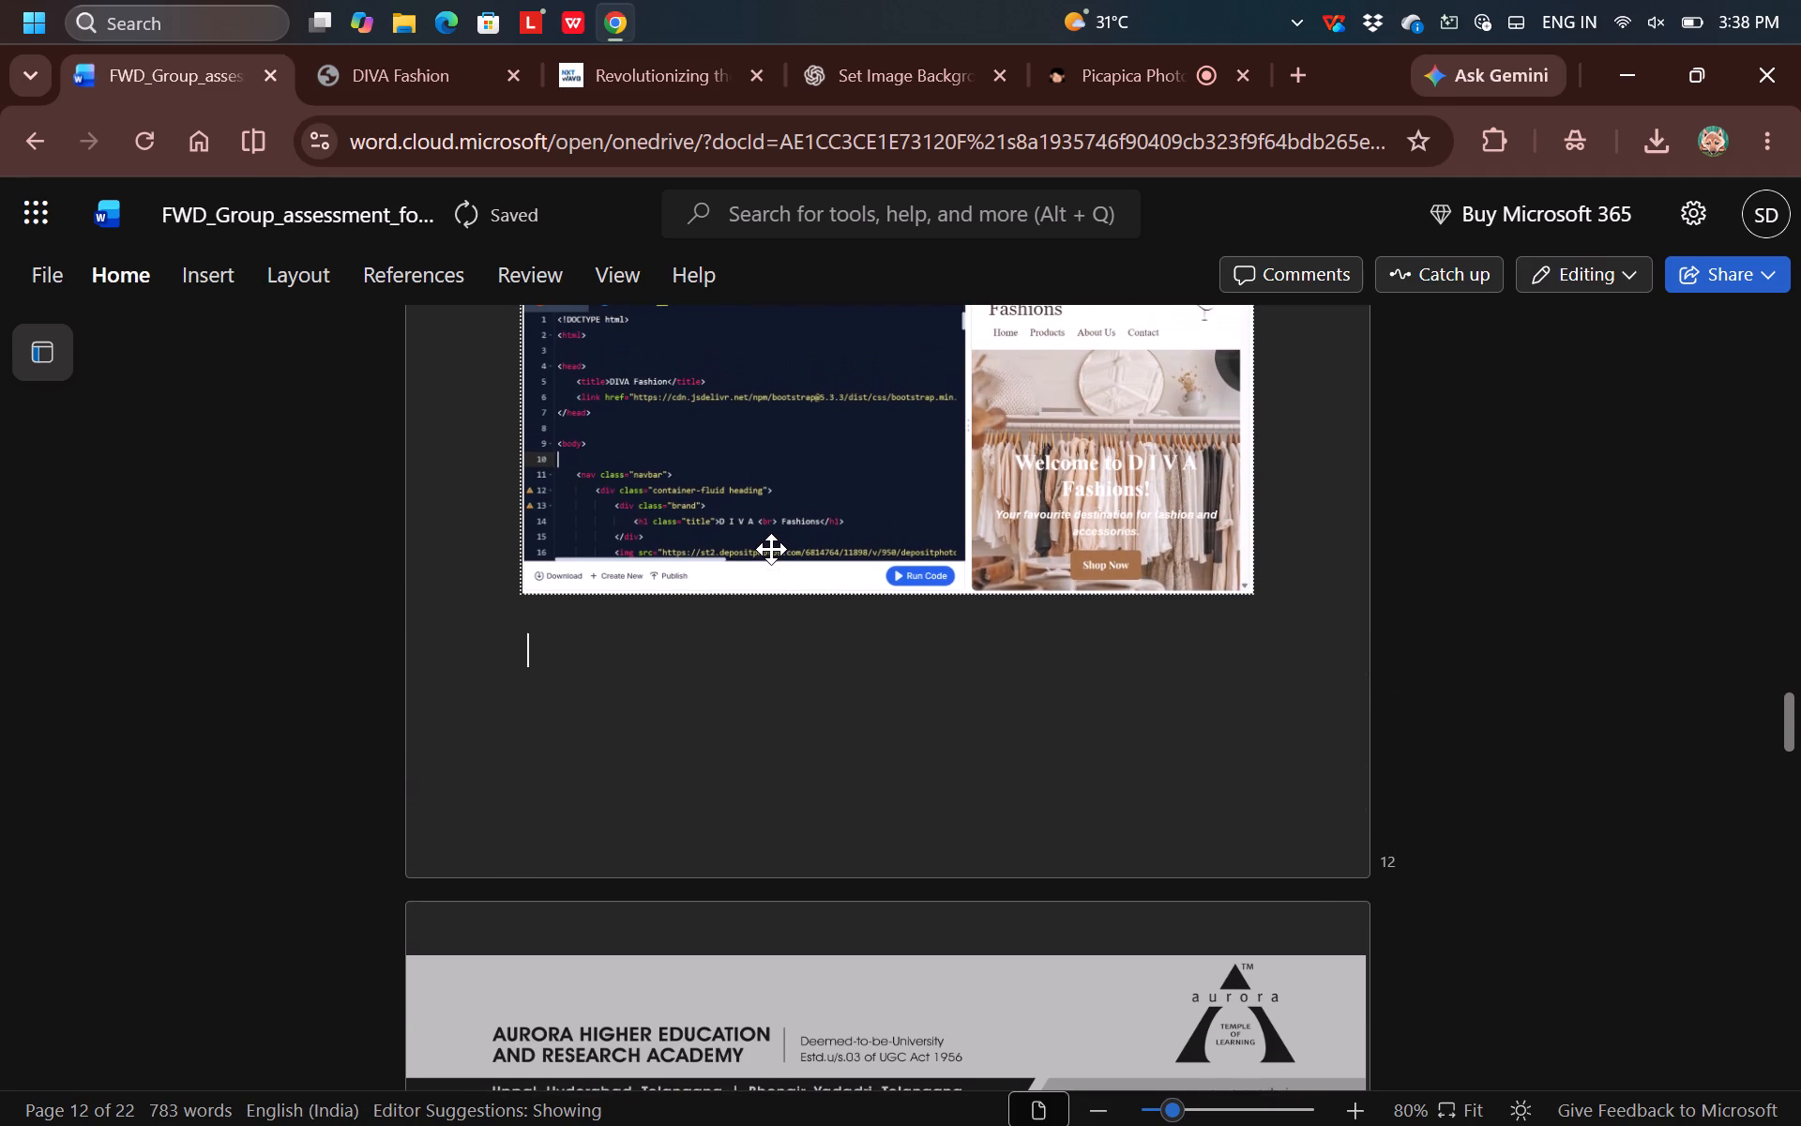
scroll(771, 549, up, 1)
scroll(793, 709, up, 4)
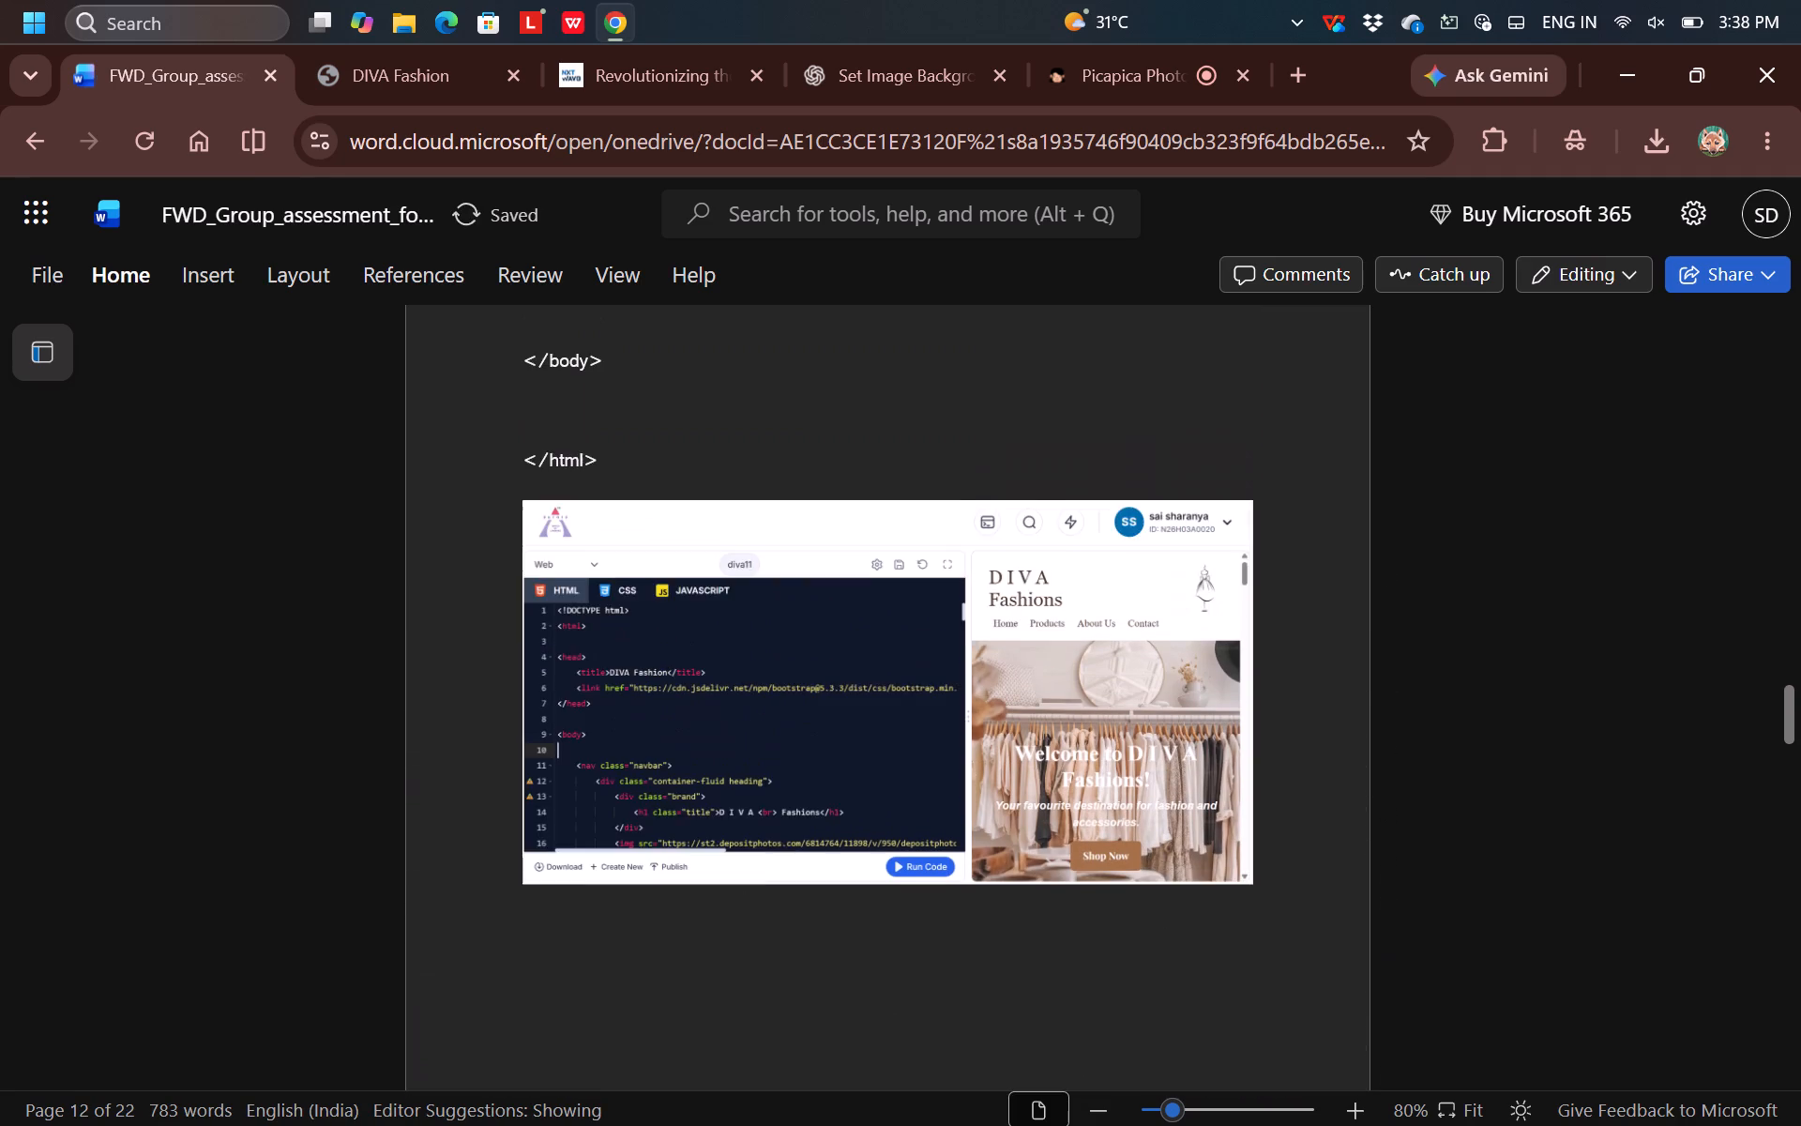
scroll(793, 709, right, 1)
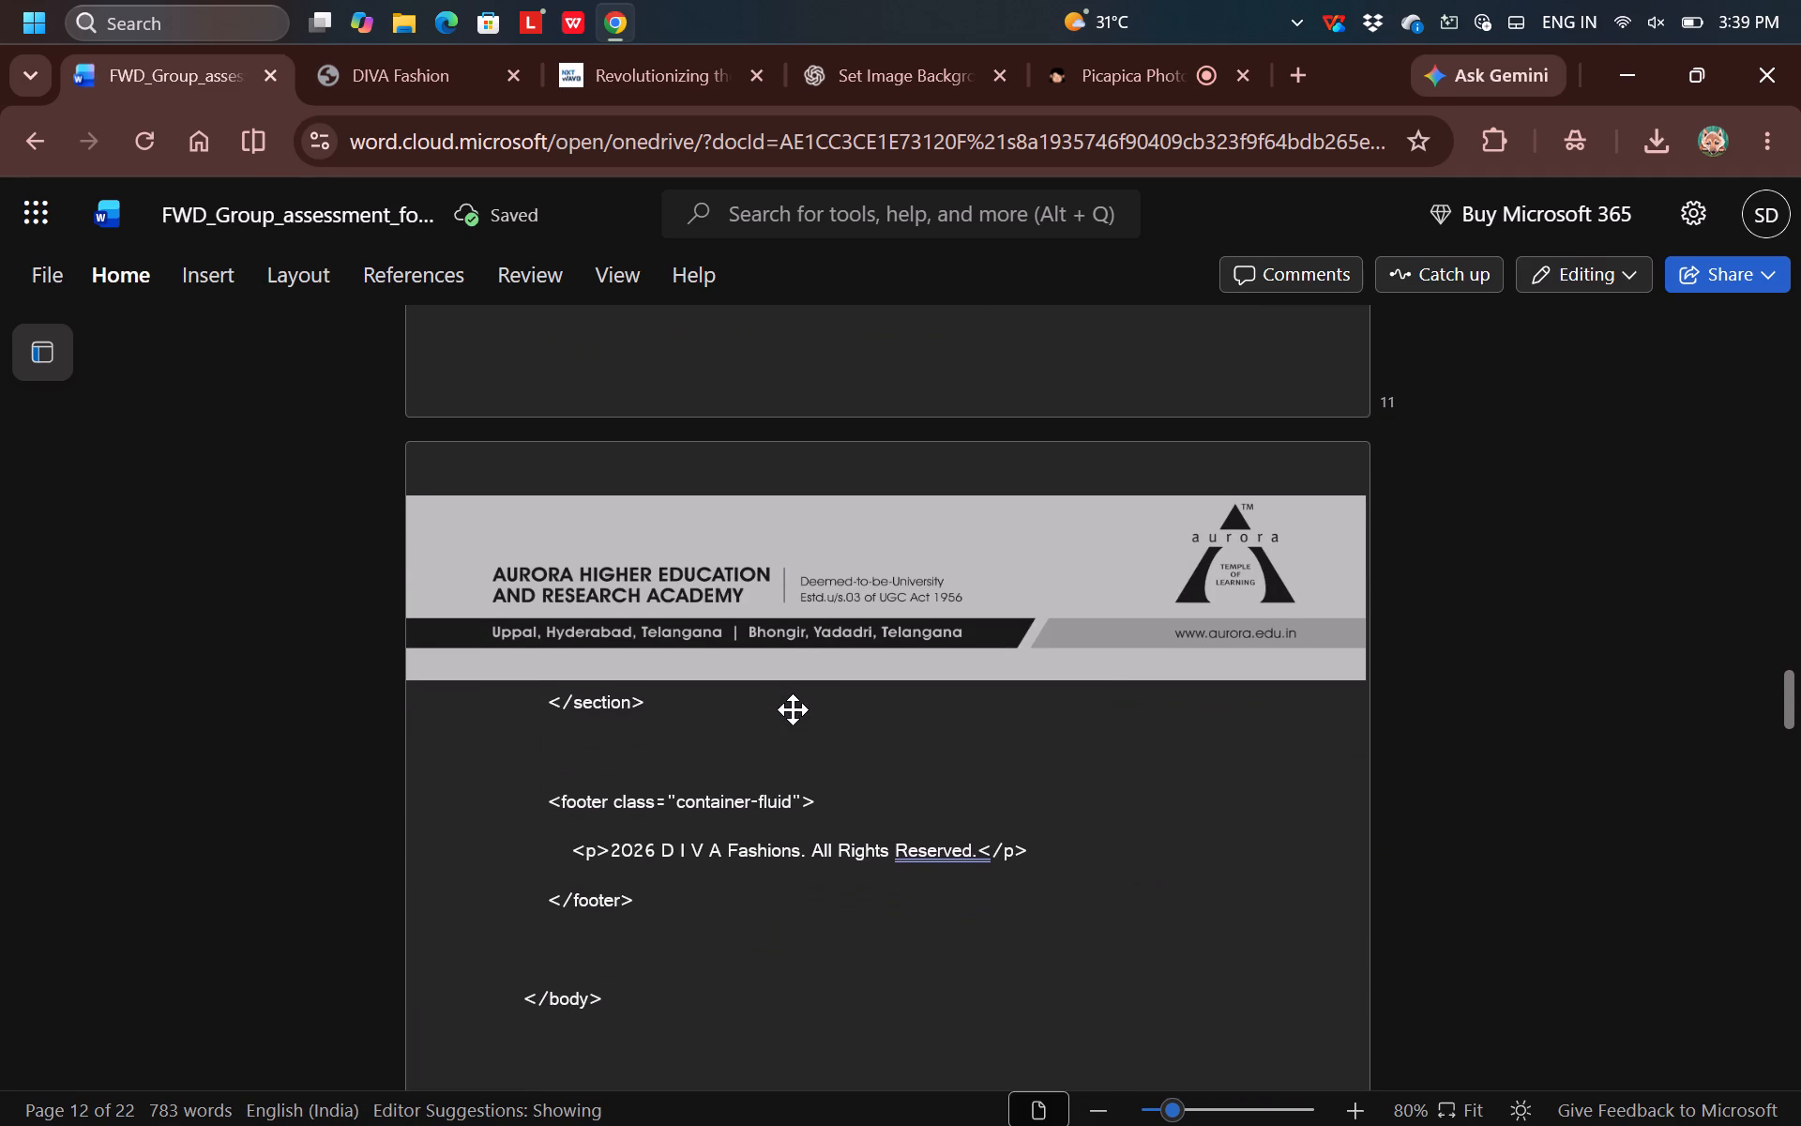
scroll(793, 709, right, 1)
scroll(793, 709, down, 7)
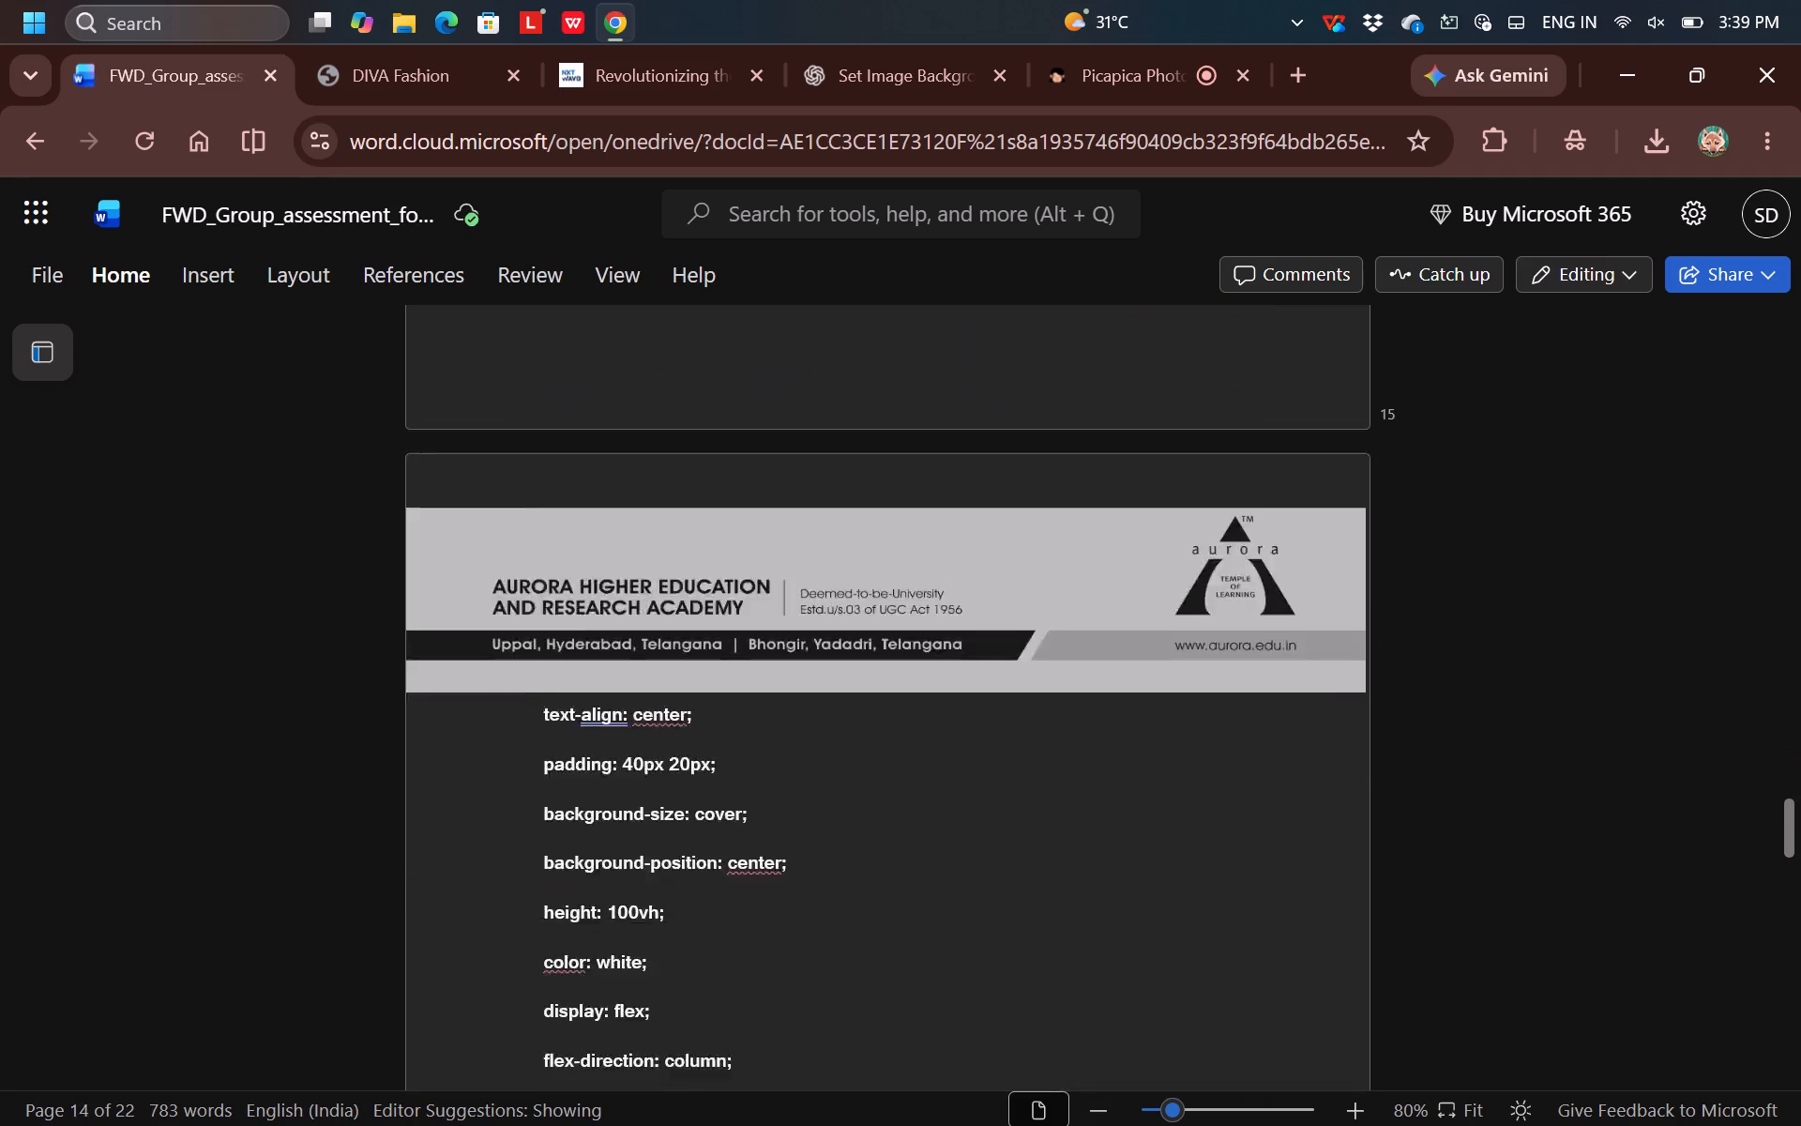
scroll(793, 709, down, 10)
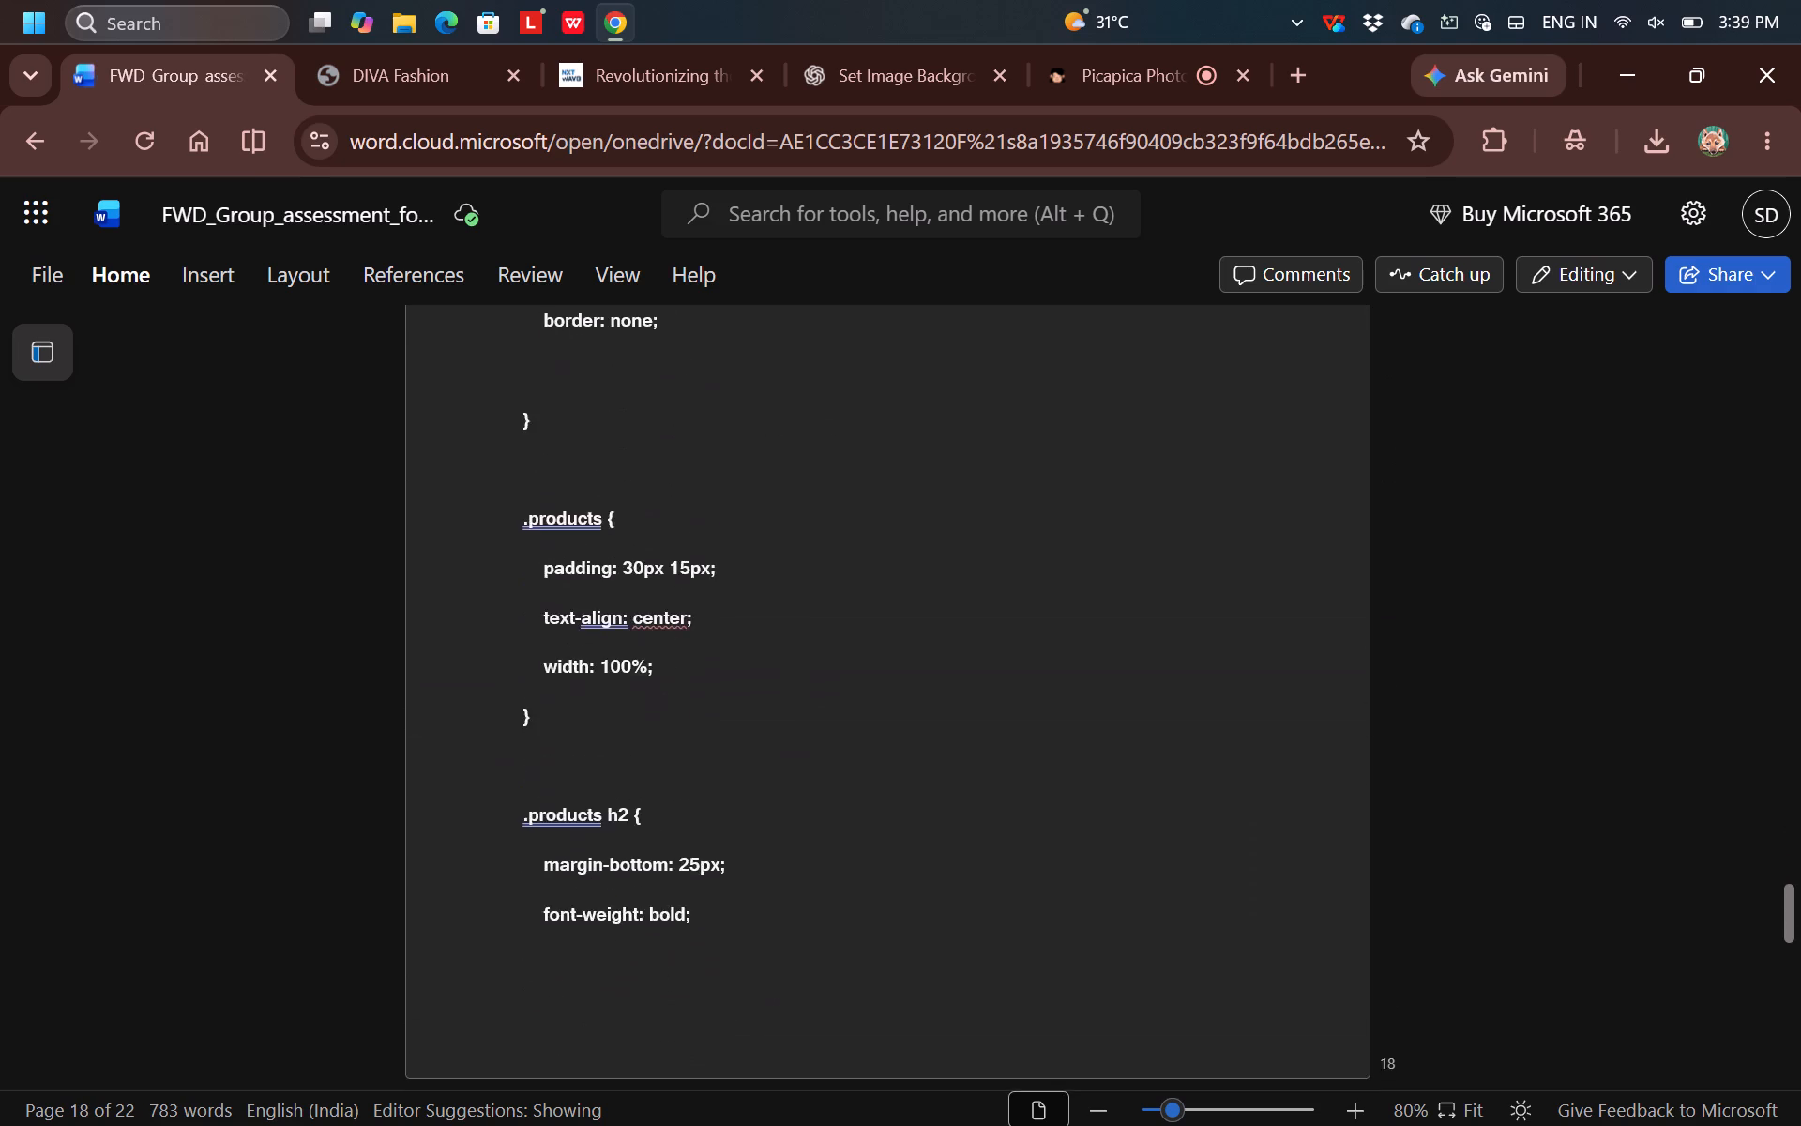
scroll(793, 709, down, 9)
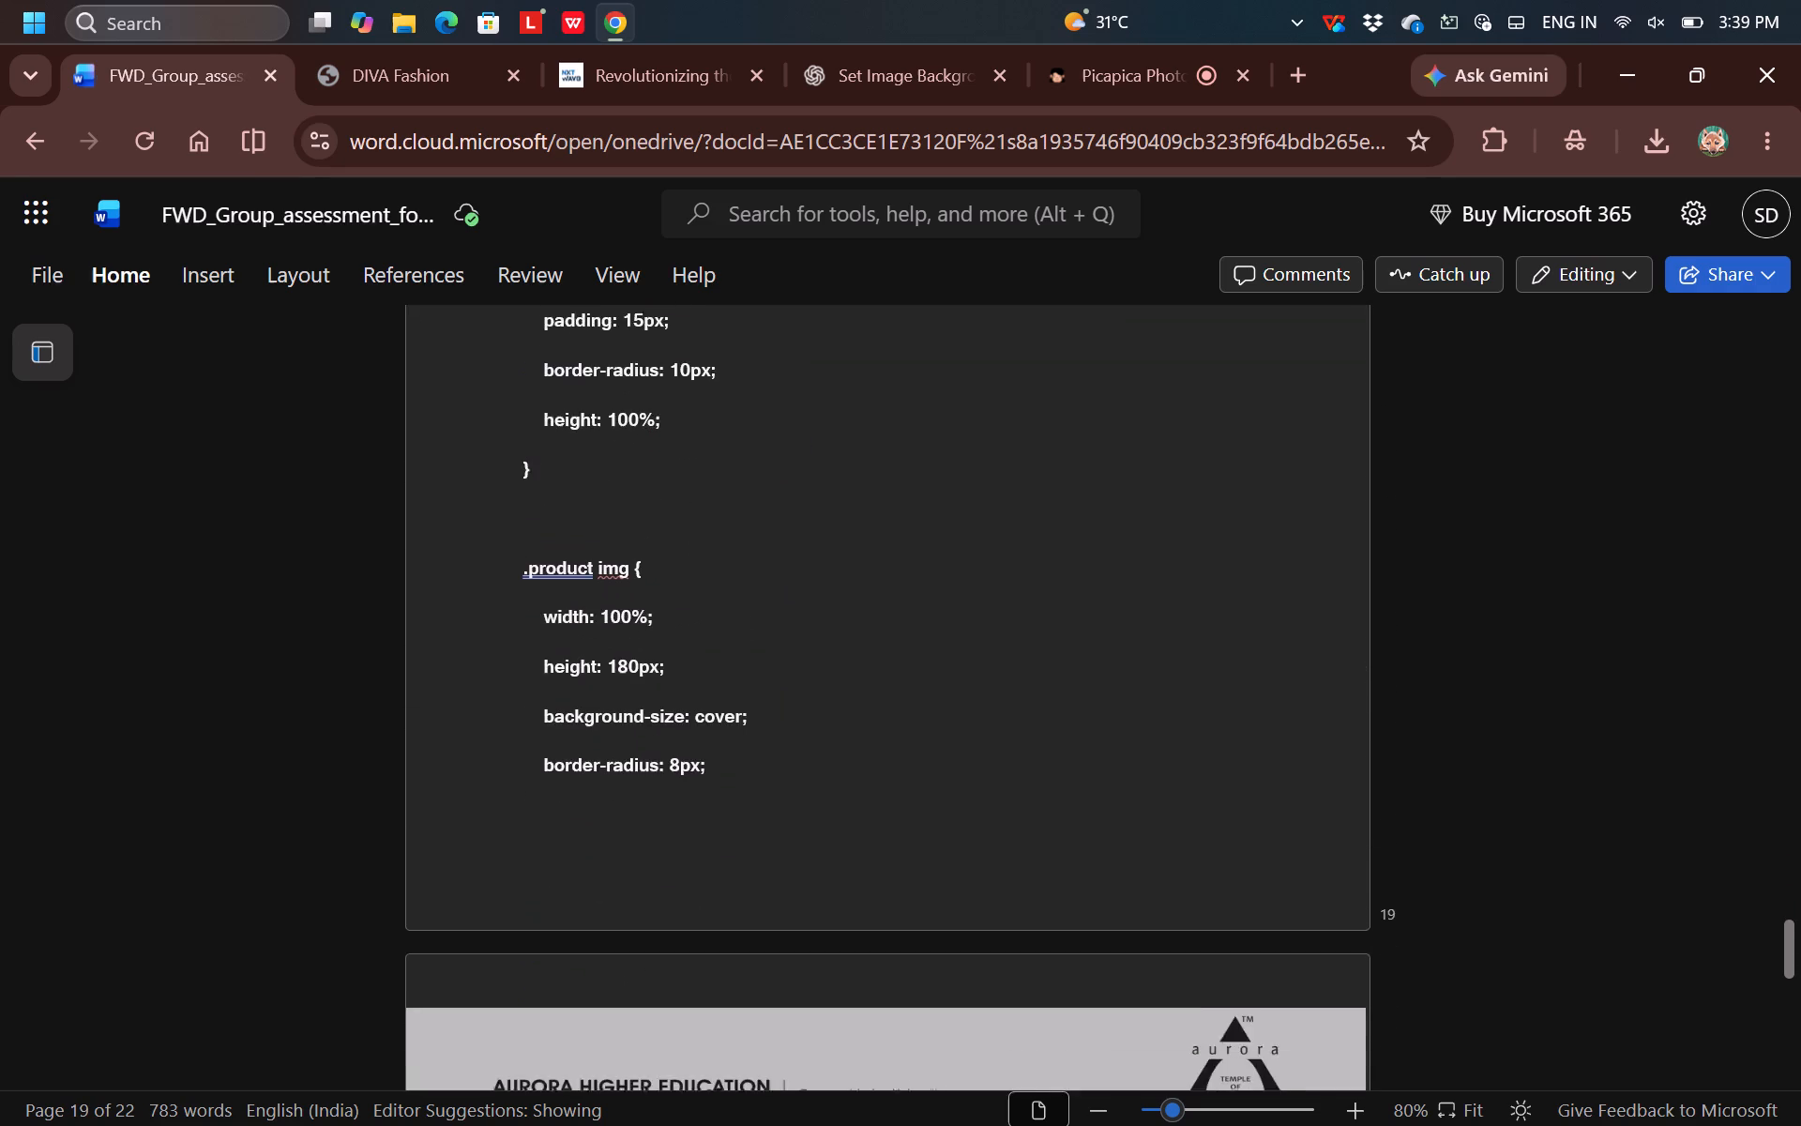
scroll(793, 709, down, 6)
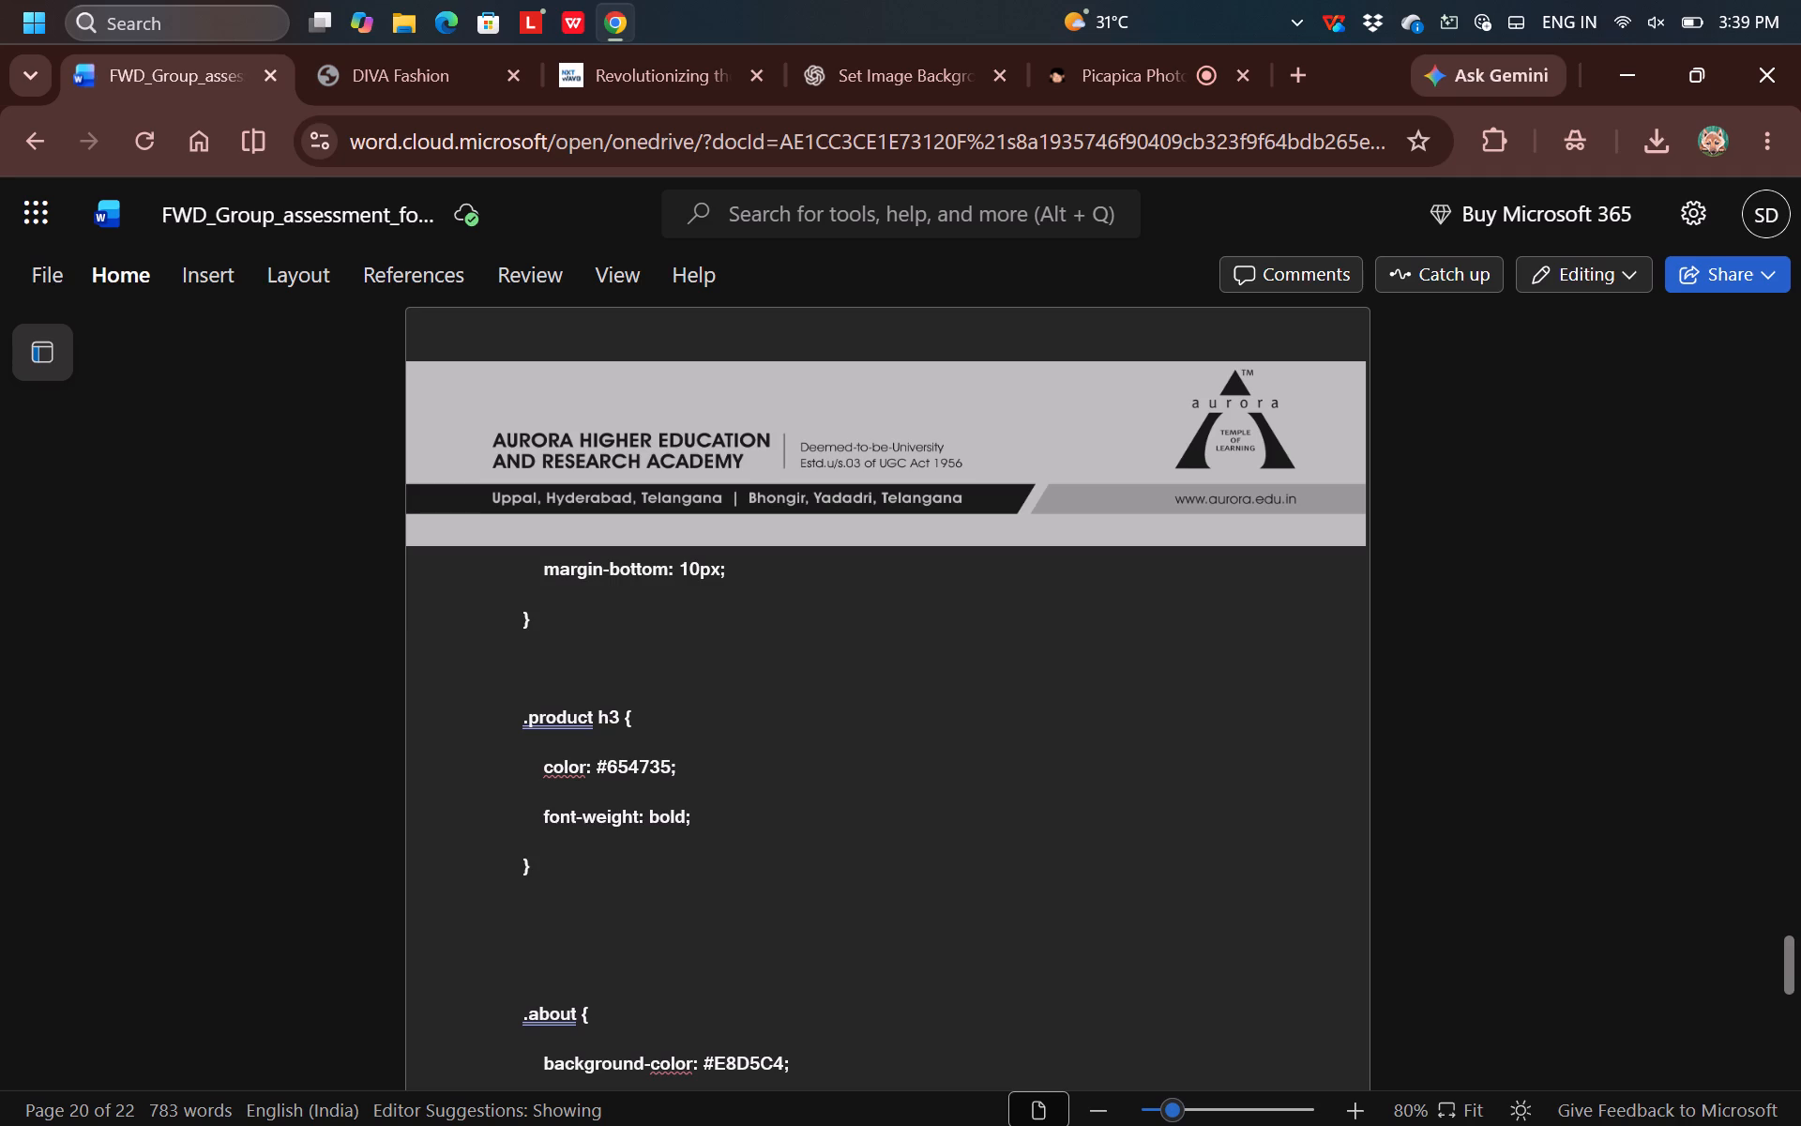
scroll(793, 709, down, 7)
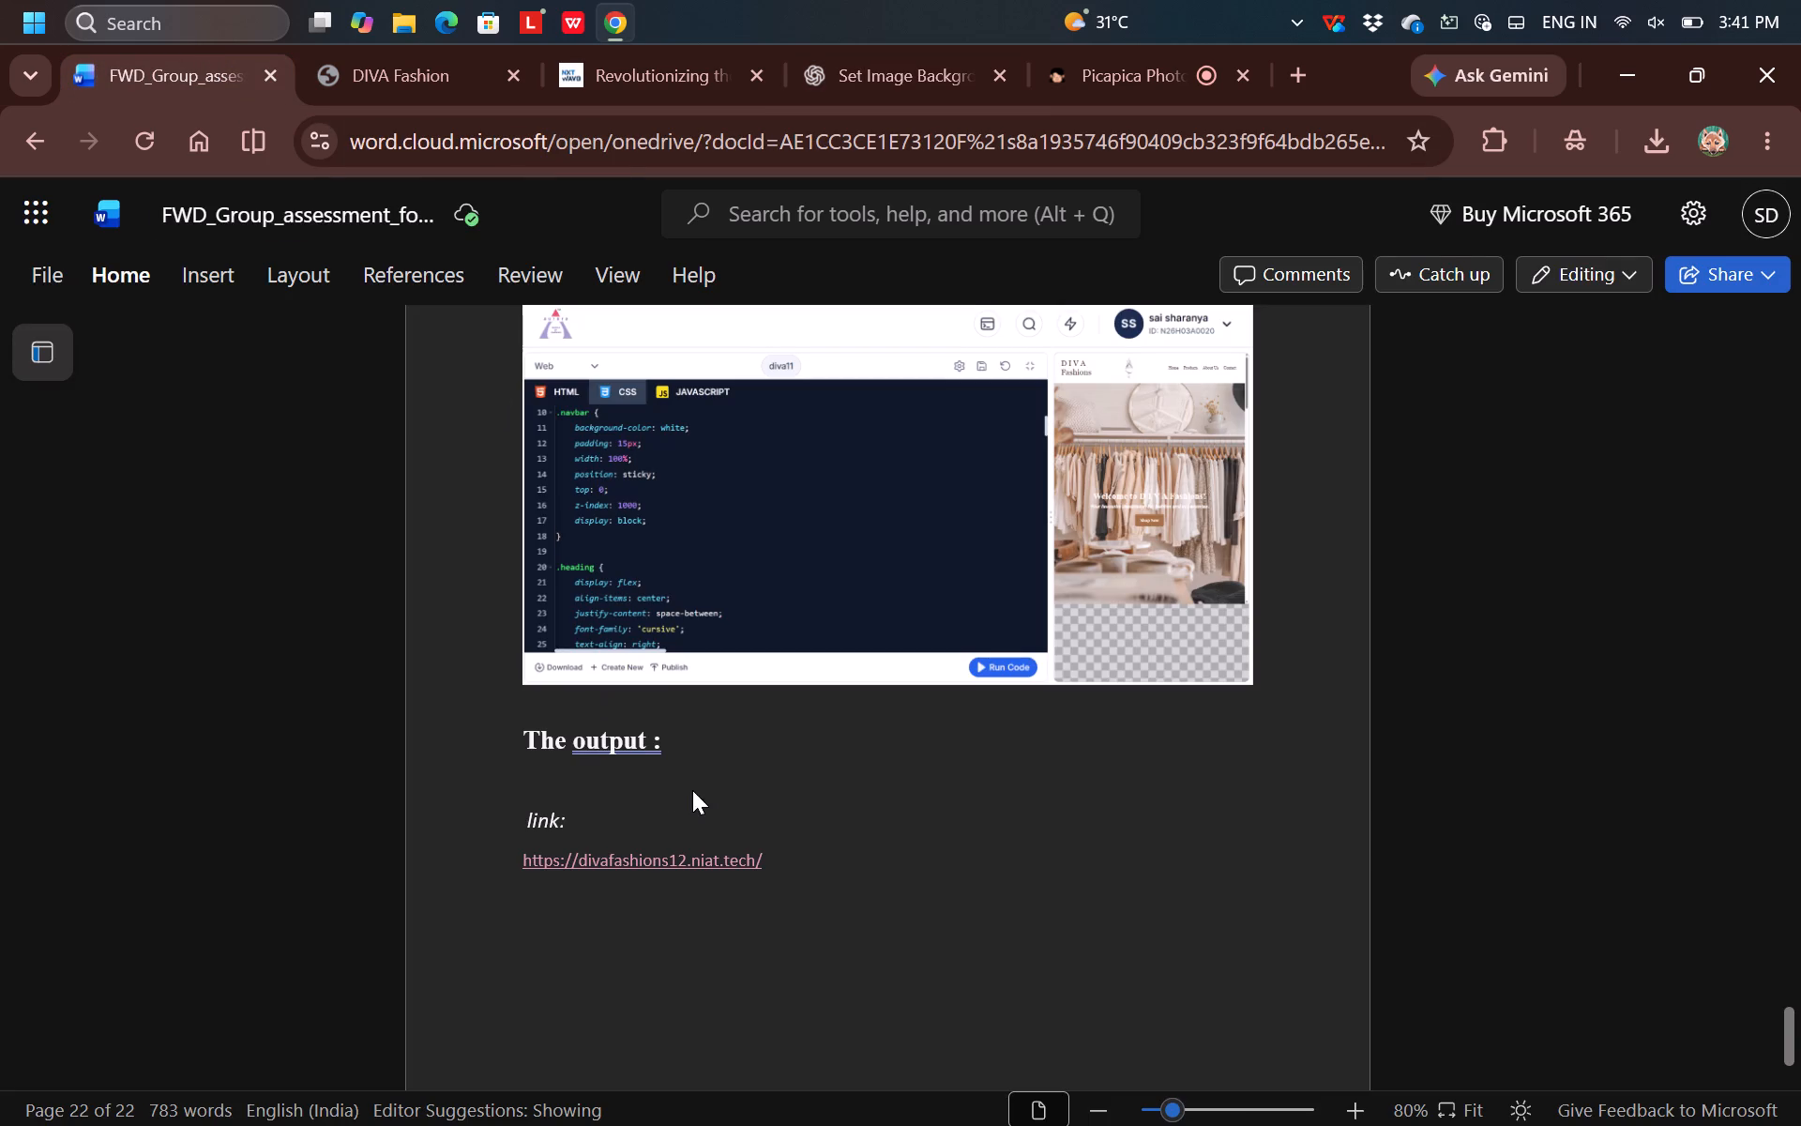
click(583, 784)
click(583, 784)
key(BackSpace)
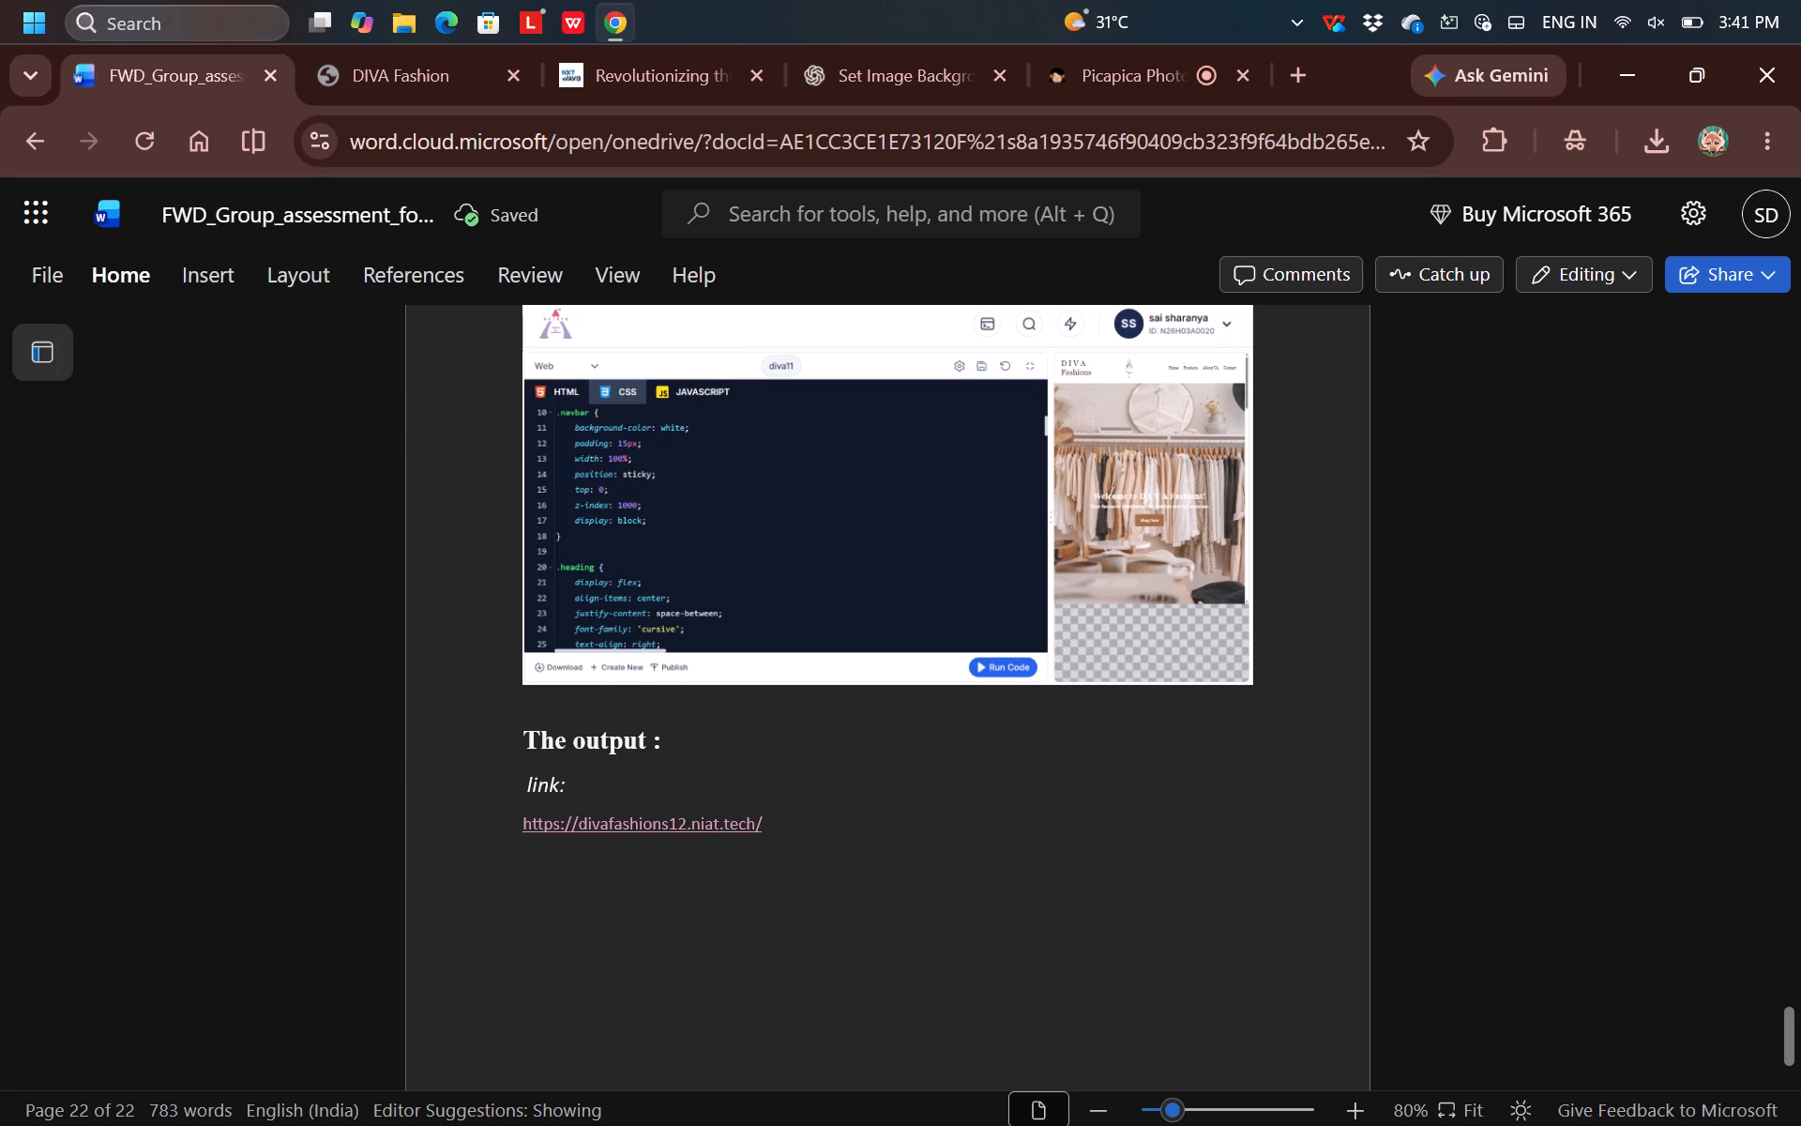
Correct the output heading to read "The Output:", with a capital O and no space before the colon.
key(Left)
key(BackSpace)
key(Left)
key(Left)
key(Left)
key(Left)
key(Left)
key(Left)
key(Right)
key(BackSpace)
key(shift+o)
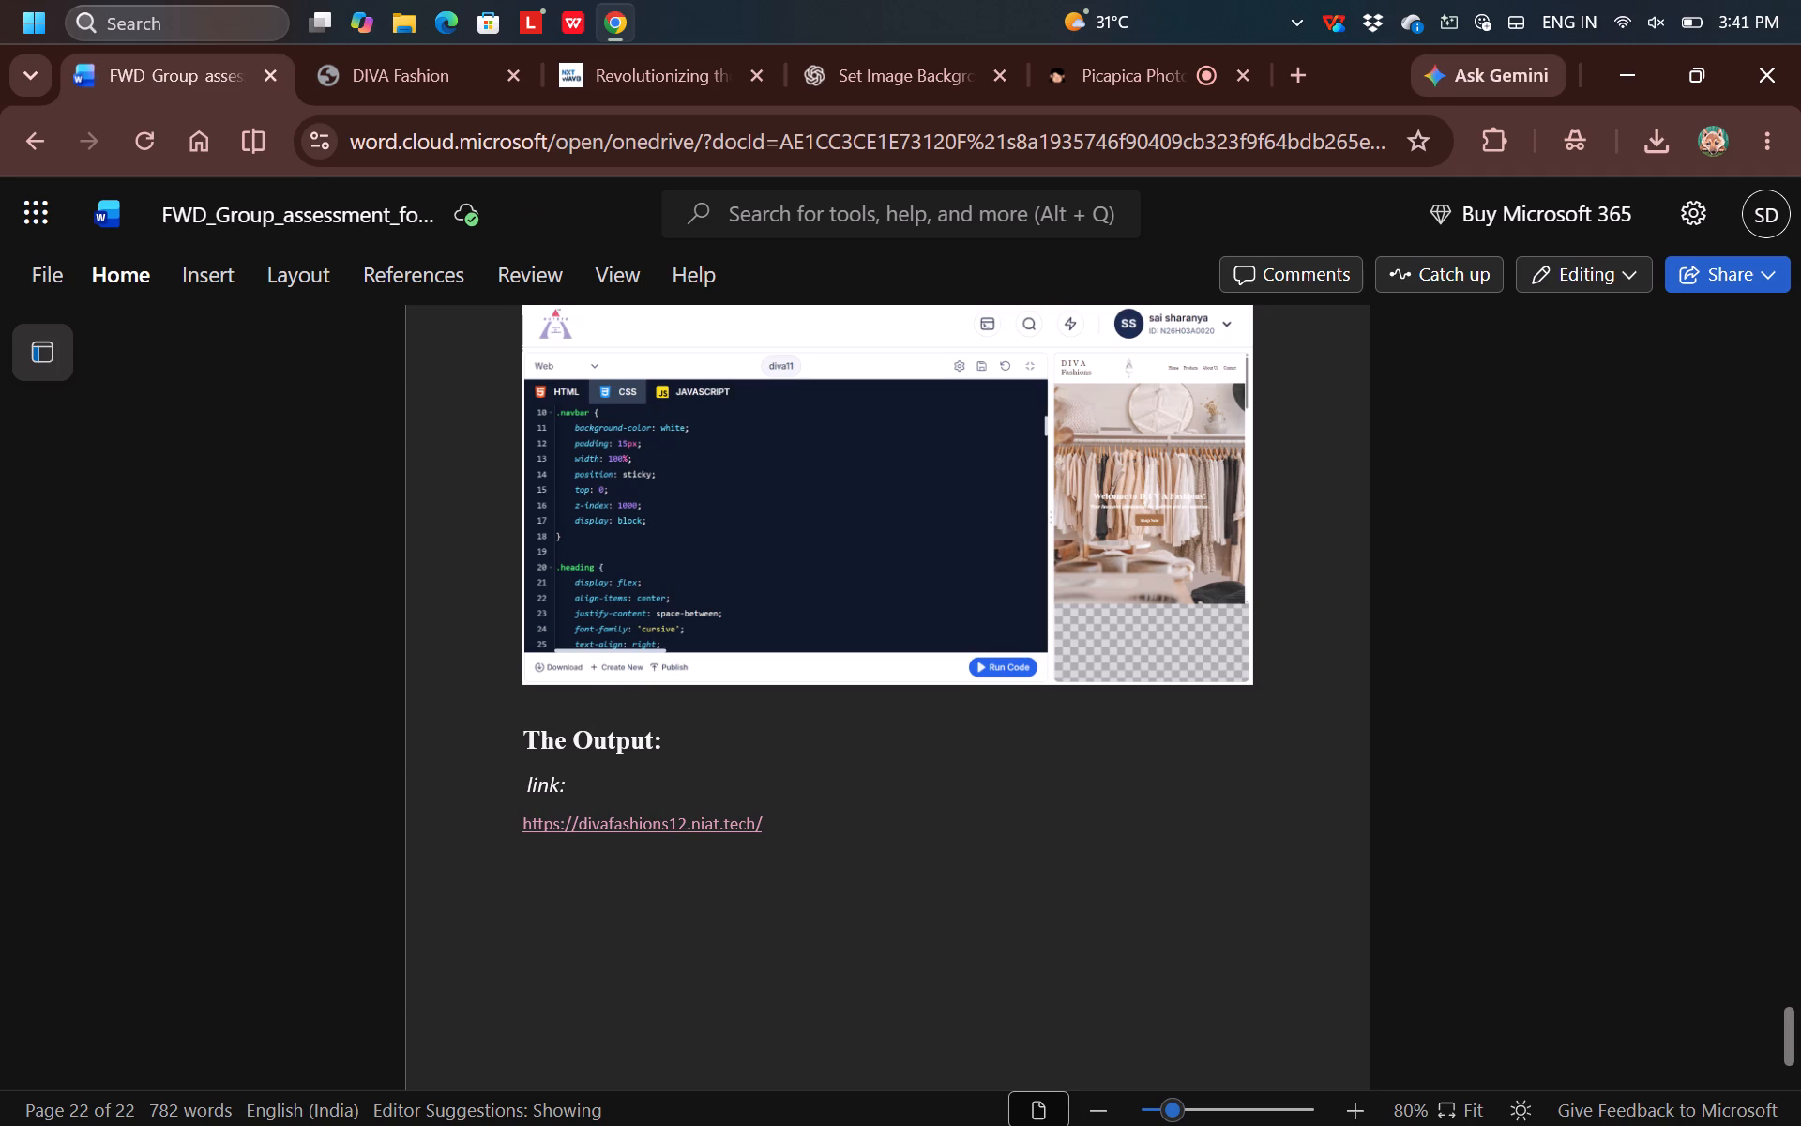
Insert empty lines above "The Output:" and add an "Explanation:" heading below the CSS code screenshot.
key(Left)
key(Left)
key(Left)
key(Left)
key(Left)
key(Return)
key(Return)
key(Return)
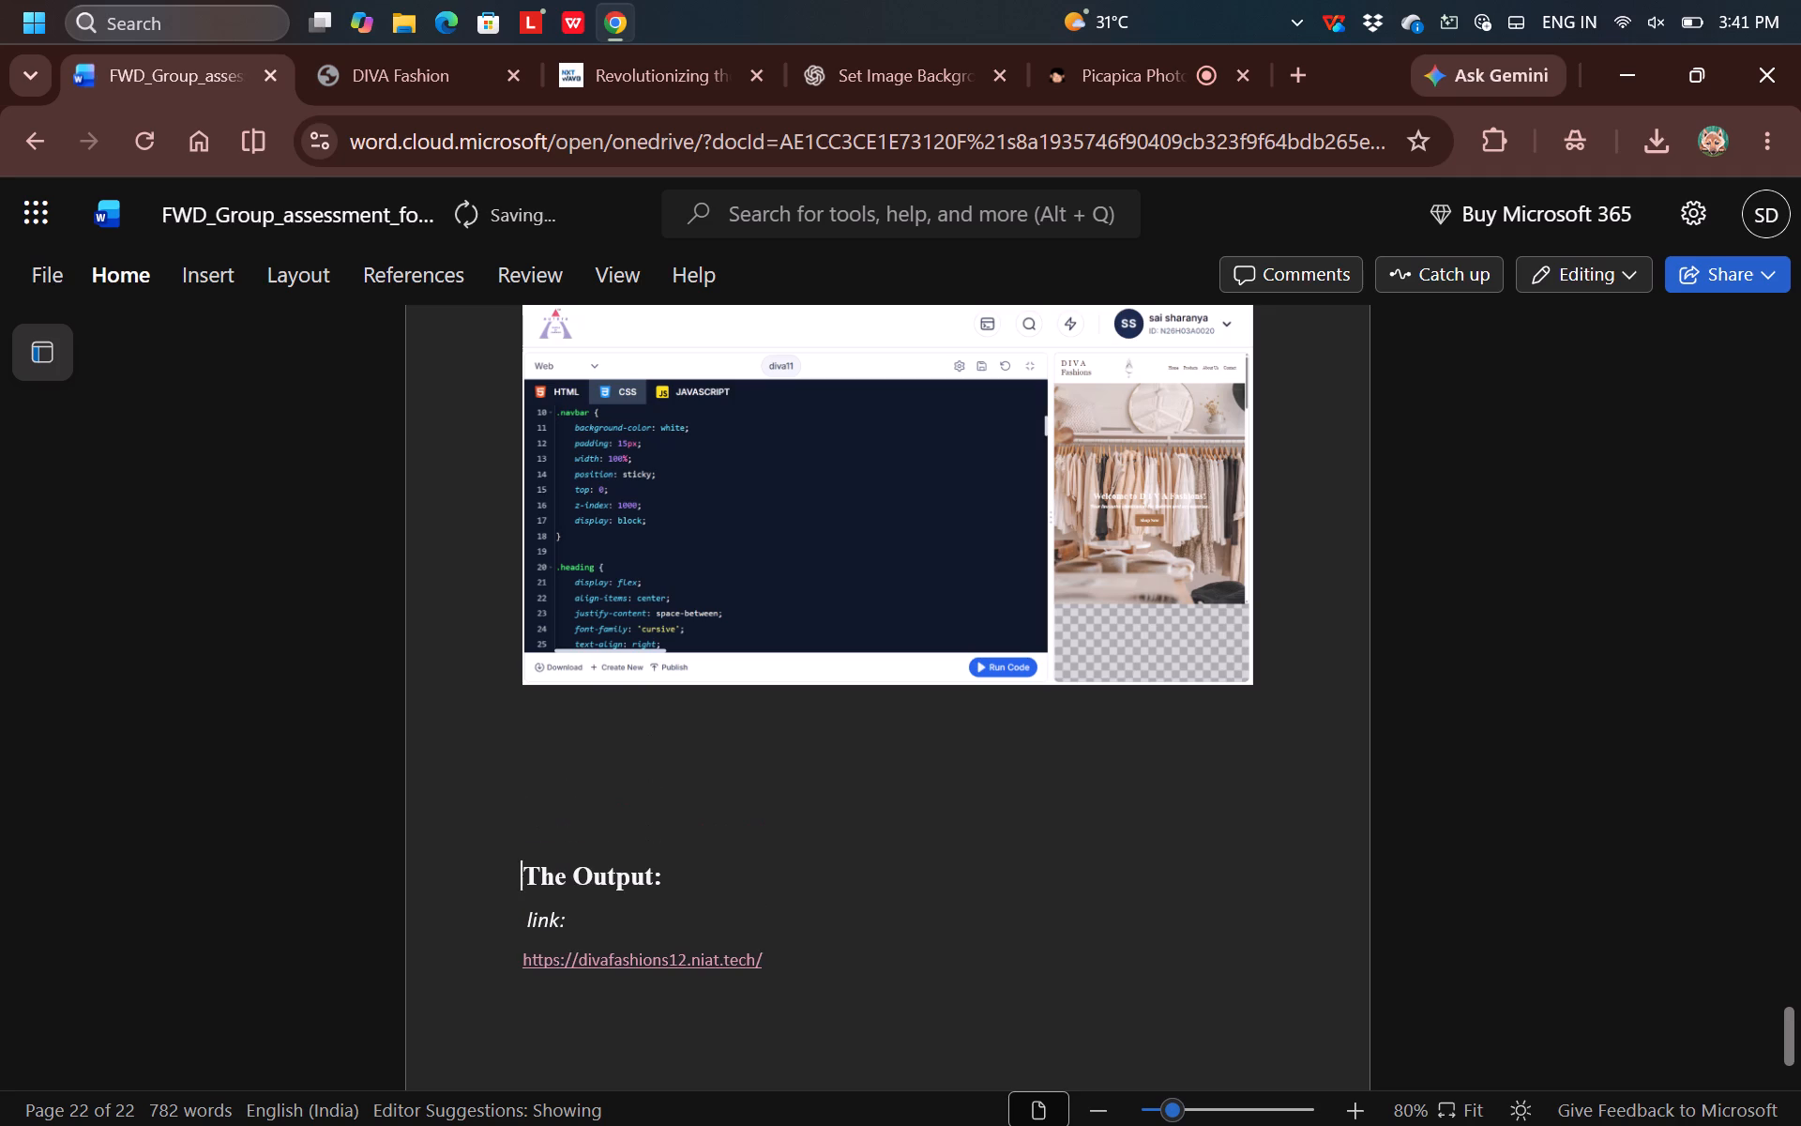
key(Up)
key(Up)
key(Up)
text(Explanation)
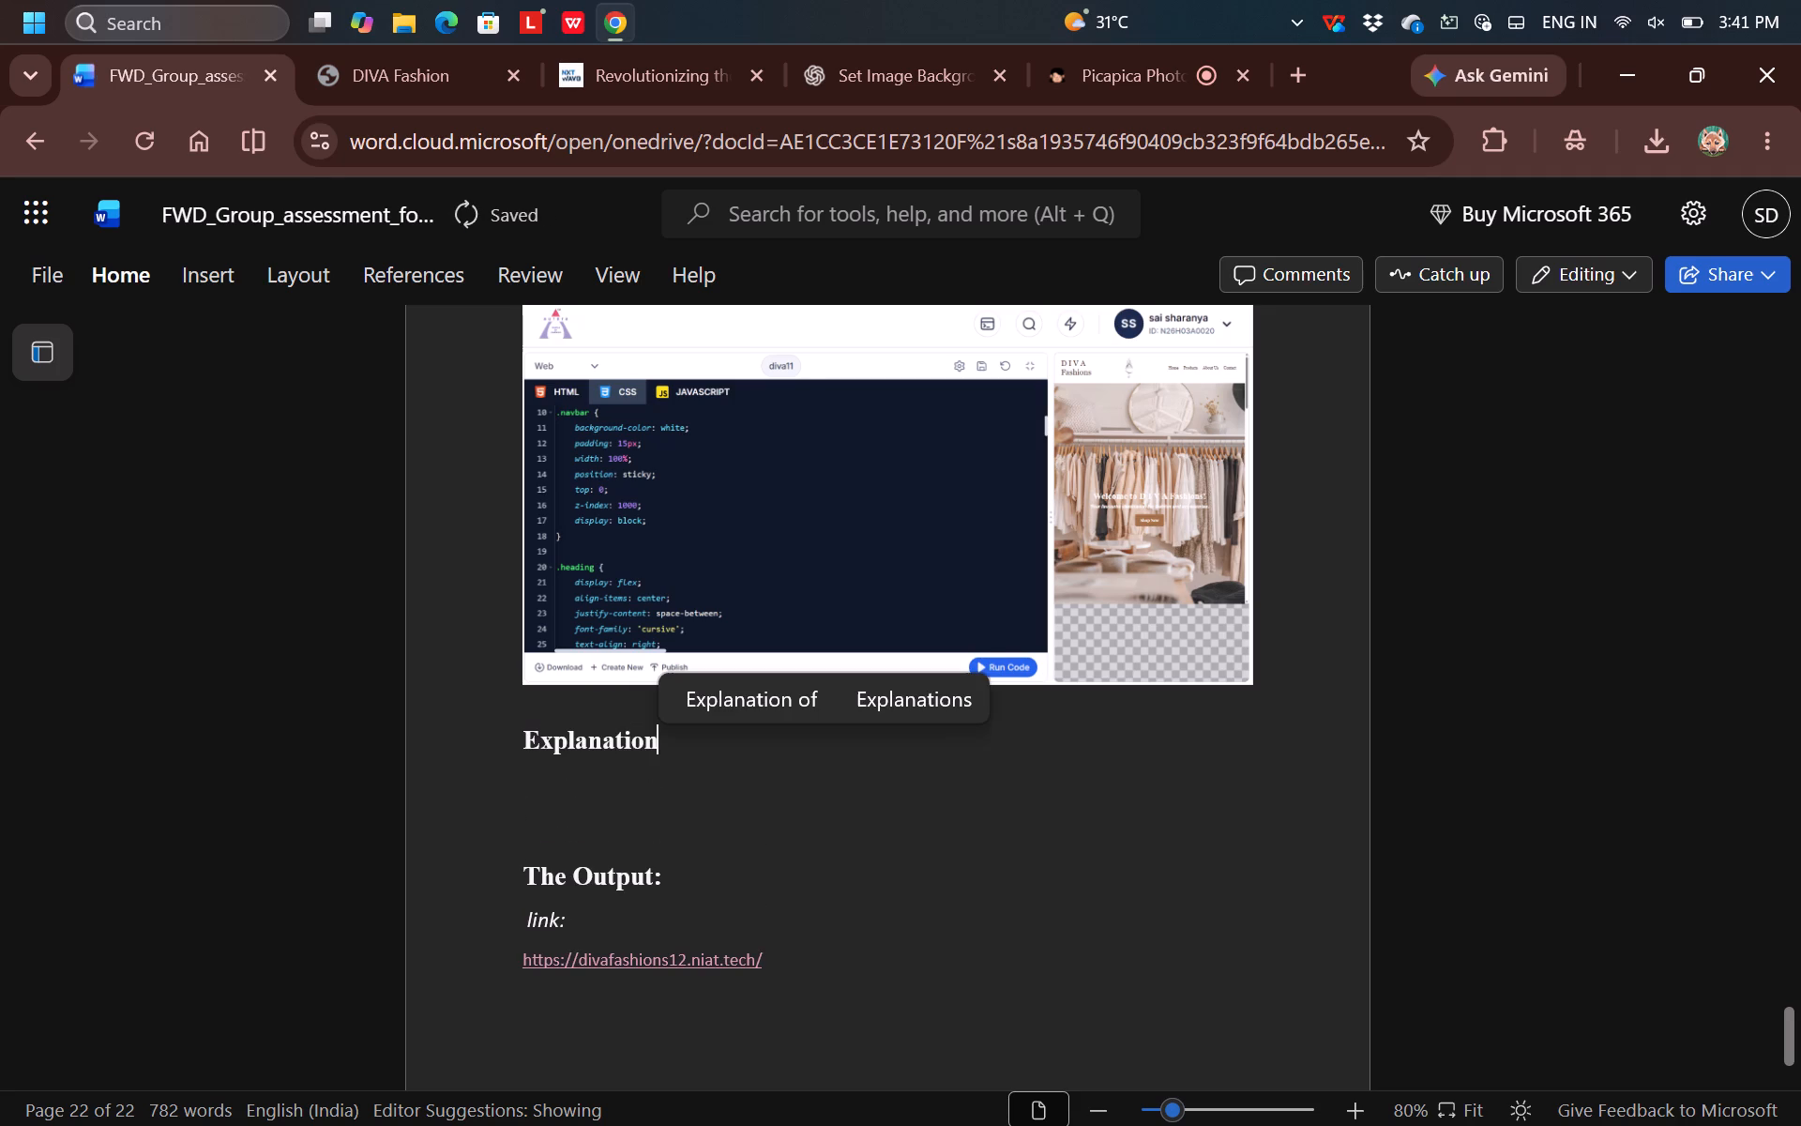
key(shift+colon)
key(Return)
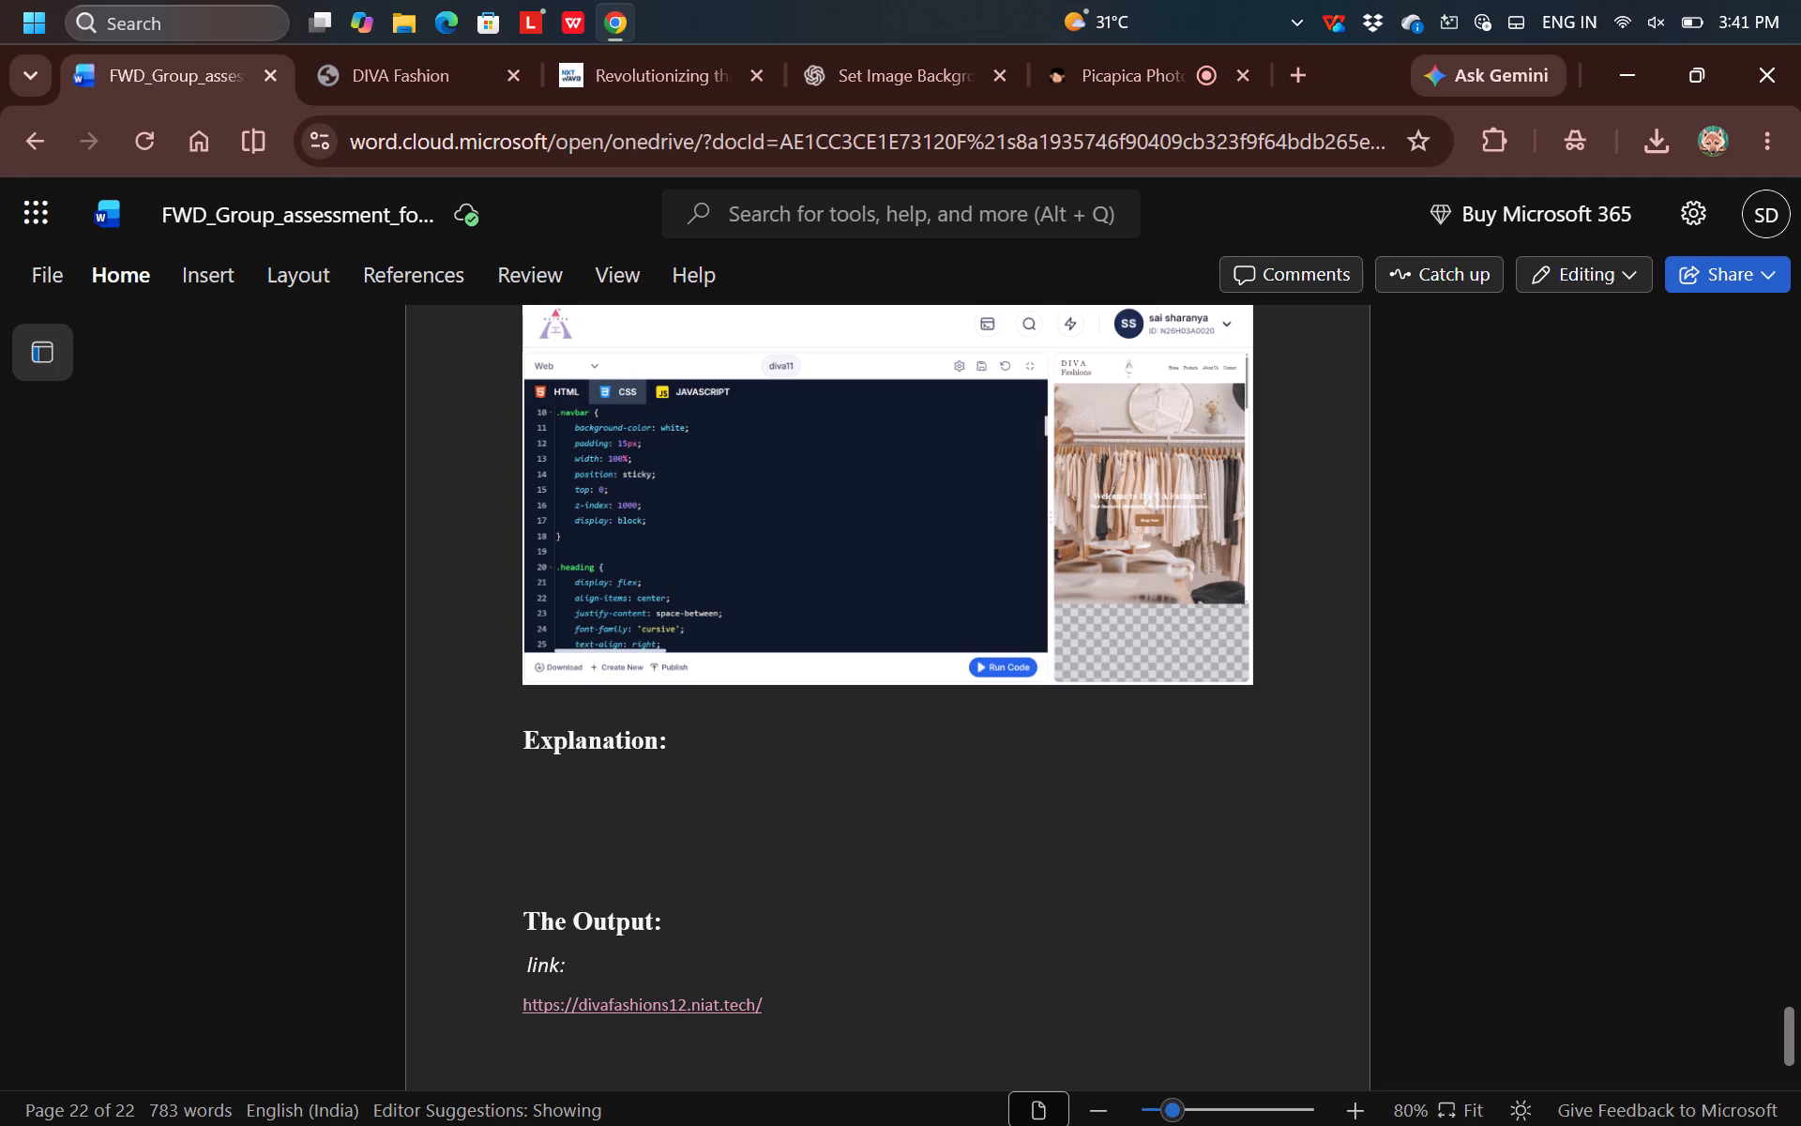
Paste the copied HTML and CSS explanation under the "Explanation:" heading and remove one empty line after its last paragraph.
key(ctrl+v)
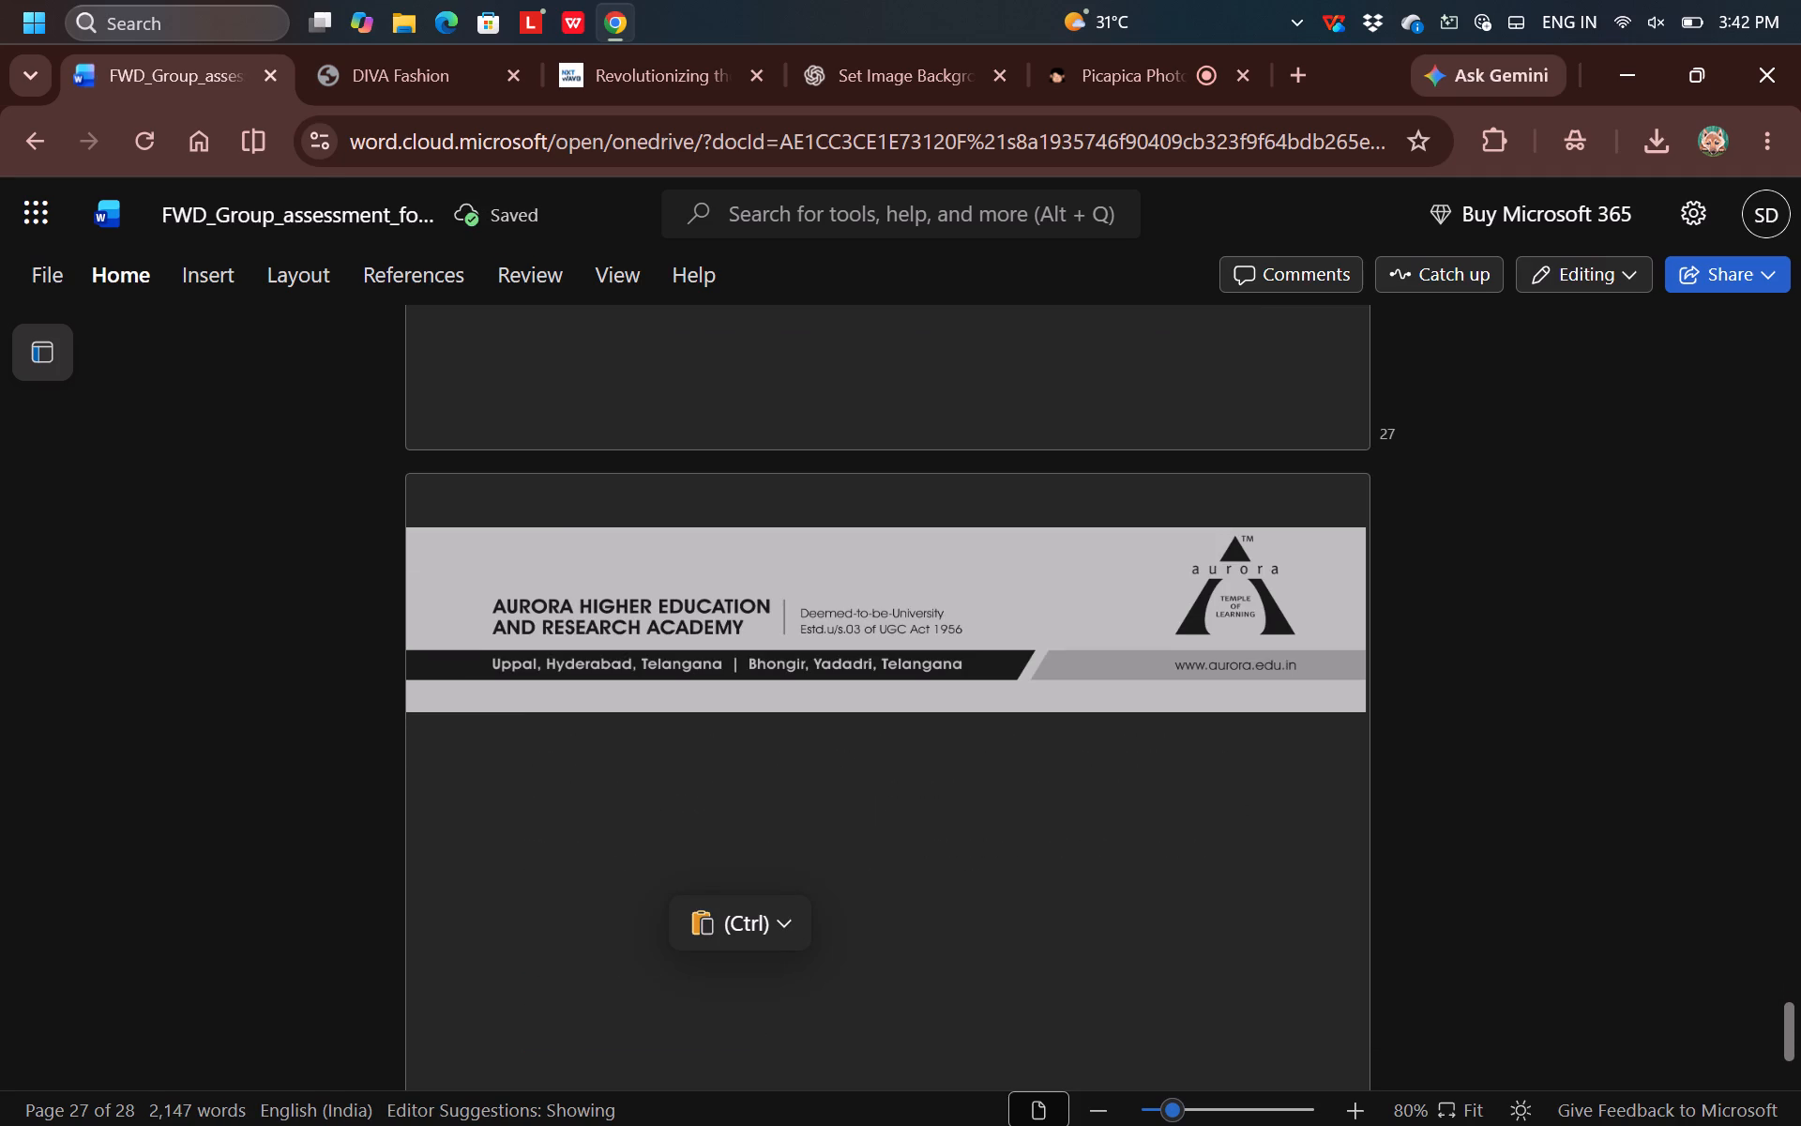
scroll(535, 703, down, 4)
scroll(535, 703, up, 2)
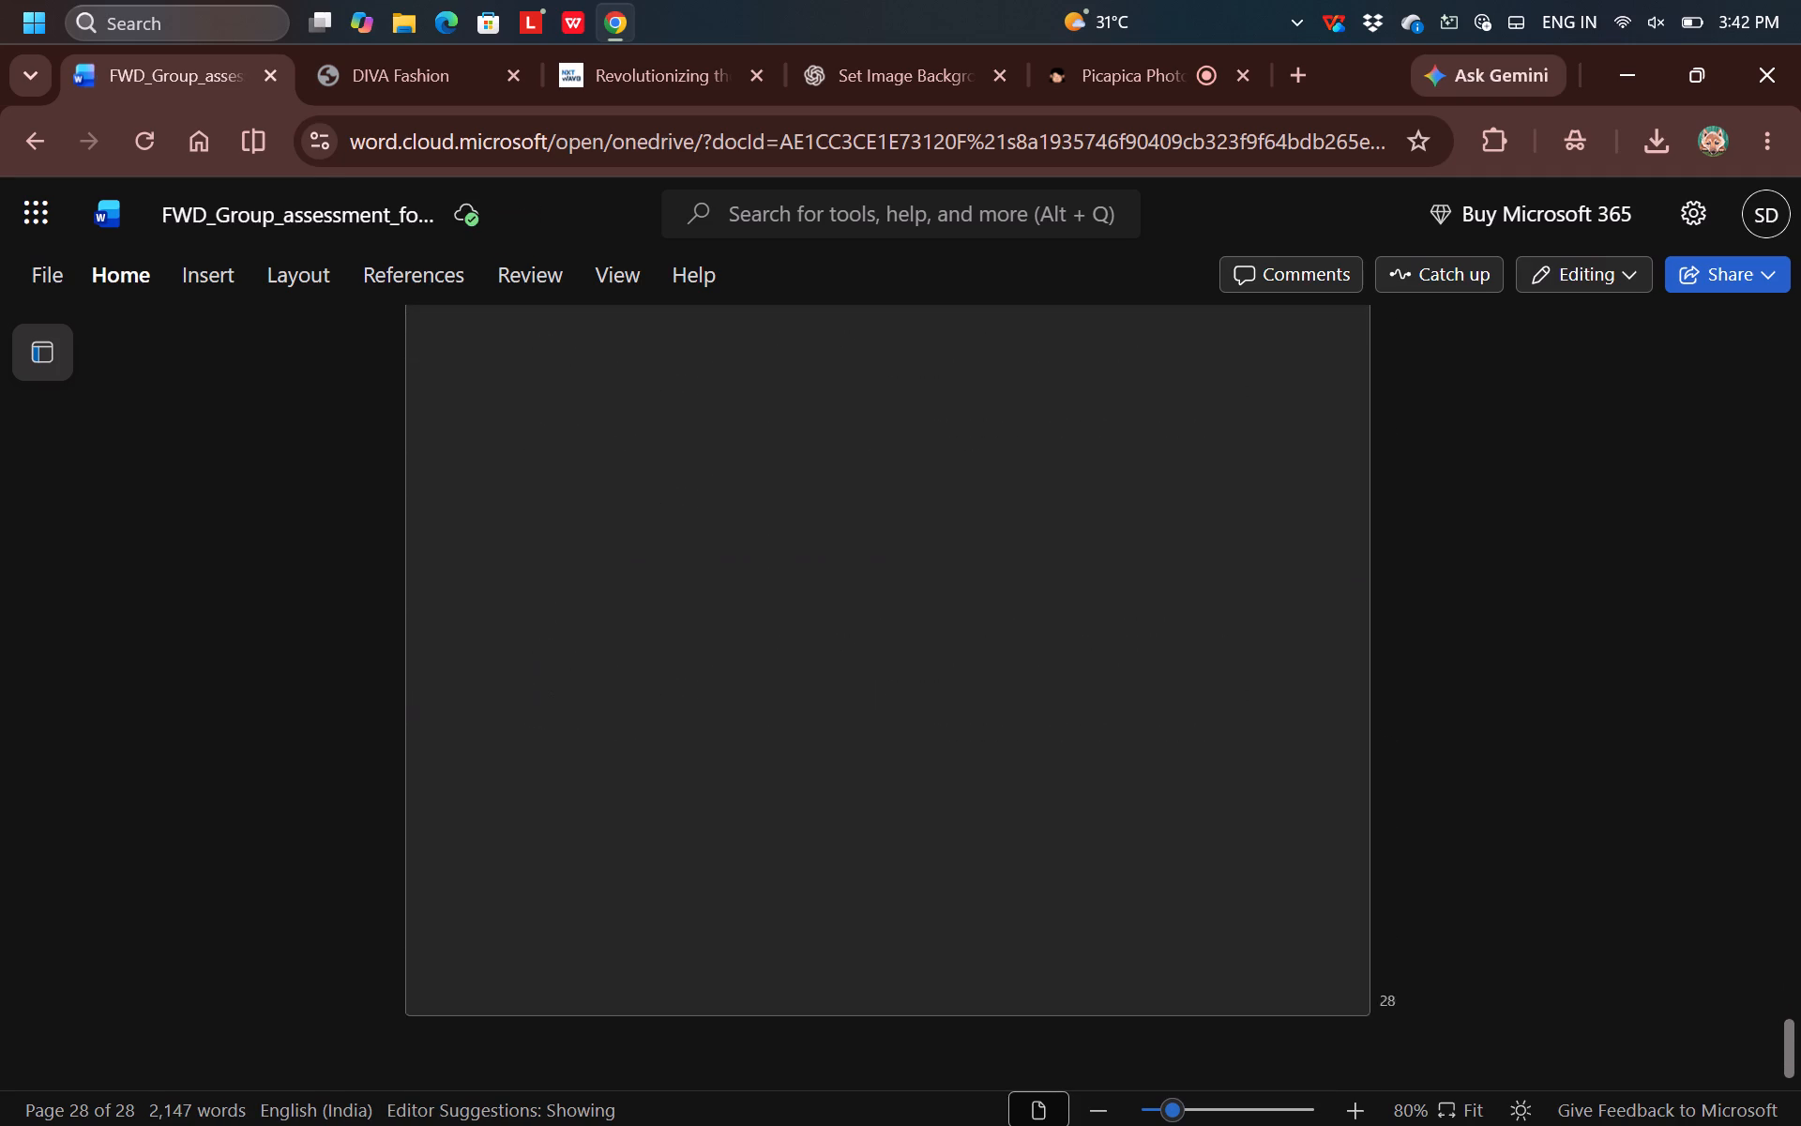
scroll(535, 703, up, 6)
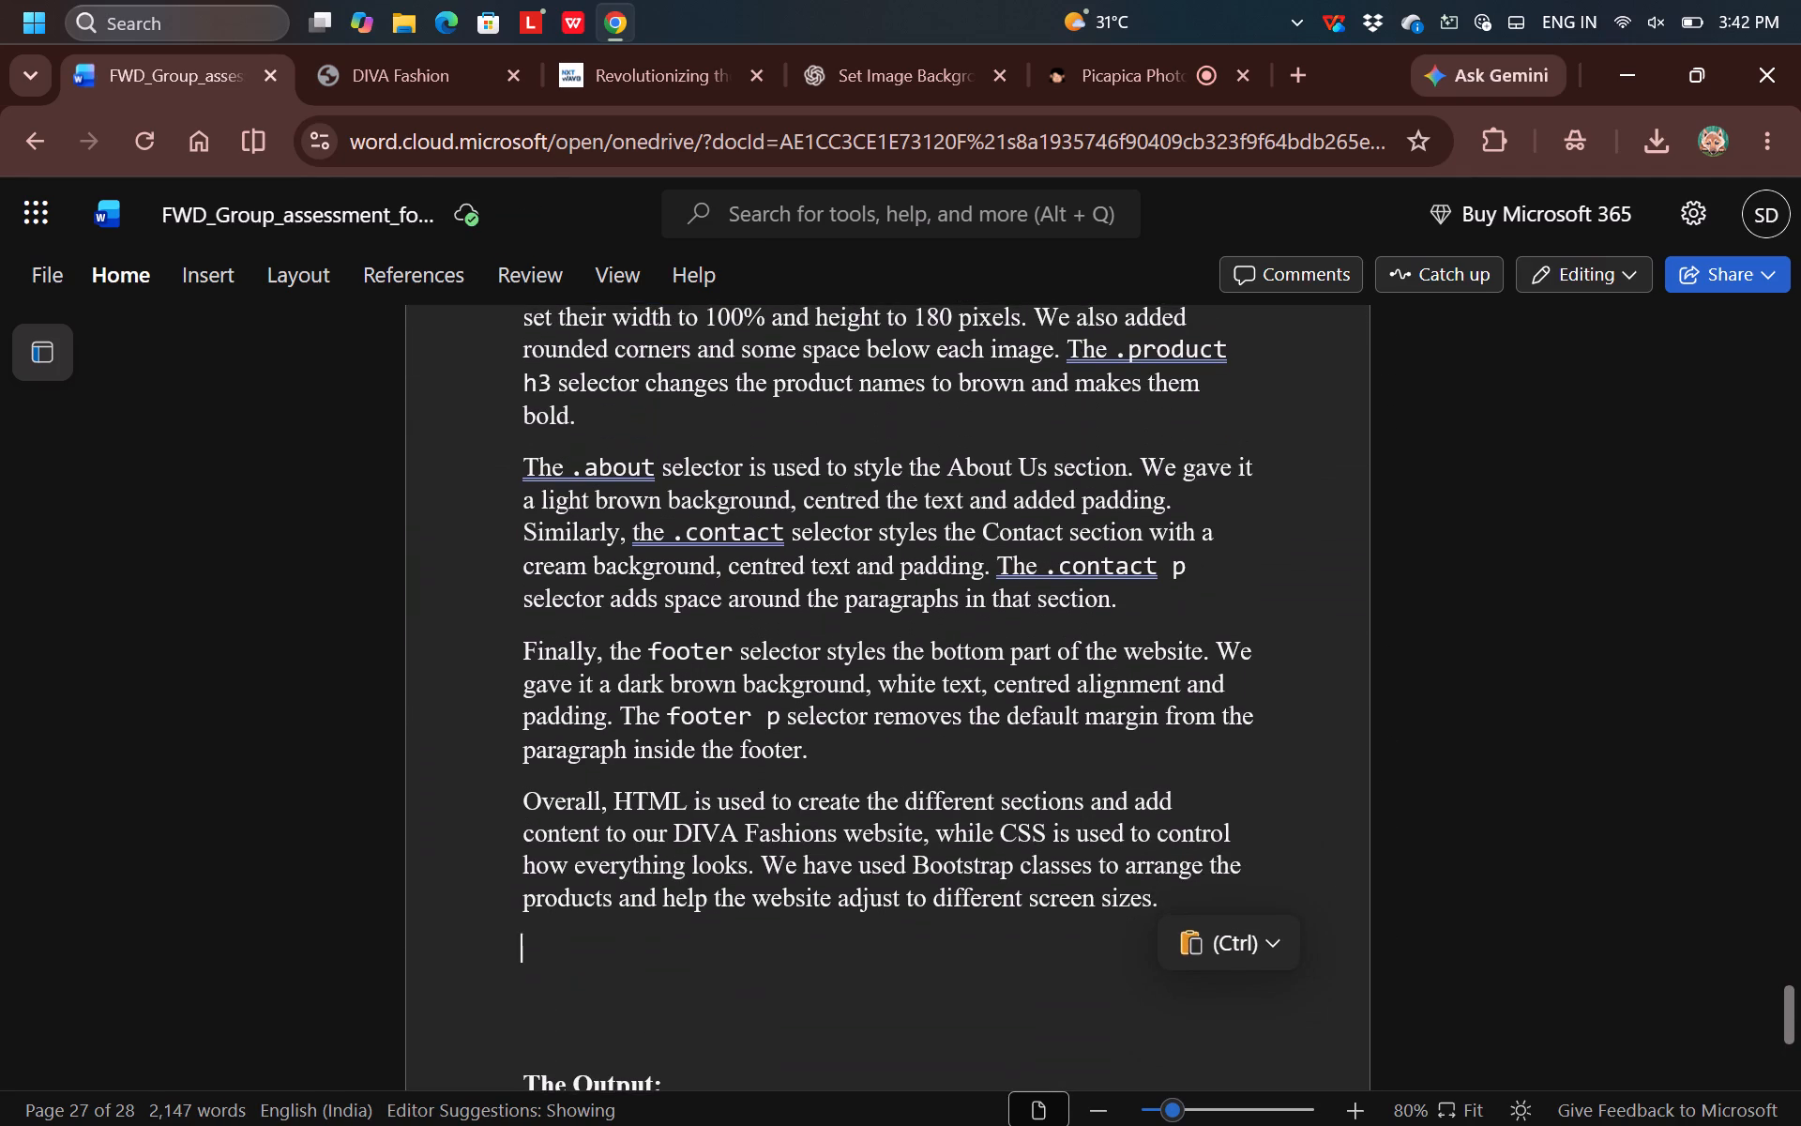
key(BackSpace)
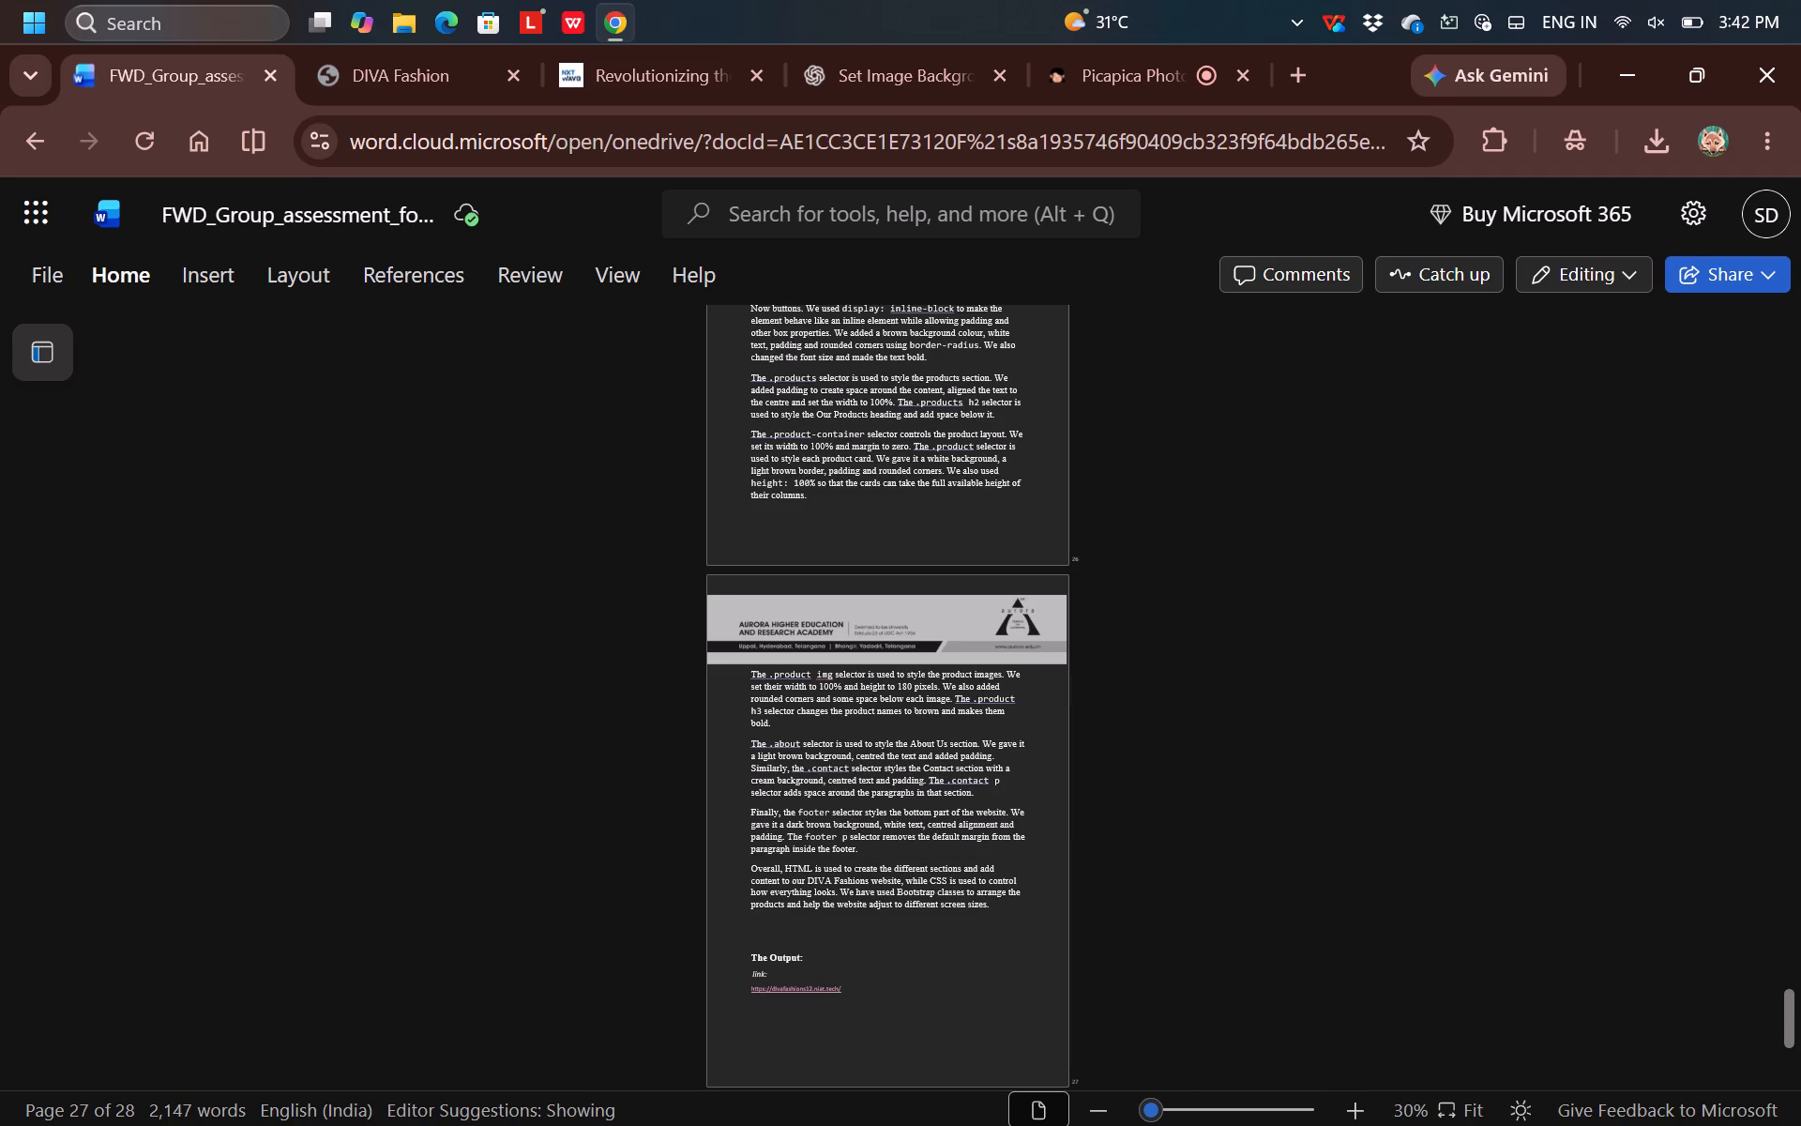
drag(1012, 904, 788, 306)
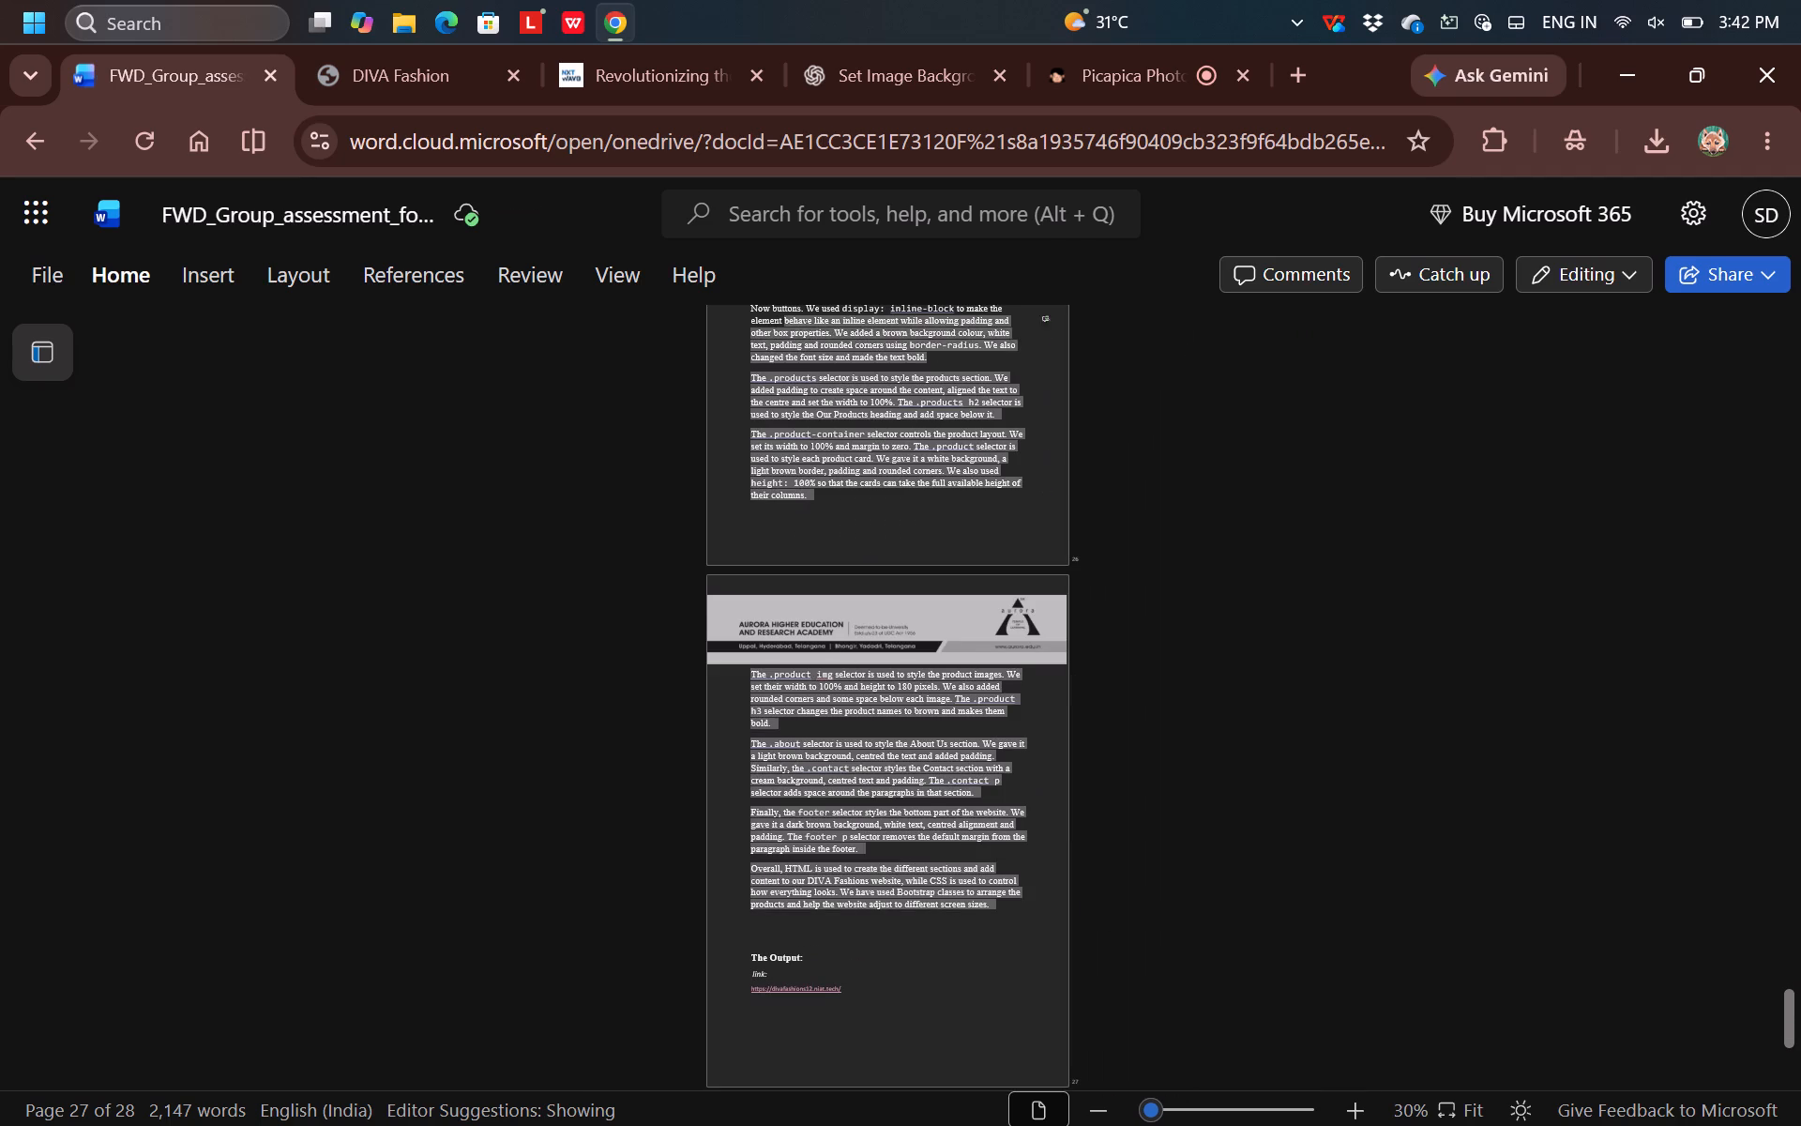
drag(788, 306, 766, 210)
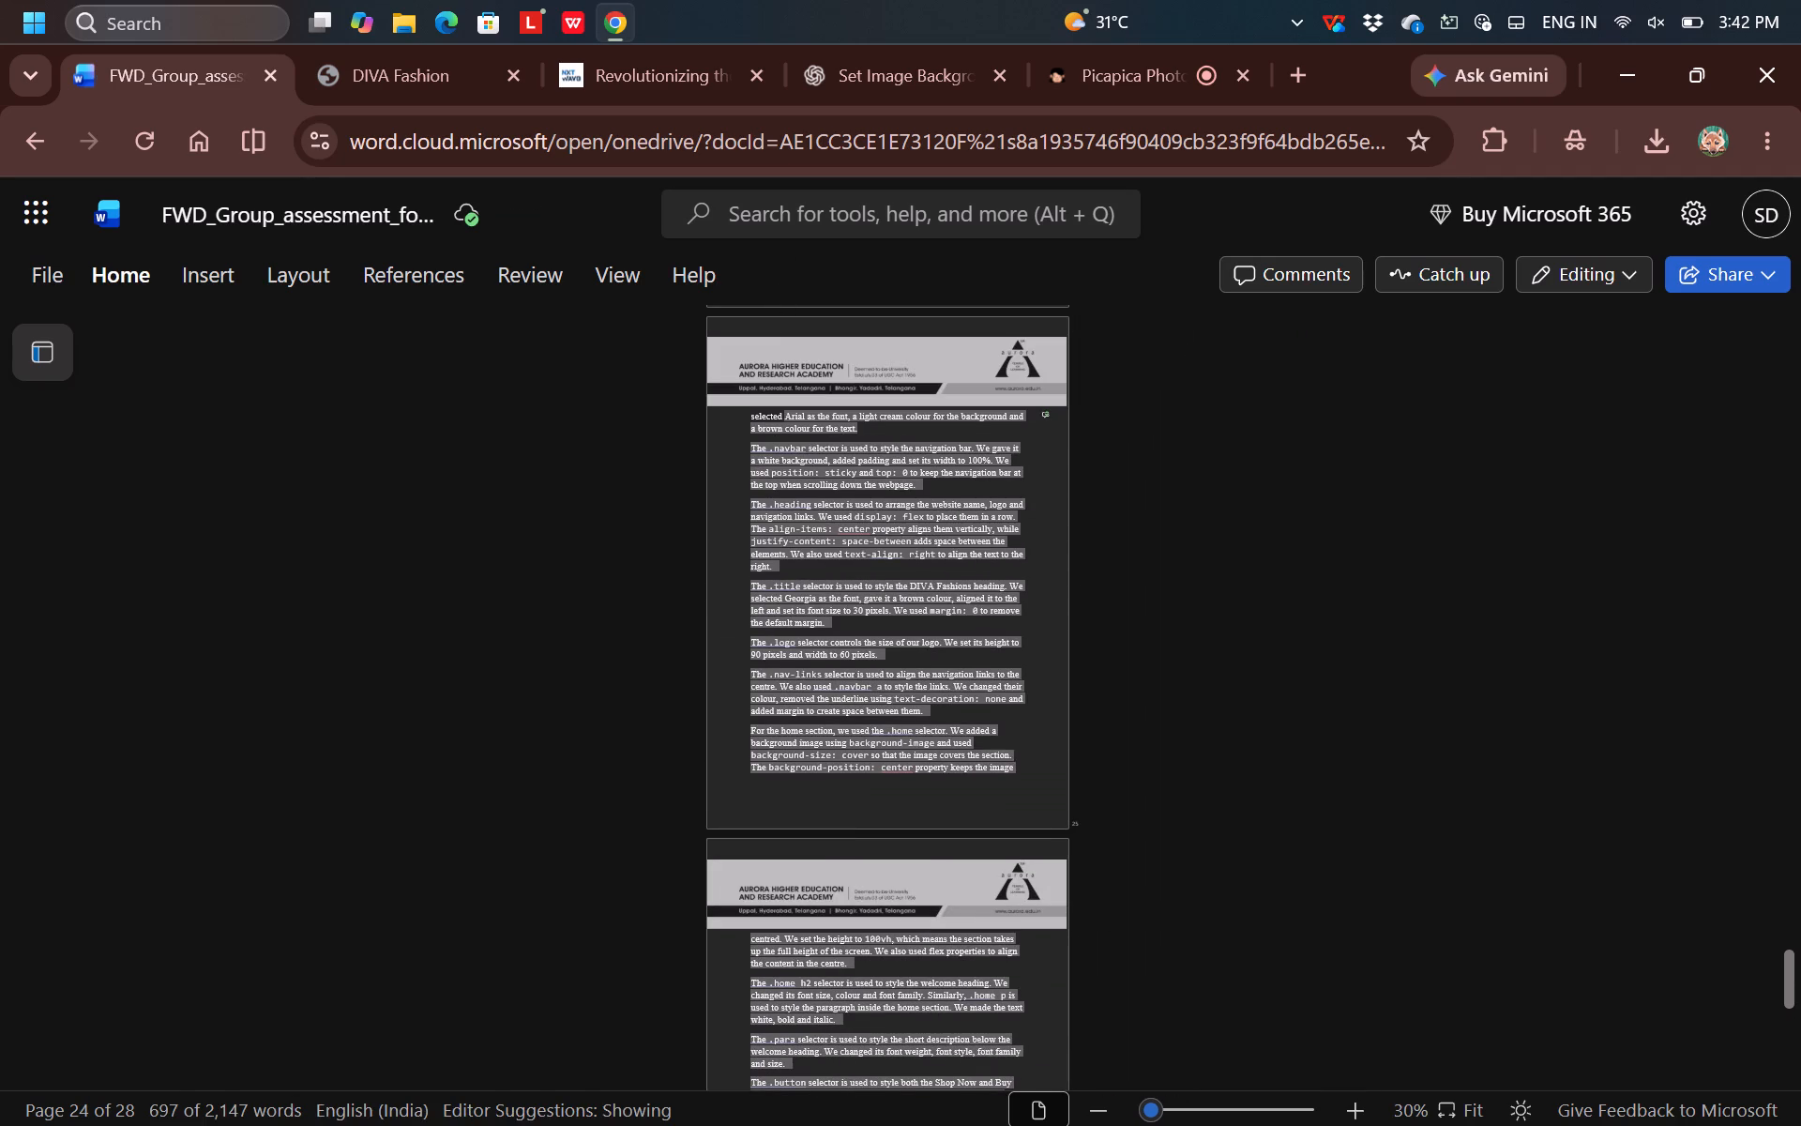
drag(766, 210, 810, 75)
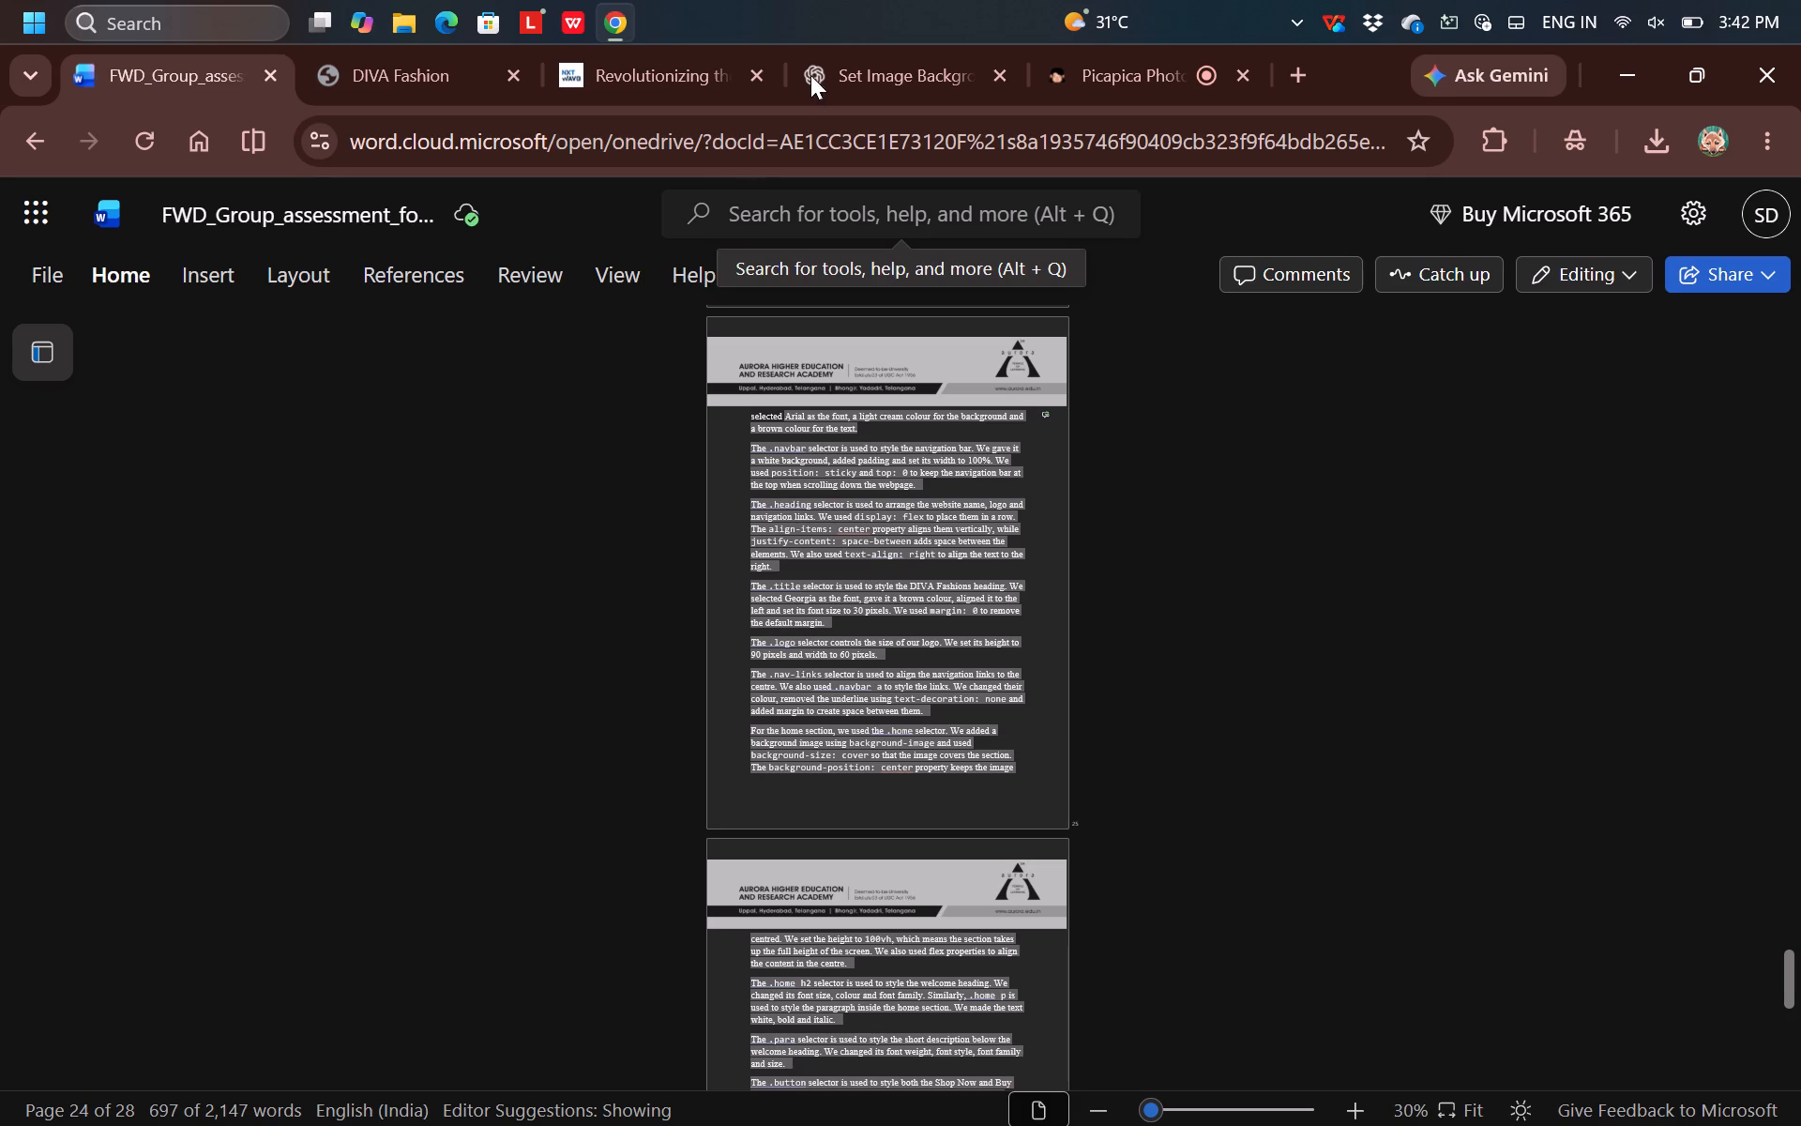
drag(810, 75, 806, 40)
Delete the pasted title "Explanation of DIVA Fashions HTML and CSS Code" and its line below the "Explanation:" heading.
scroll(698, 419, up, 6)
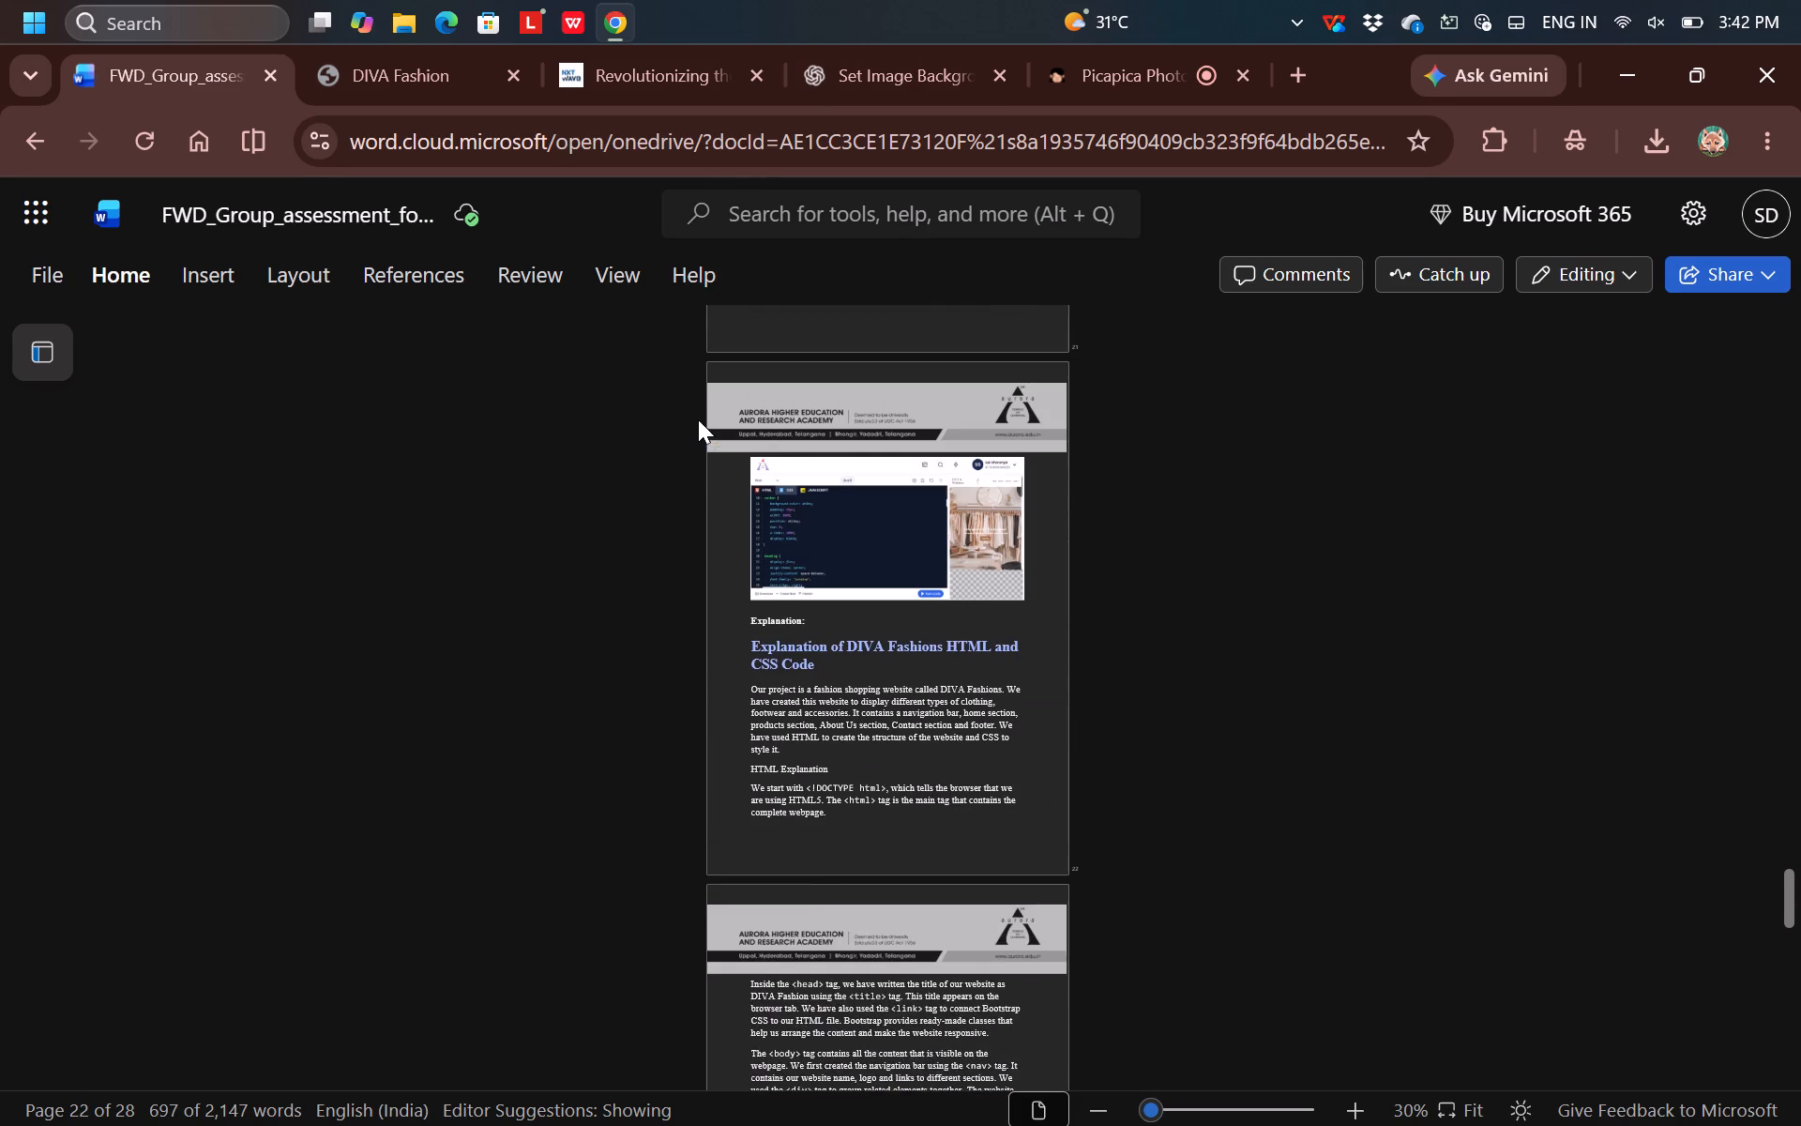
scroll(698, 419, up, 1)
click(818, 610)
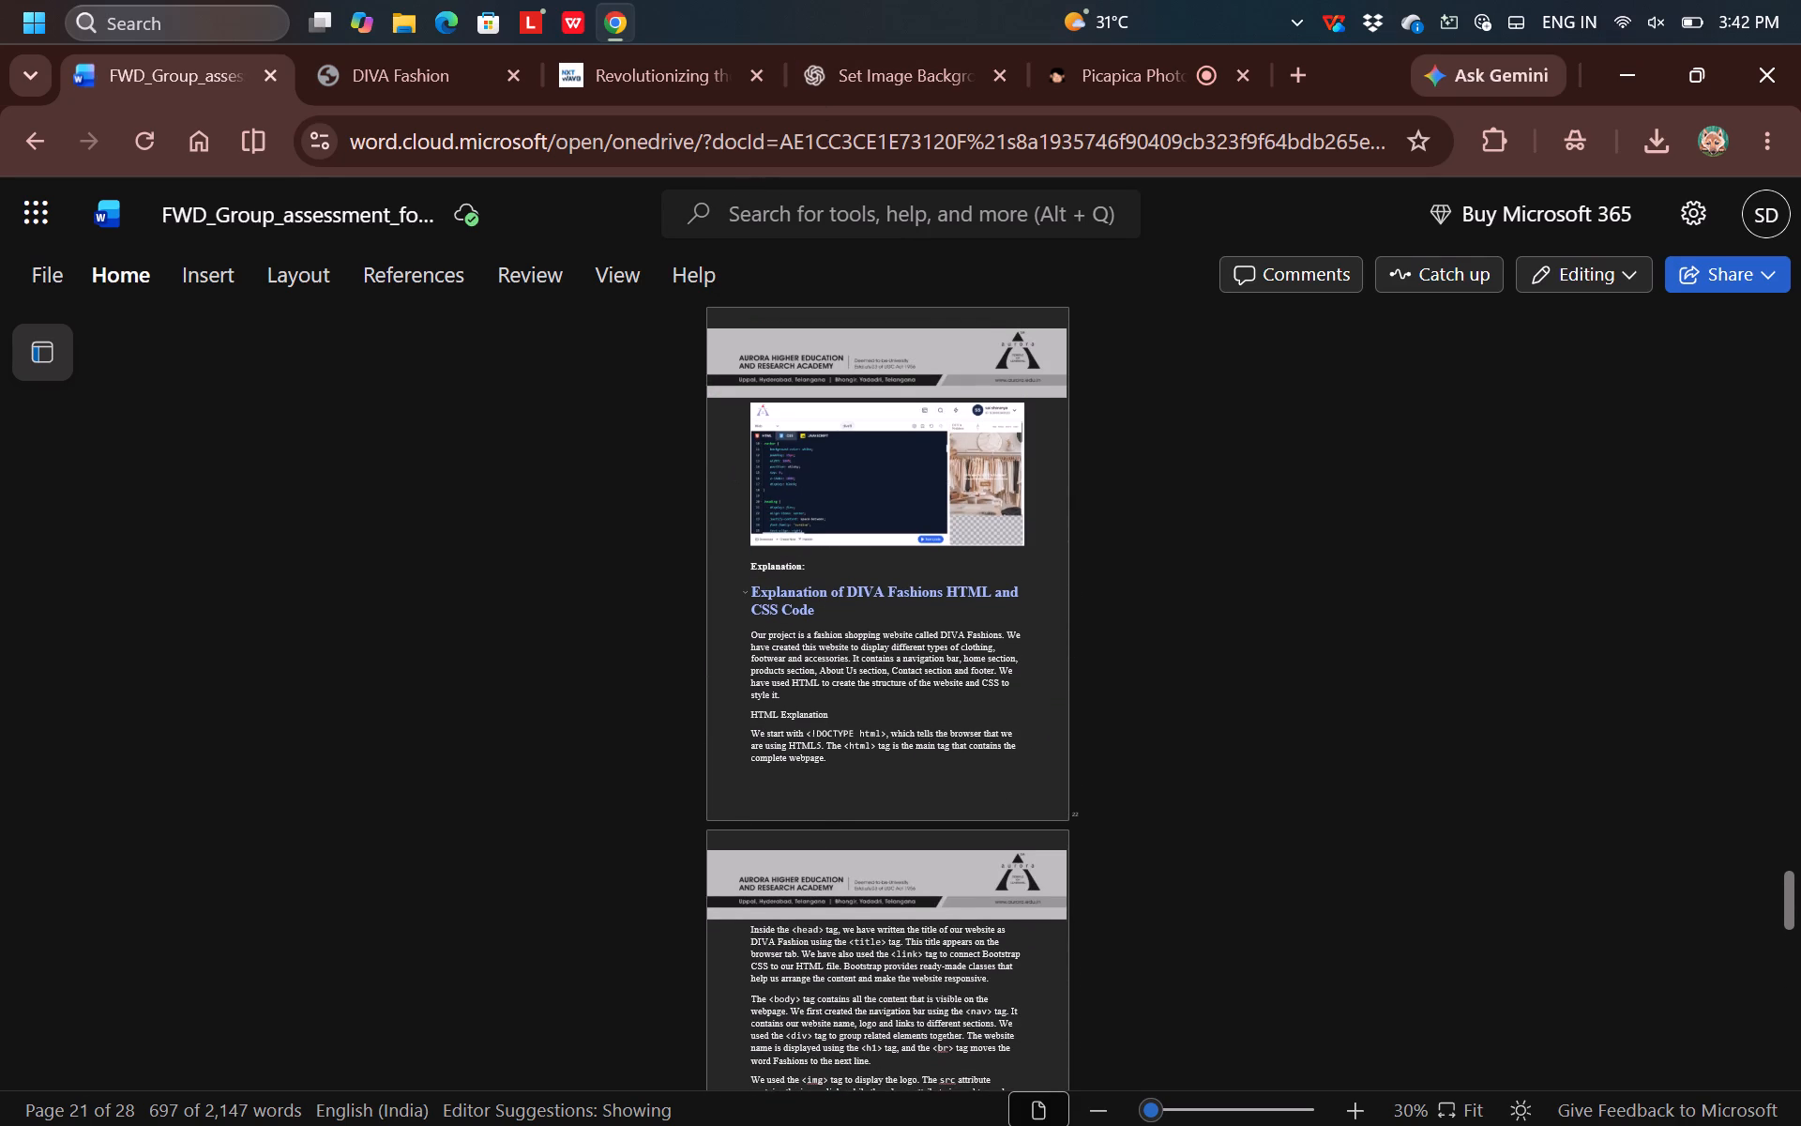
key(BackSpace)
key(BackSpace)
key(BackSpace)
key(BackSpace)
key(BackSpace)
key(BackSpace)
key(BackSpace)
key(BackSpace)
key(BackSpace)
key(BackSpace)
key(BackSpace)
key(BackSpace)
key(BackSpace)
key(BackSpace)
key(BackSpace)
key(BackSpace)
key(BackSpace)
key(BackSpace)
key(BackSpace)
key(BackSpace)
key(BackSpace)
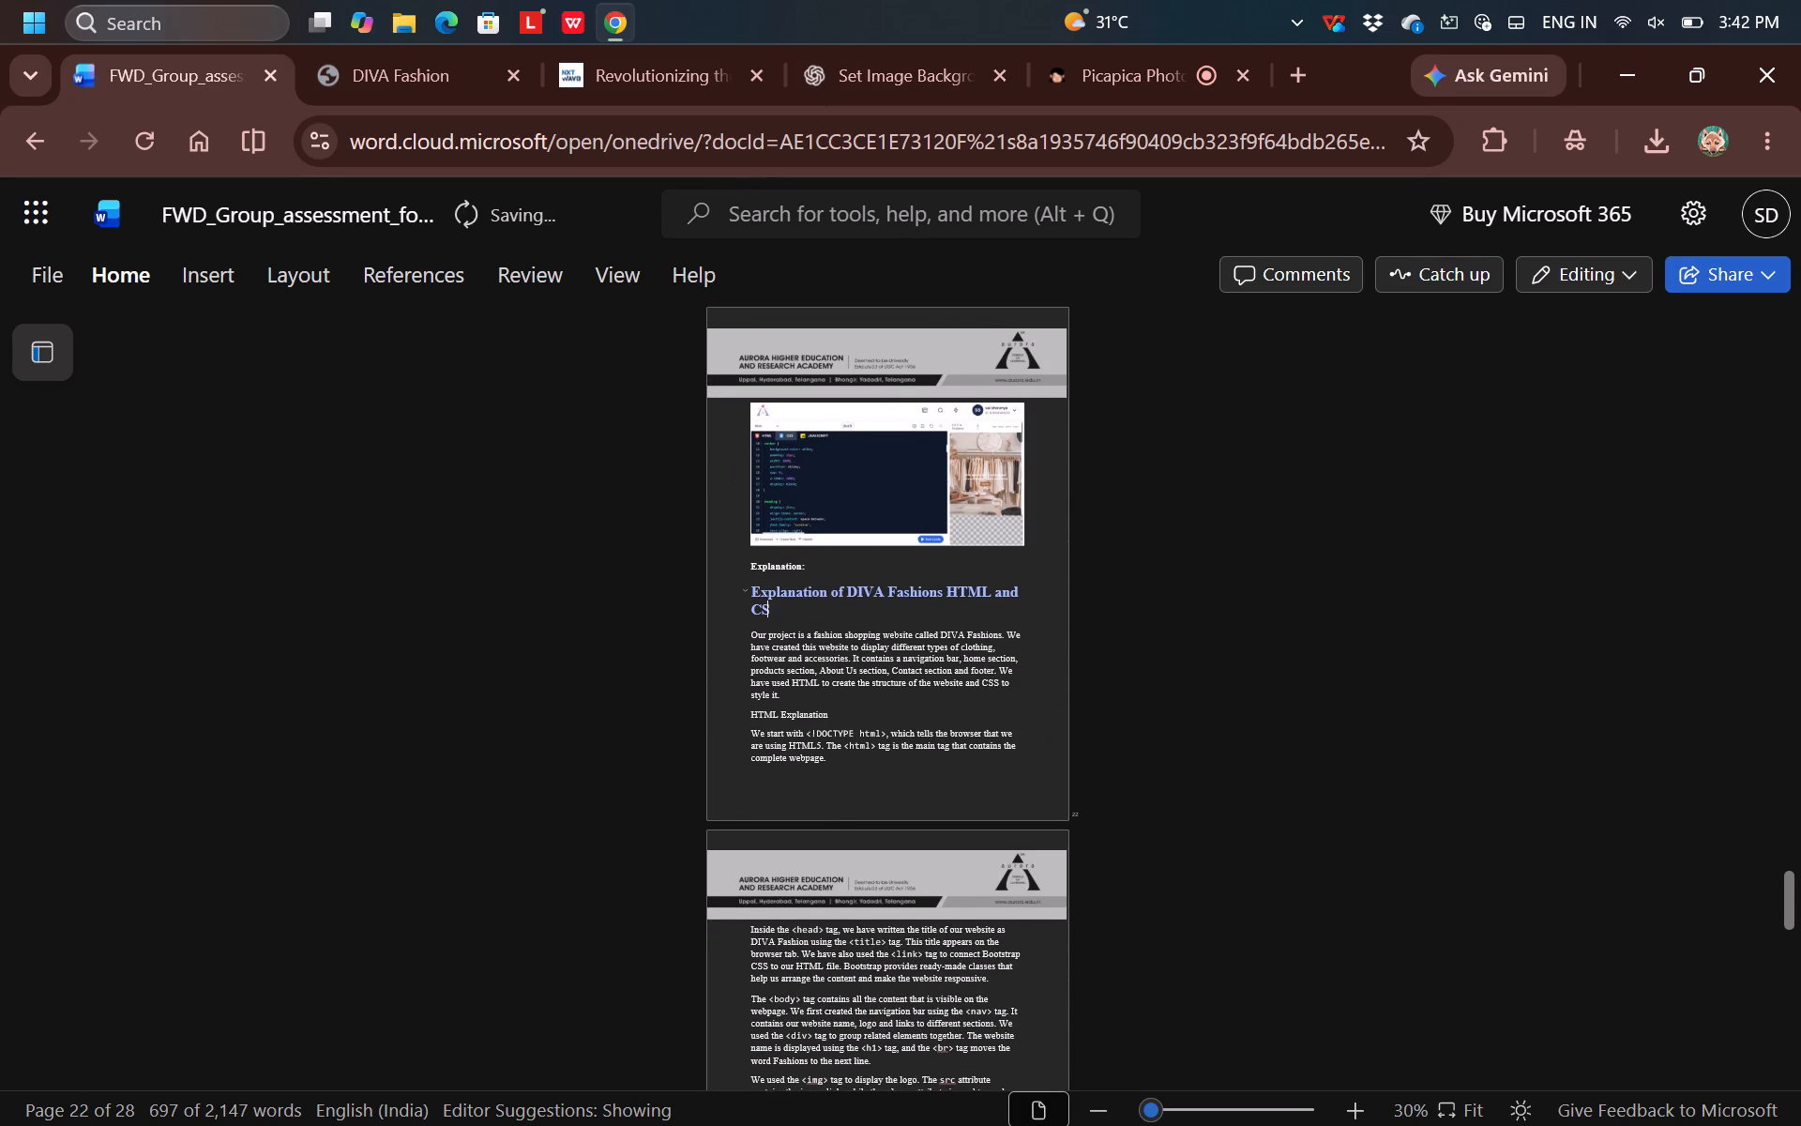
key(BackSpace)
key(BackSpace)
key(BackSpace)
key(BackSpace)
key(BackSpace)
key(BackSpace)
key(BackSpace)
key(BackSpace)
key(BackSpace)
key(BackSpace)
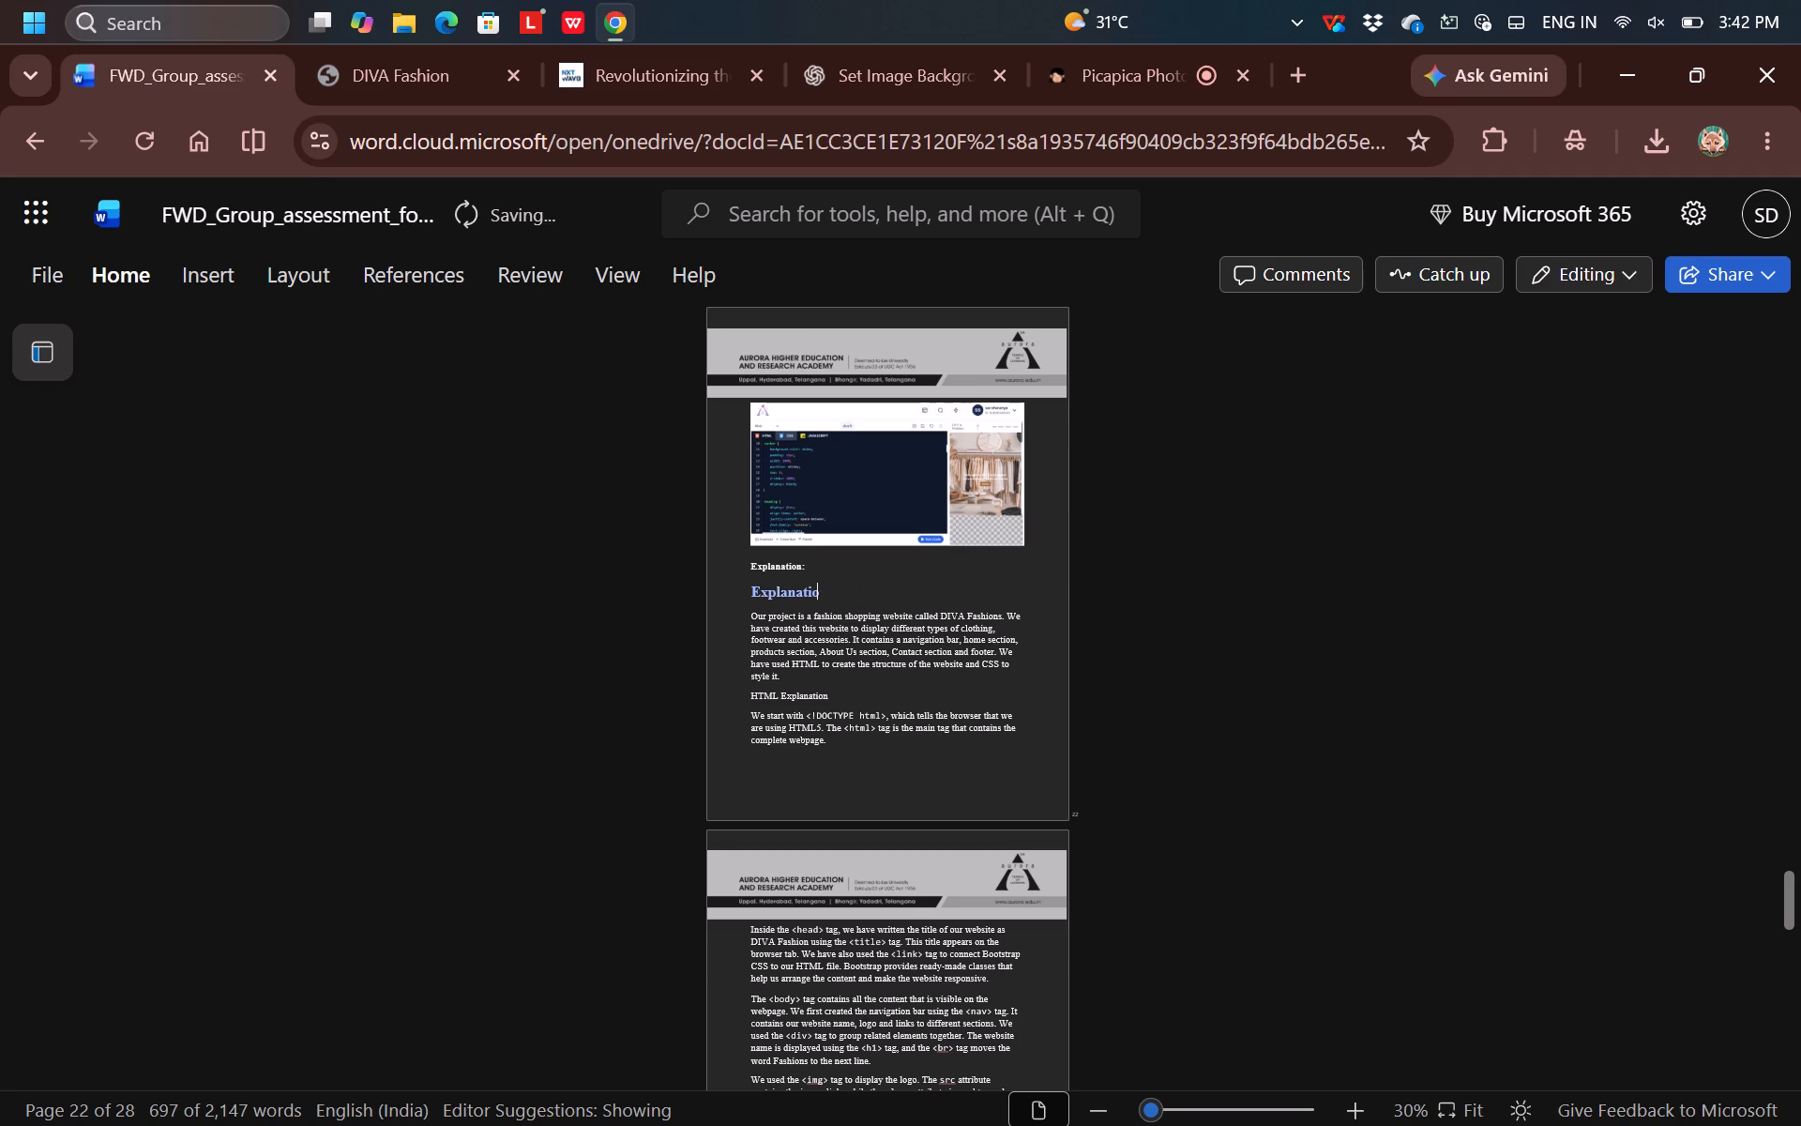
key(BackSpace)
key(BackSpace)
key(BackSpace)
key(BackSpace)
key(BackSpace)
key(BackSpace)
key(BackSpace)
key(BackSpace)
key(BackSpace)
key(BackSpace)
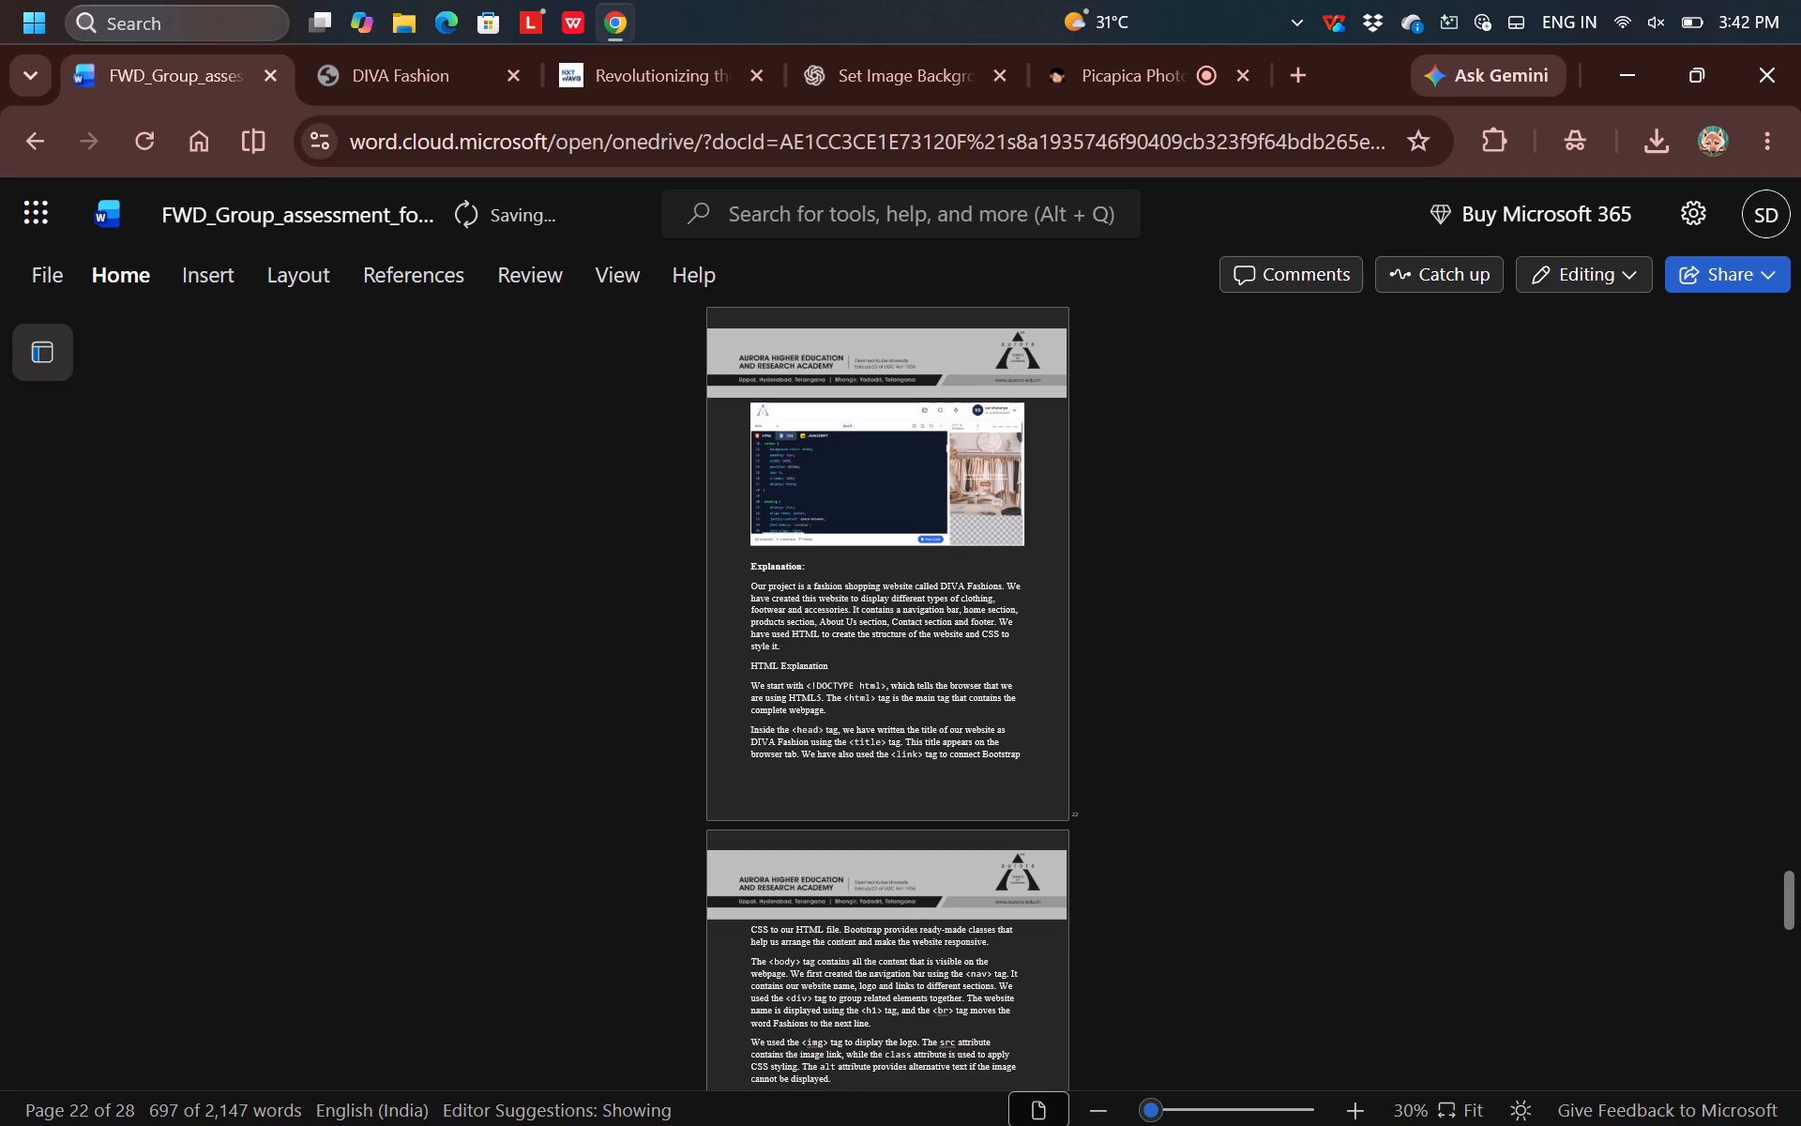
Place the text cursor at the start of the "Explanation:" heading below the CSS code screenshot.
key(Left)
key(Left)
key(Left)
key(Left)
key(Left)
key(Left)
key(Left)
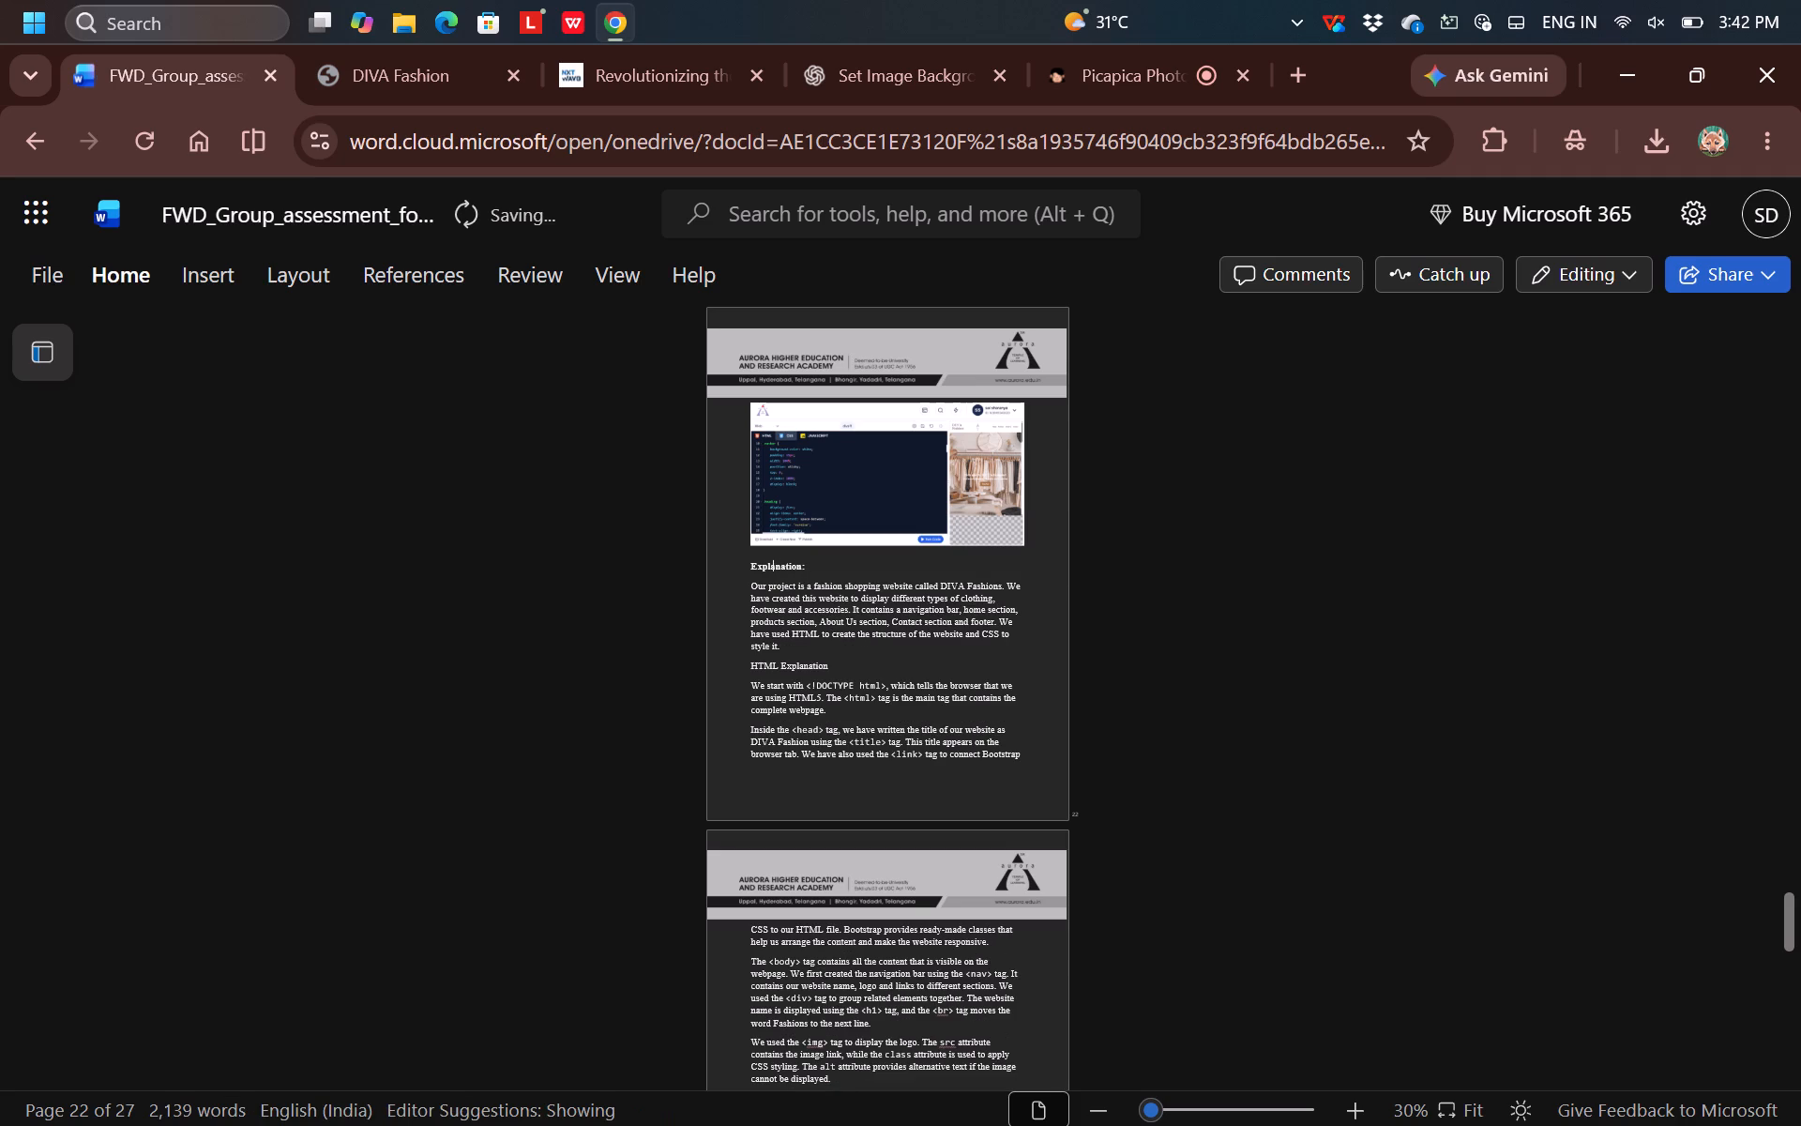
key(Left)
key(Left)
key(Left)
key(Left)
key(Left)
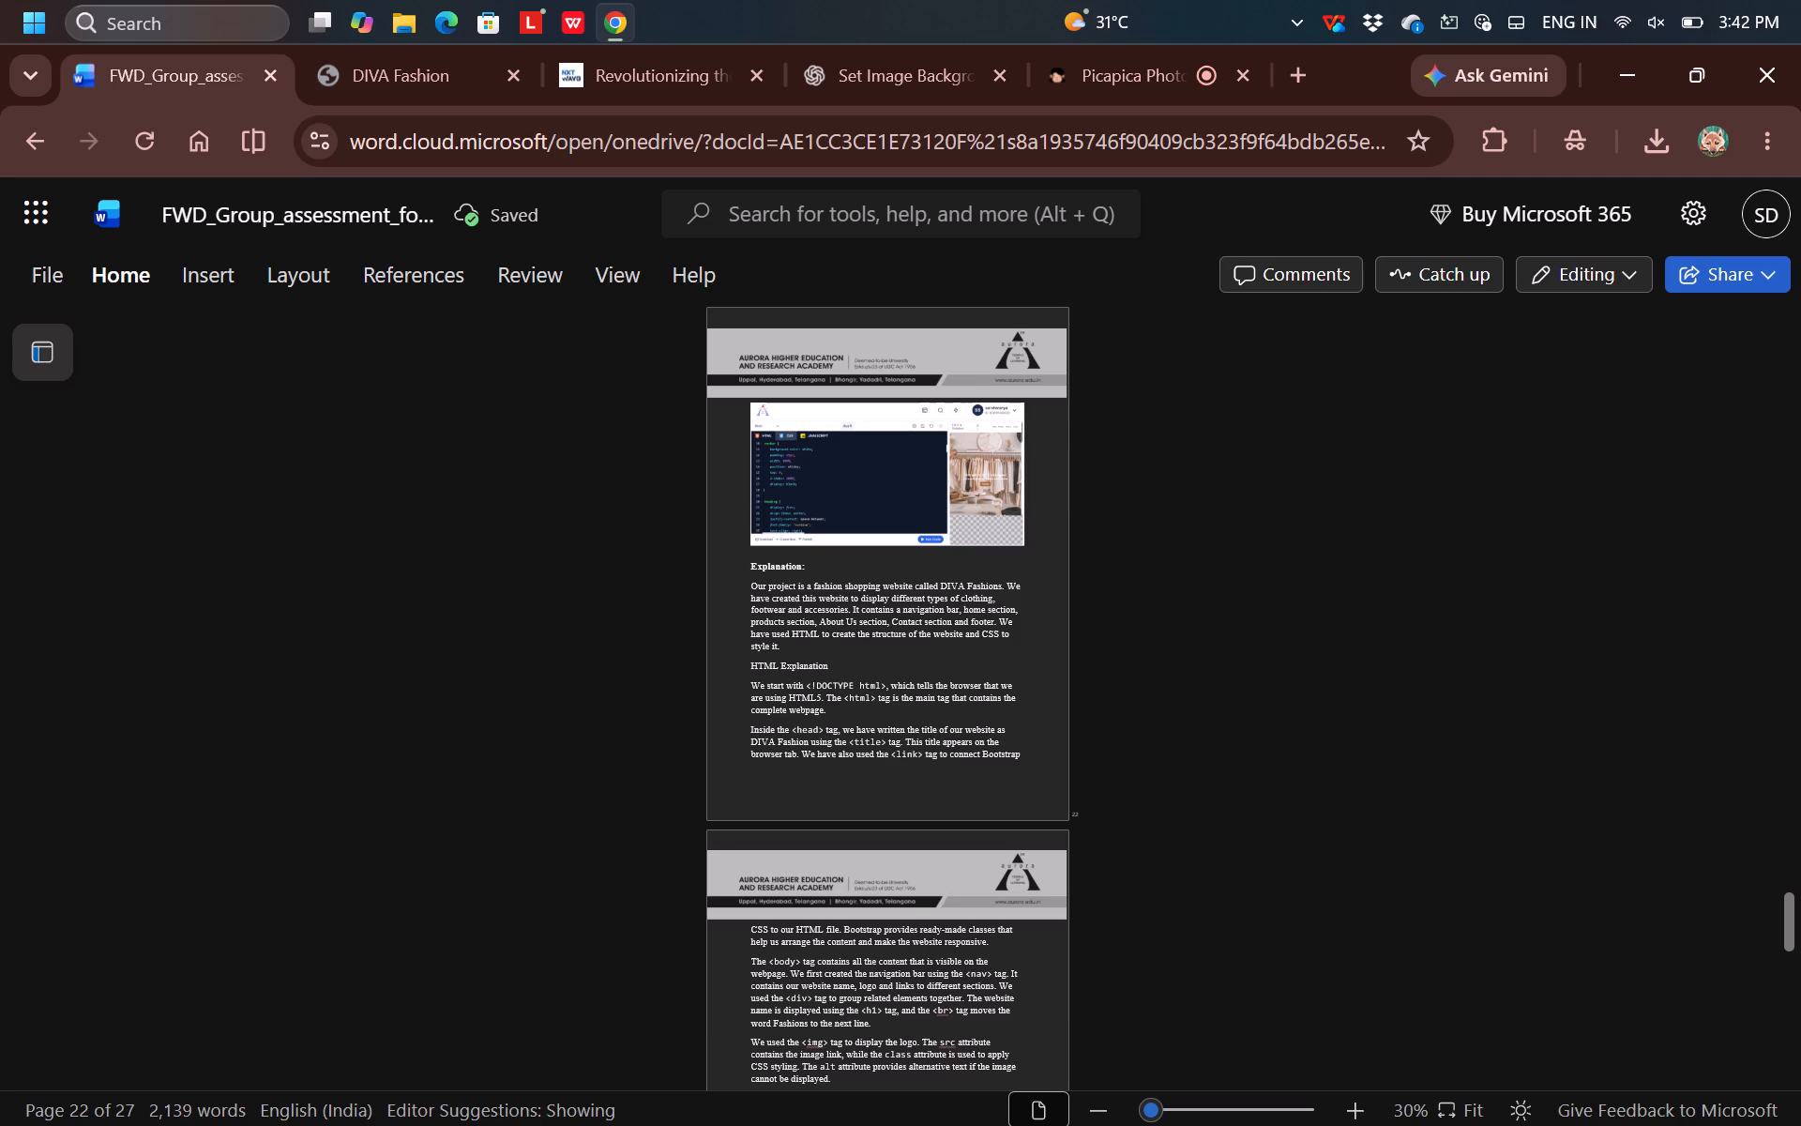
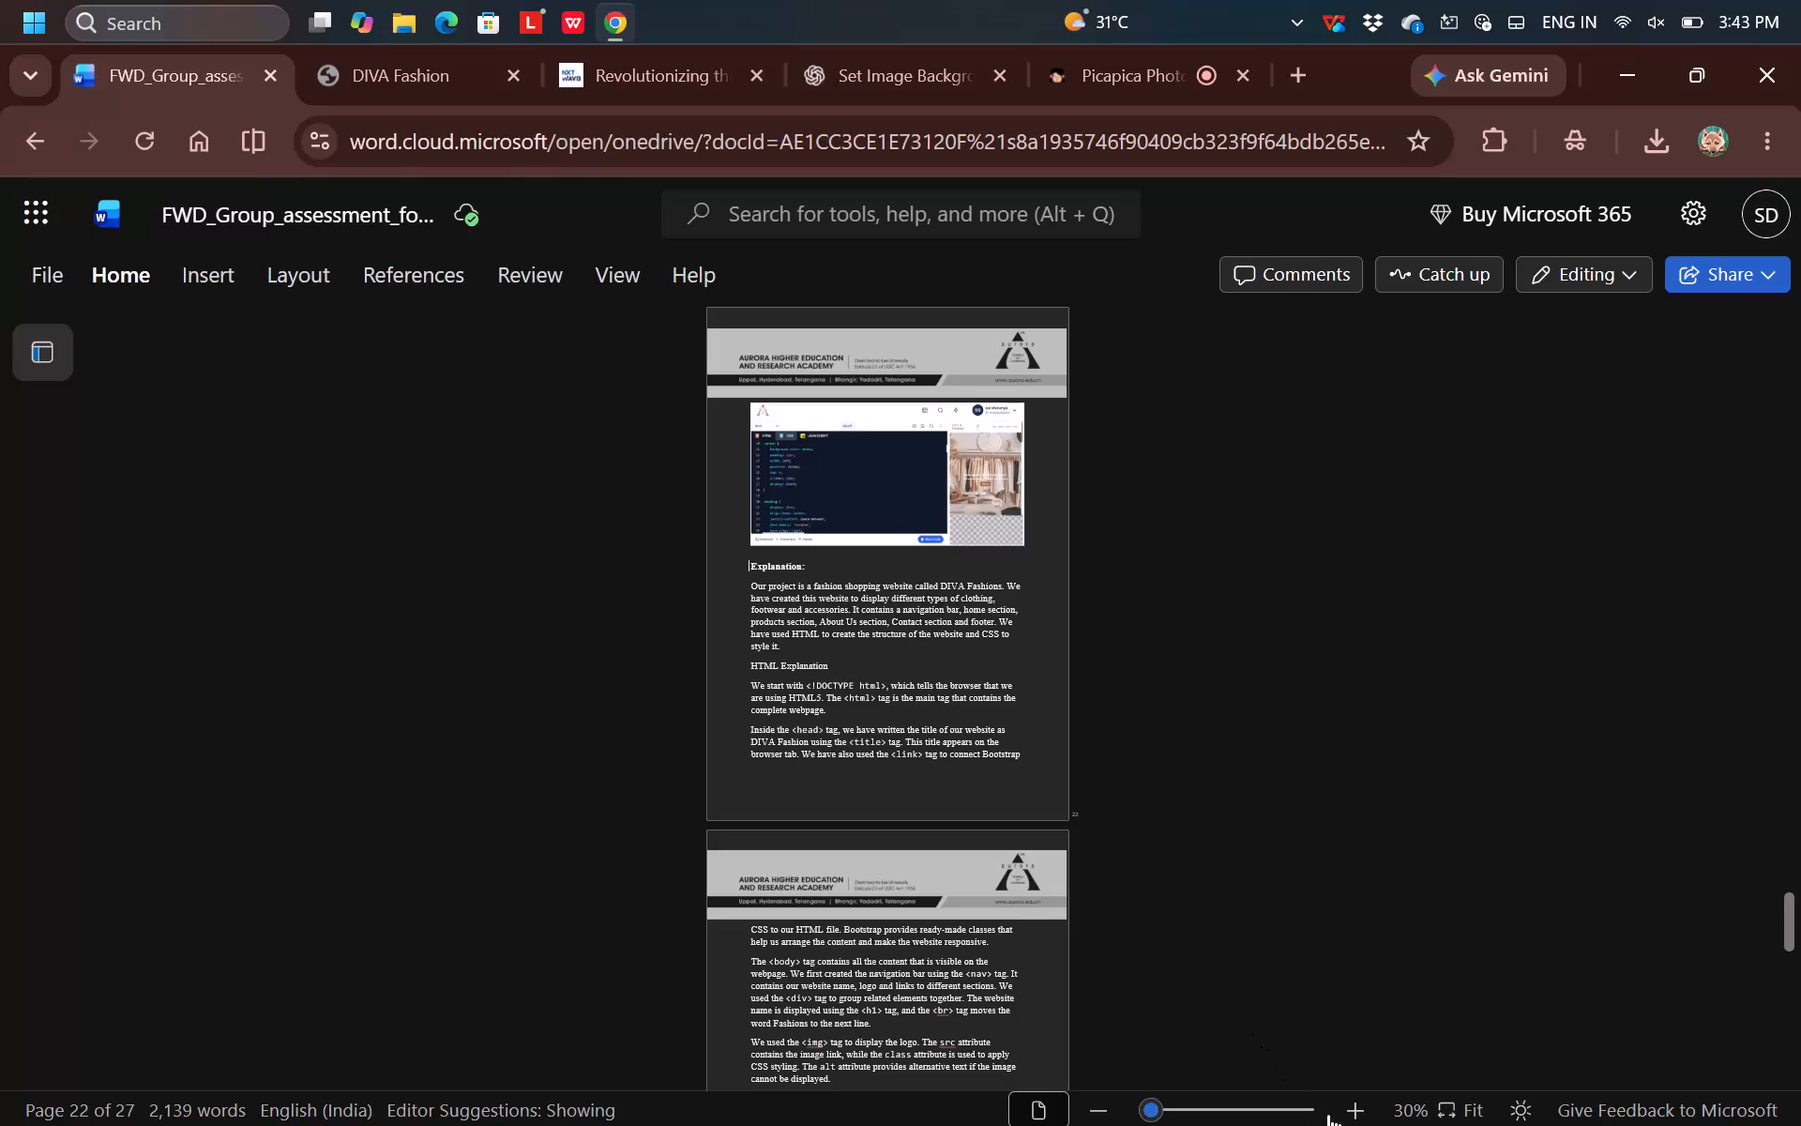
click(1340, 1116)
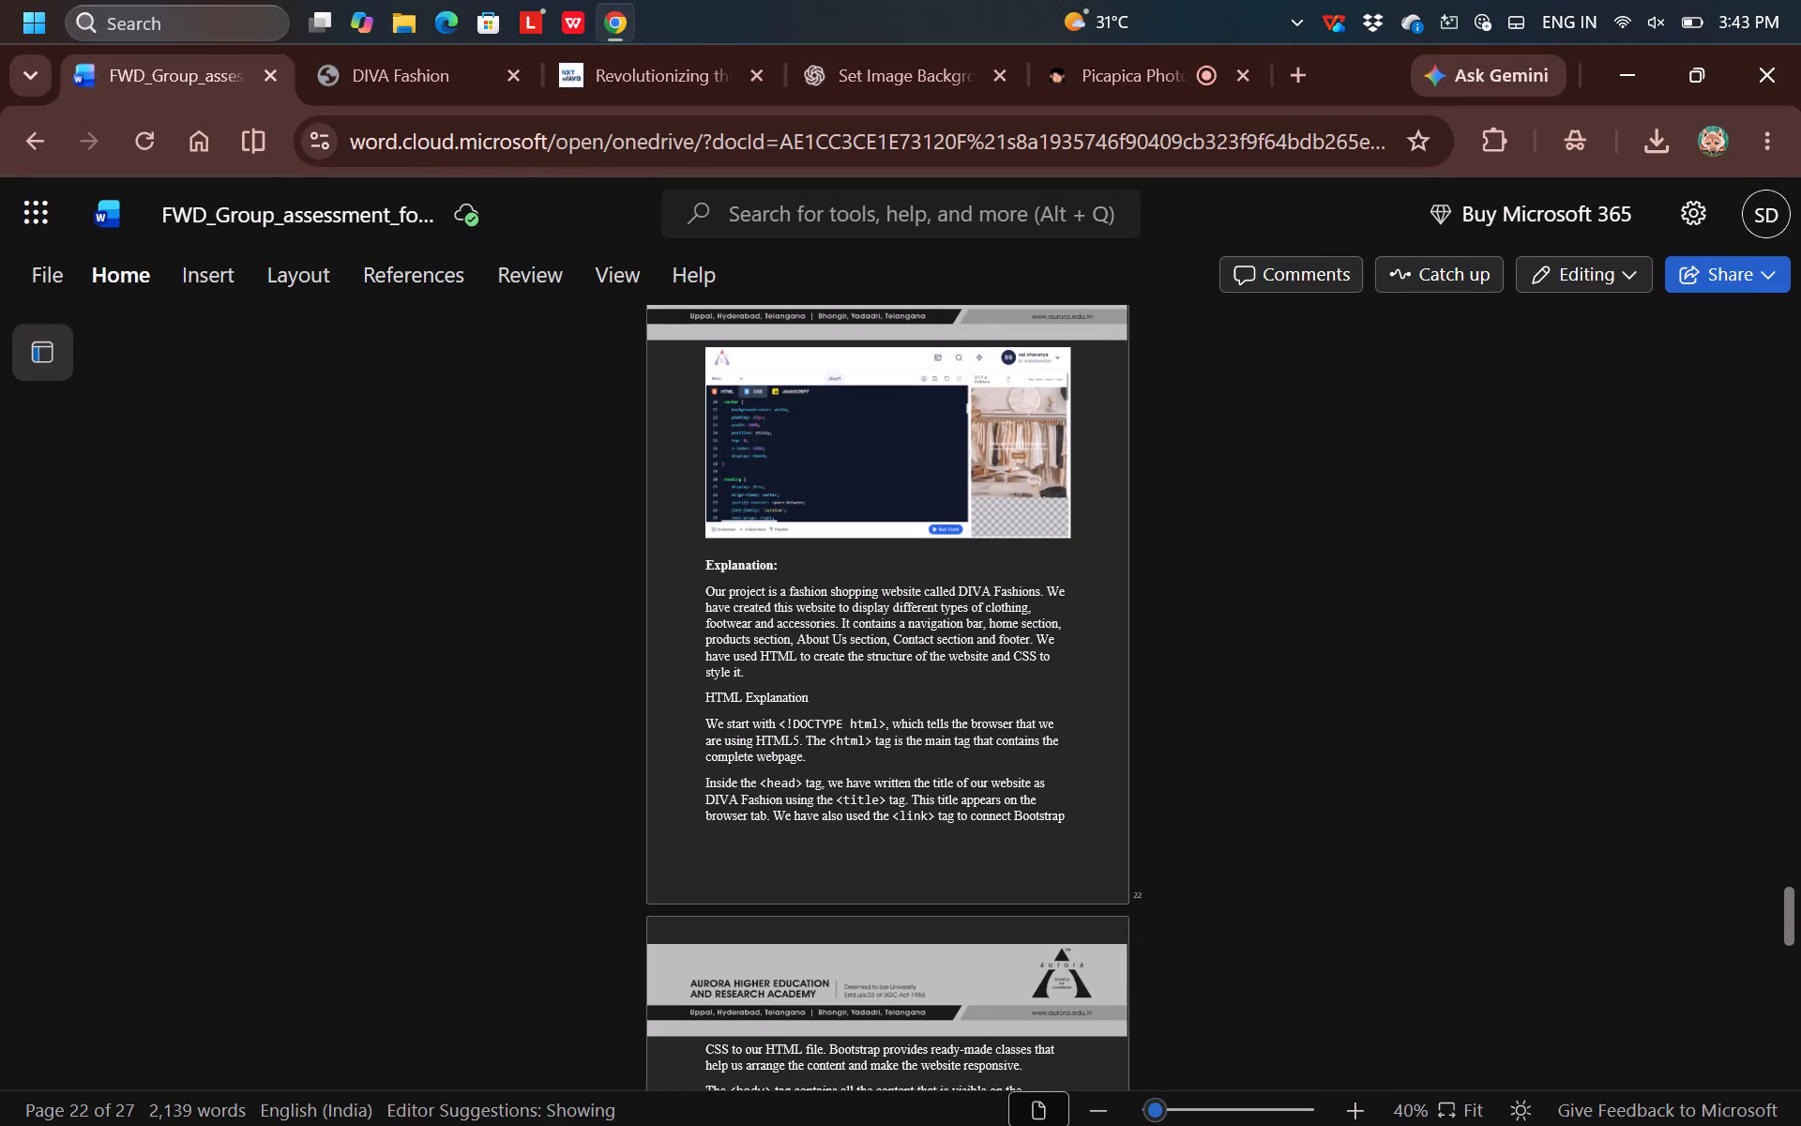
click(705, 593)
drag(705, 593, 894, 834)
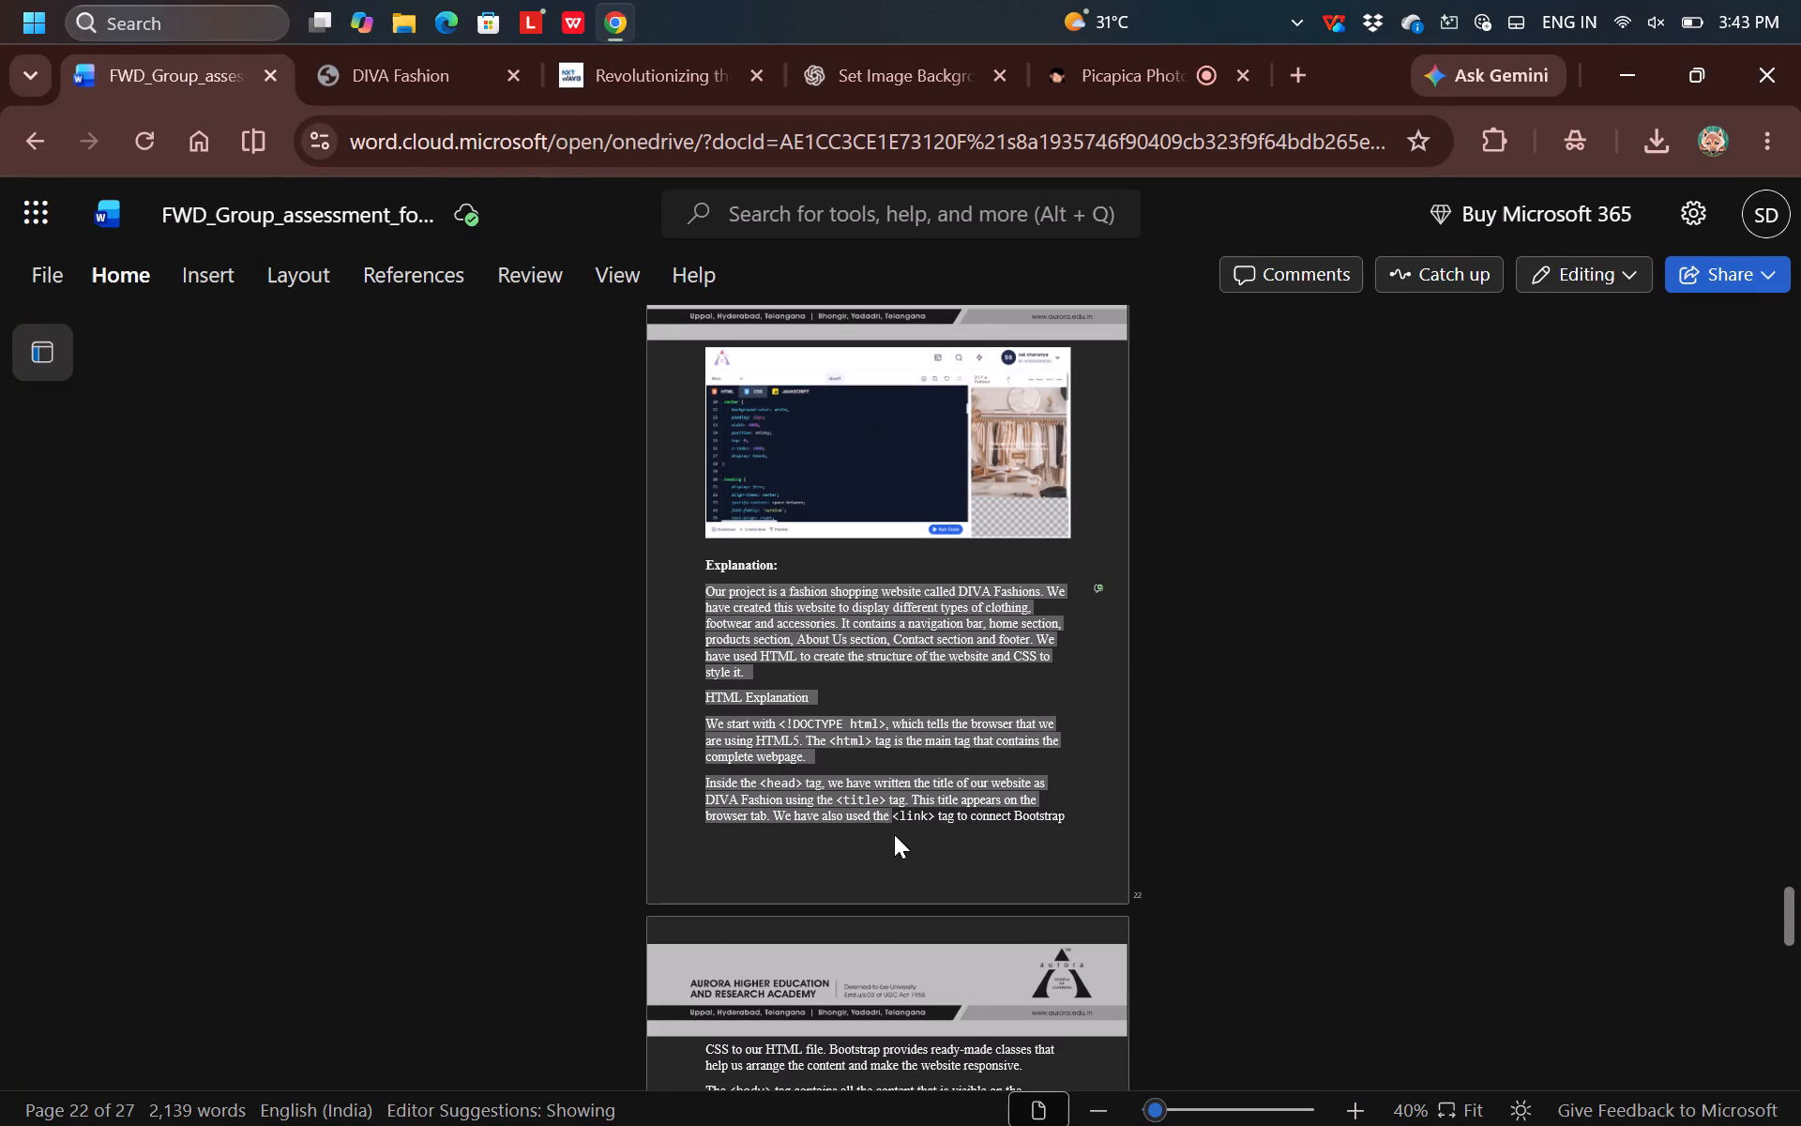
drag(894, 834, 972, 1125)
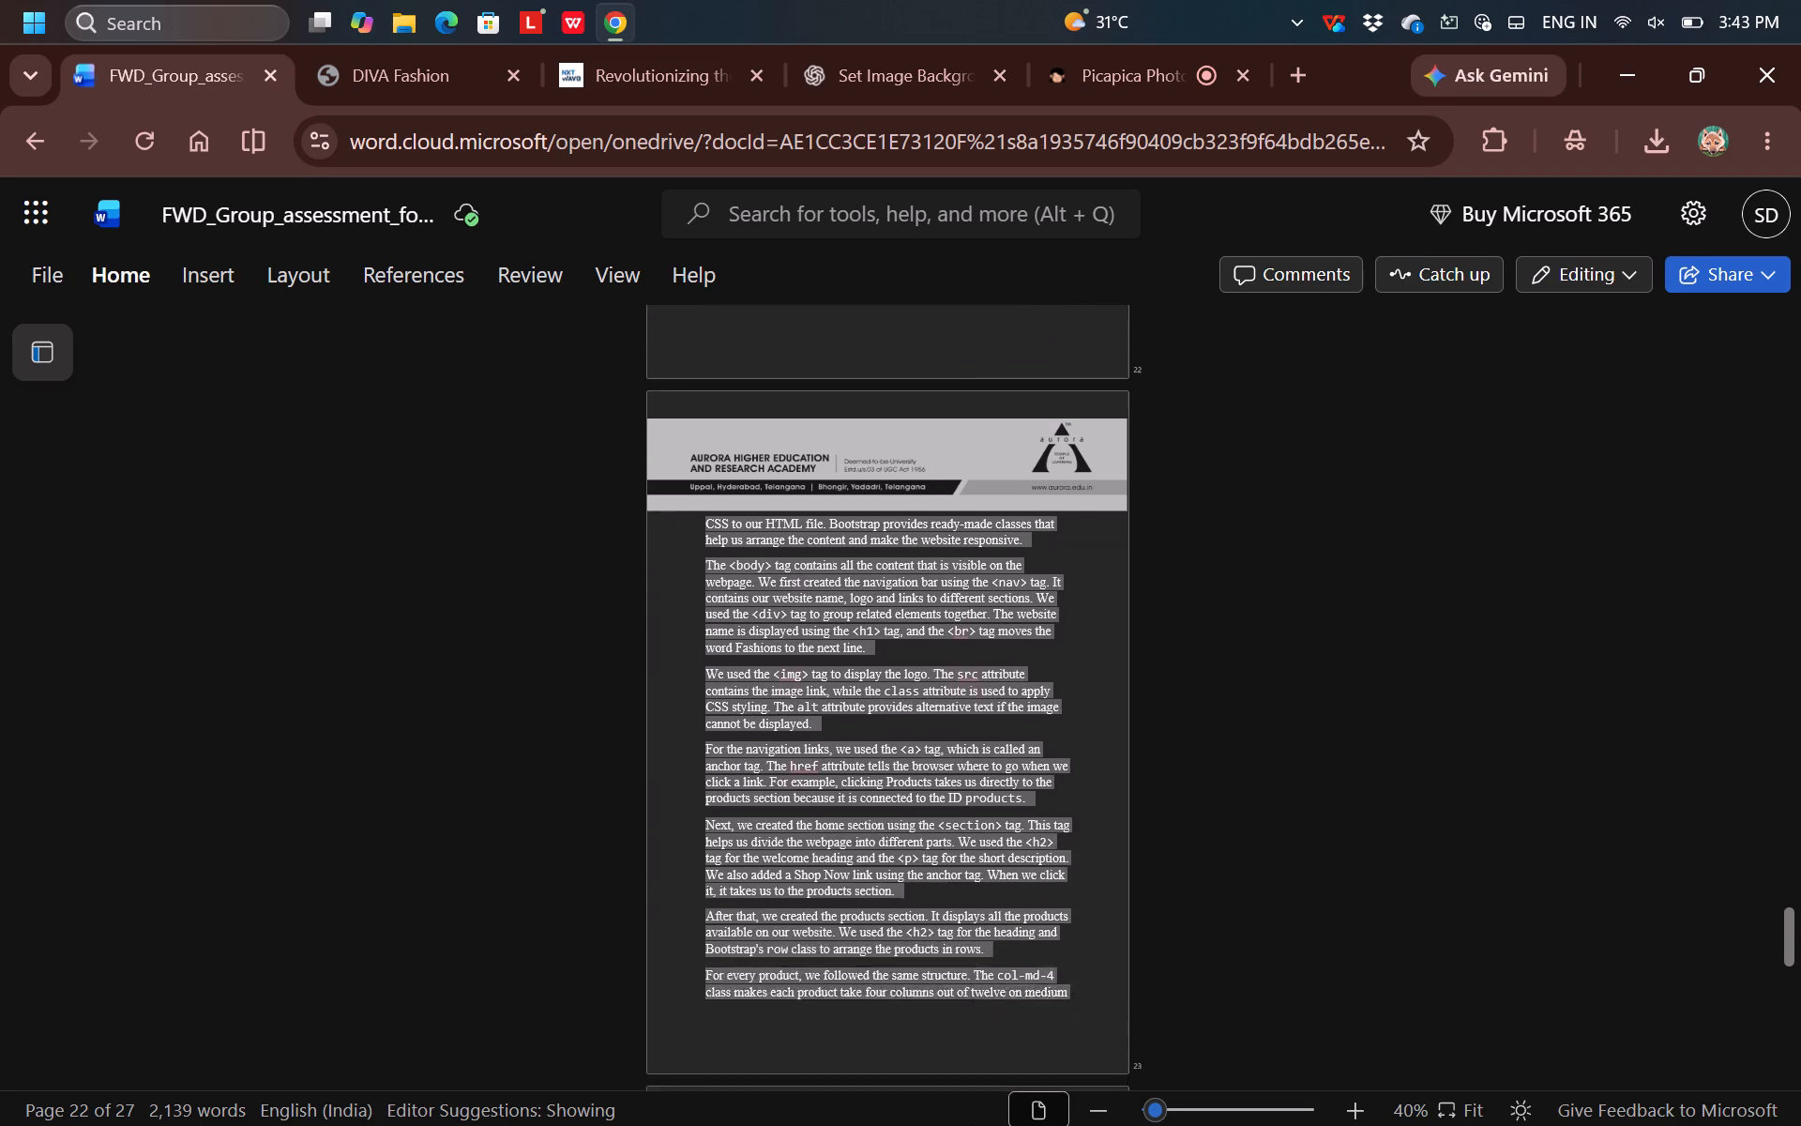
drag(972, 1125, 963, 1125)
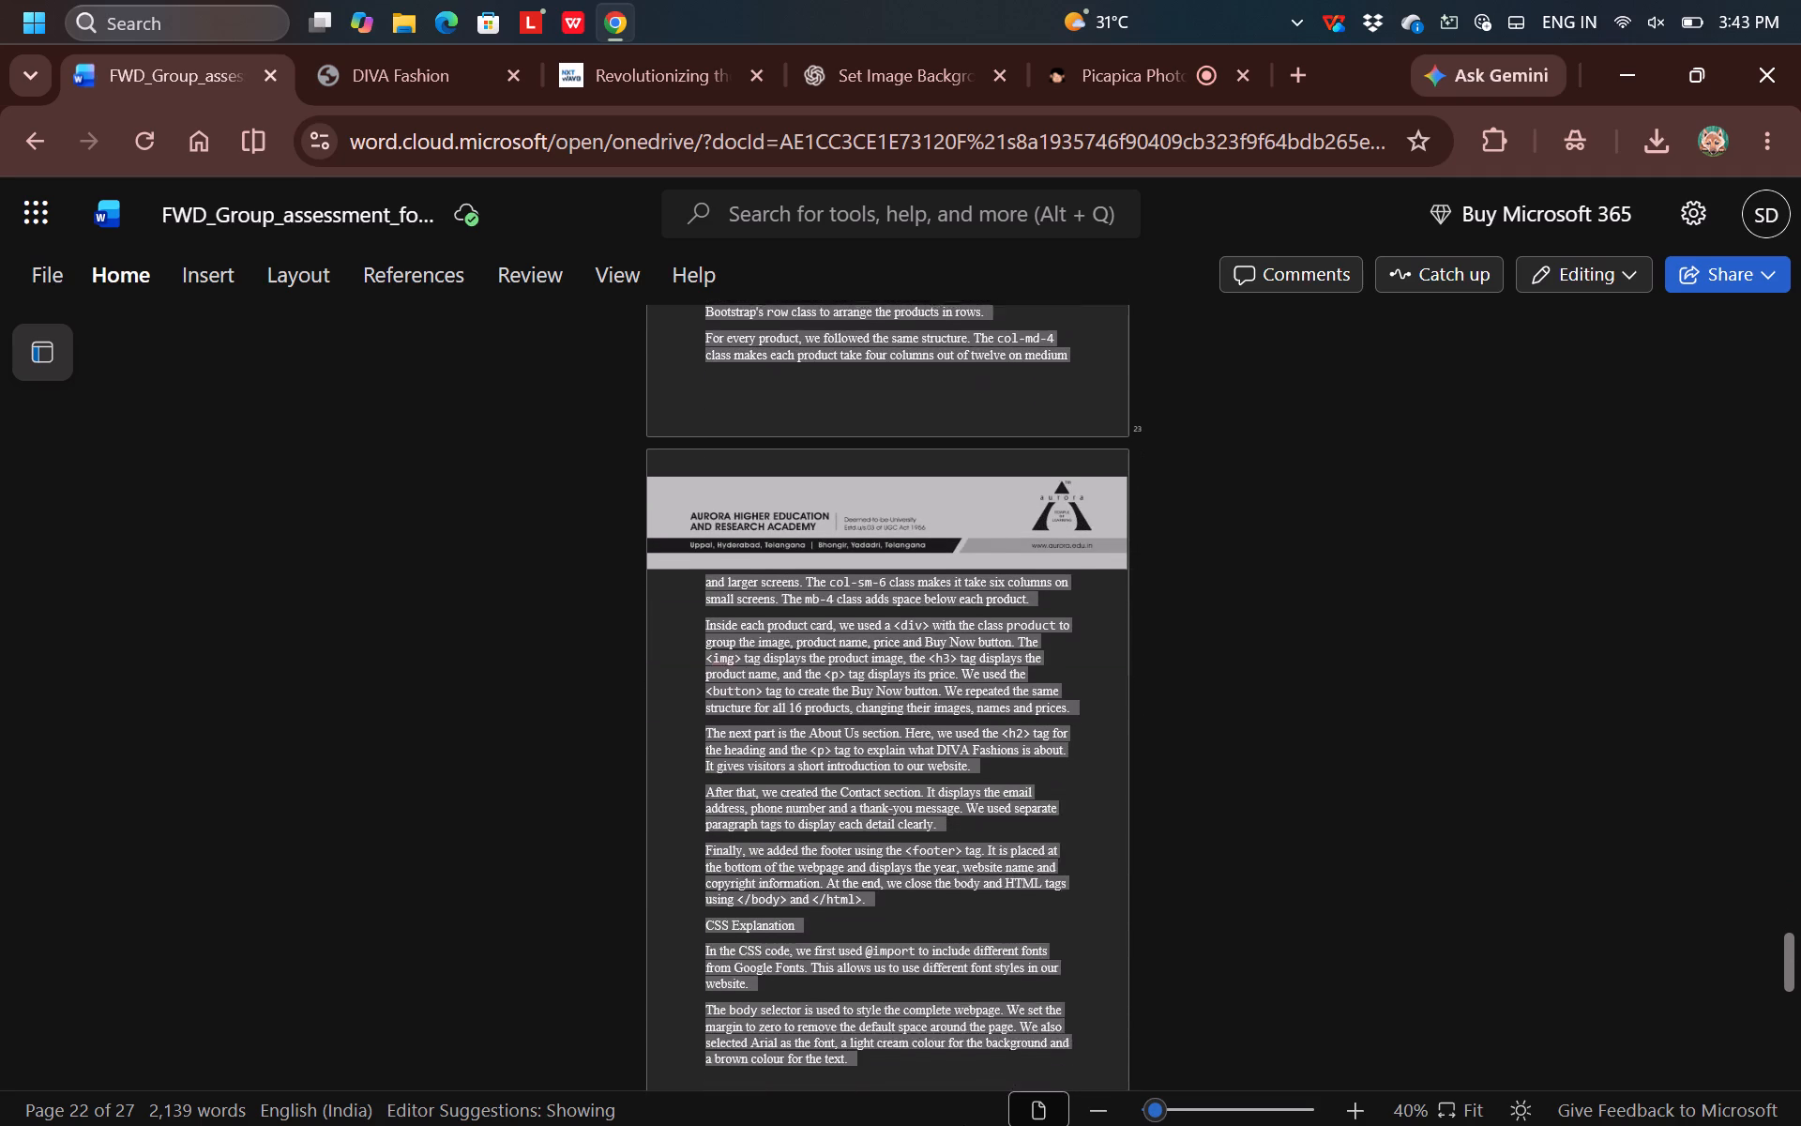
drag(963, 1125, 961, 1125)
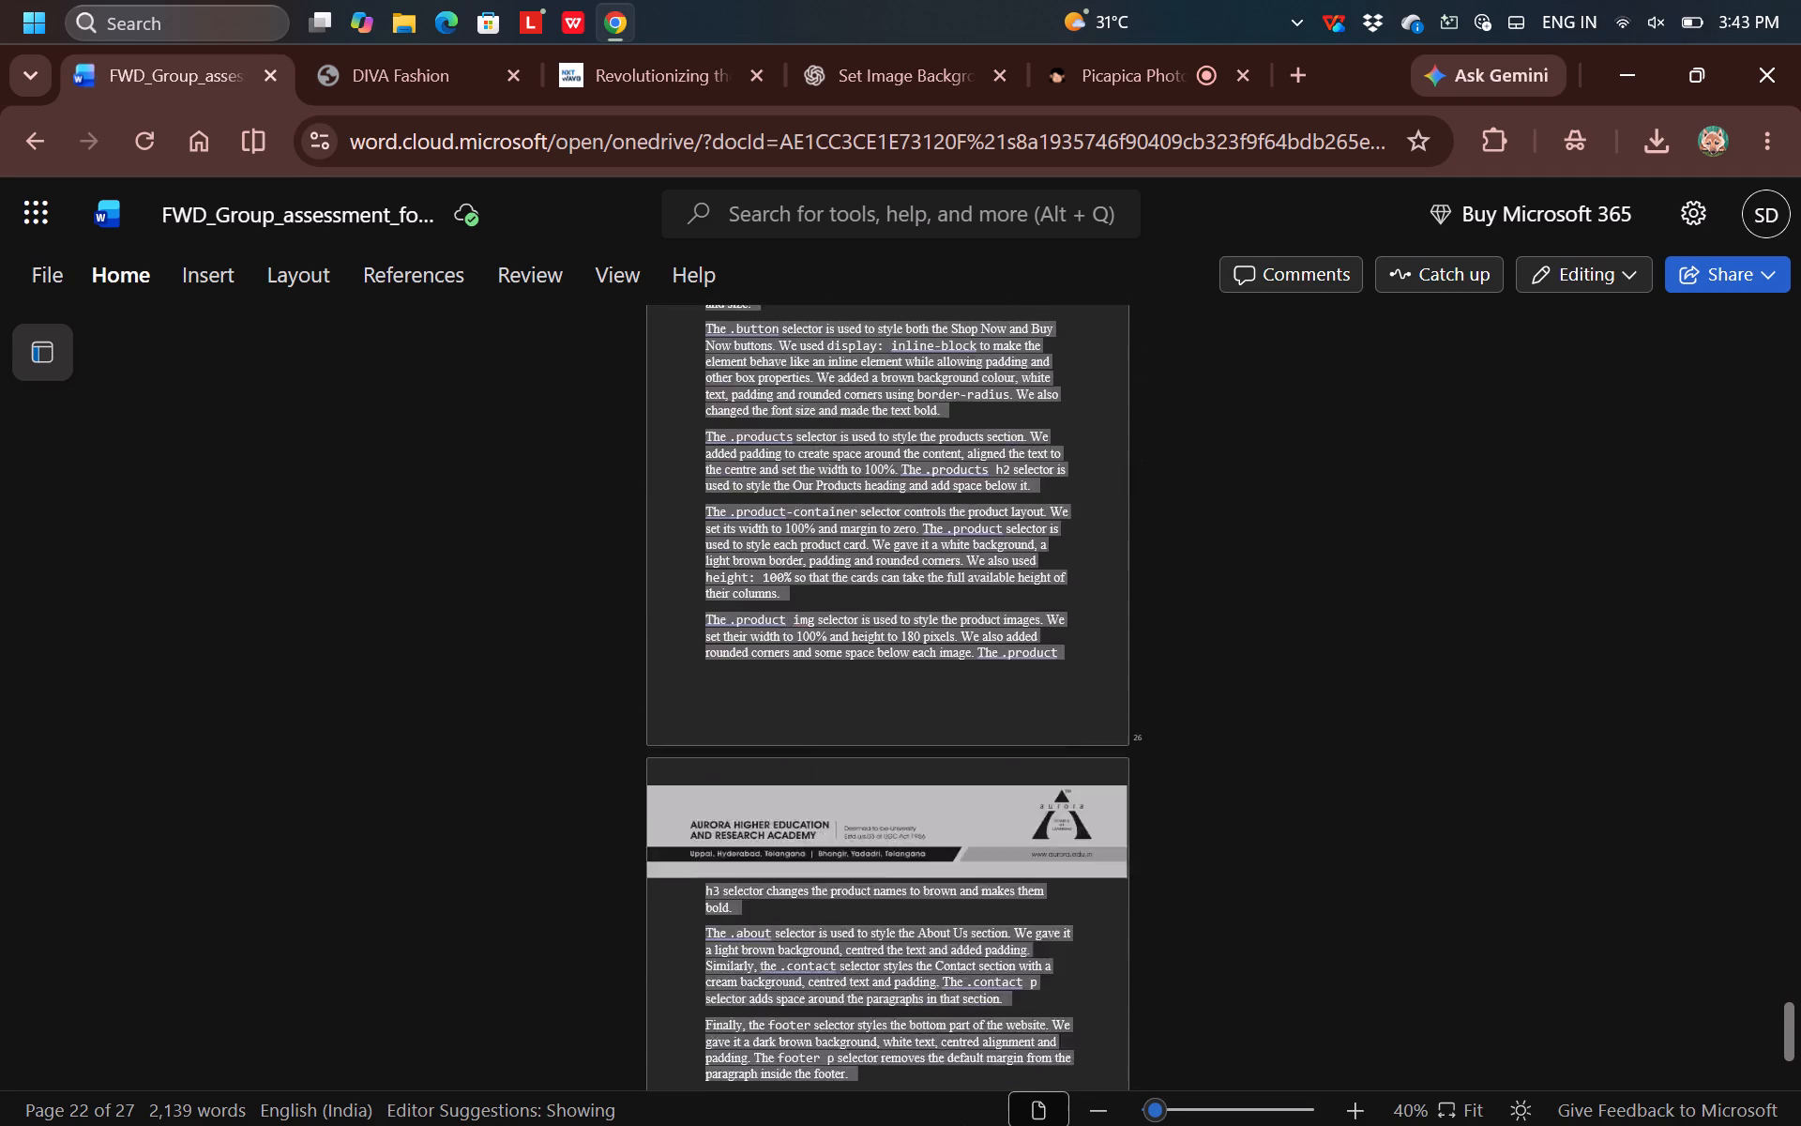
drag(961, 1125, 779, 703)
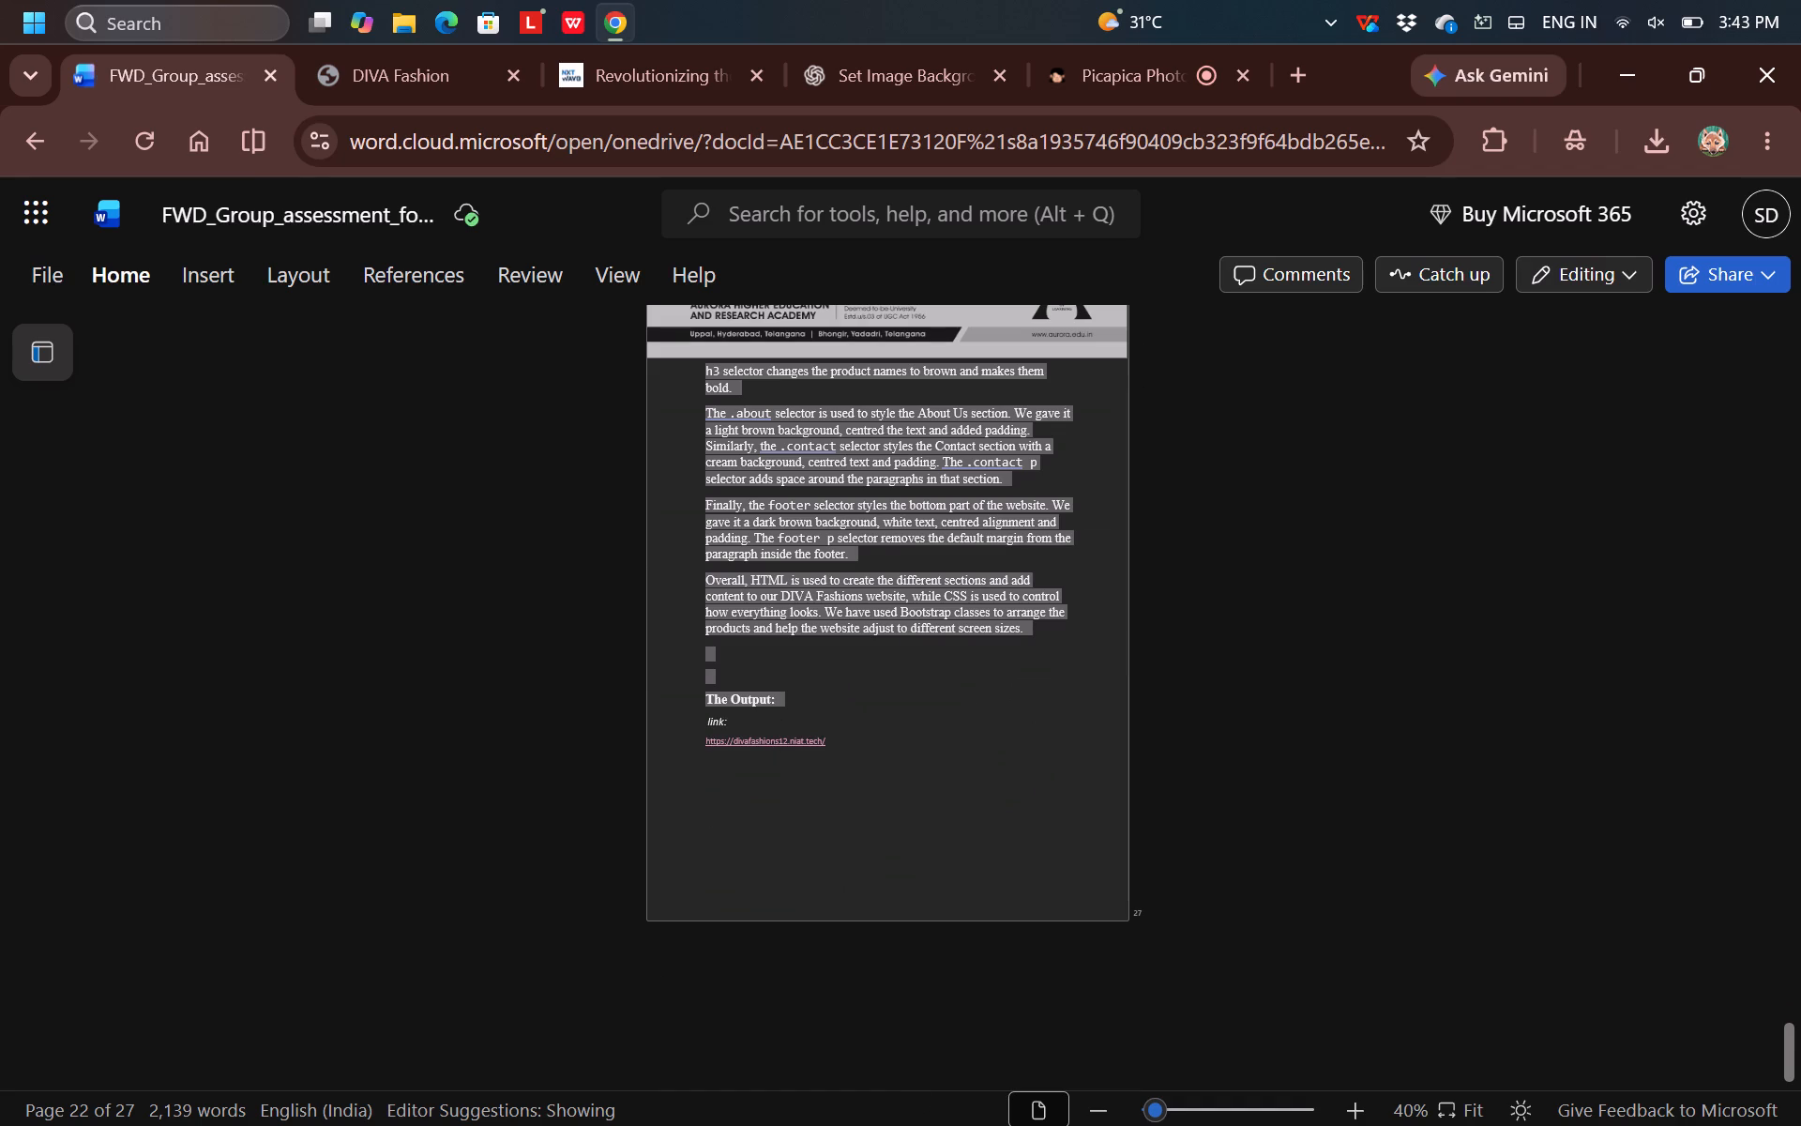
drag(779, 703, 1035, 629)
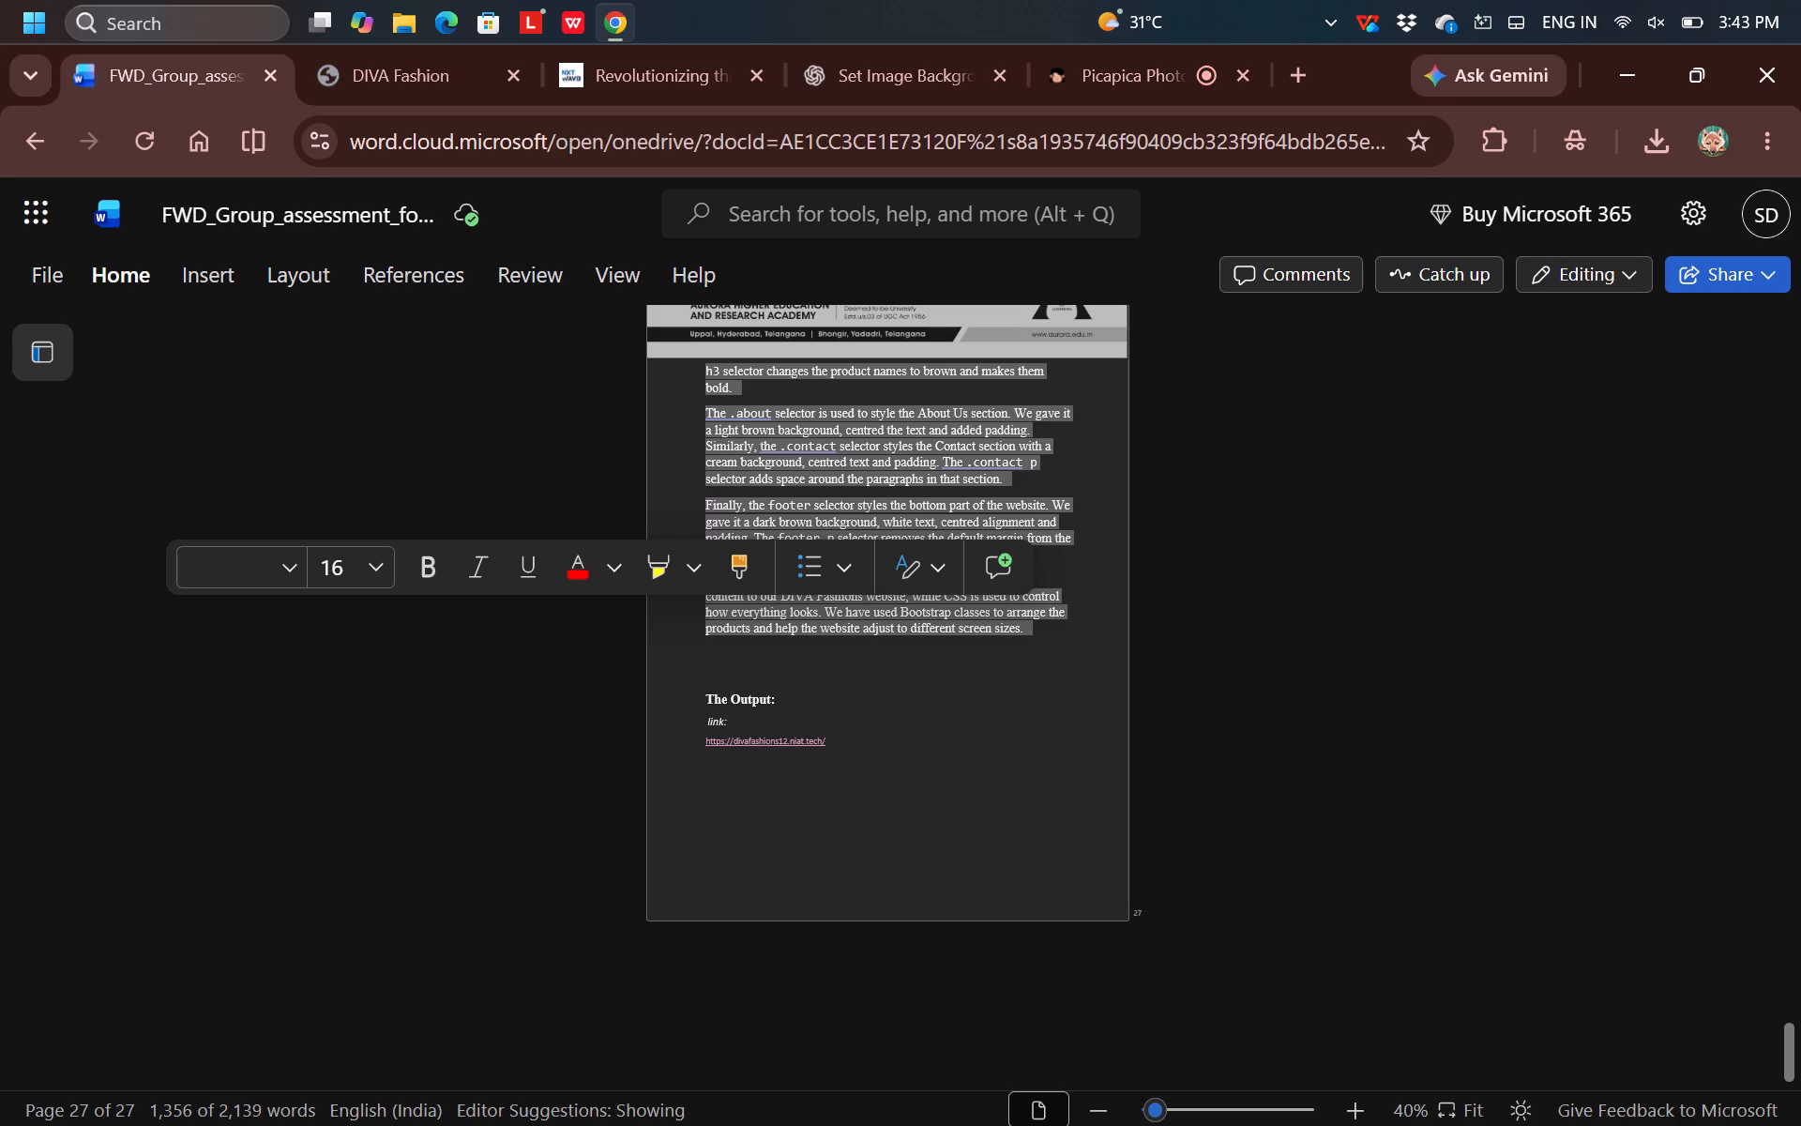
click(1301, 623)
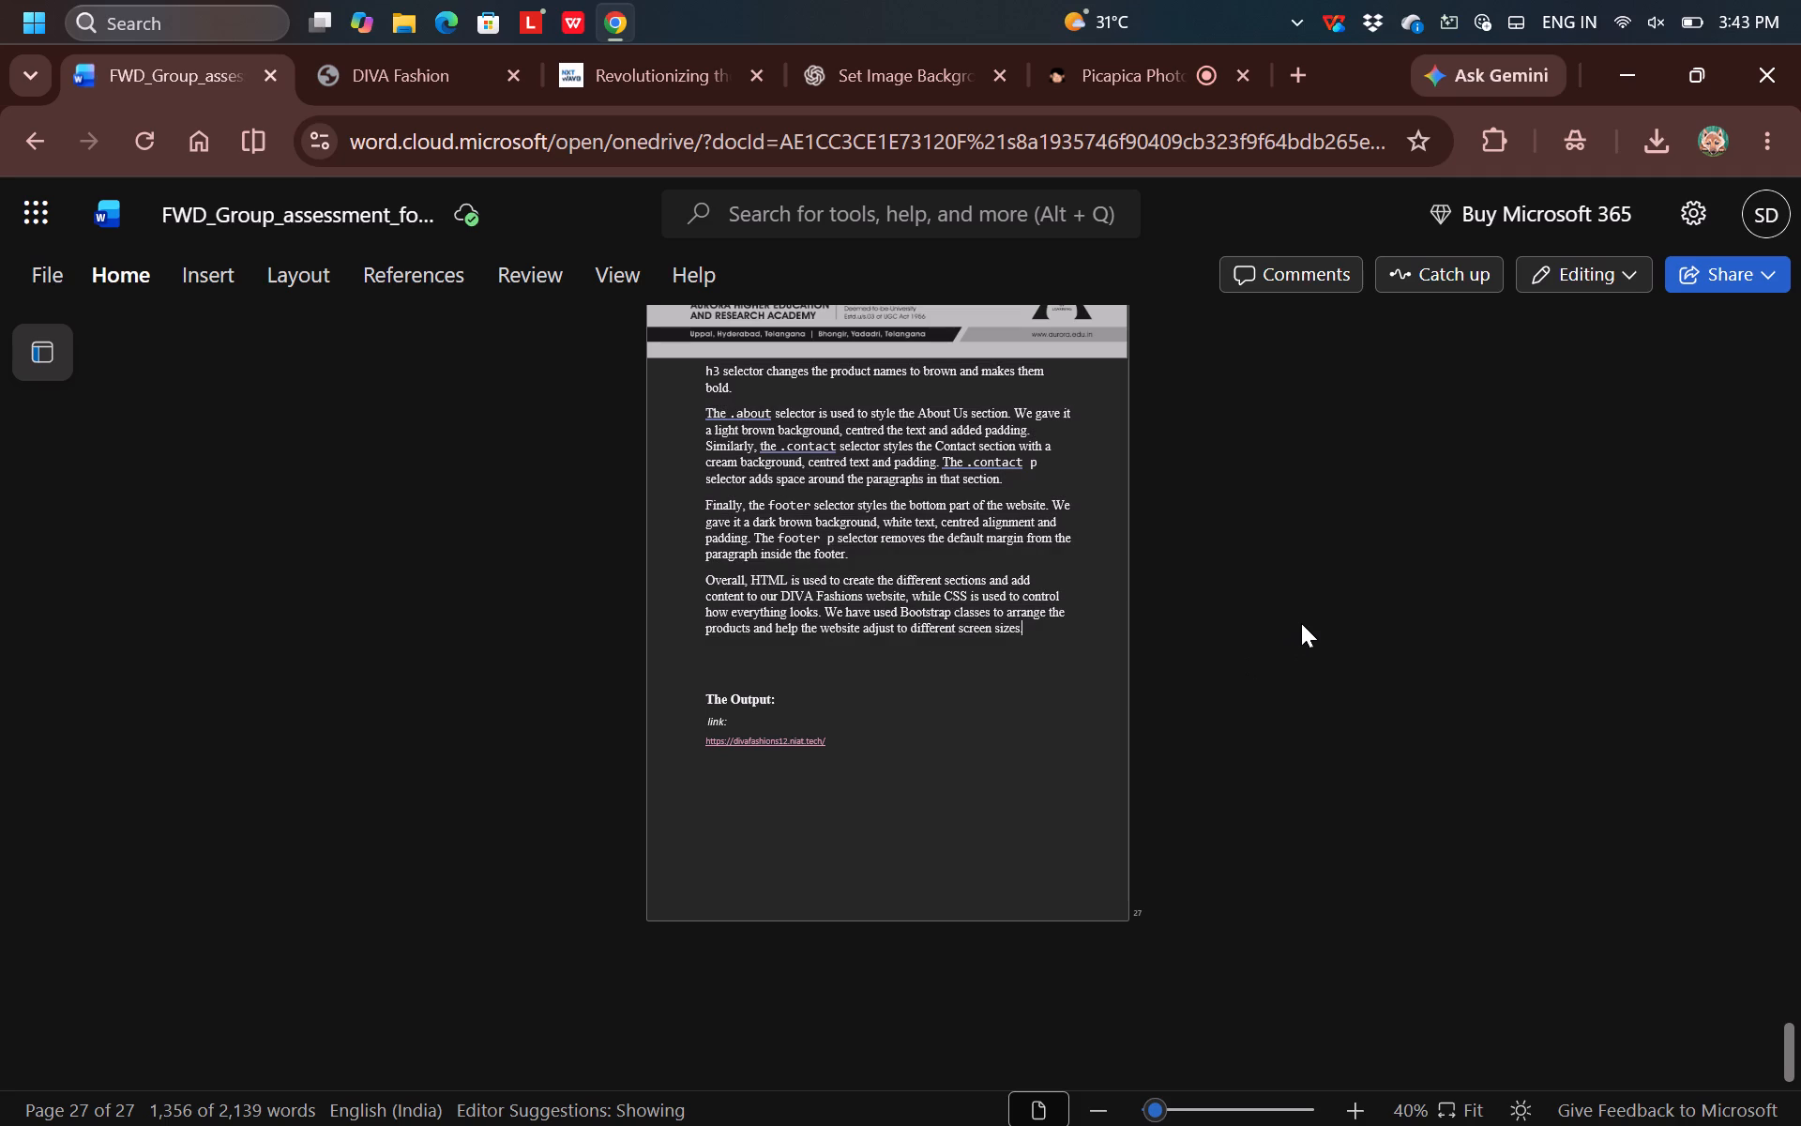
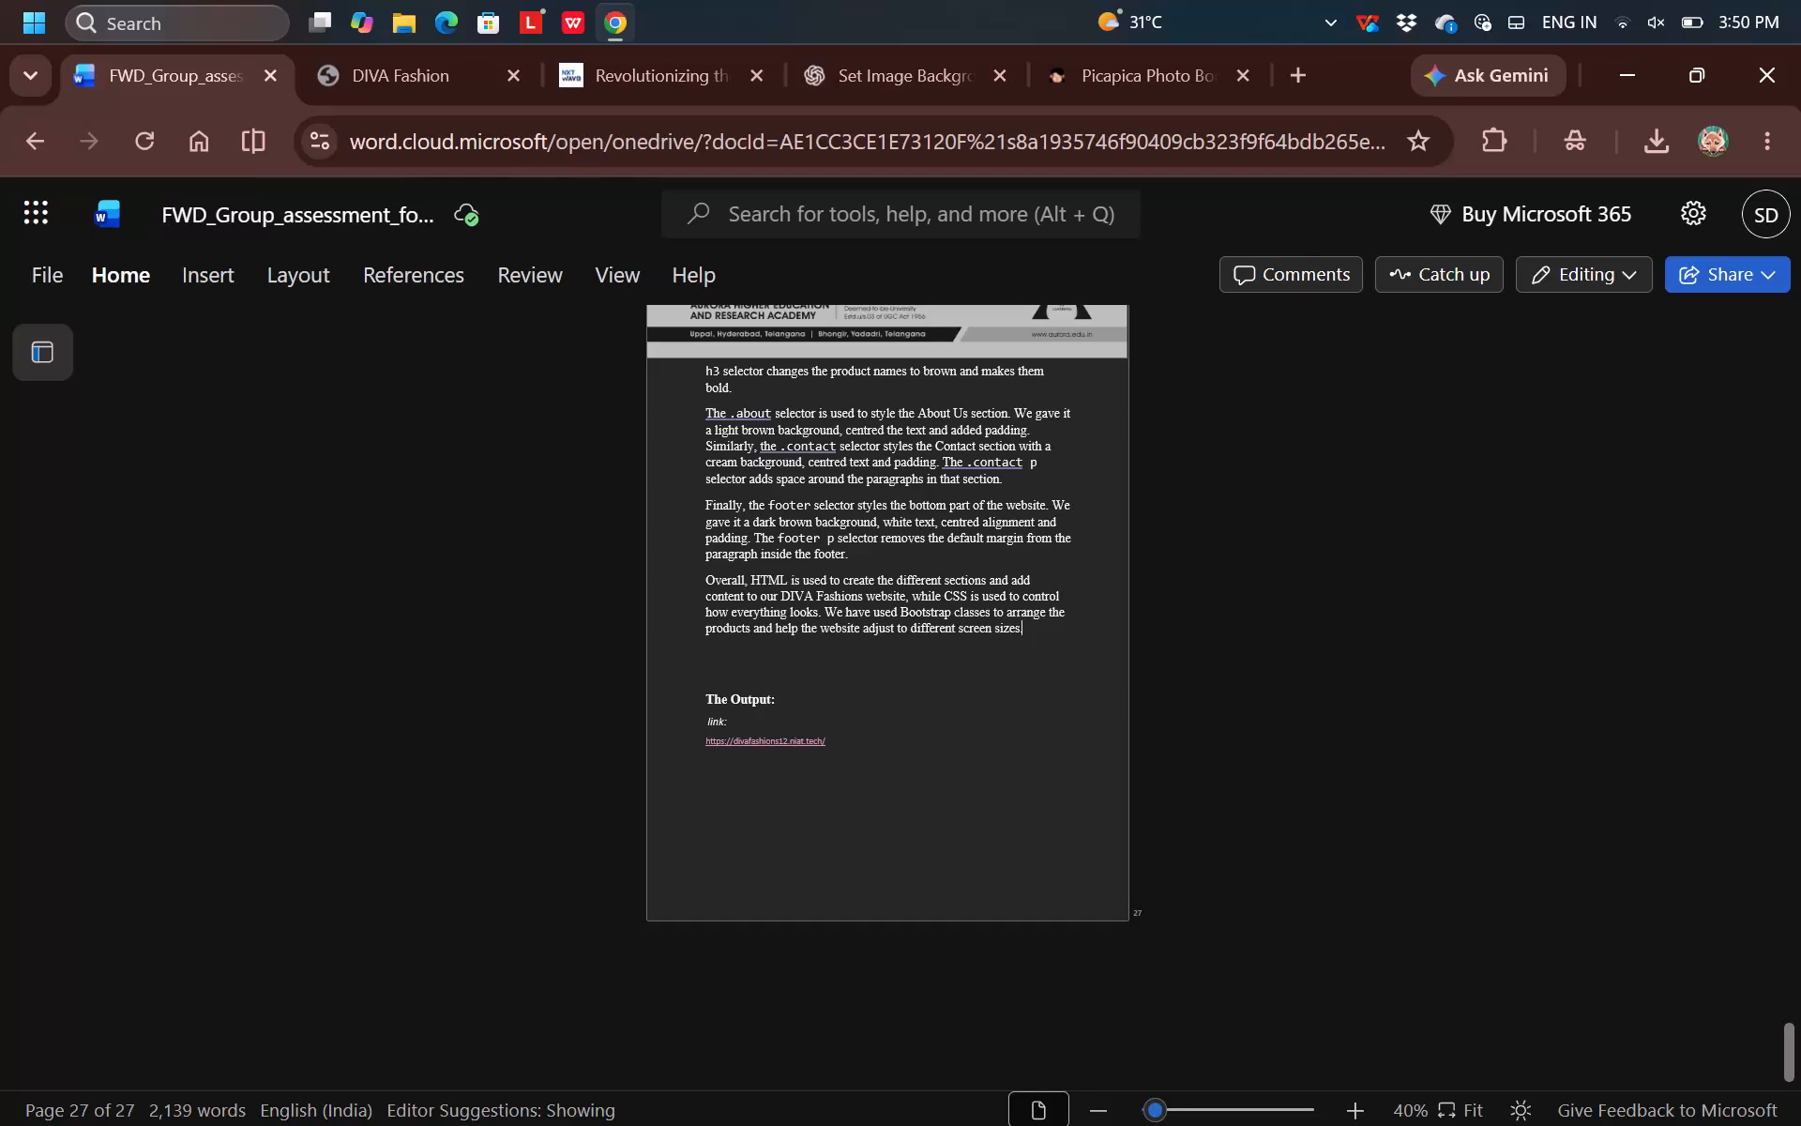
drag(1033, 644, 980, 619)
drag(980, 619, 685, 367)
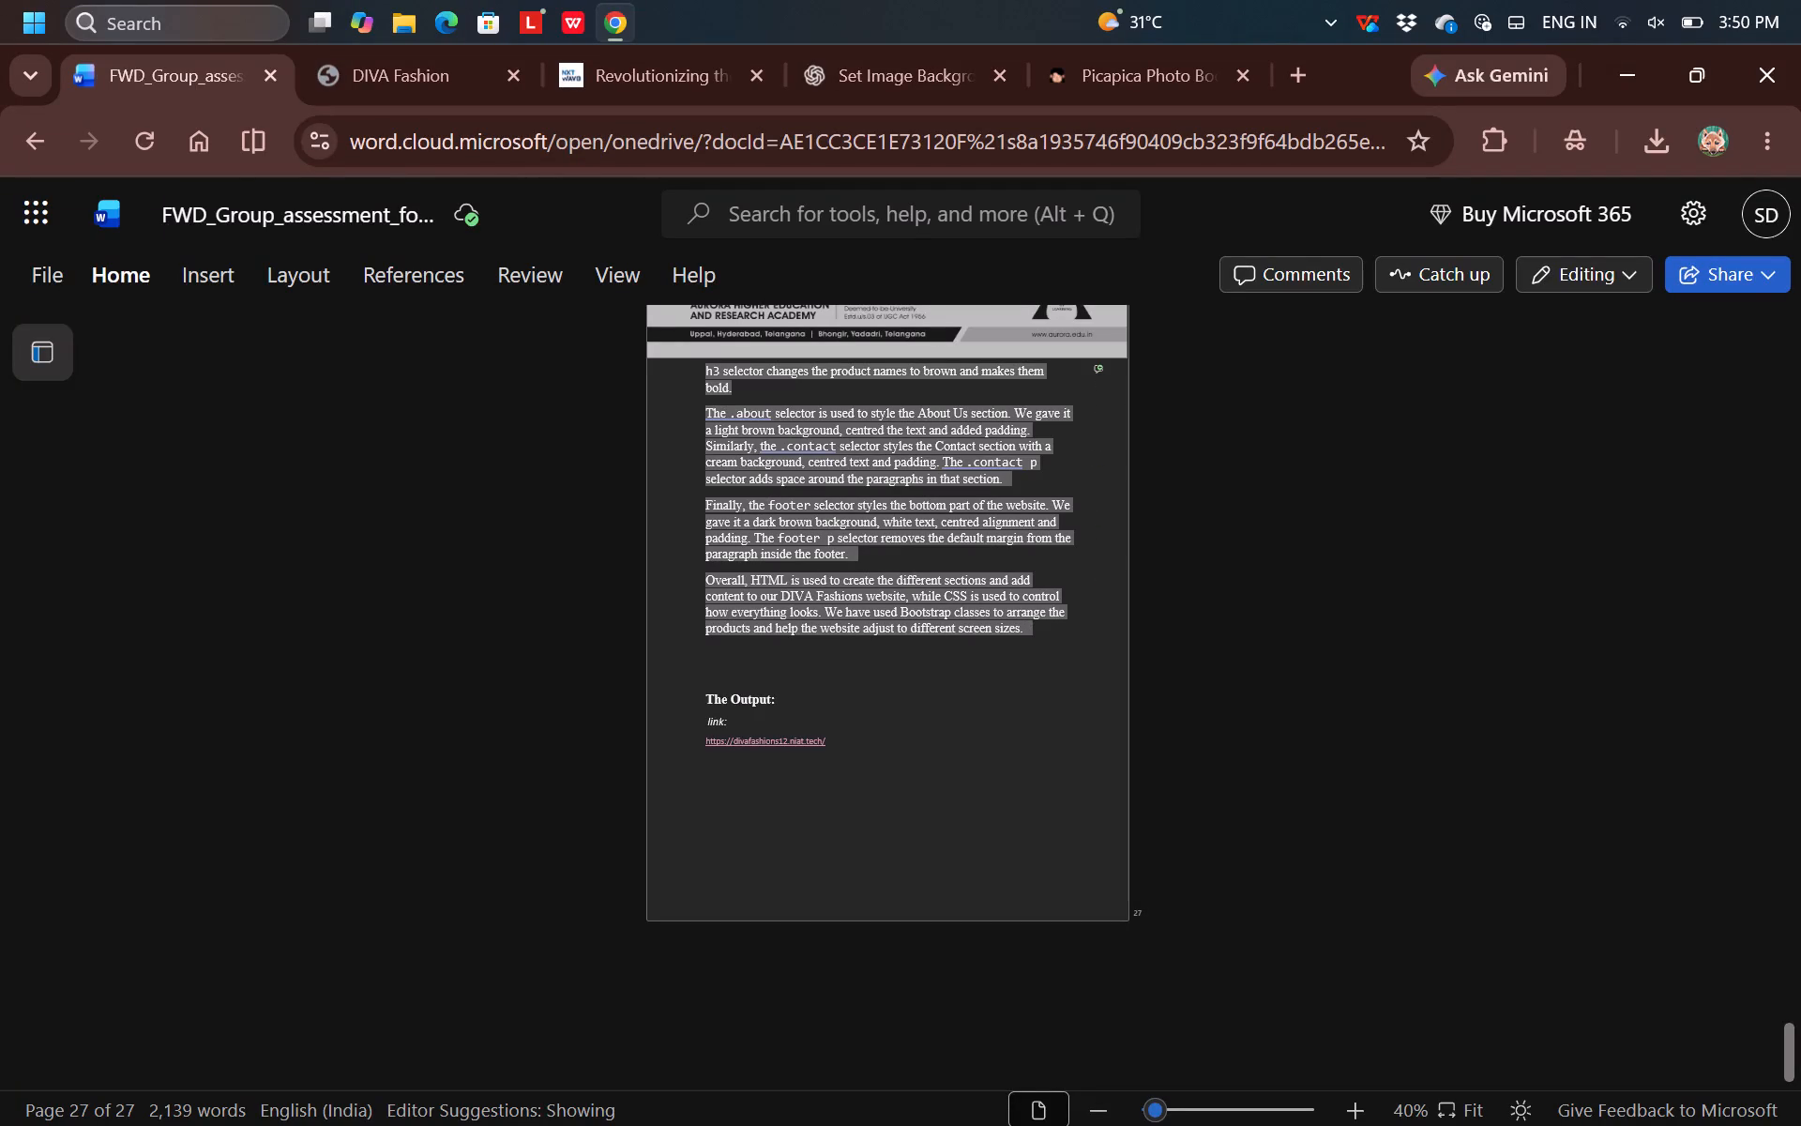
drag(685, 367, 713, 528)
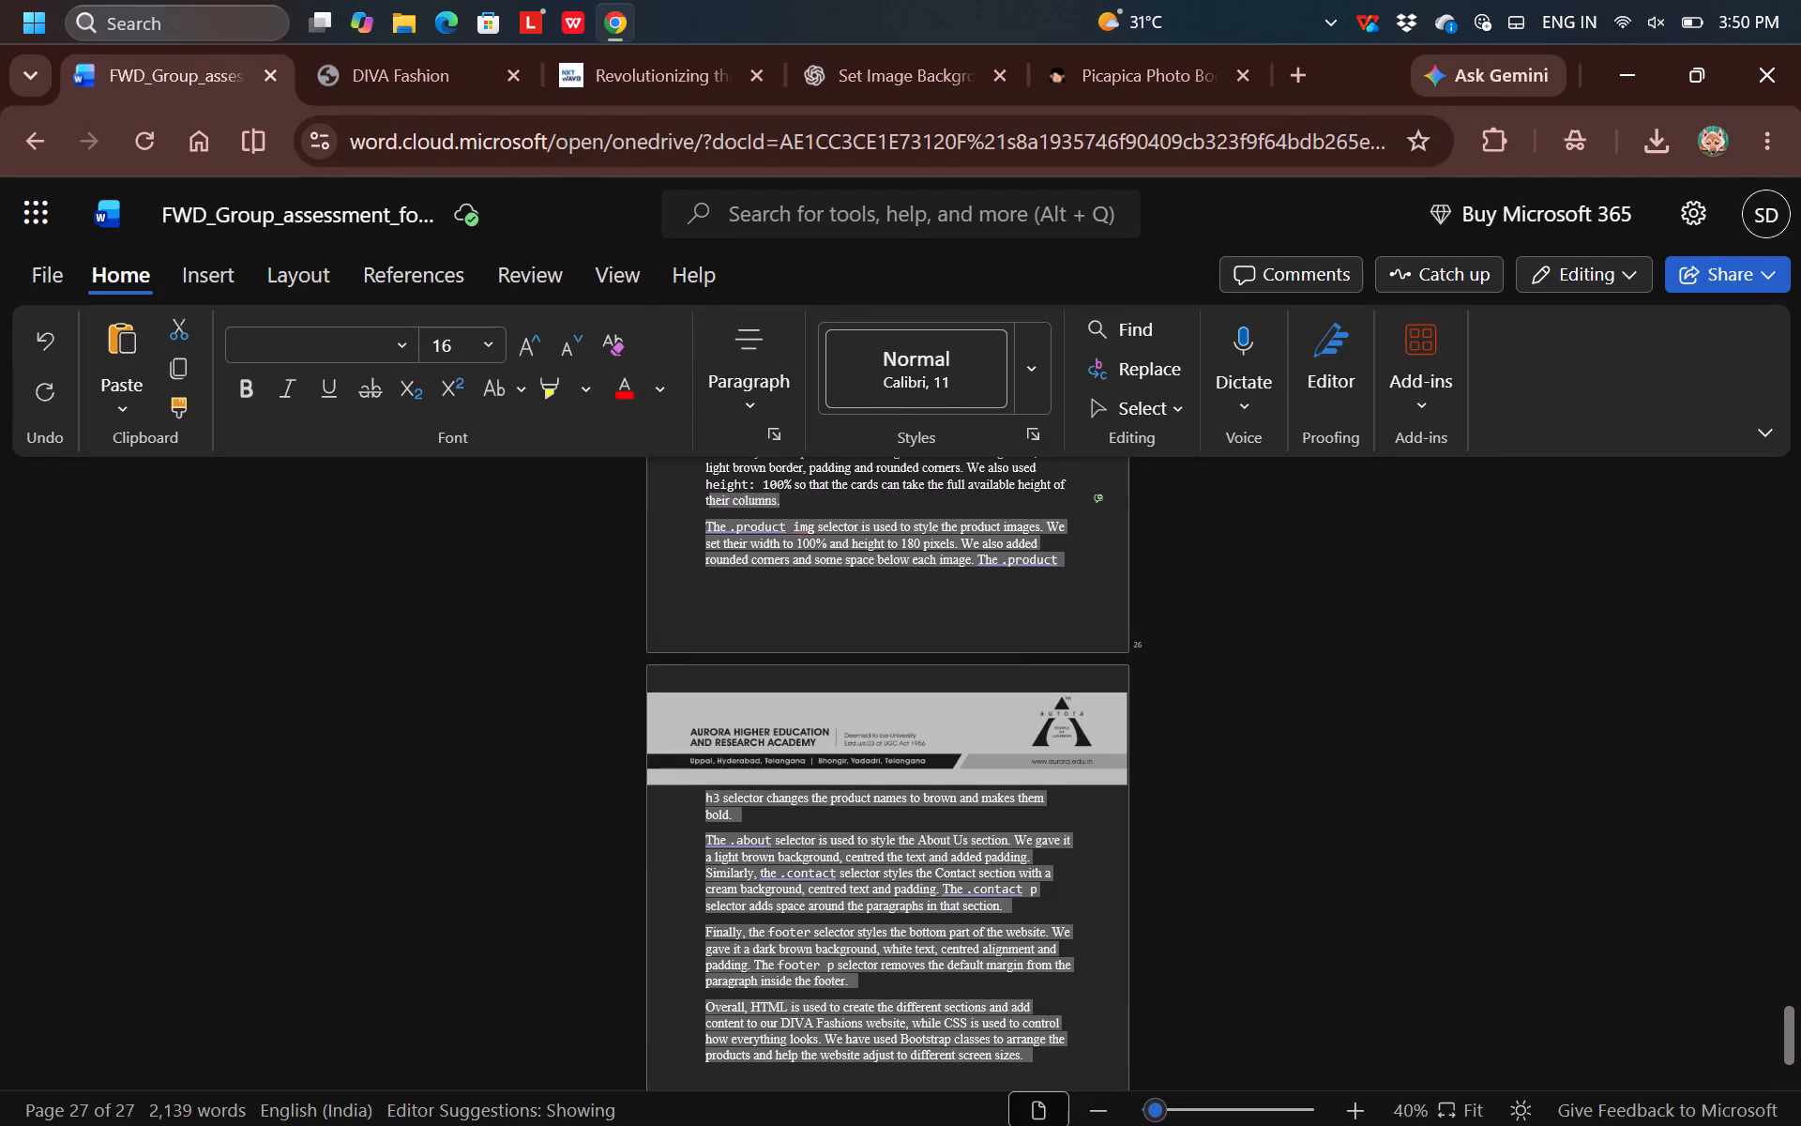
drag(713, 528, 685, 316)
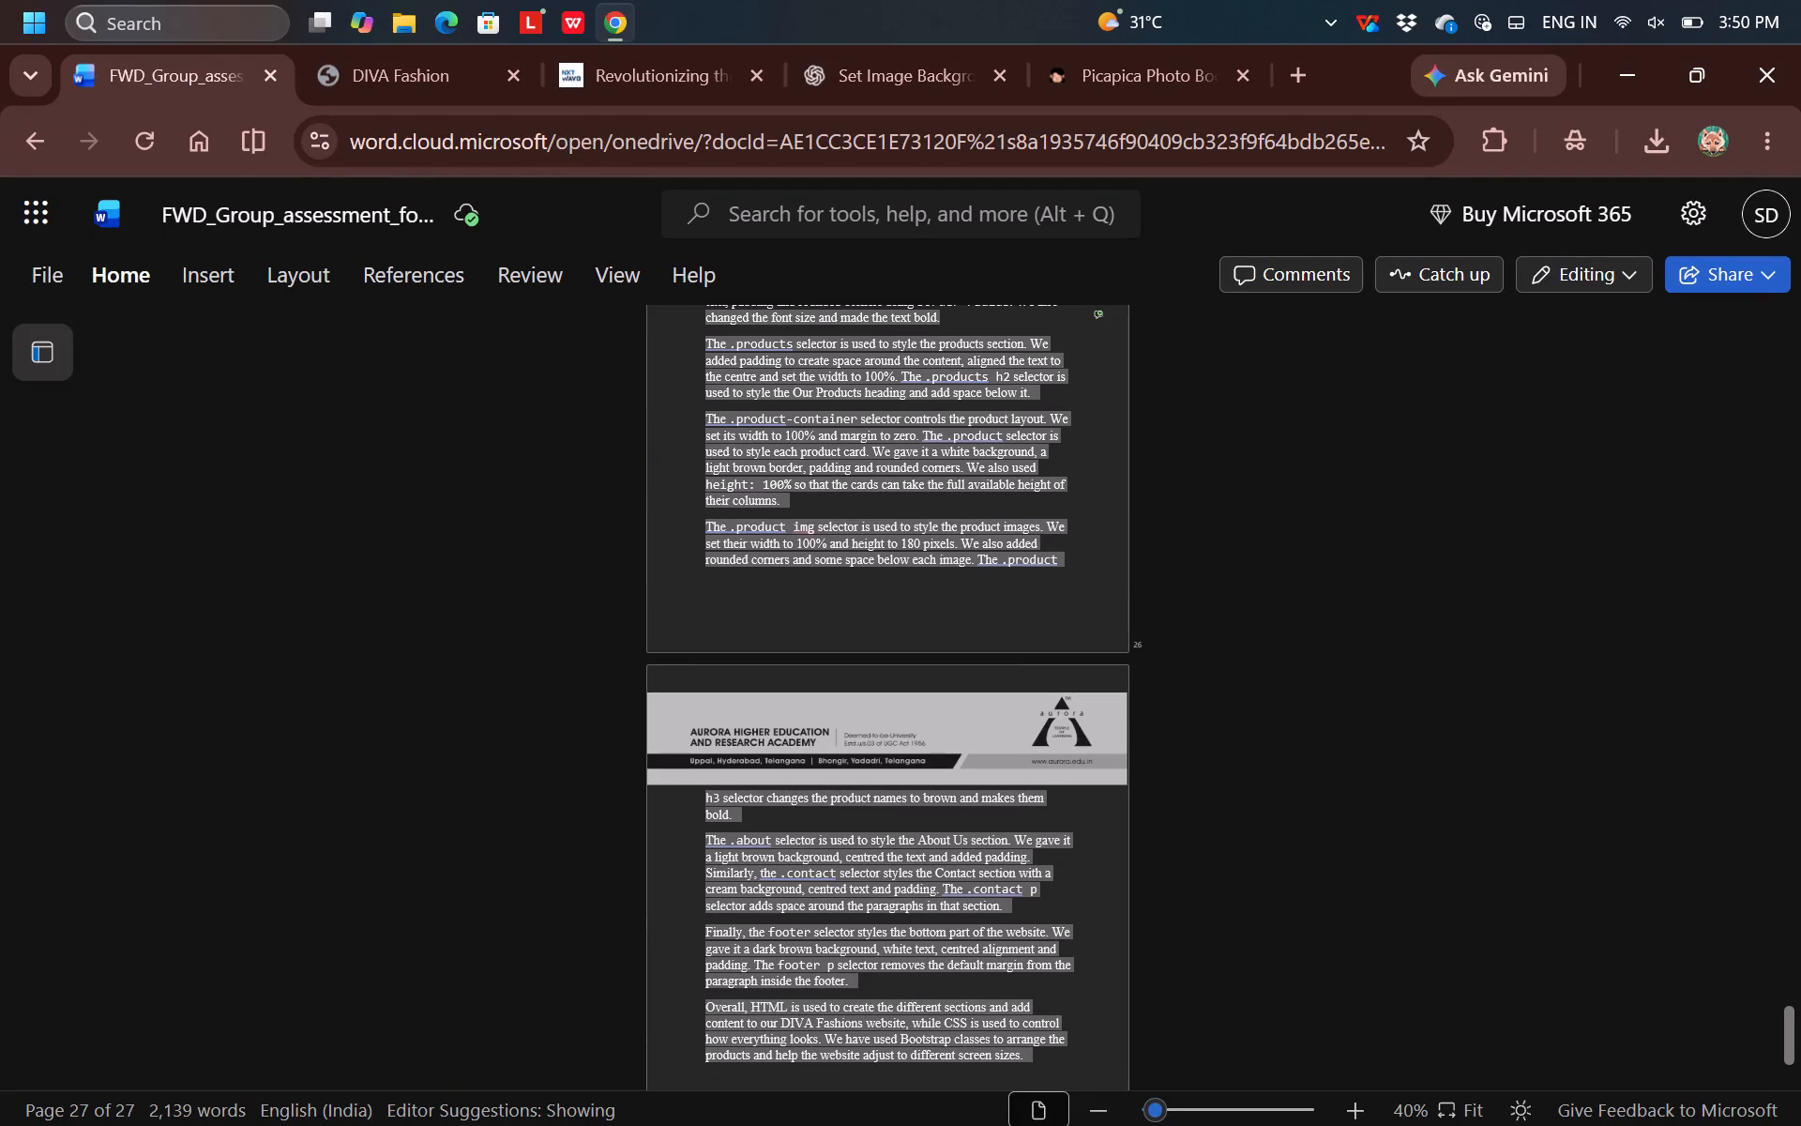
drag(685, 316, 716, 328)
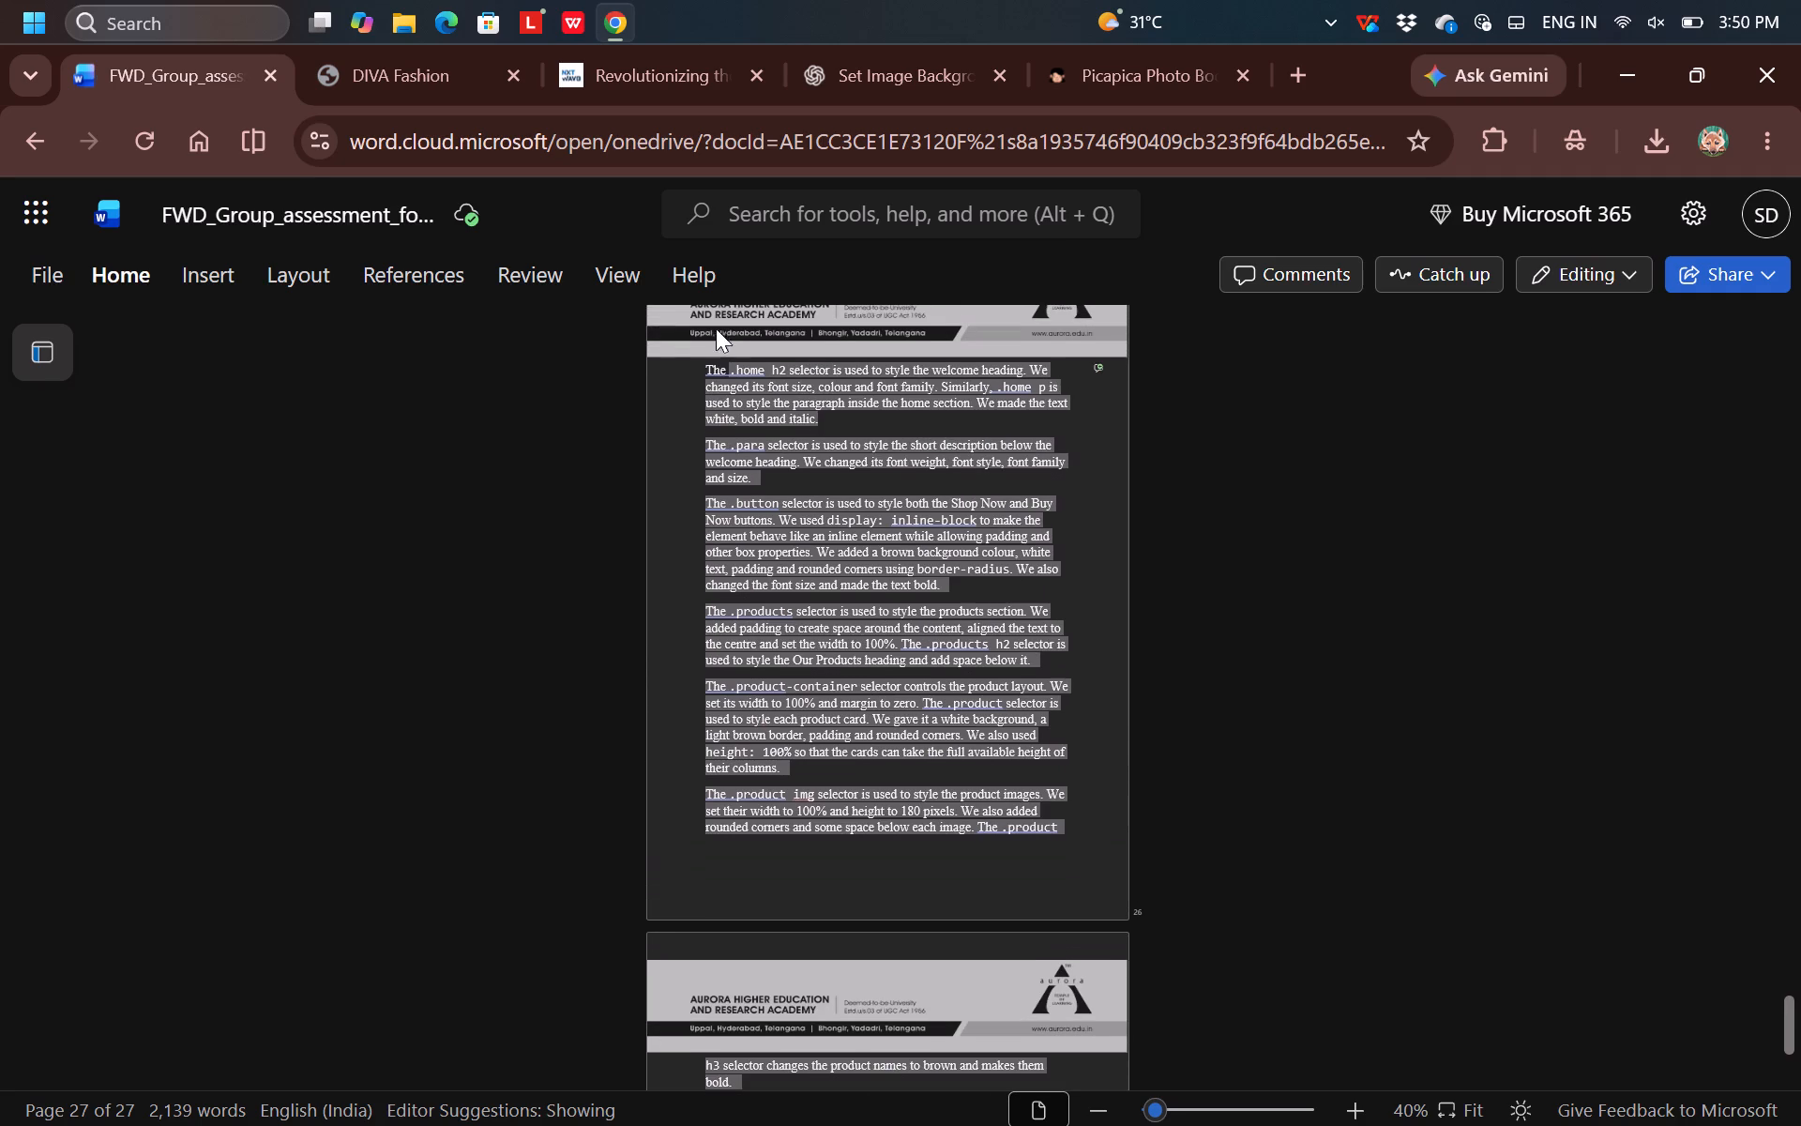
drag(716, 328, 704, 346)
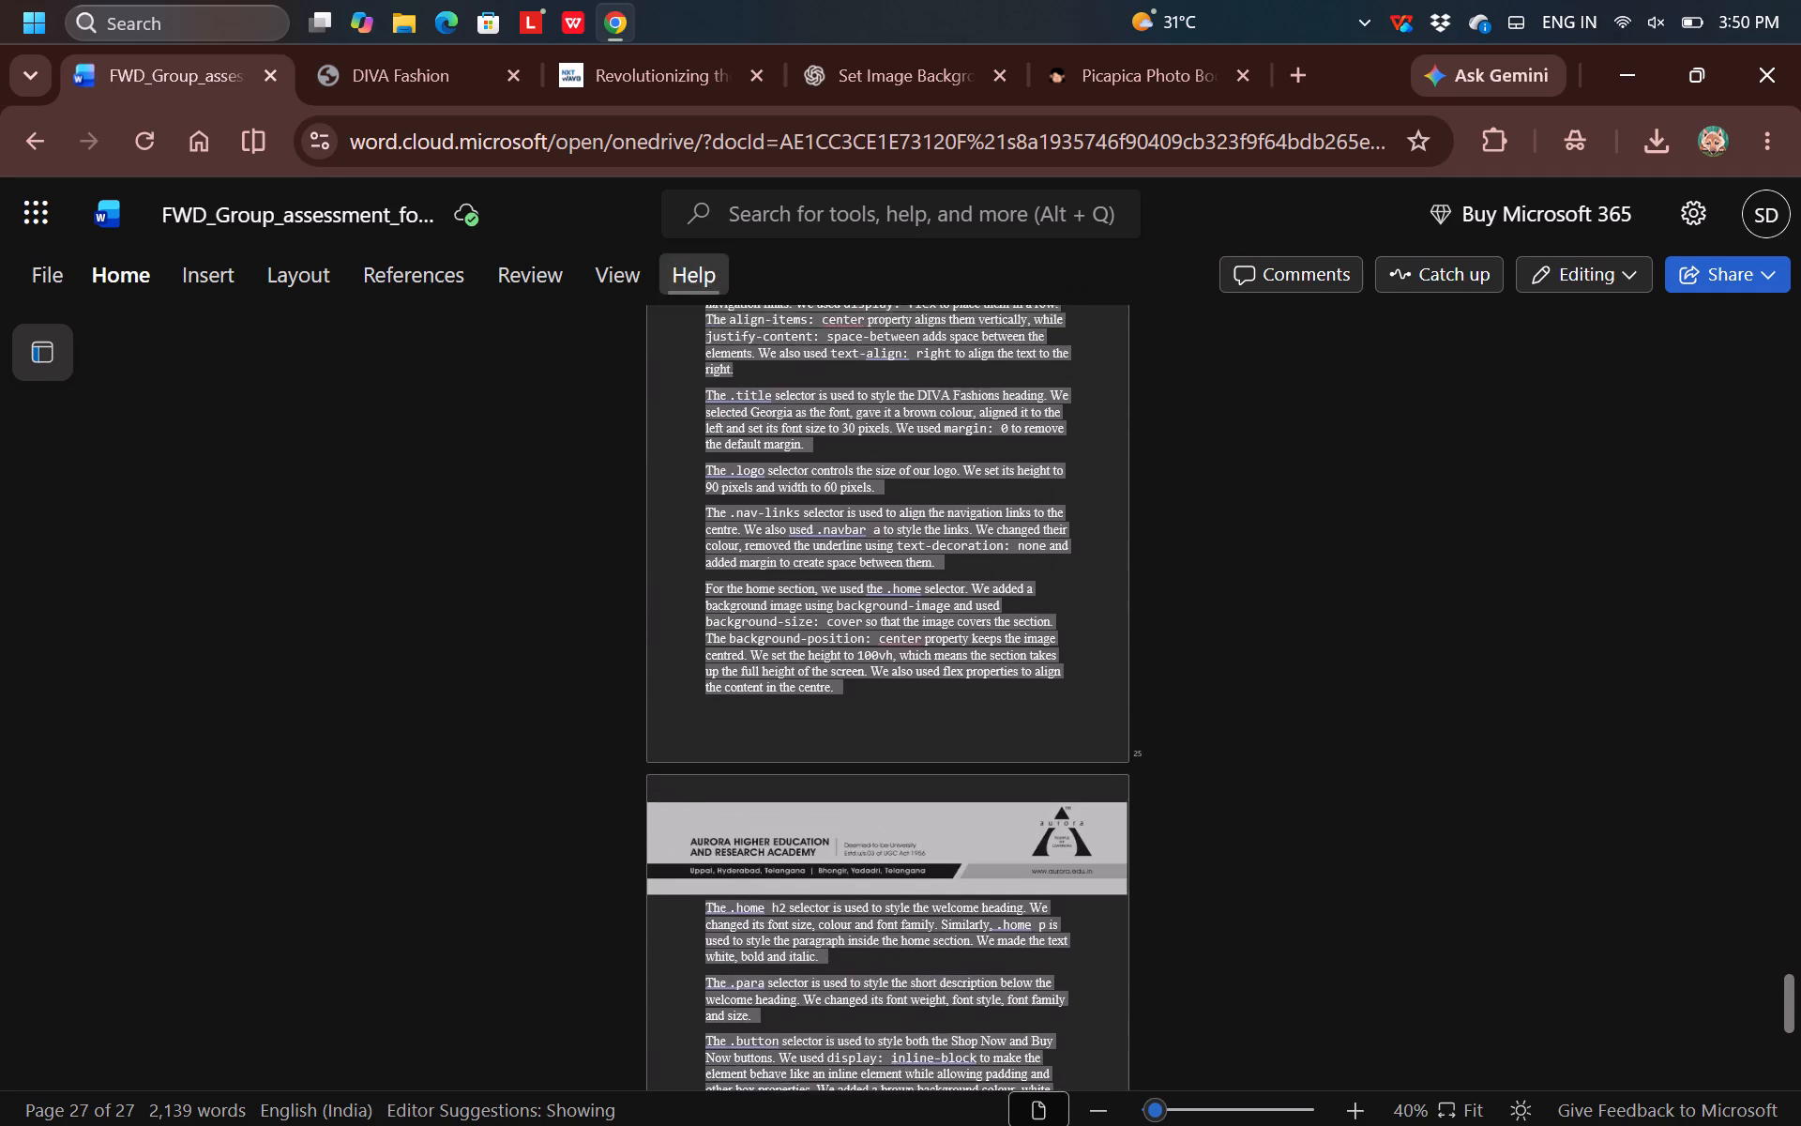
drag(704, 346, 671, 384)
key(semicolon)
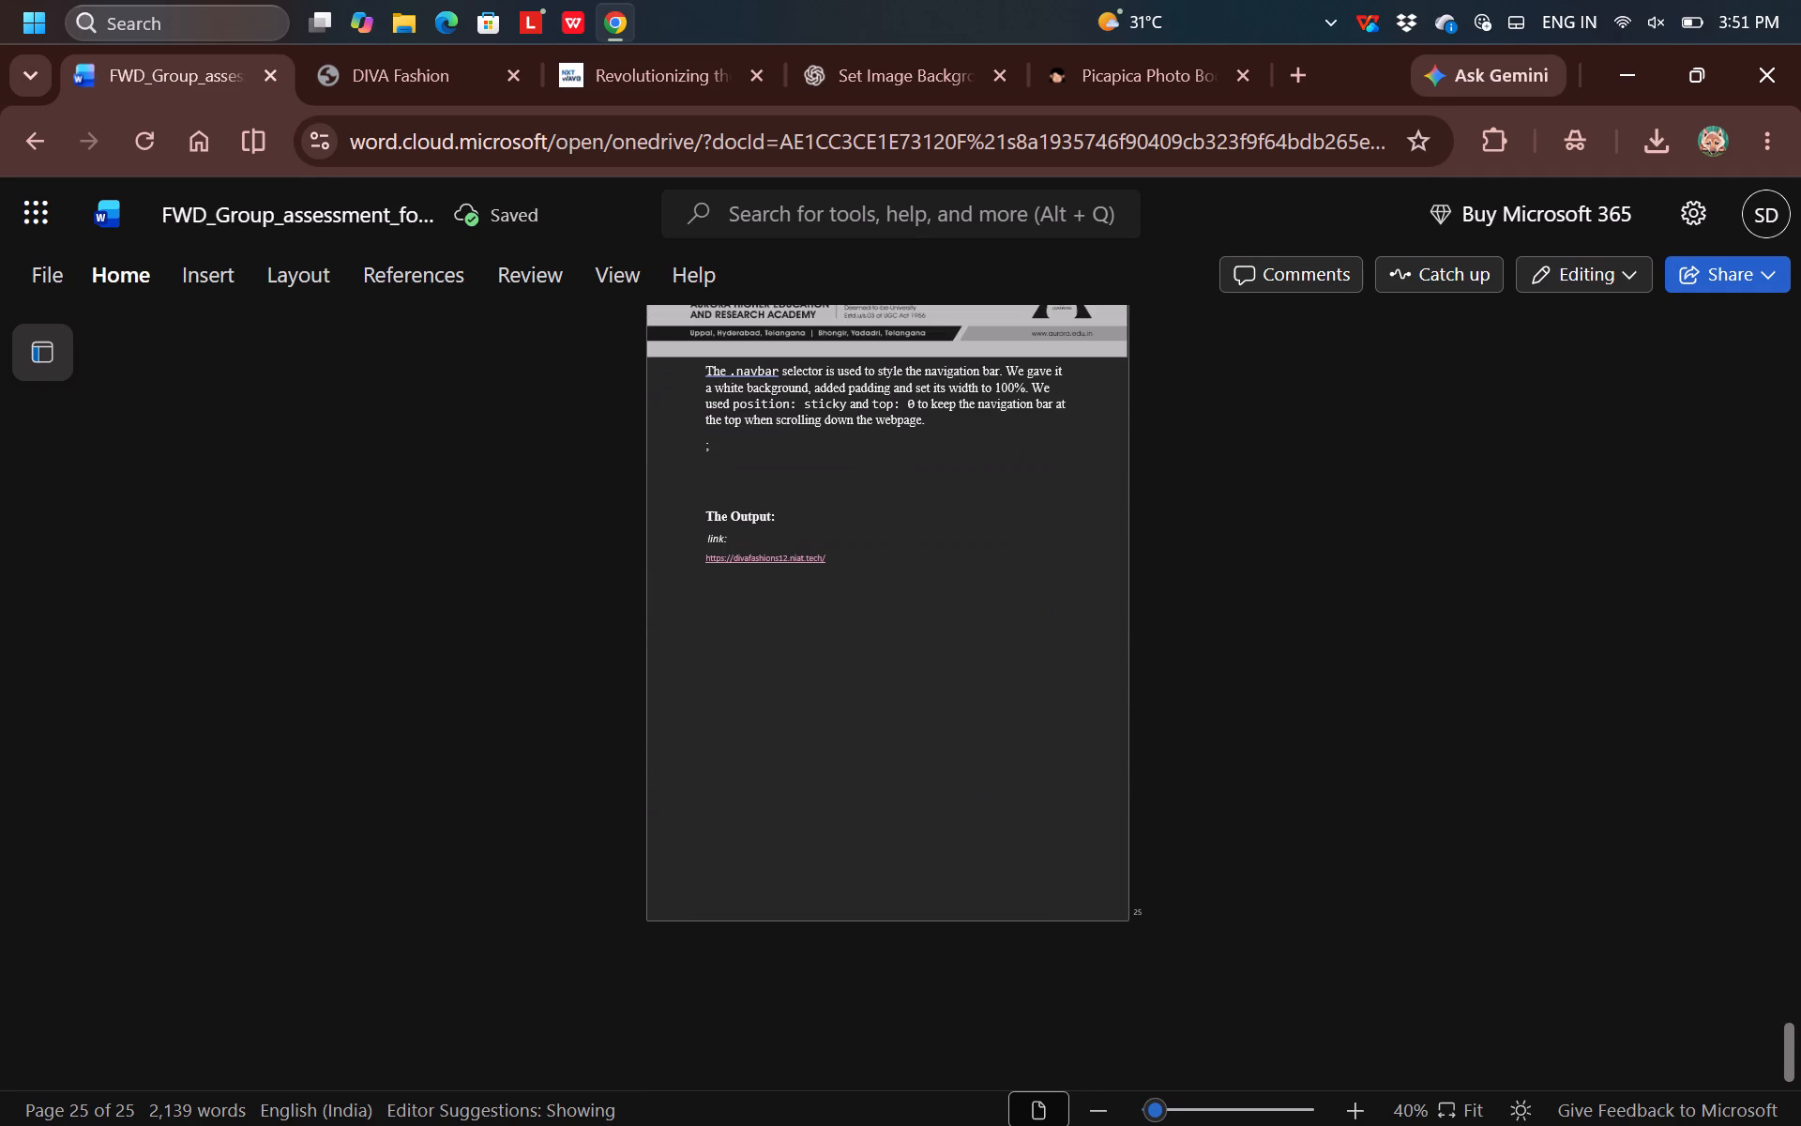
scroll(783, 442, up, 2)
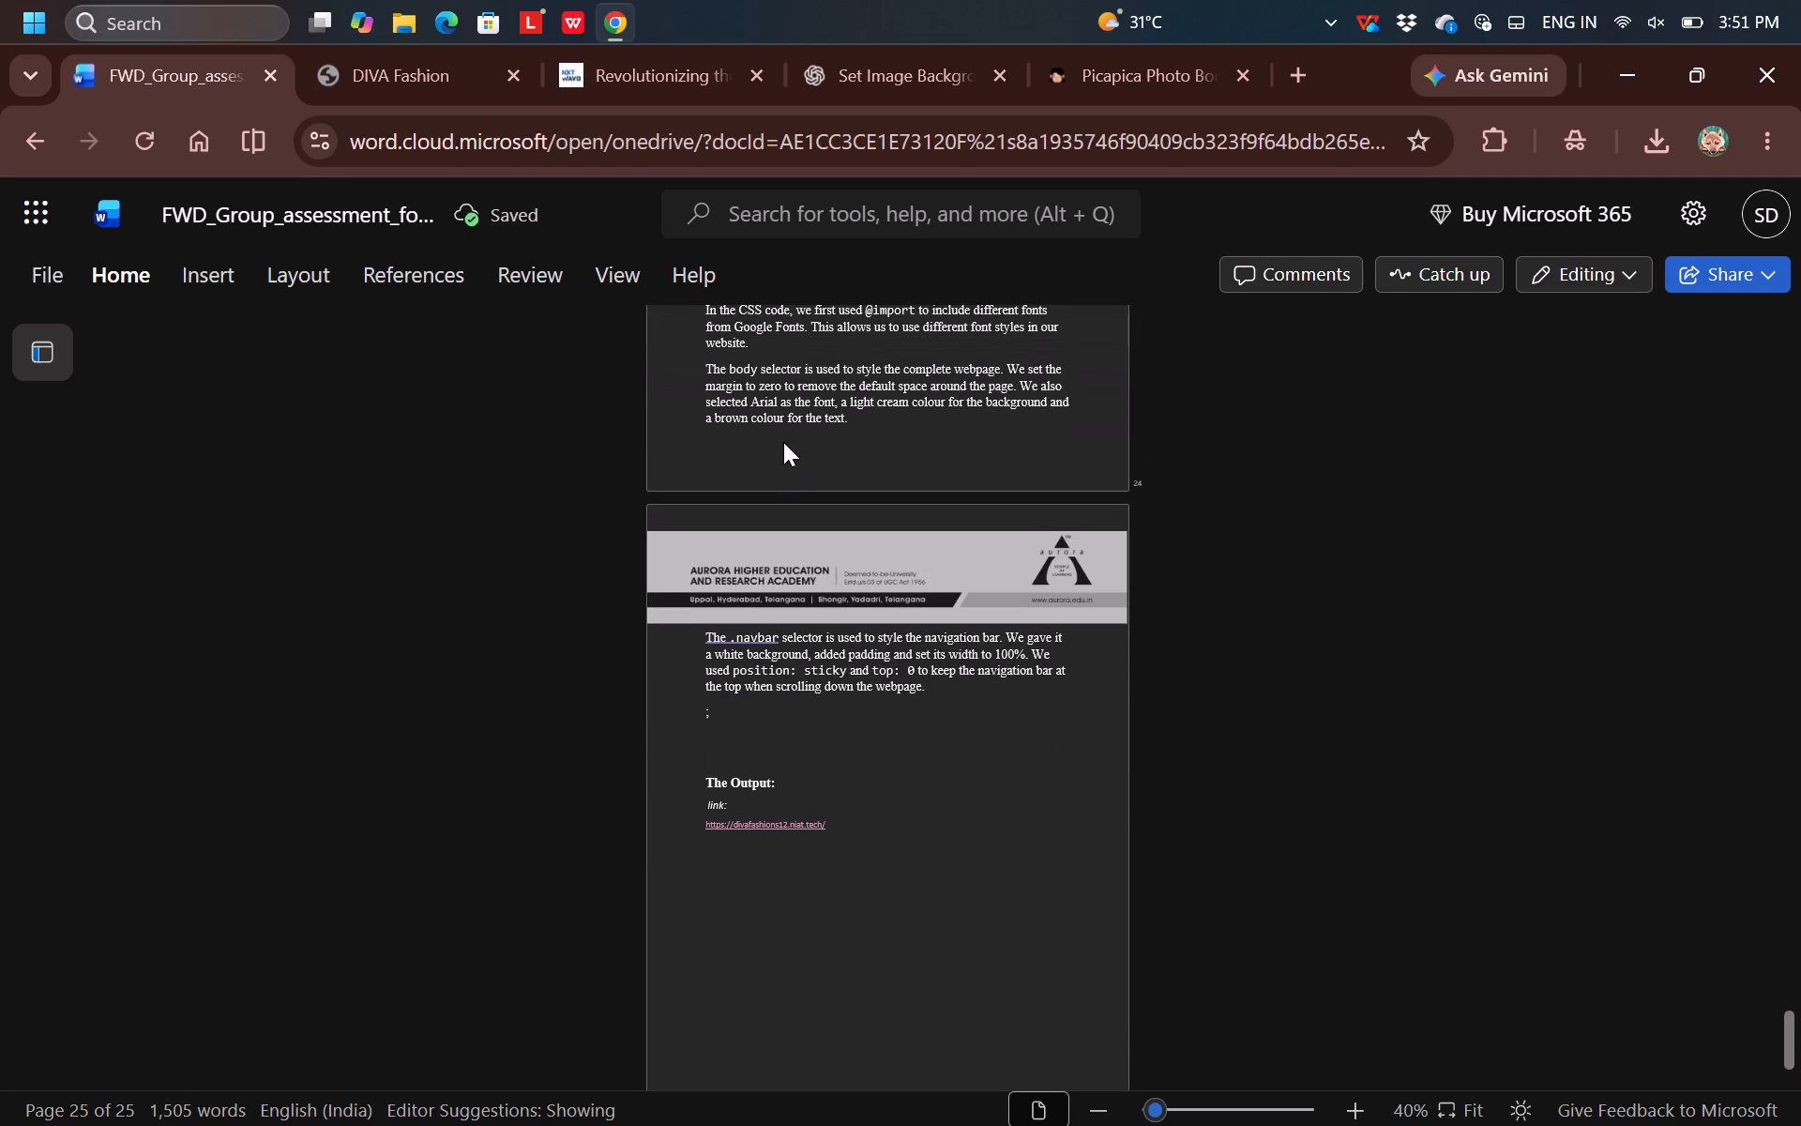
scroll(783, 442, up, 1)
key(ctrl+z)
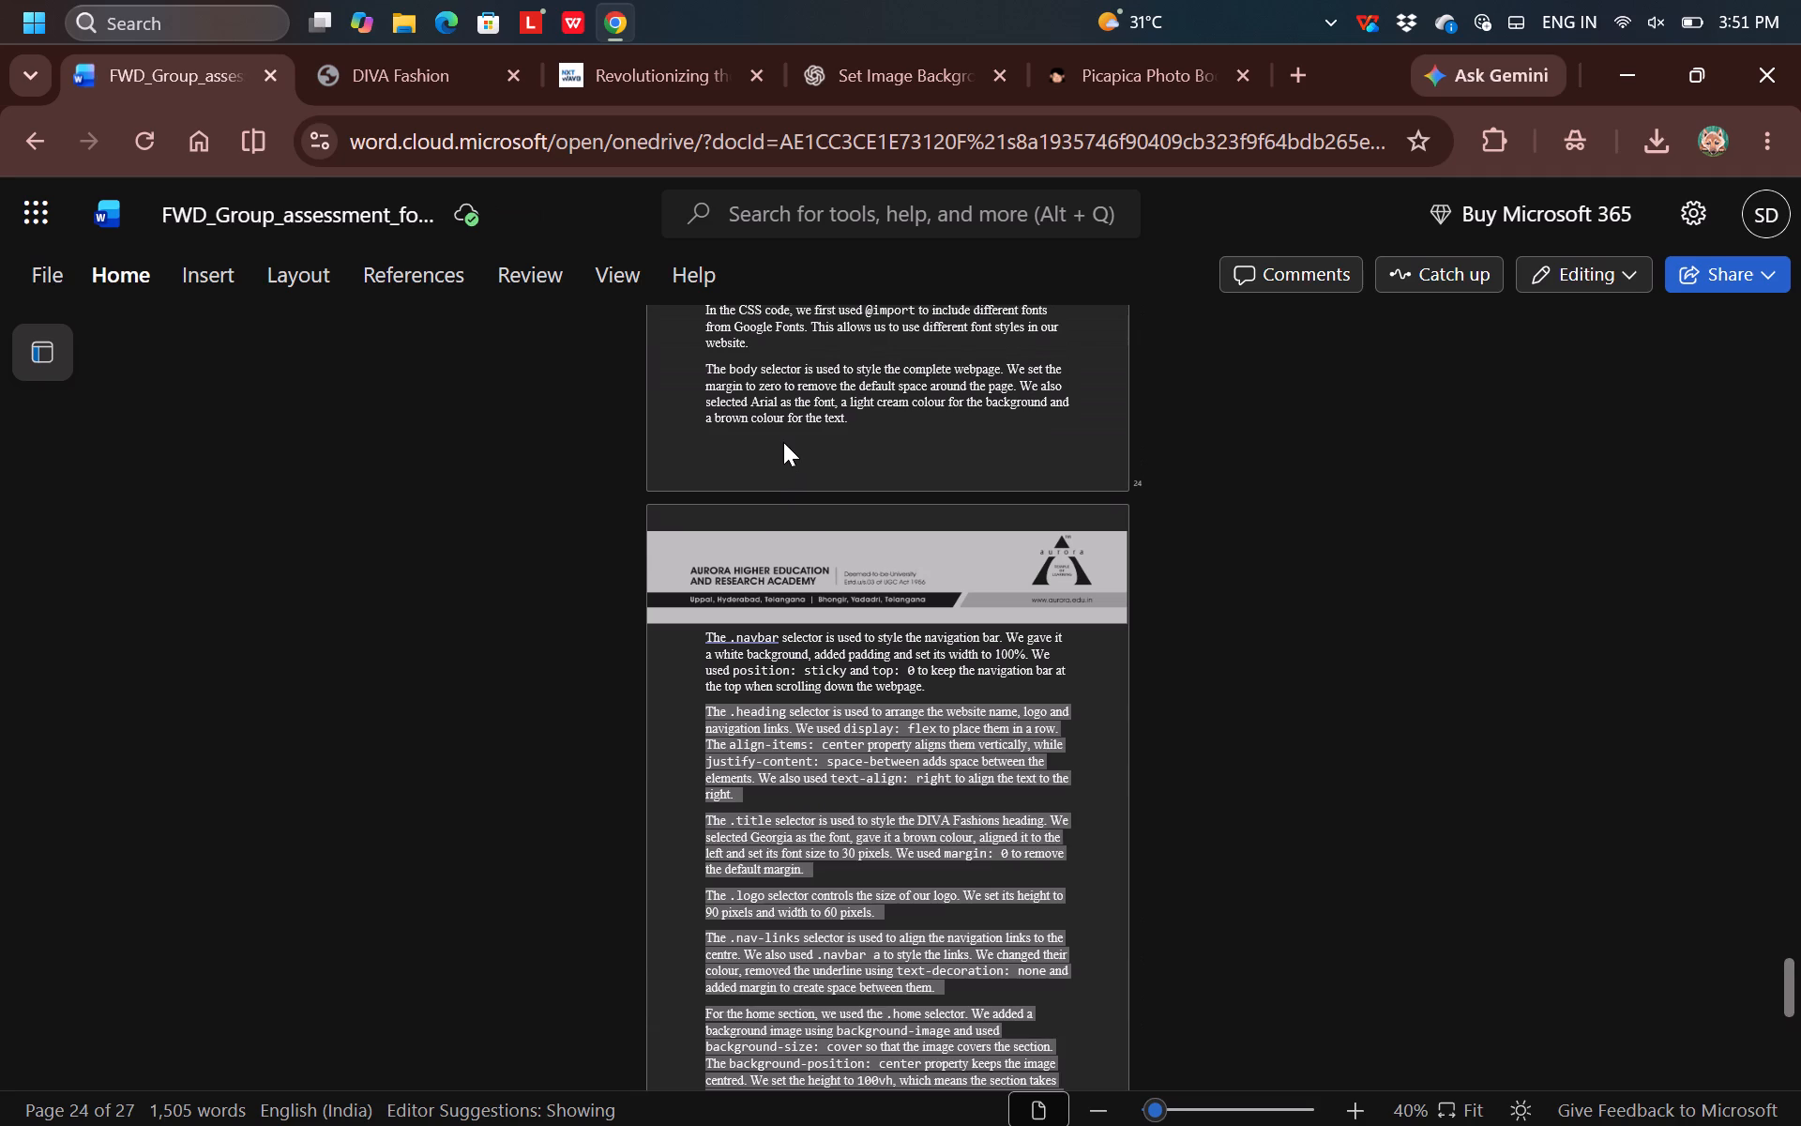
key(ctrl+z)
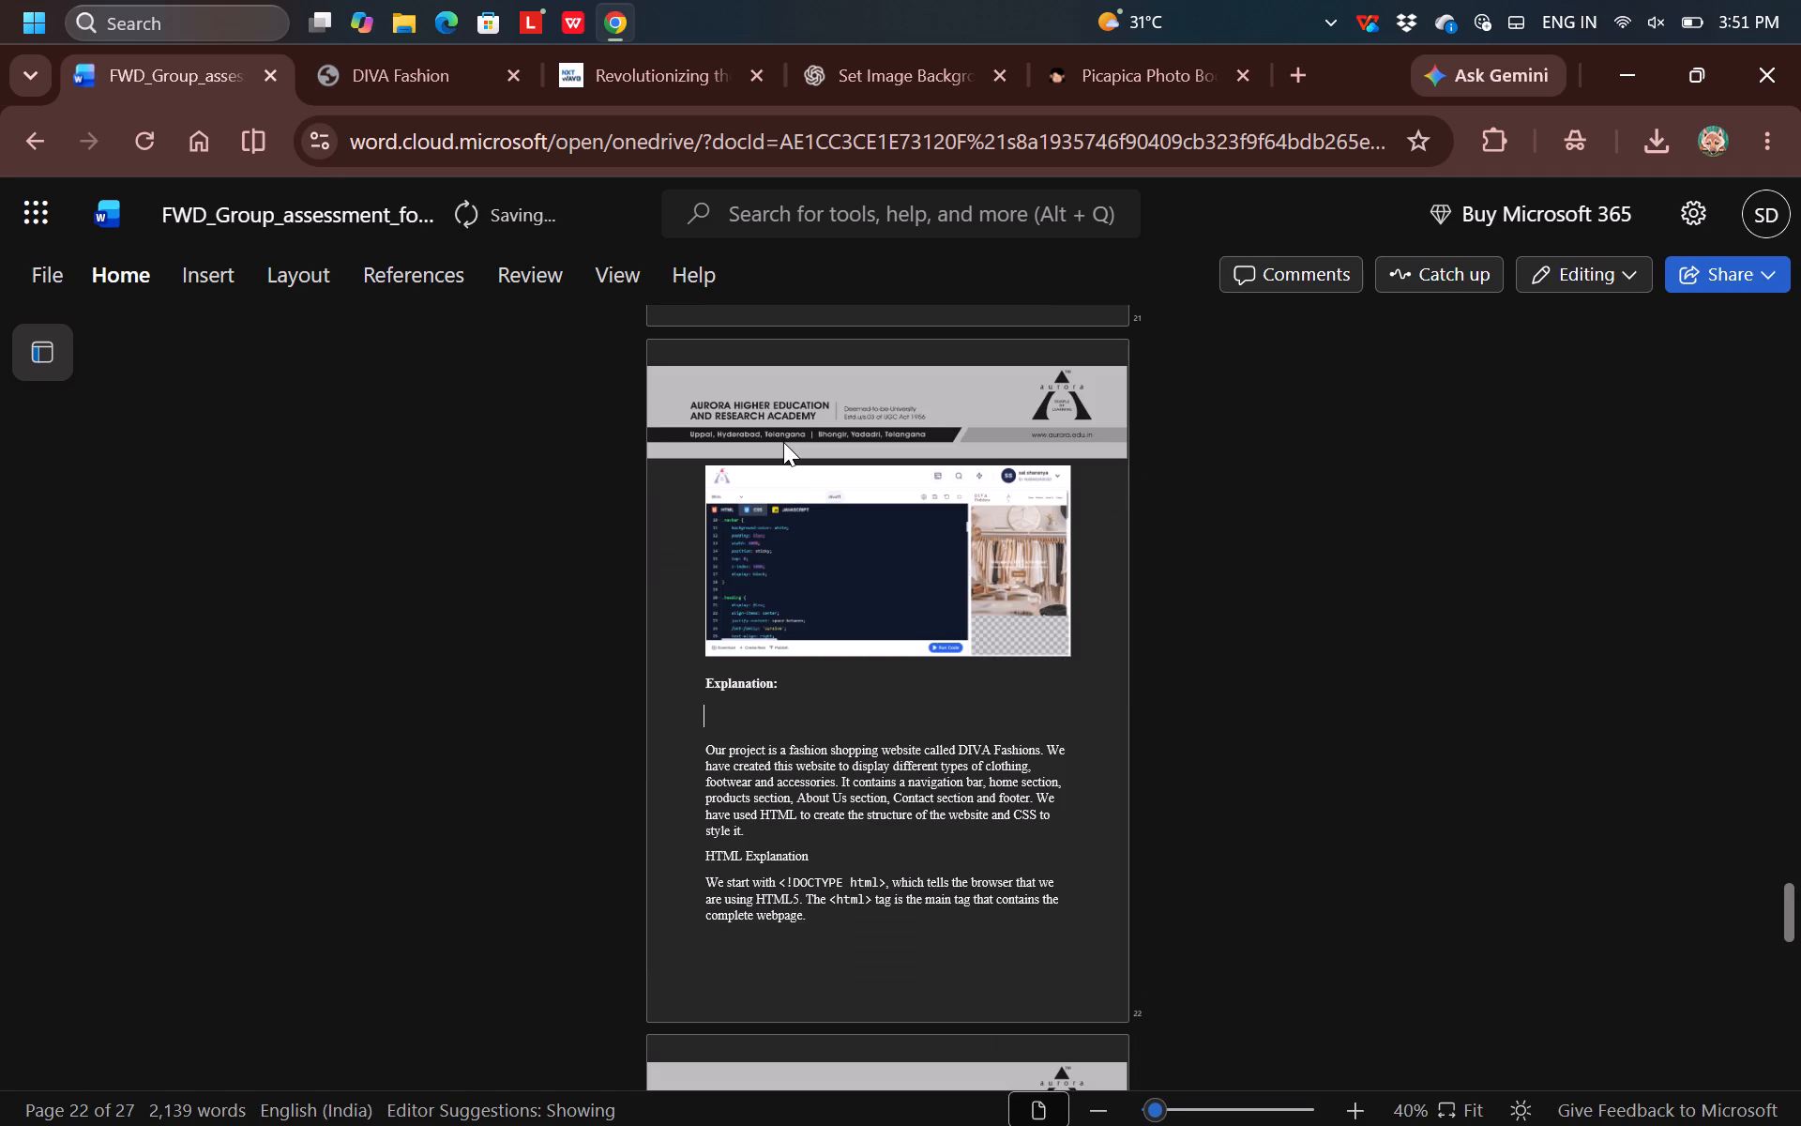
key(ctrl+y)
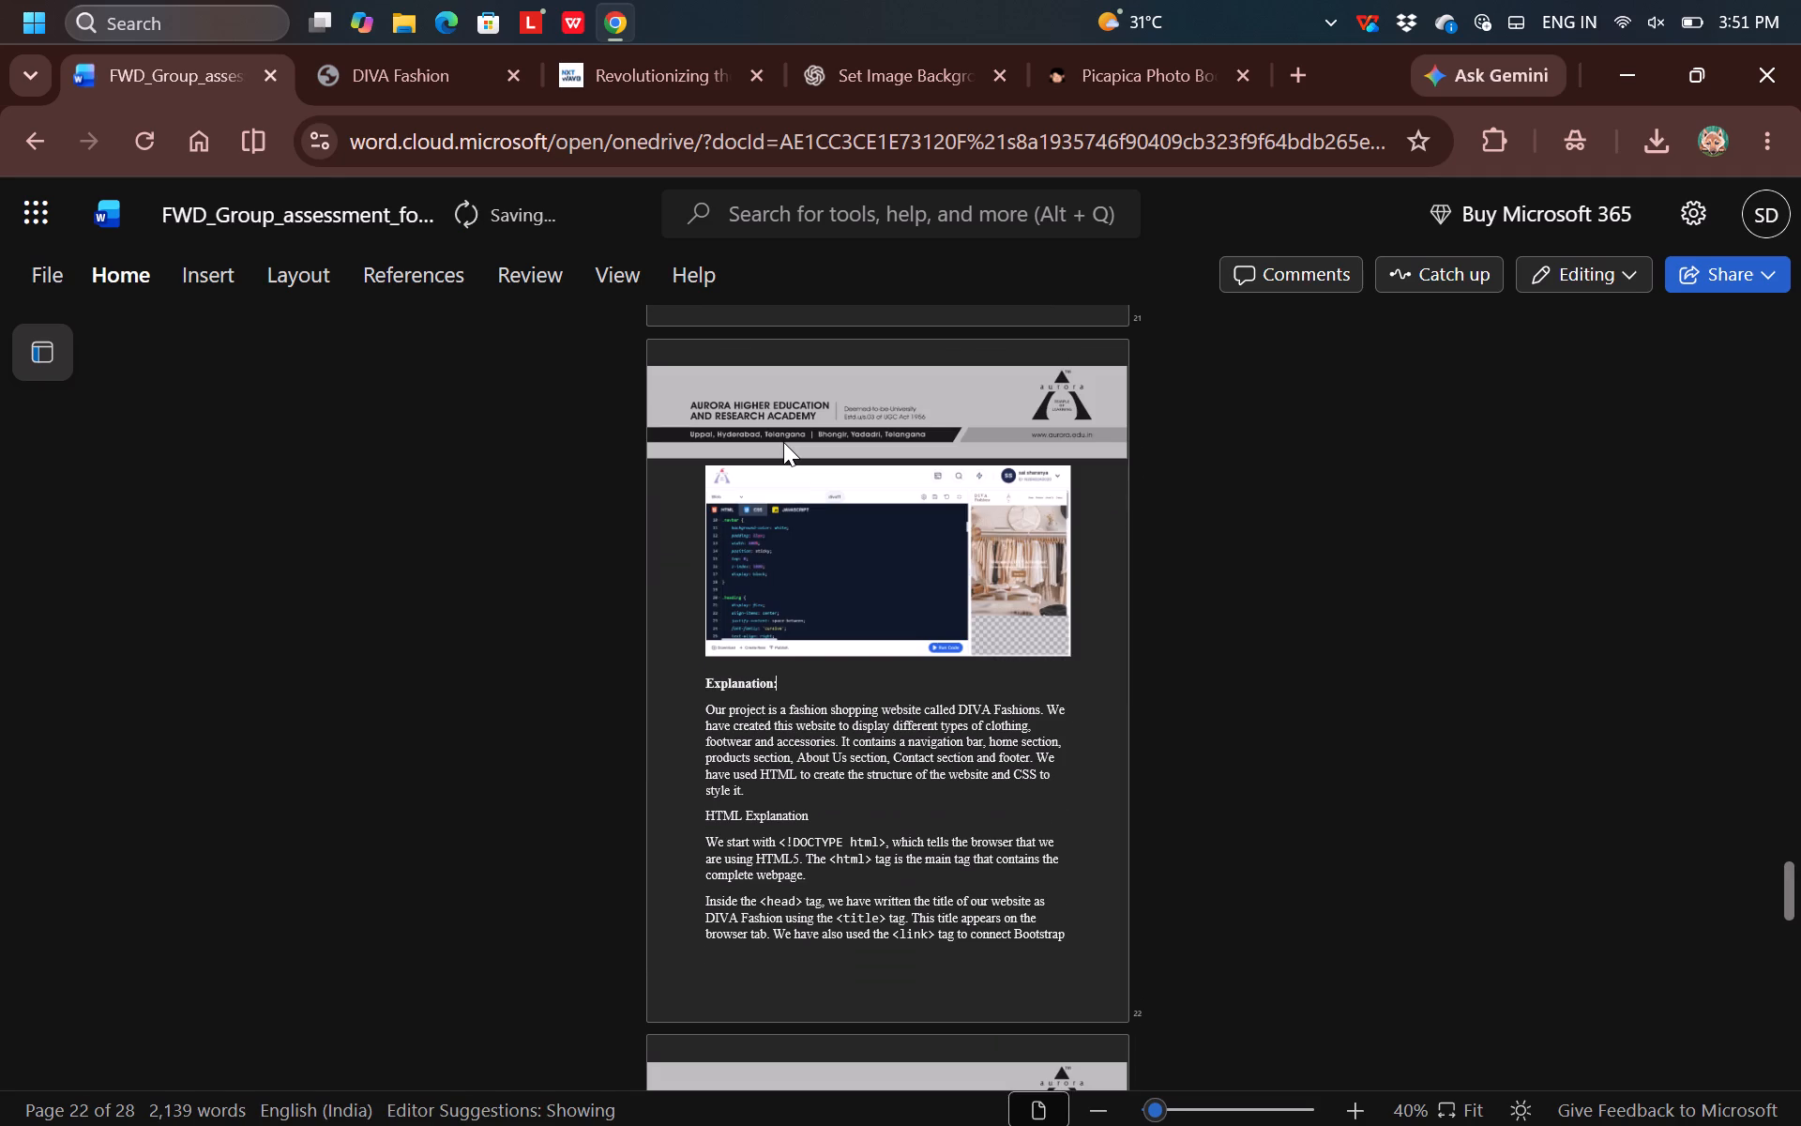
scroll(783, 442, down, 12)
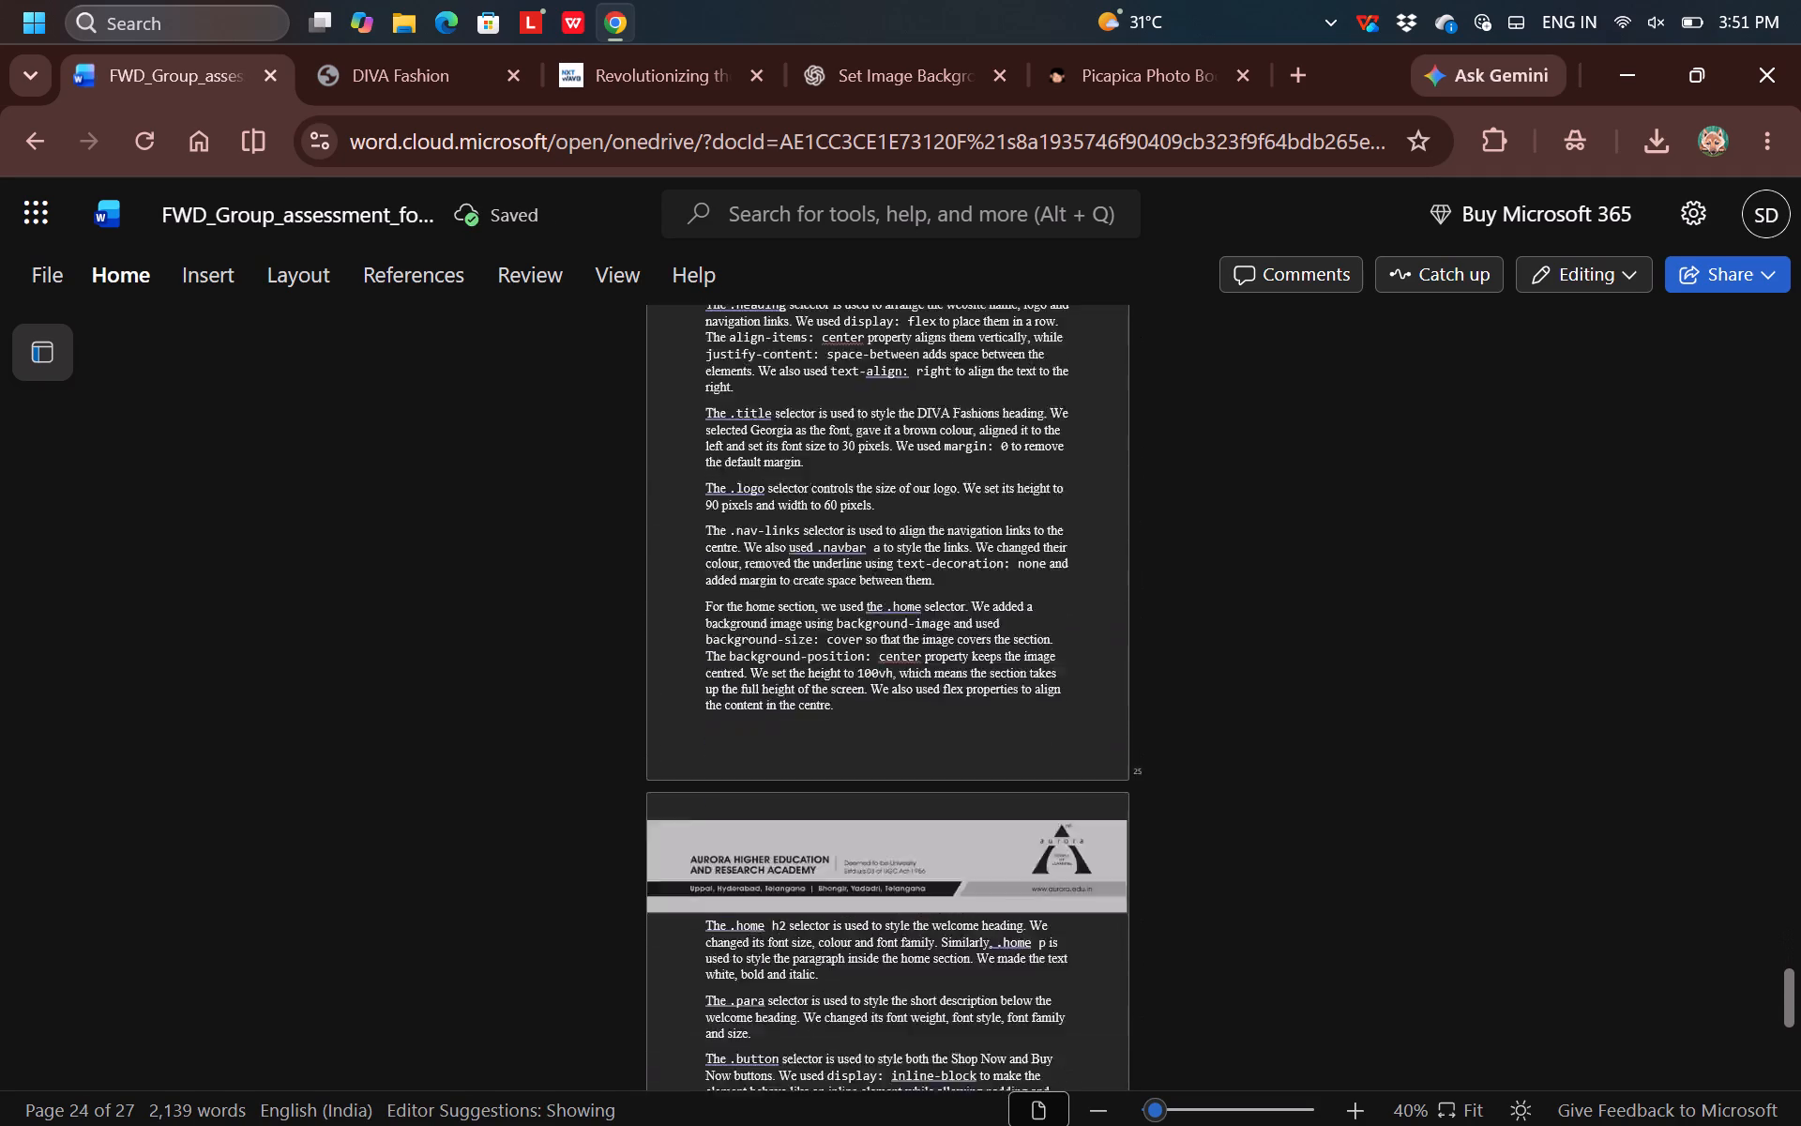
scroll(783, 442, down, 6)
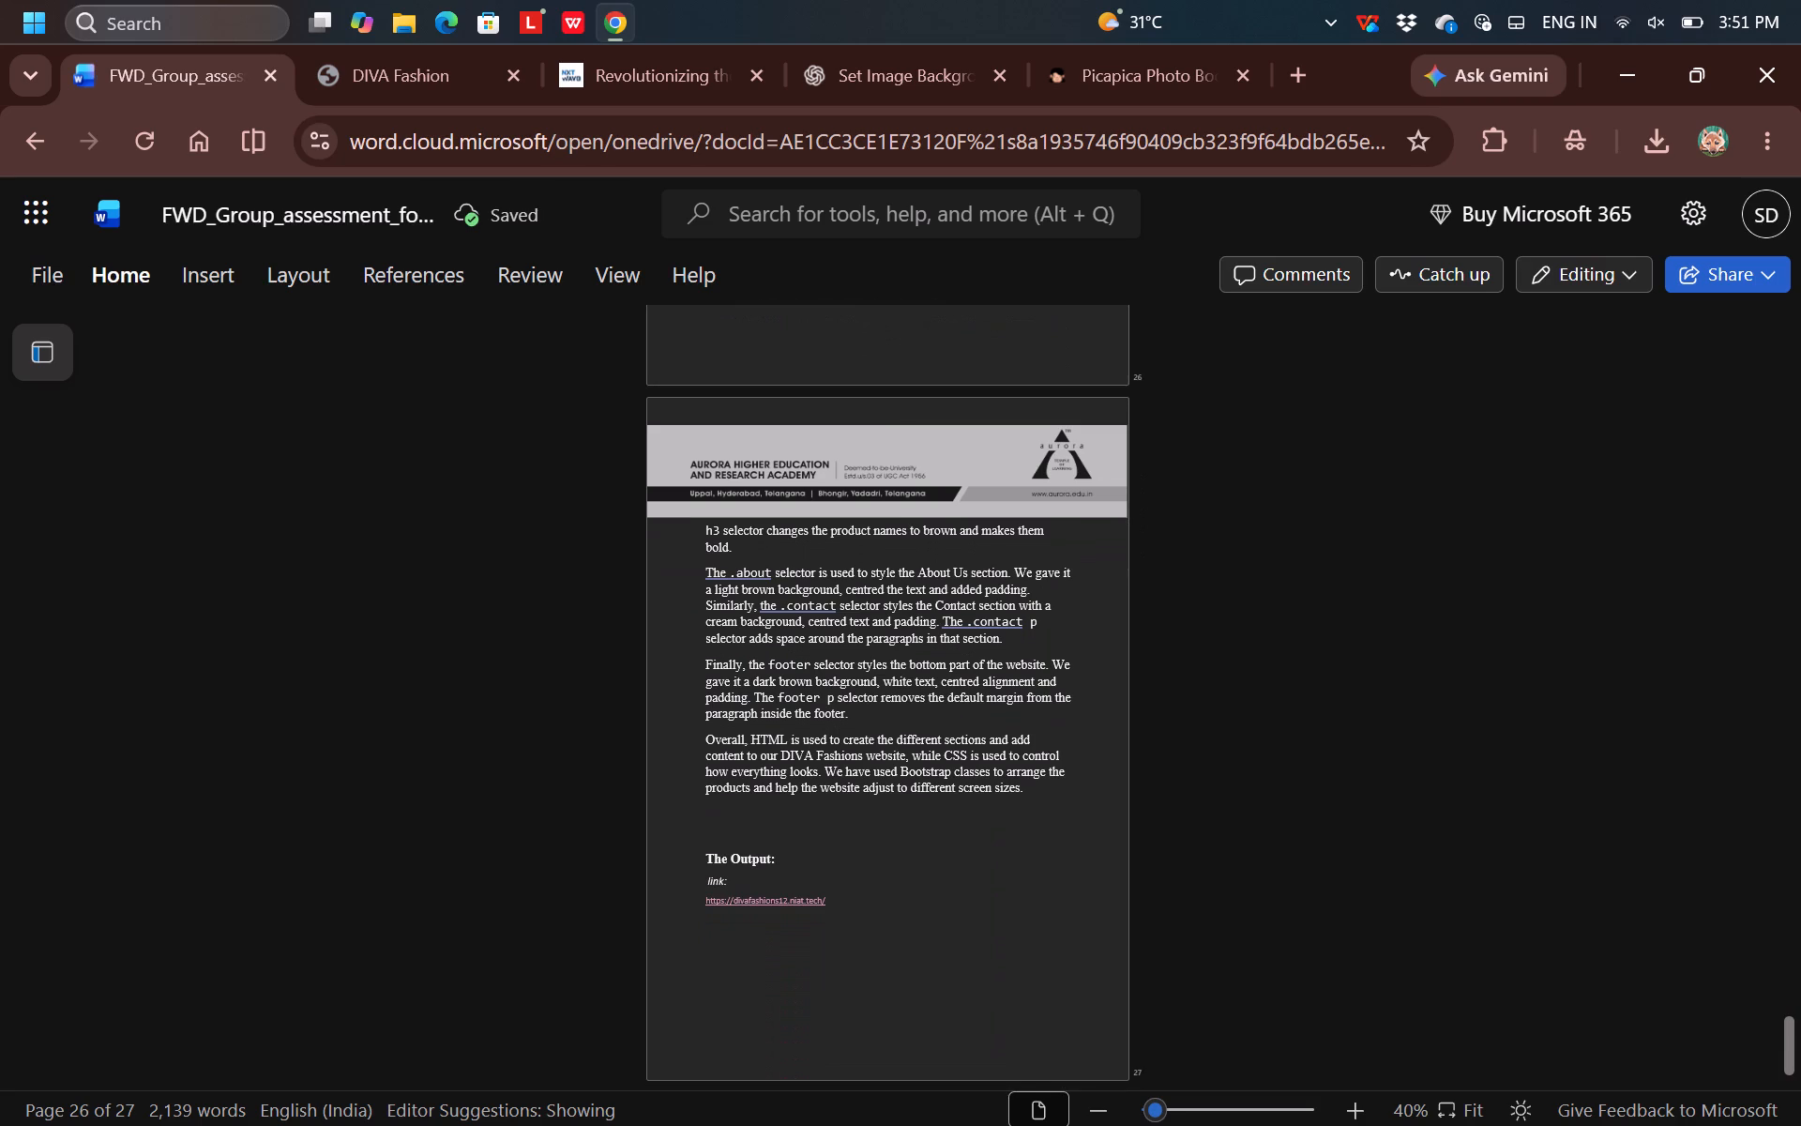
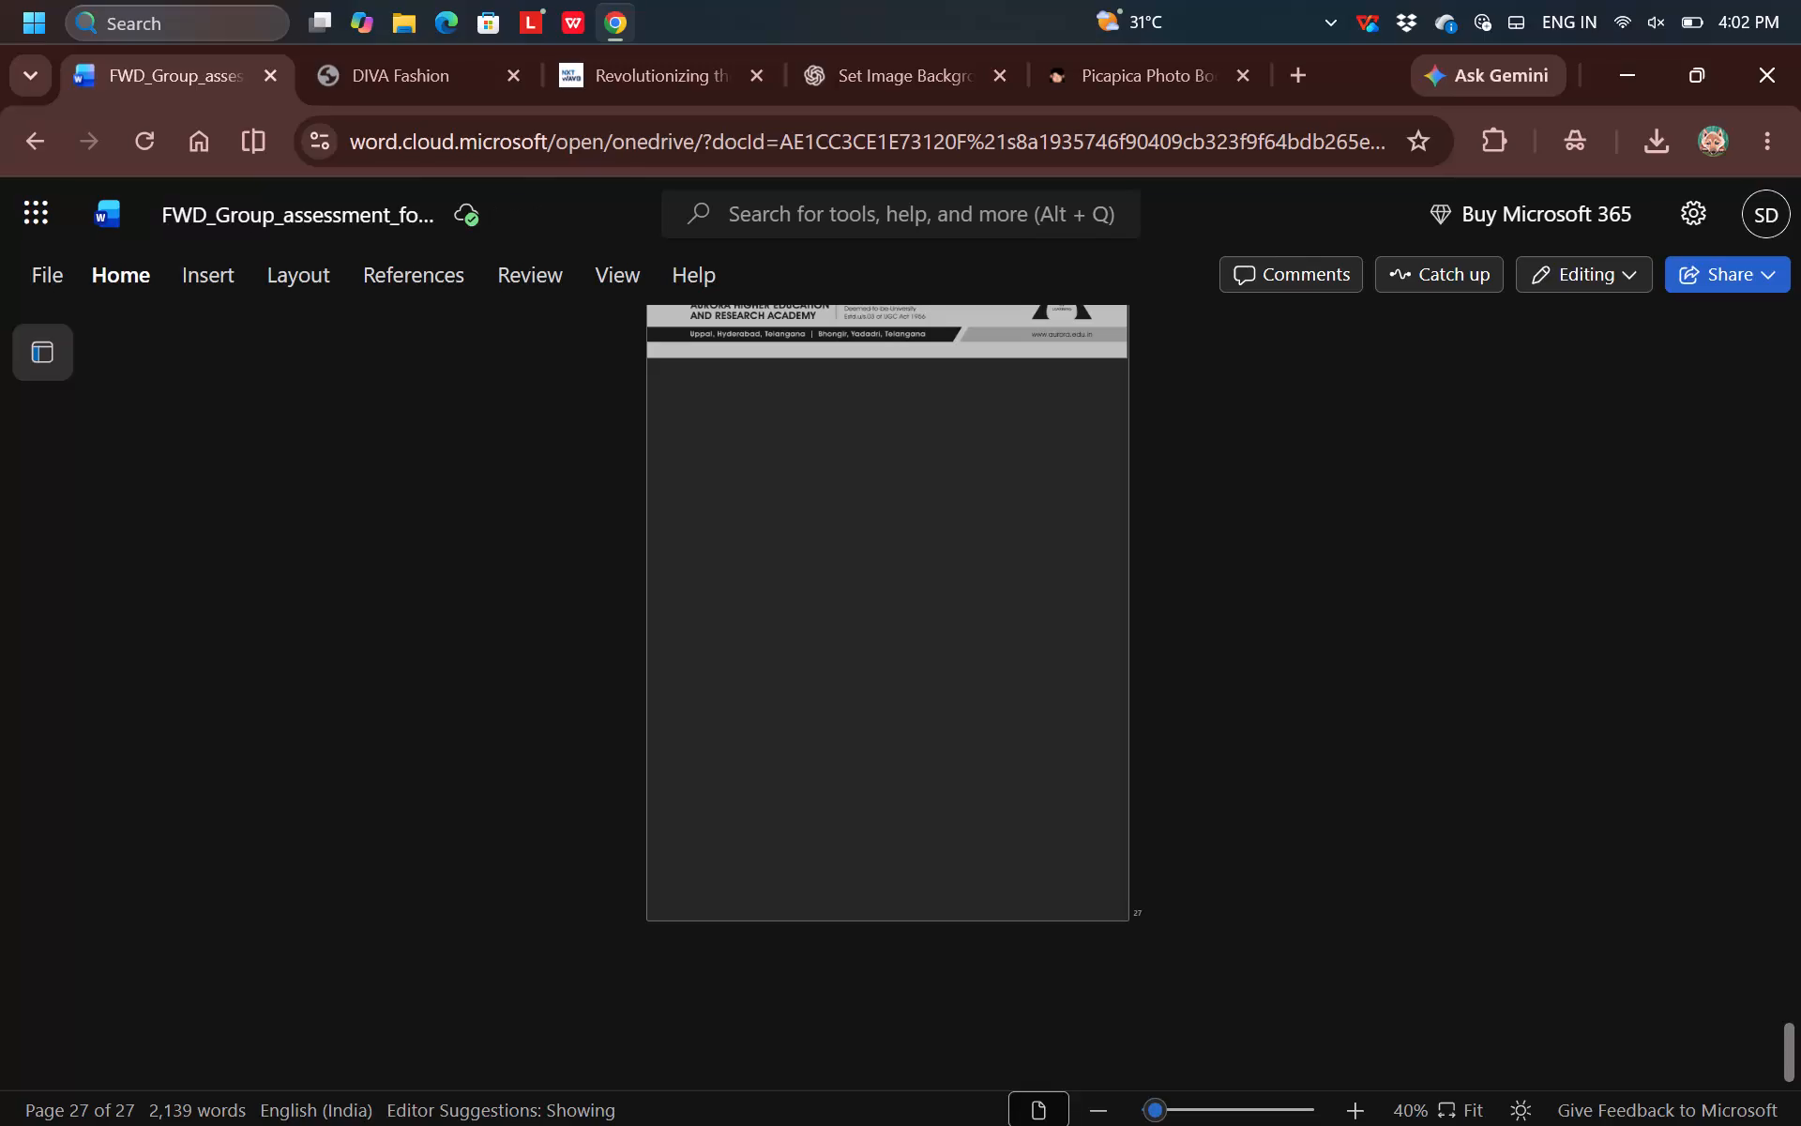
Remove the blank last page and the empty lines below the website link in the Output section.
key(BackSpace)
key(BackSpace)
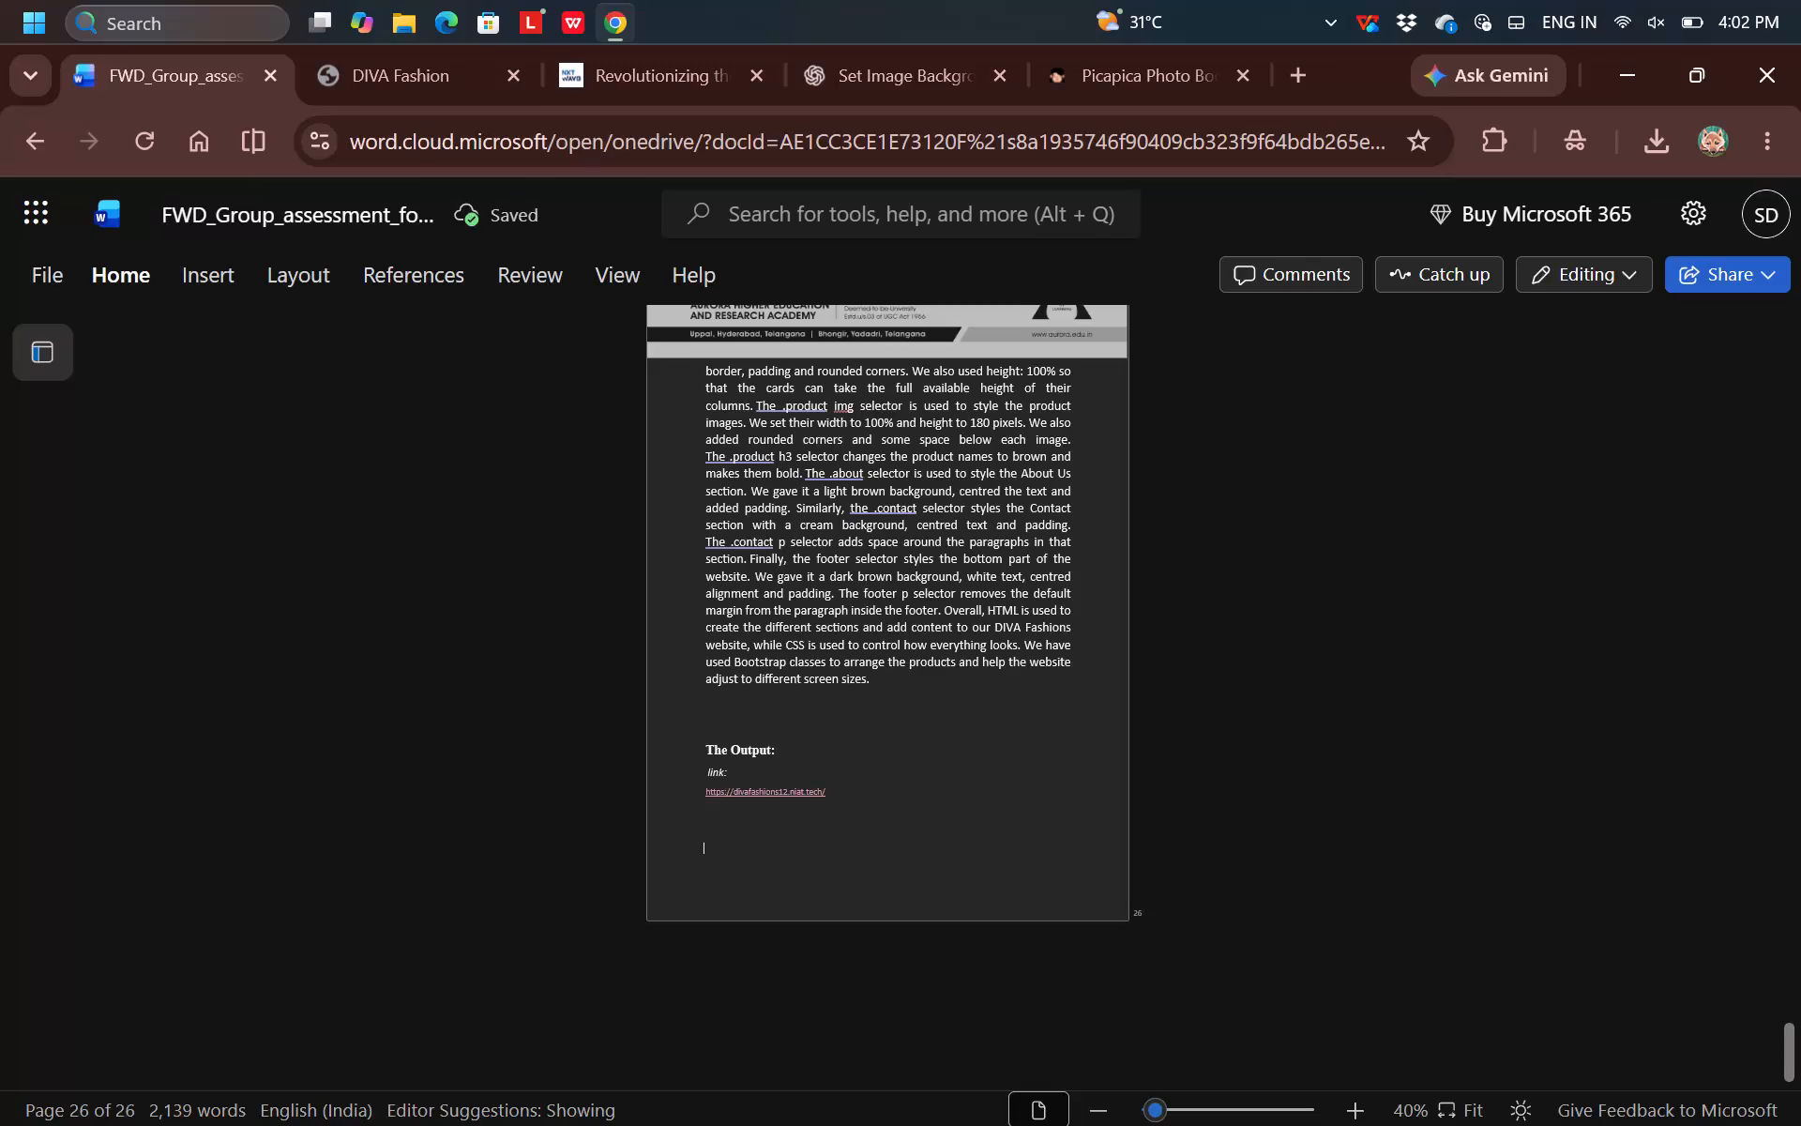
key(BackSpace)
key(BackSpace)
key(BackSpace)
Review the document backwards from the Output section through the explanations, CSS code and HTML code to the student details table on the first page.
scroll(889, 685, up, 3)
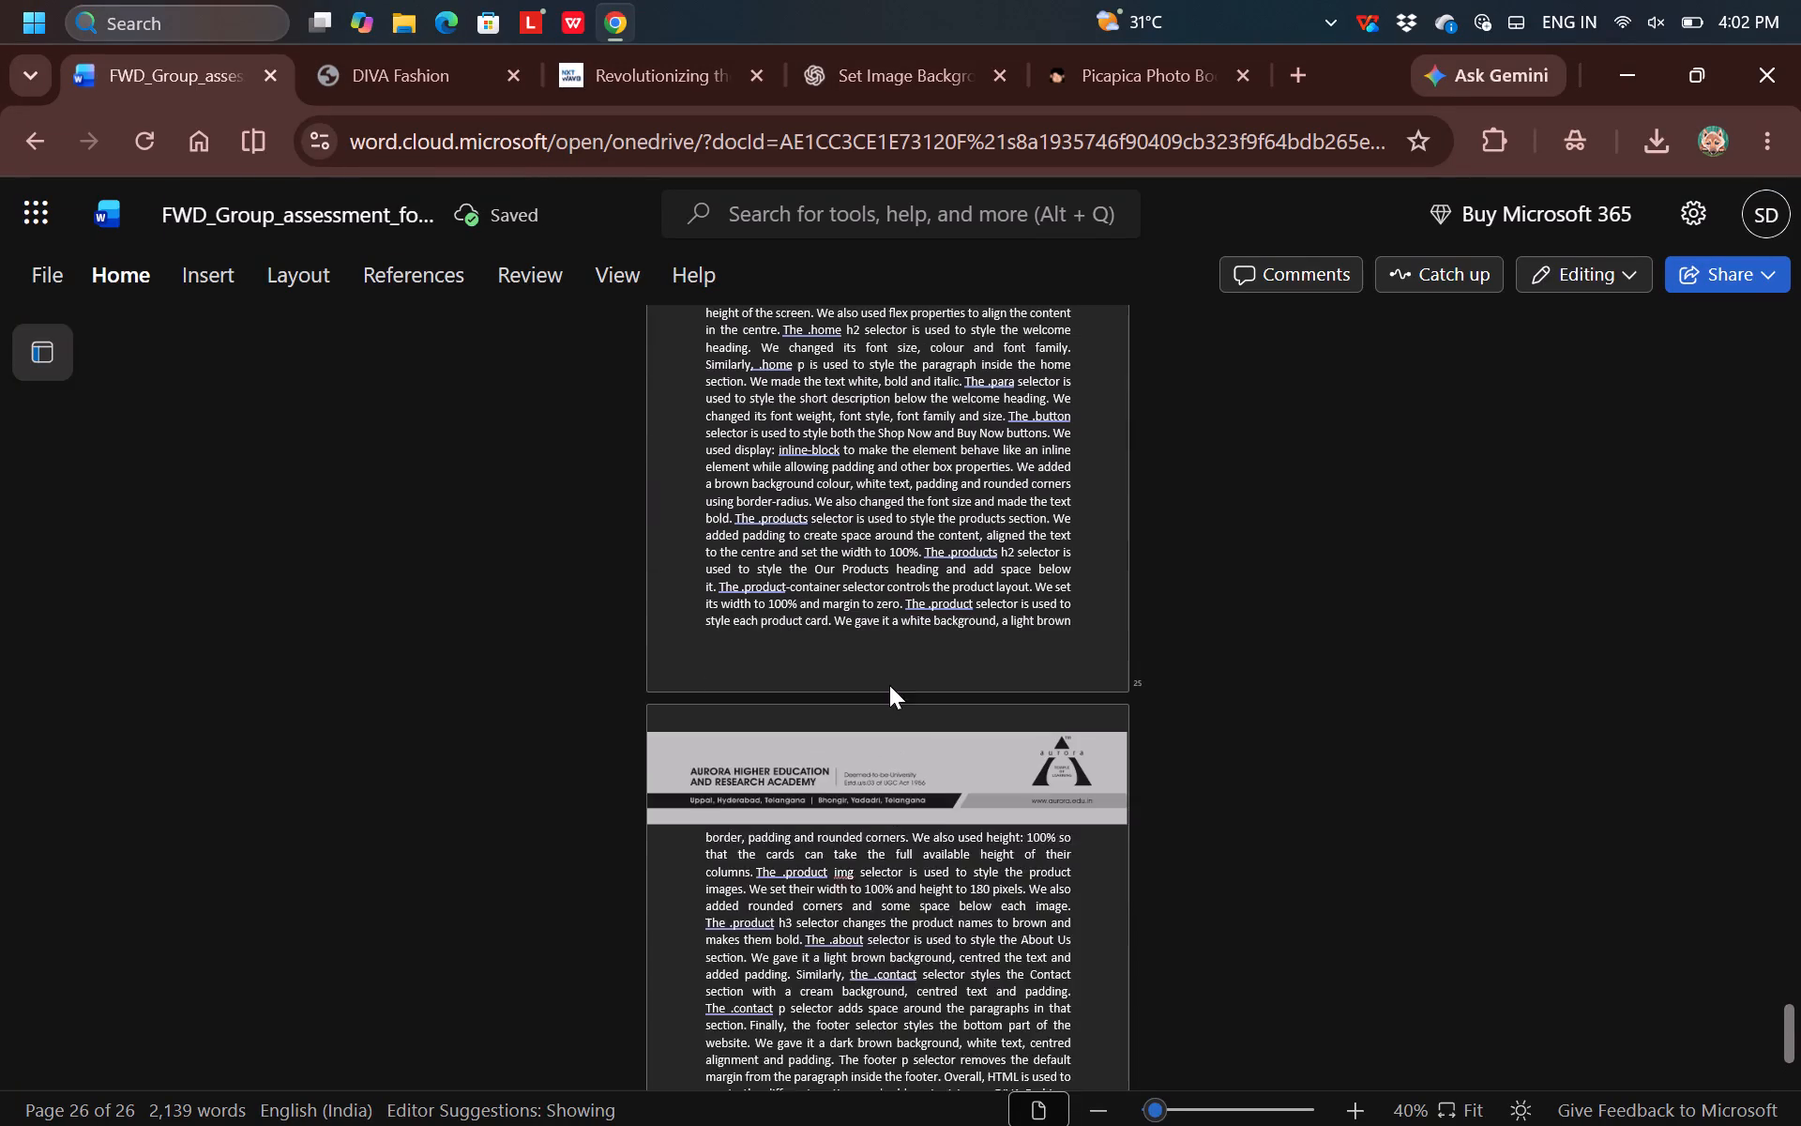
scroll(889, 685, up, 4)
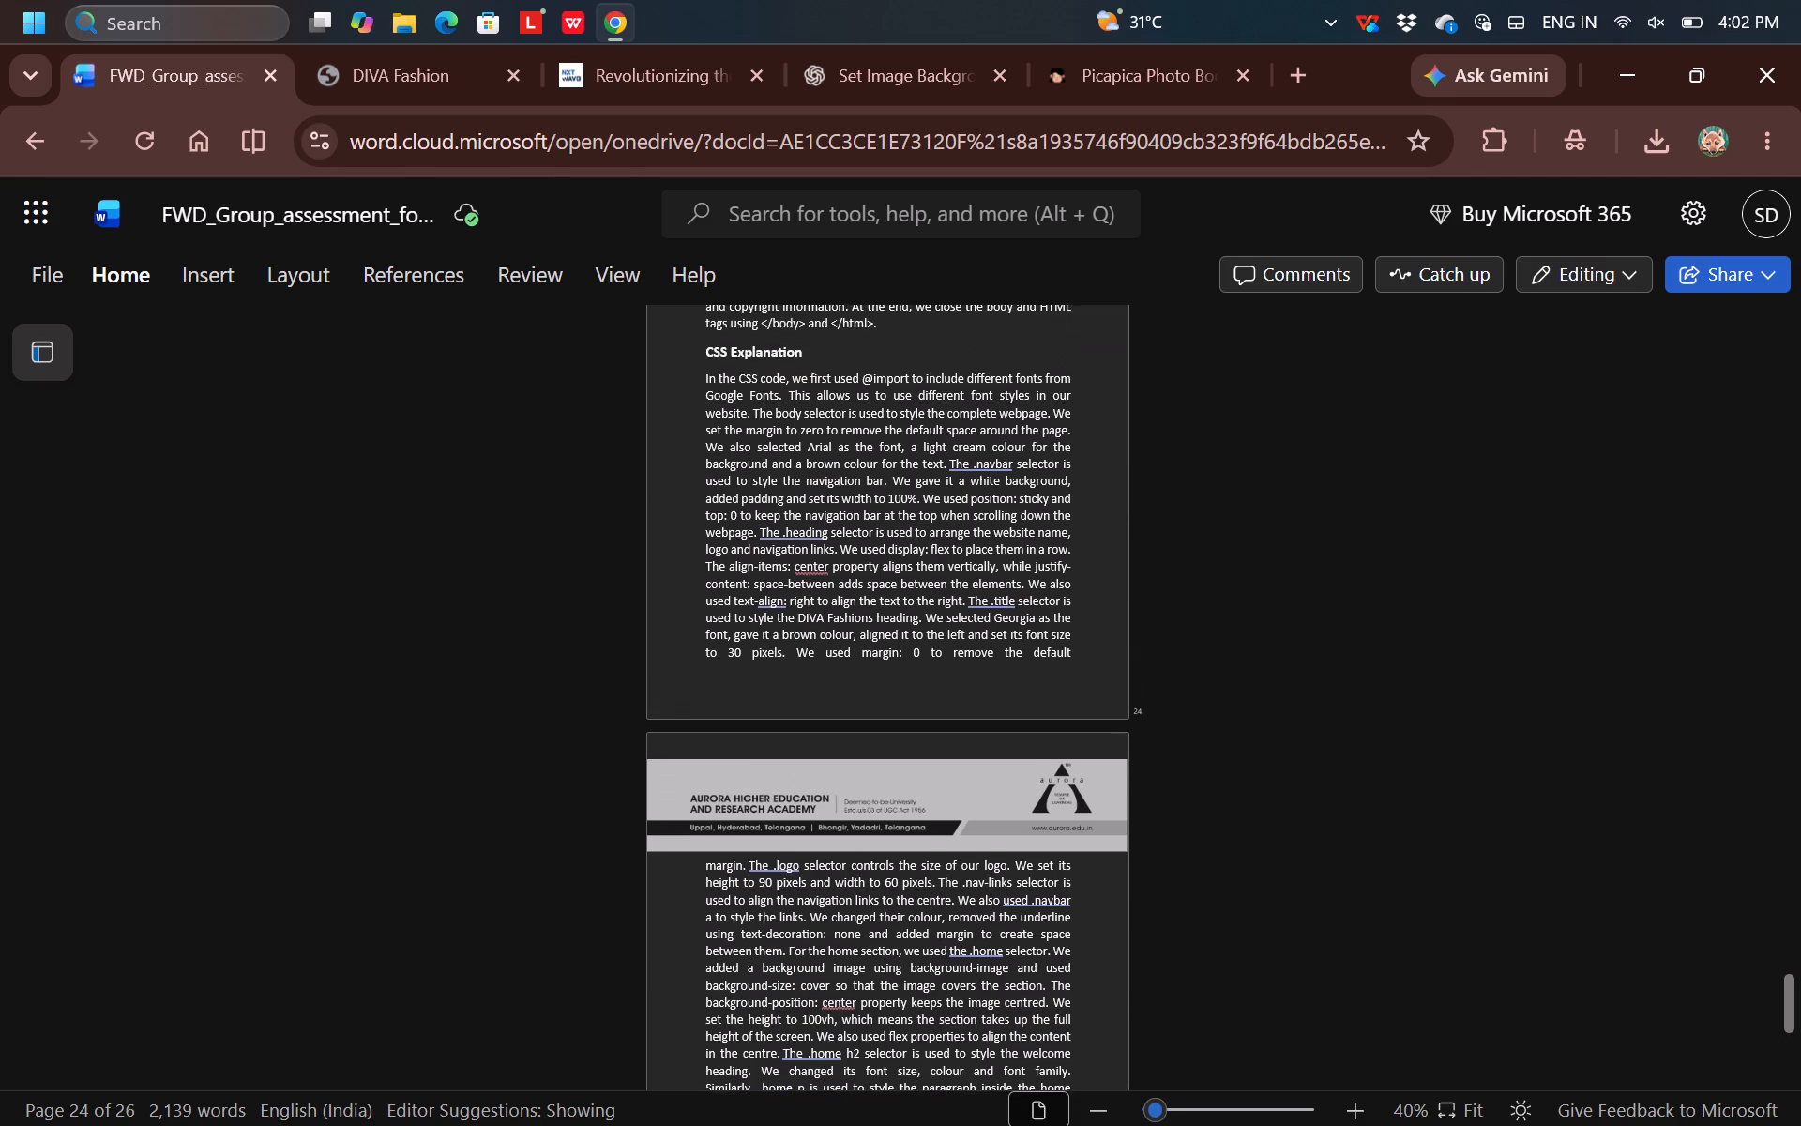
scroll(889, 685, up, 4)
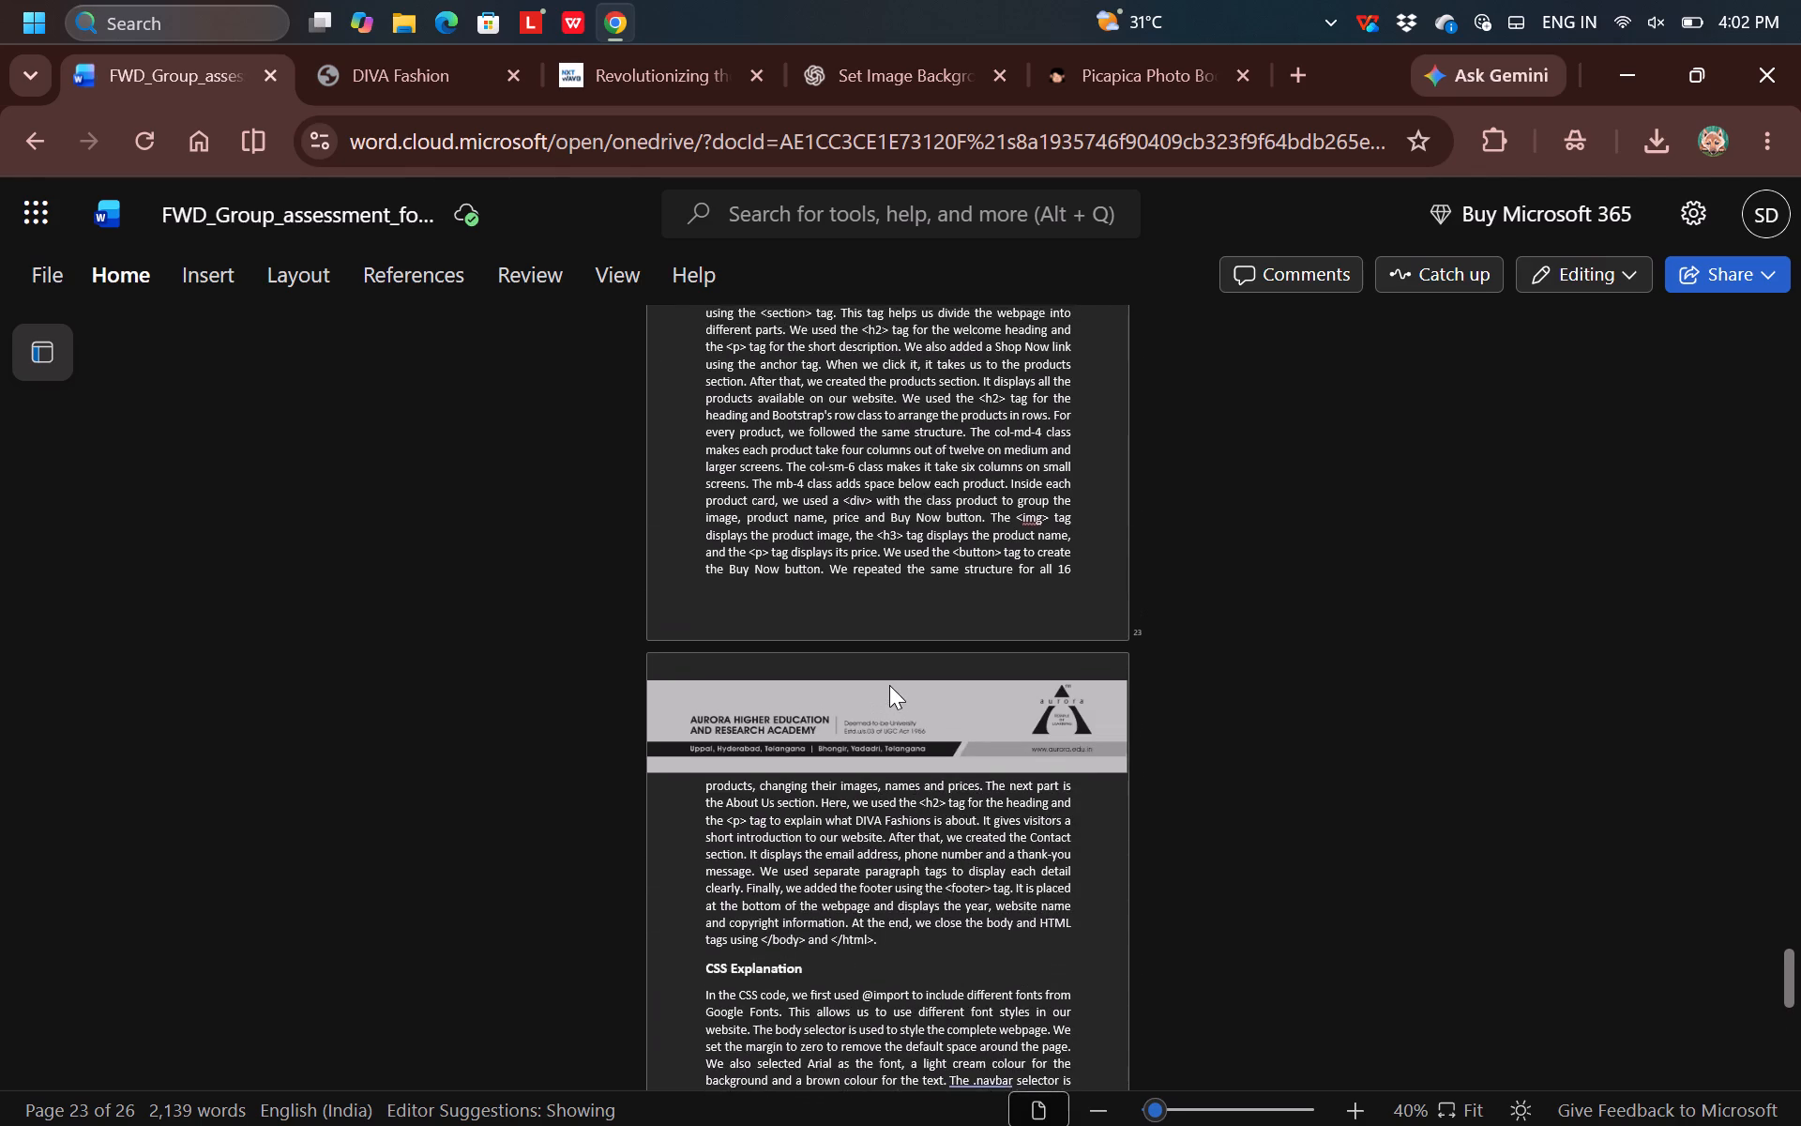
scroll(889, 685, up, 3)
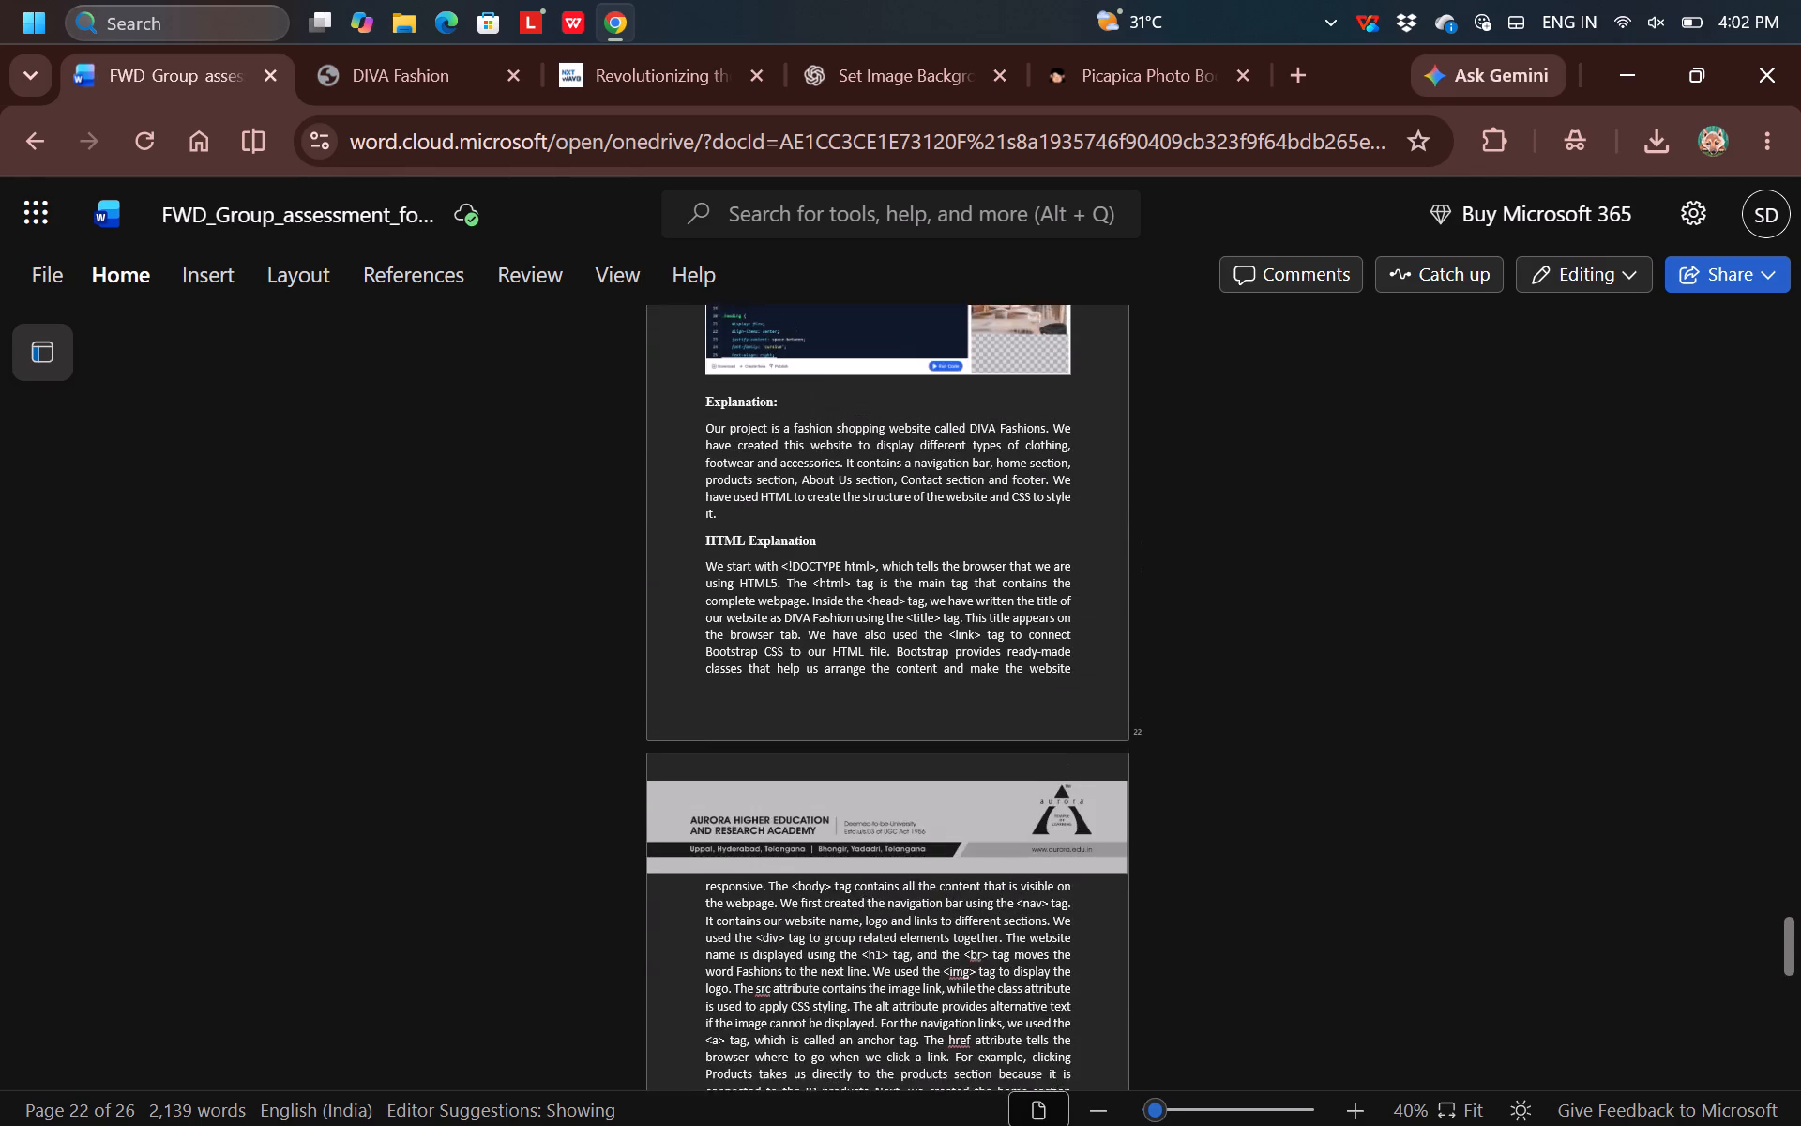
scroll(889, 685, up, 3)
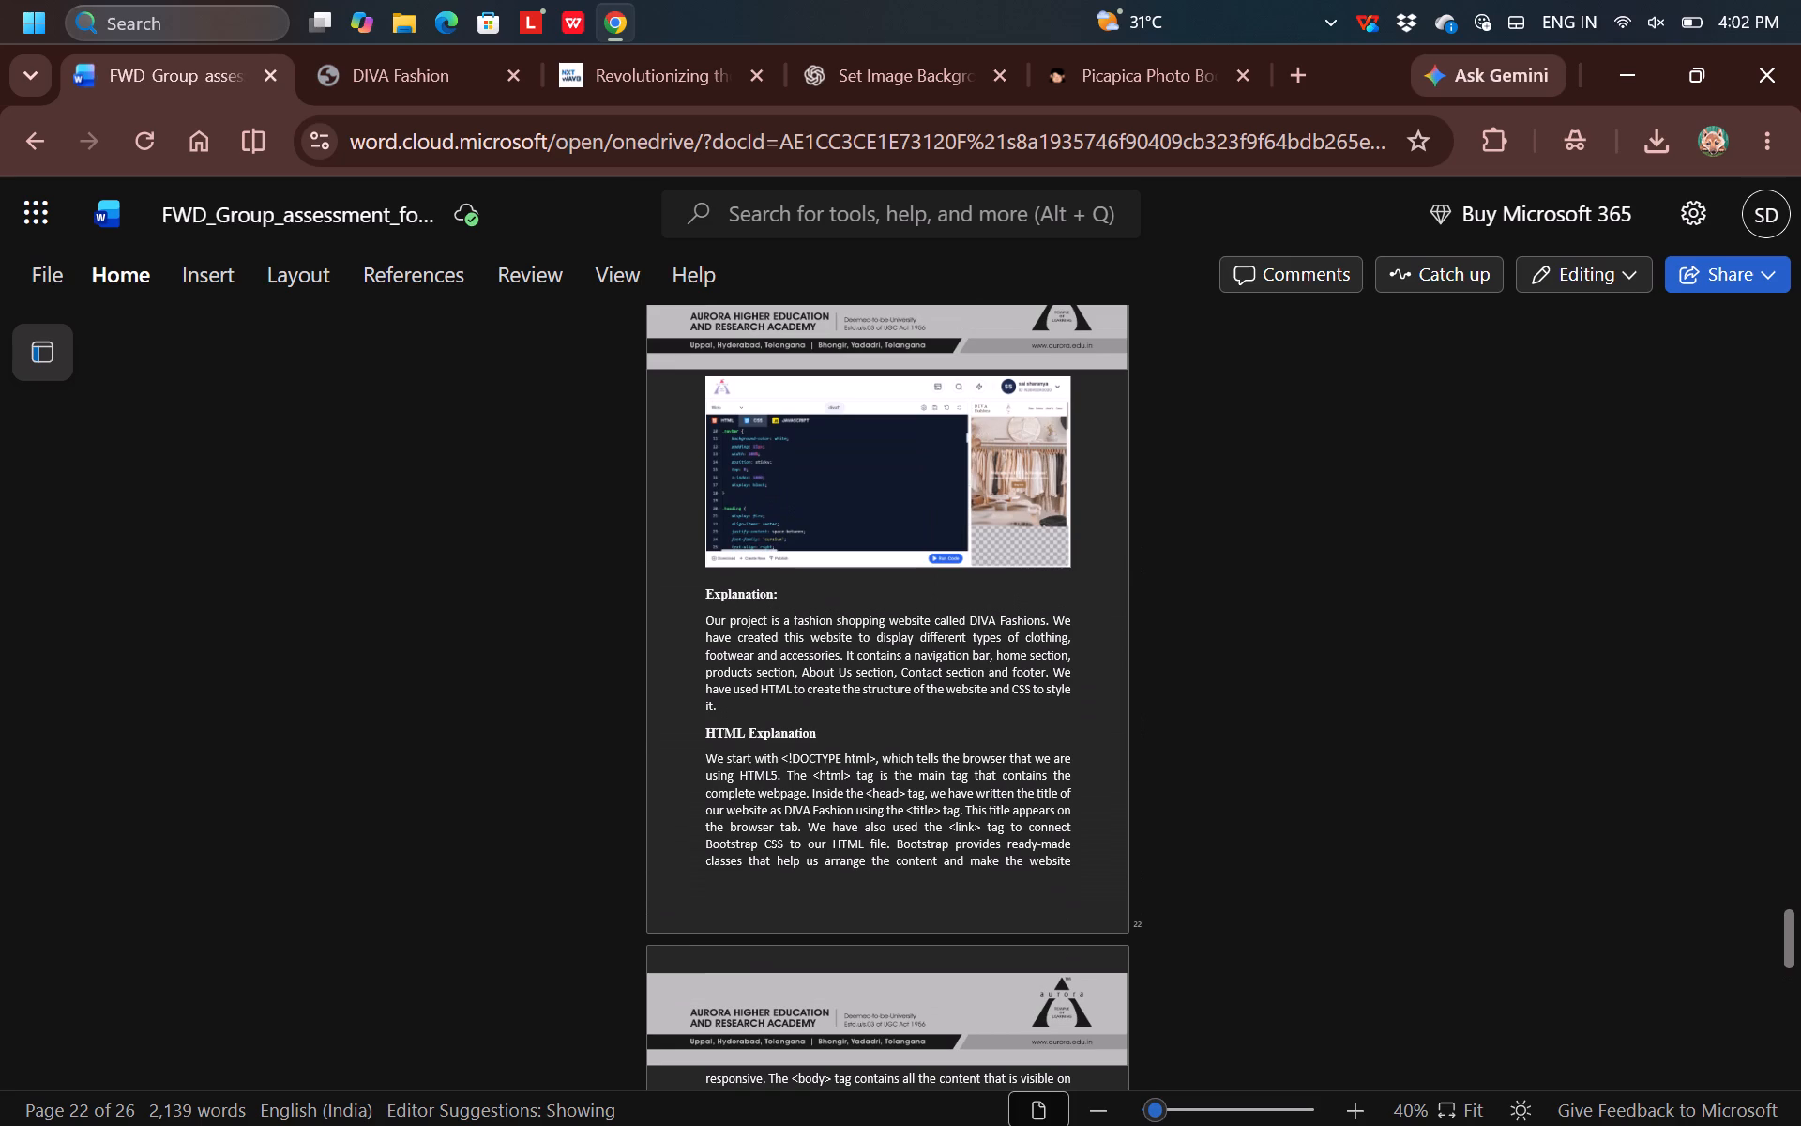
scroll(889, 685, up, 2)
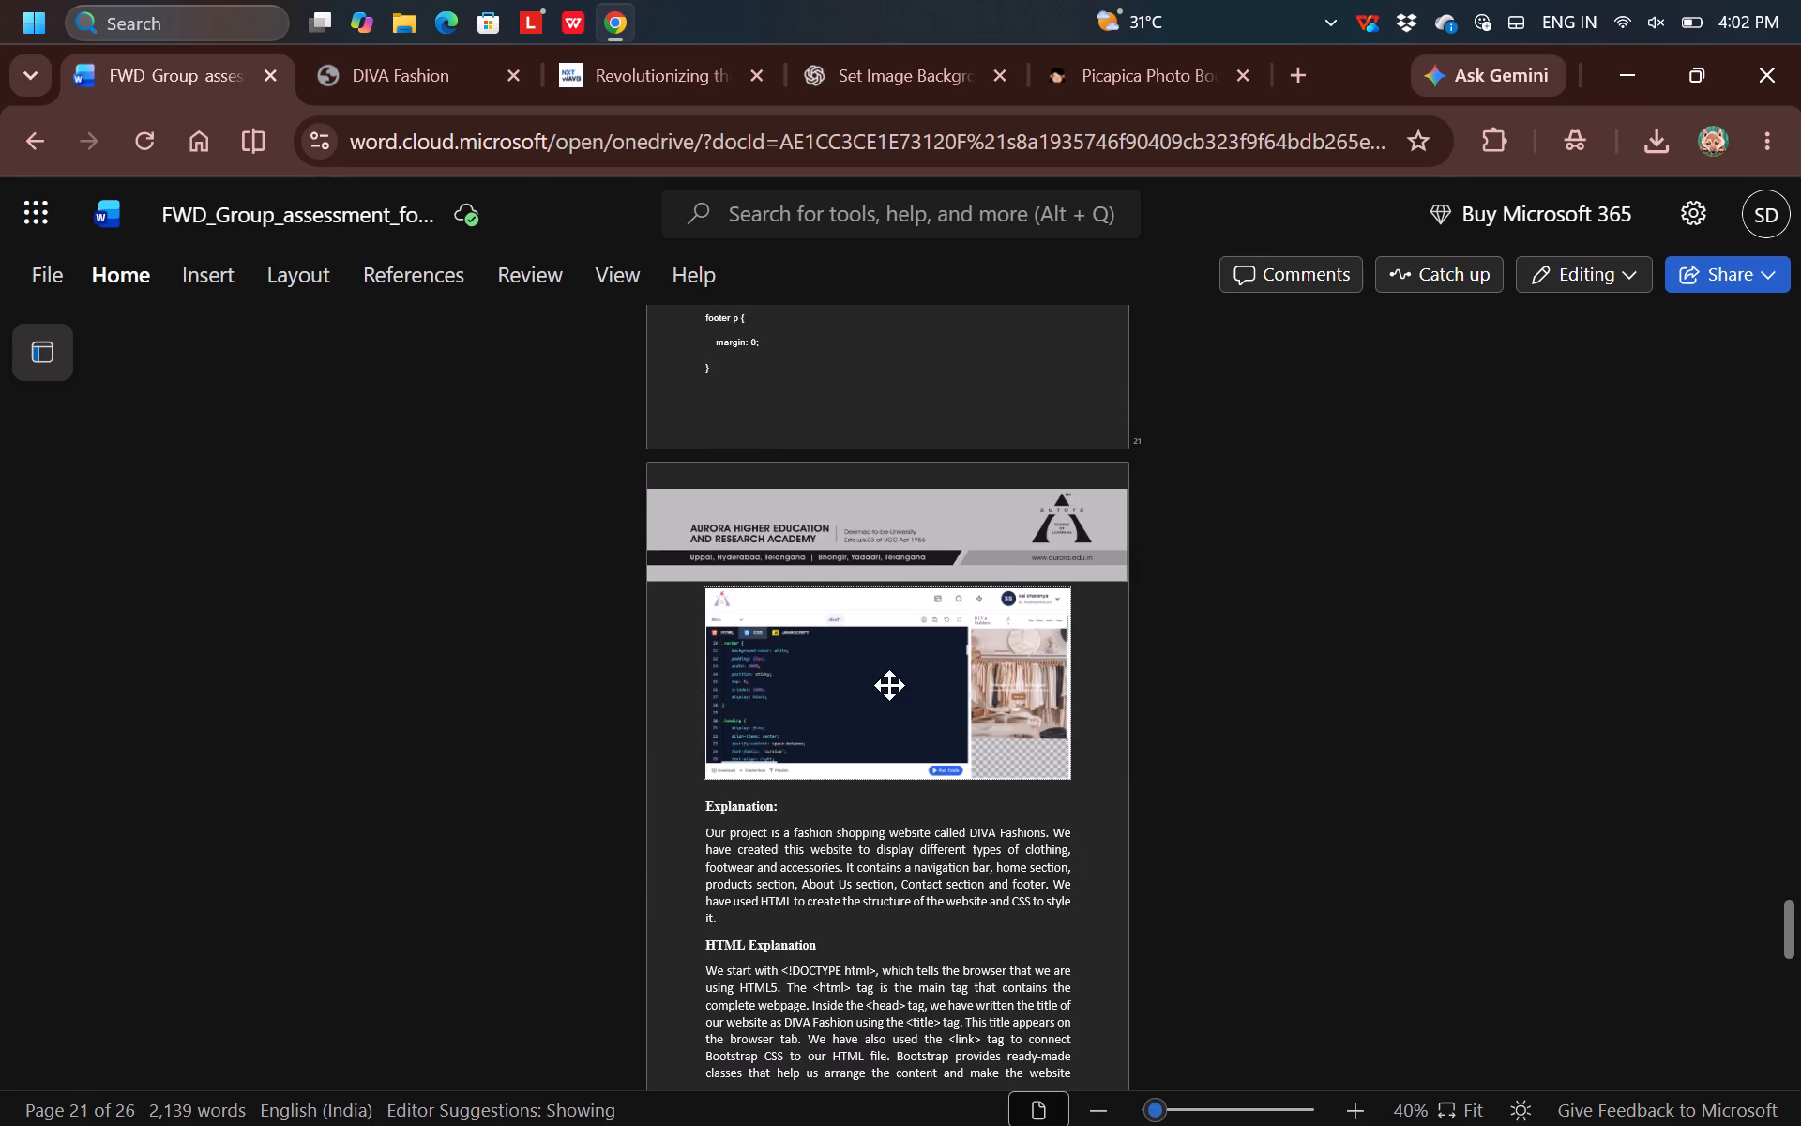
scroll(889, 685, up, 1)
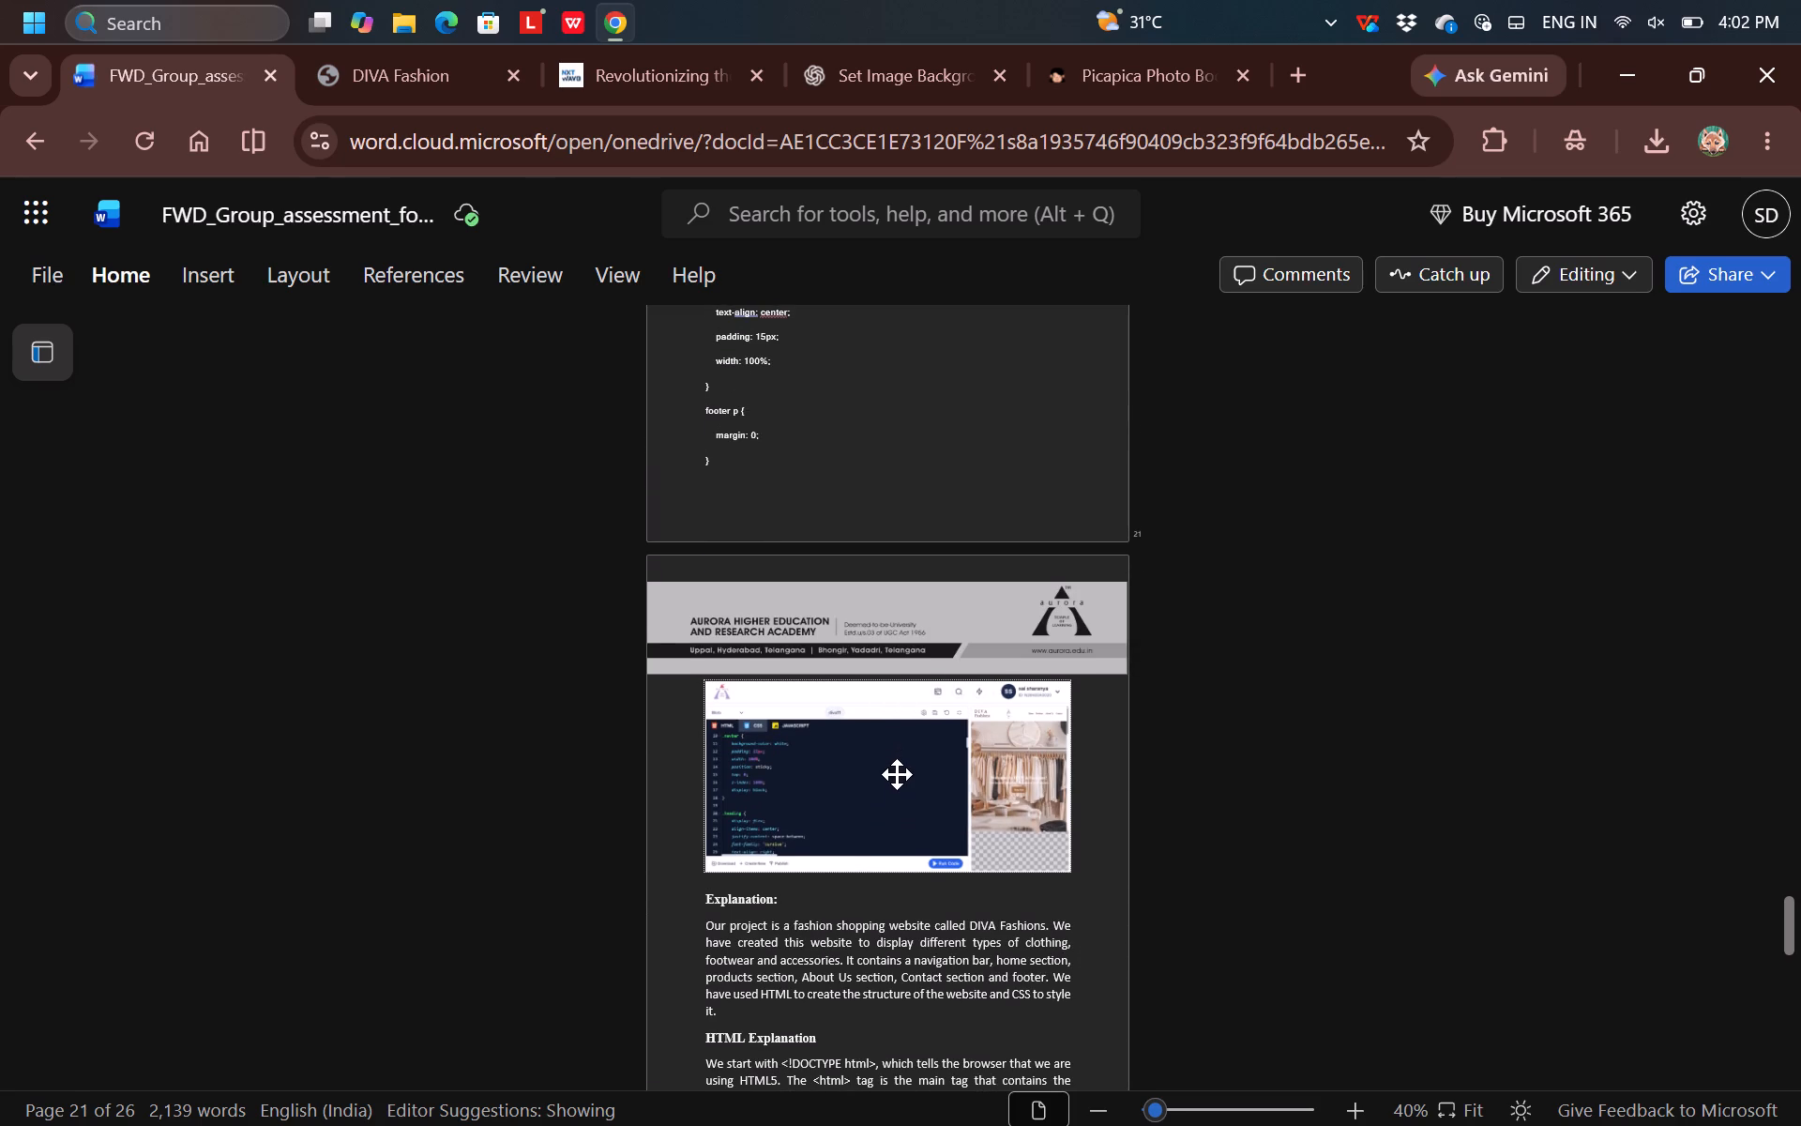
scroll(893, 717, up, 5)
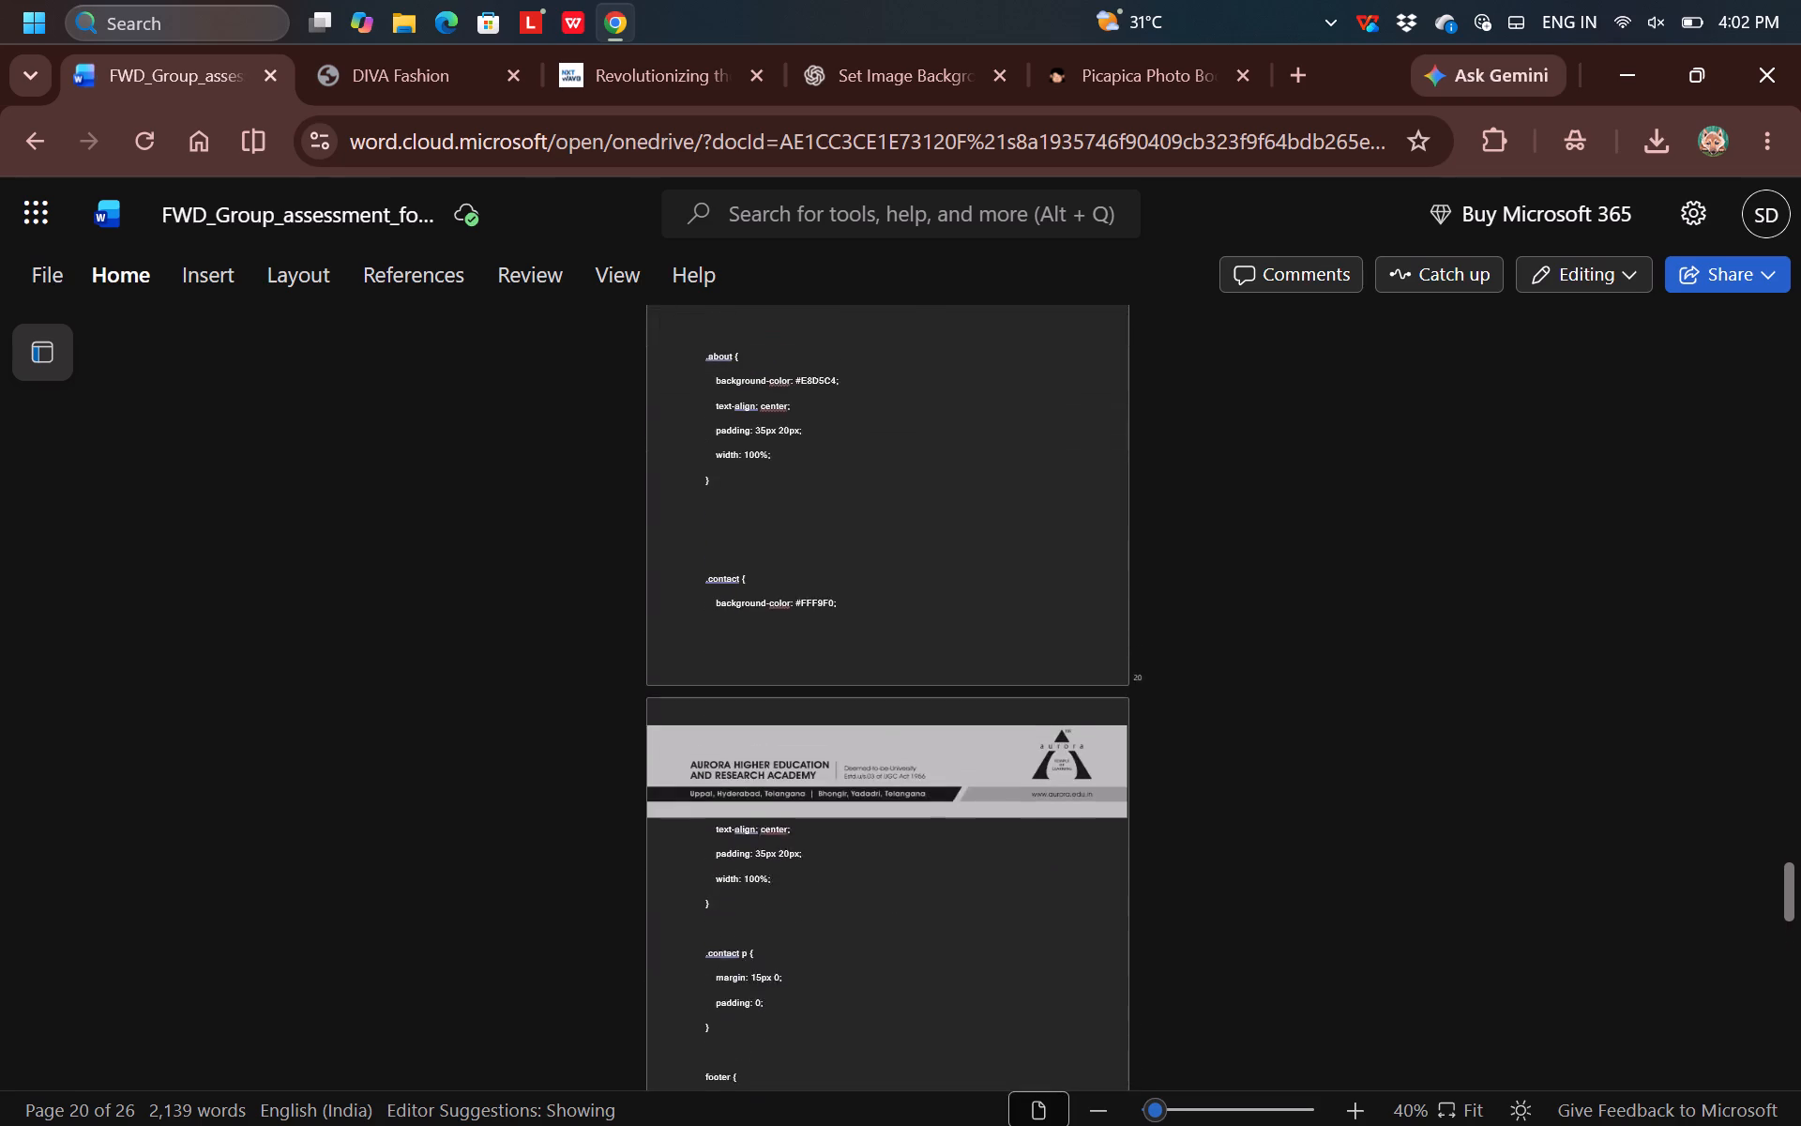
scroll(893, 717, up, 1)
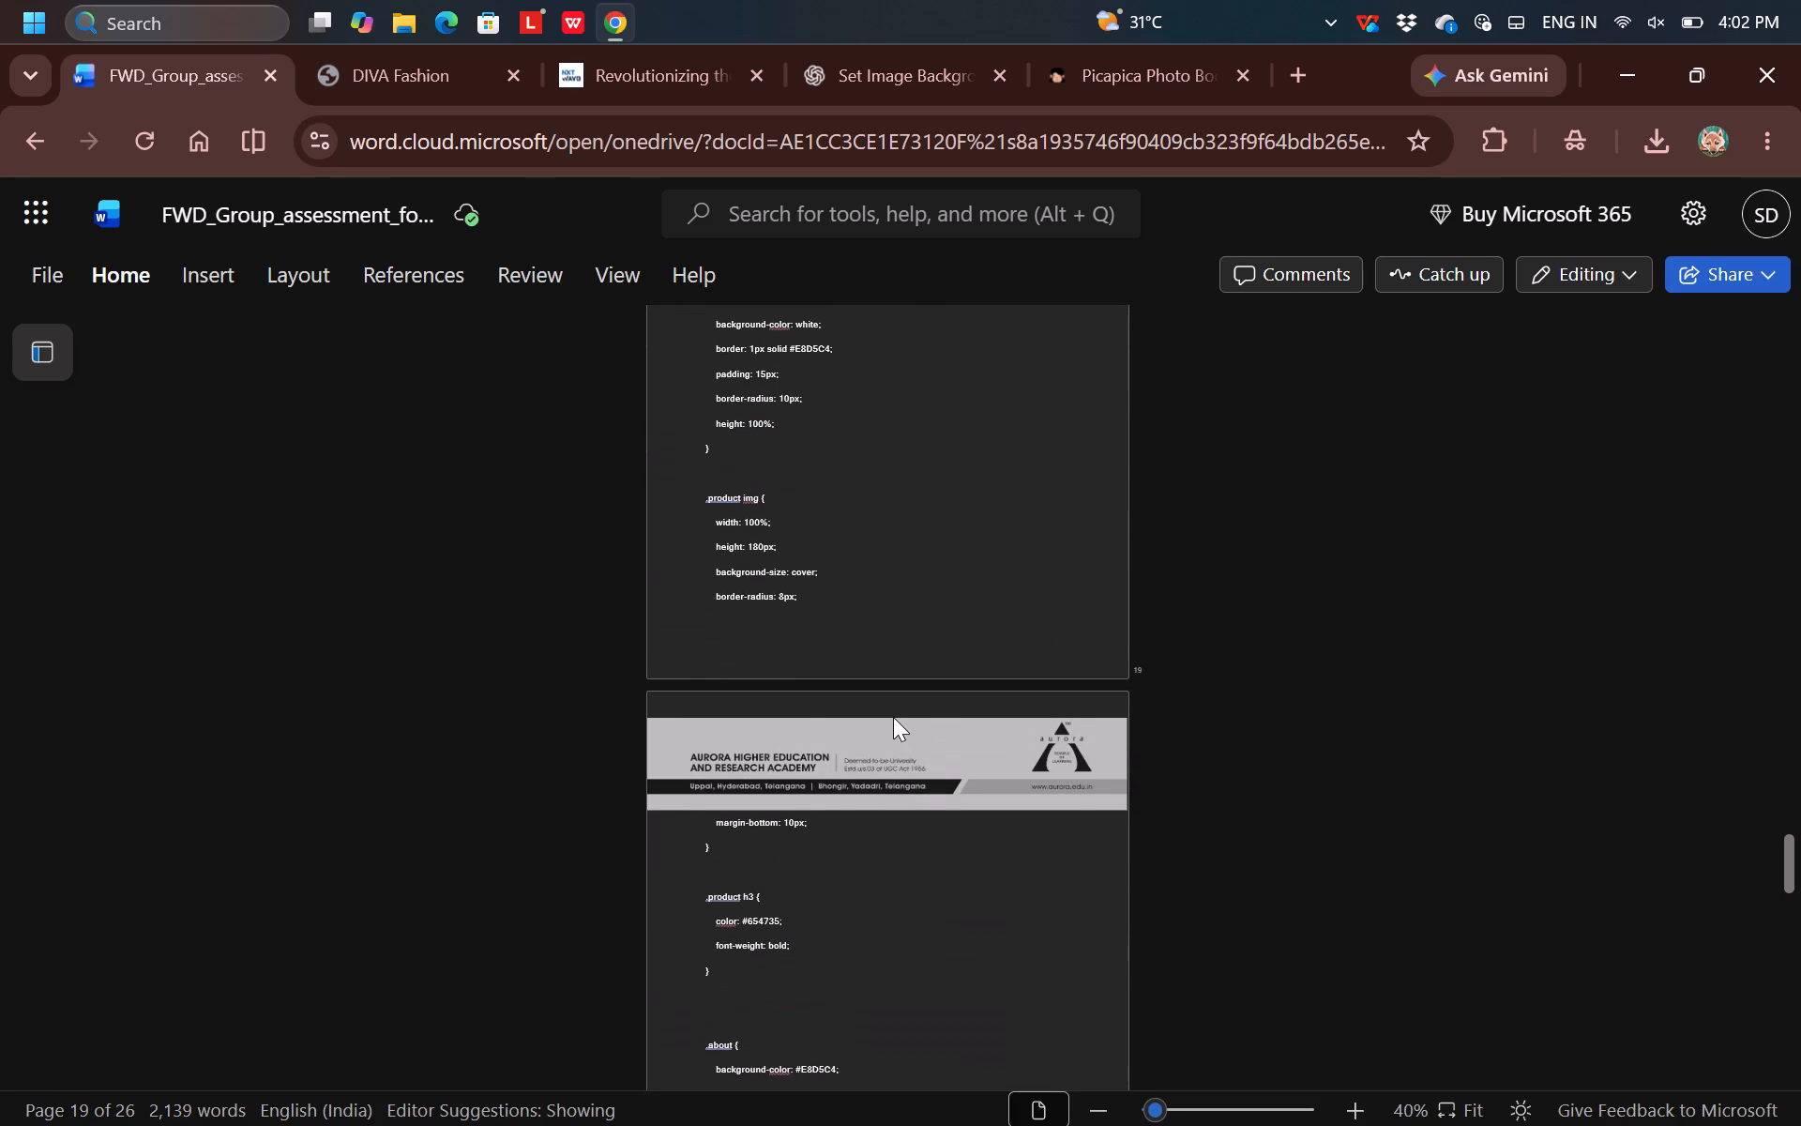
scroll(893, 717, up, 4)
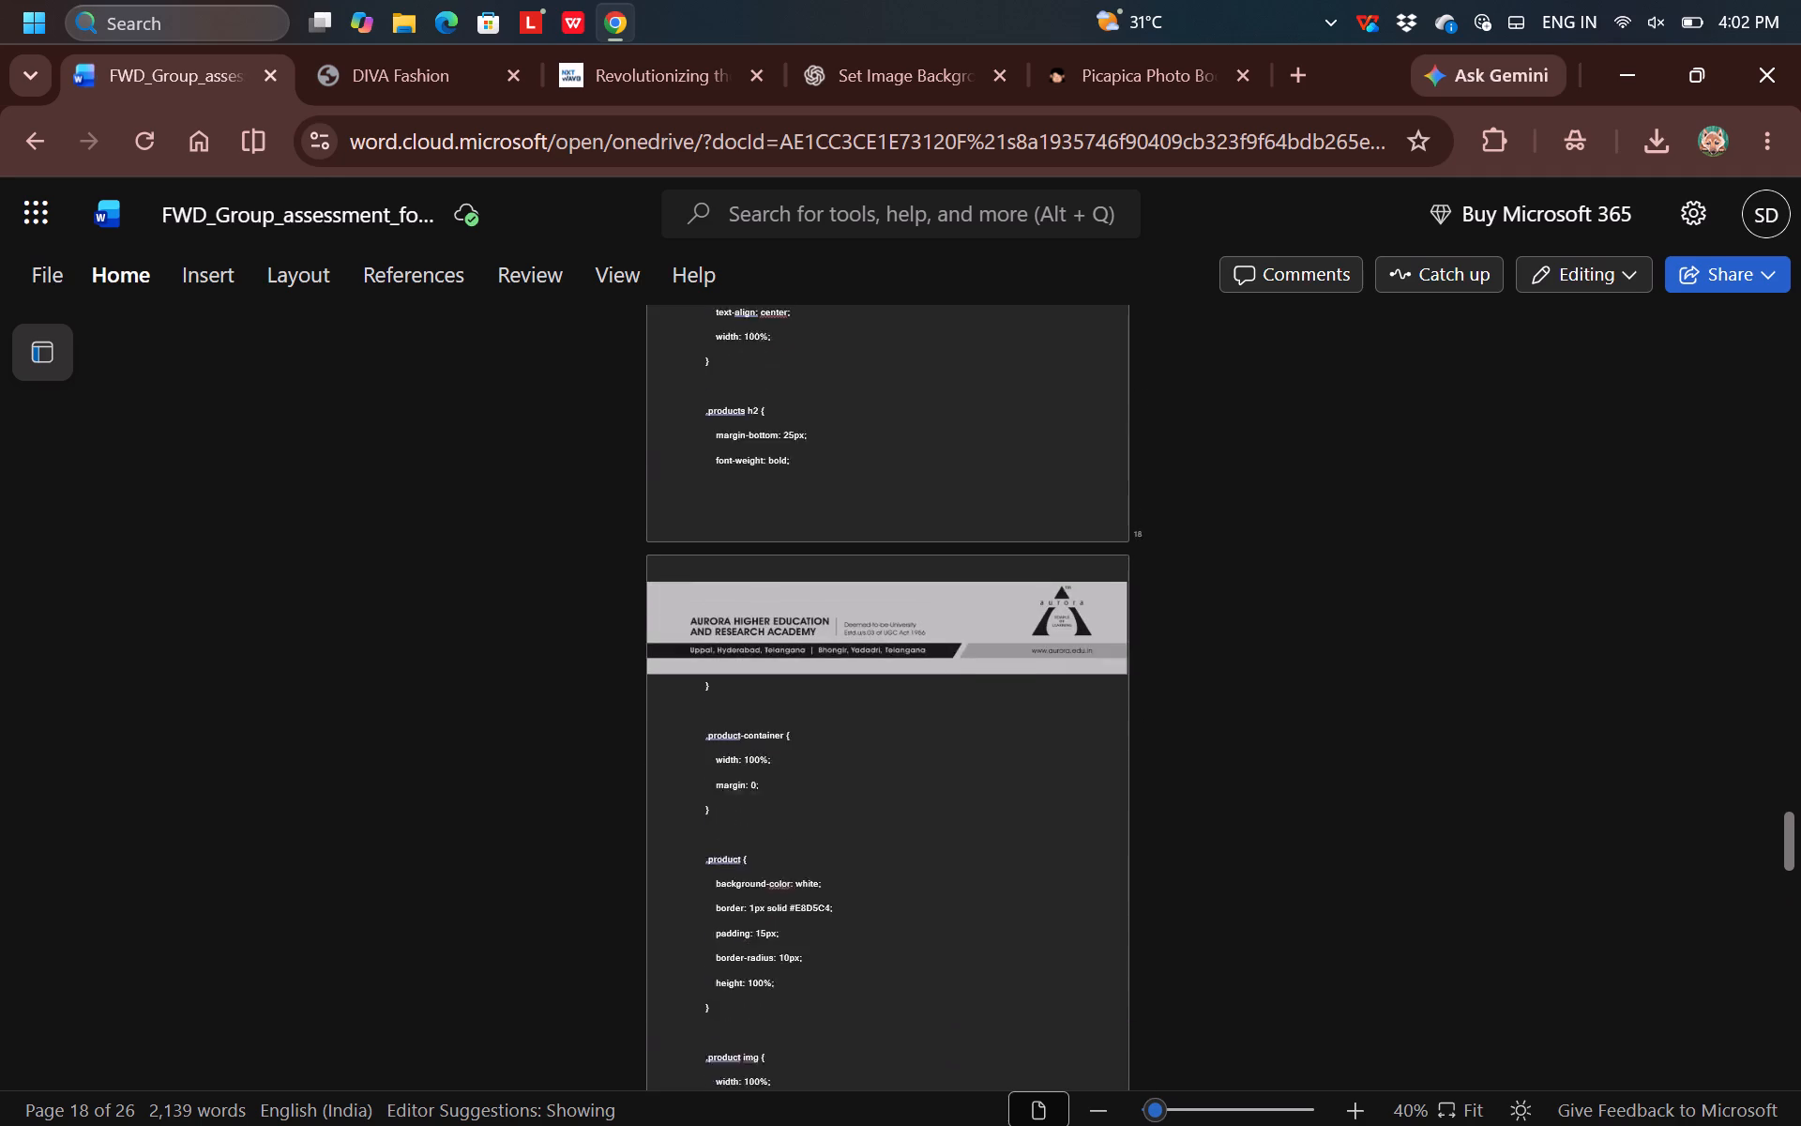
scroll(893, 717, up, 4)
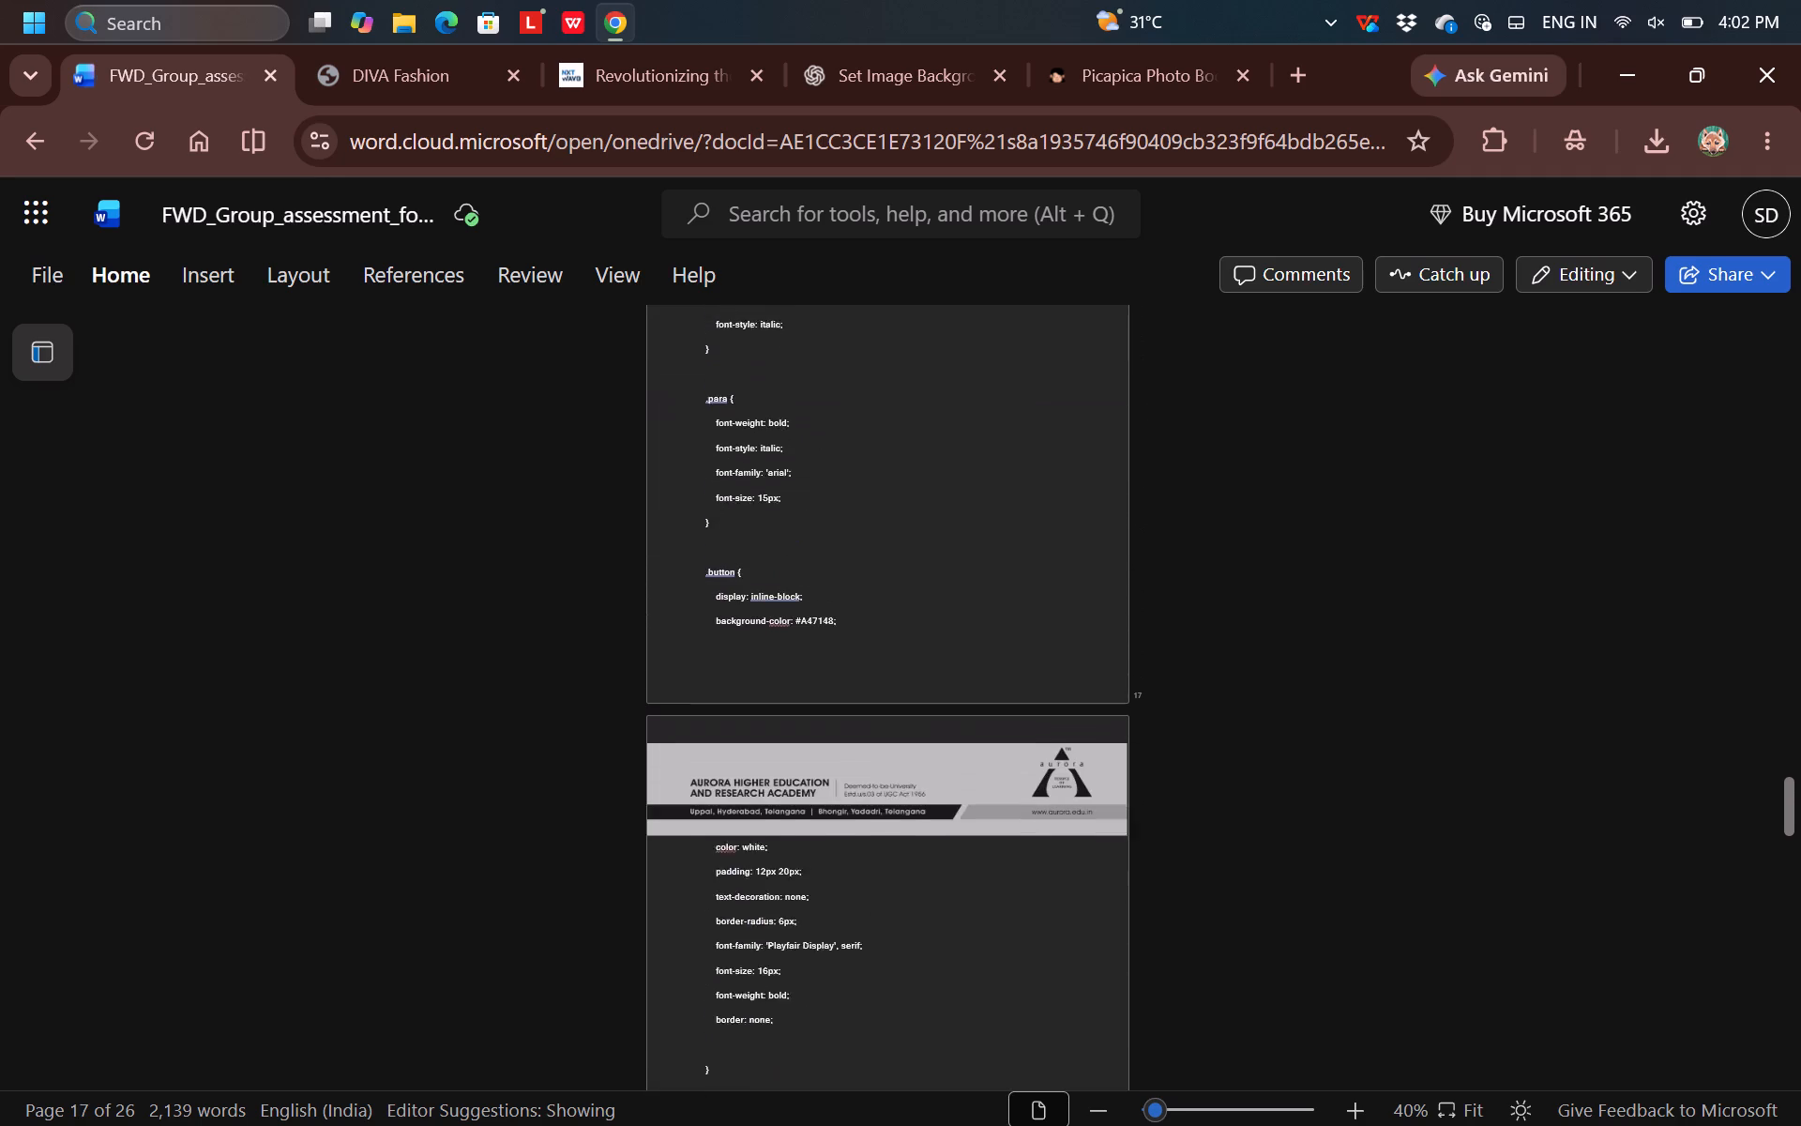
scroll(893, 717, up, 5)
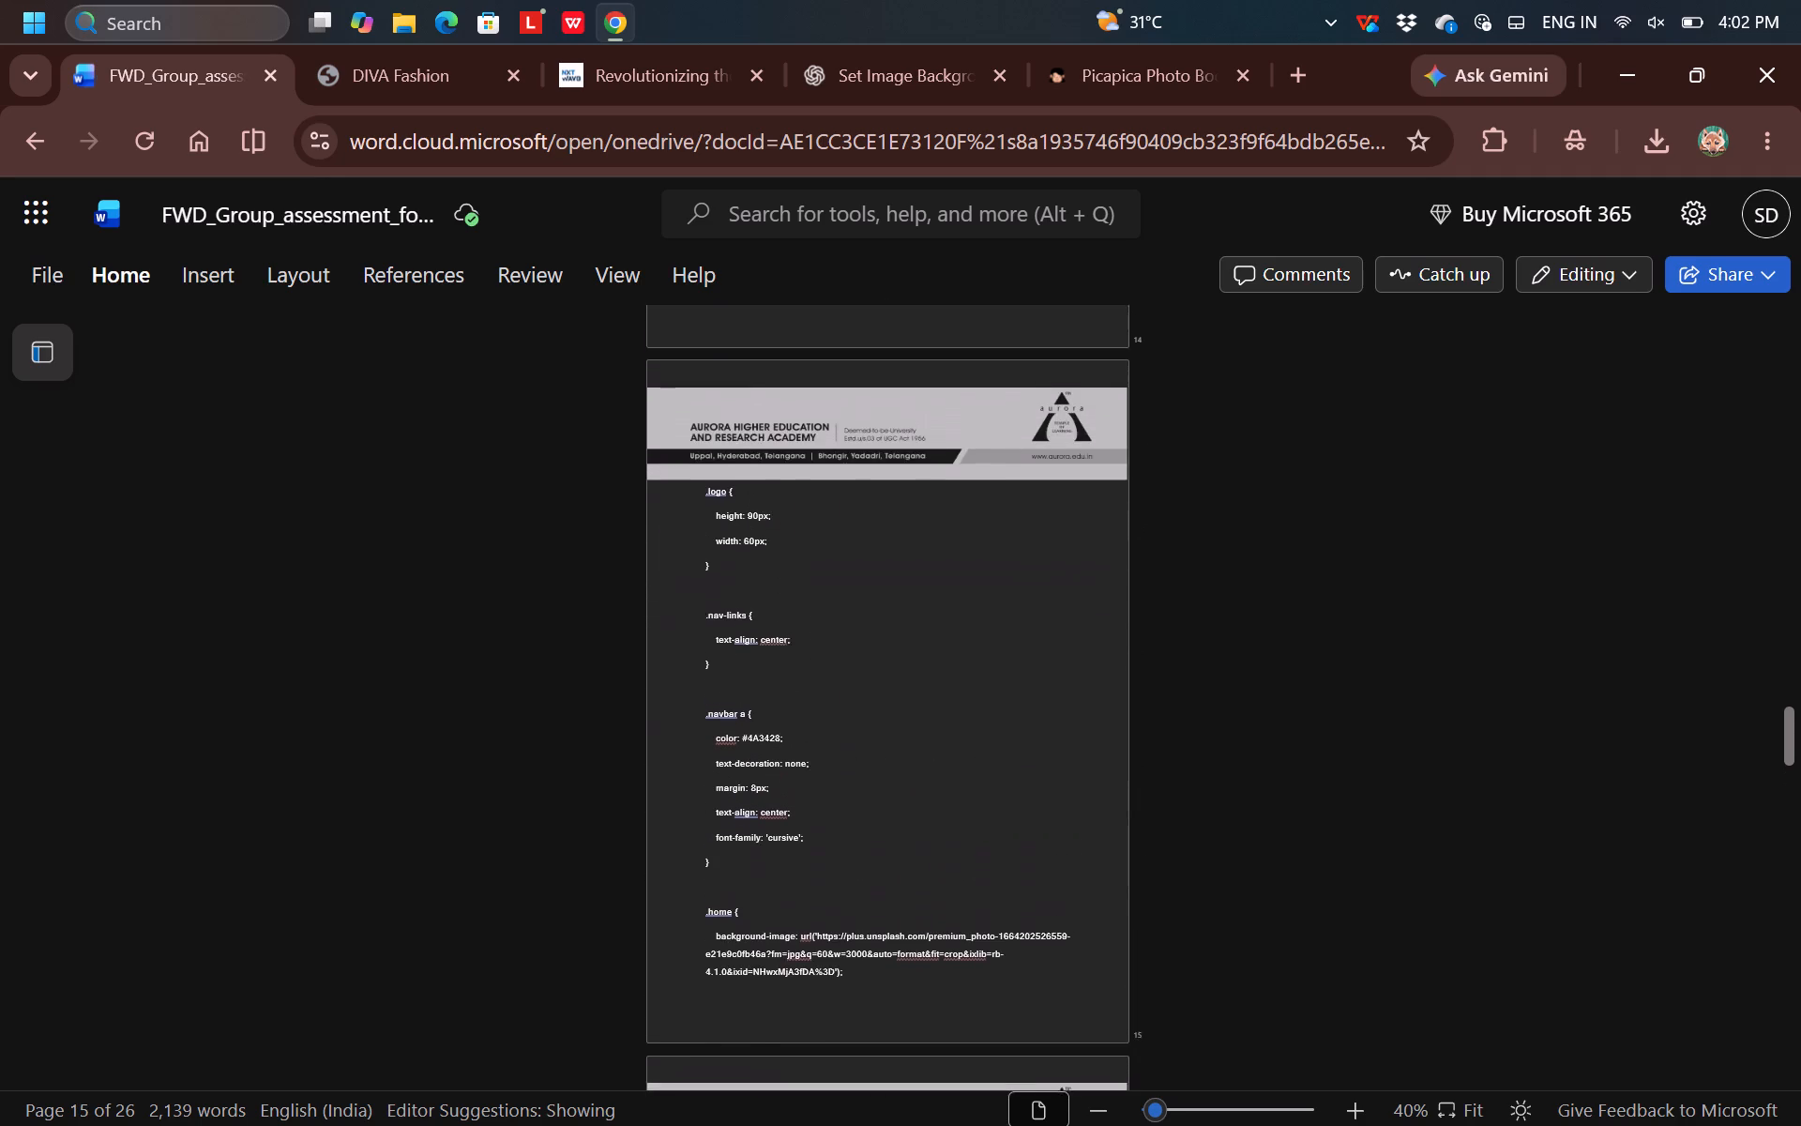
scroll(893, 717, up, 8)
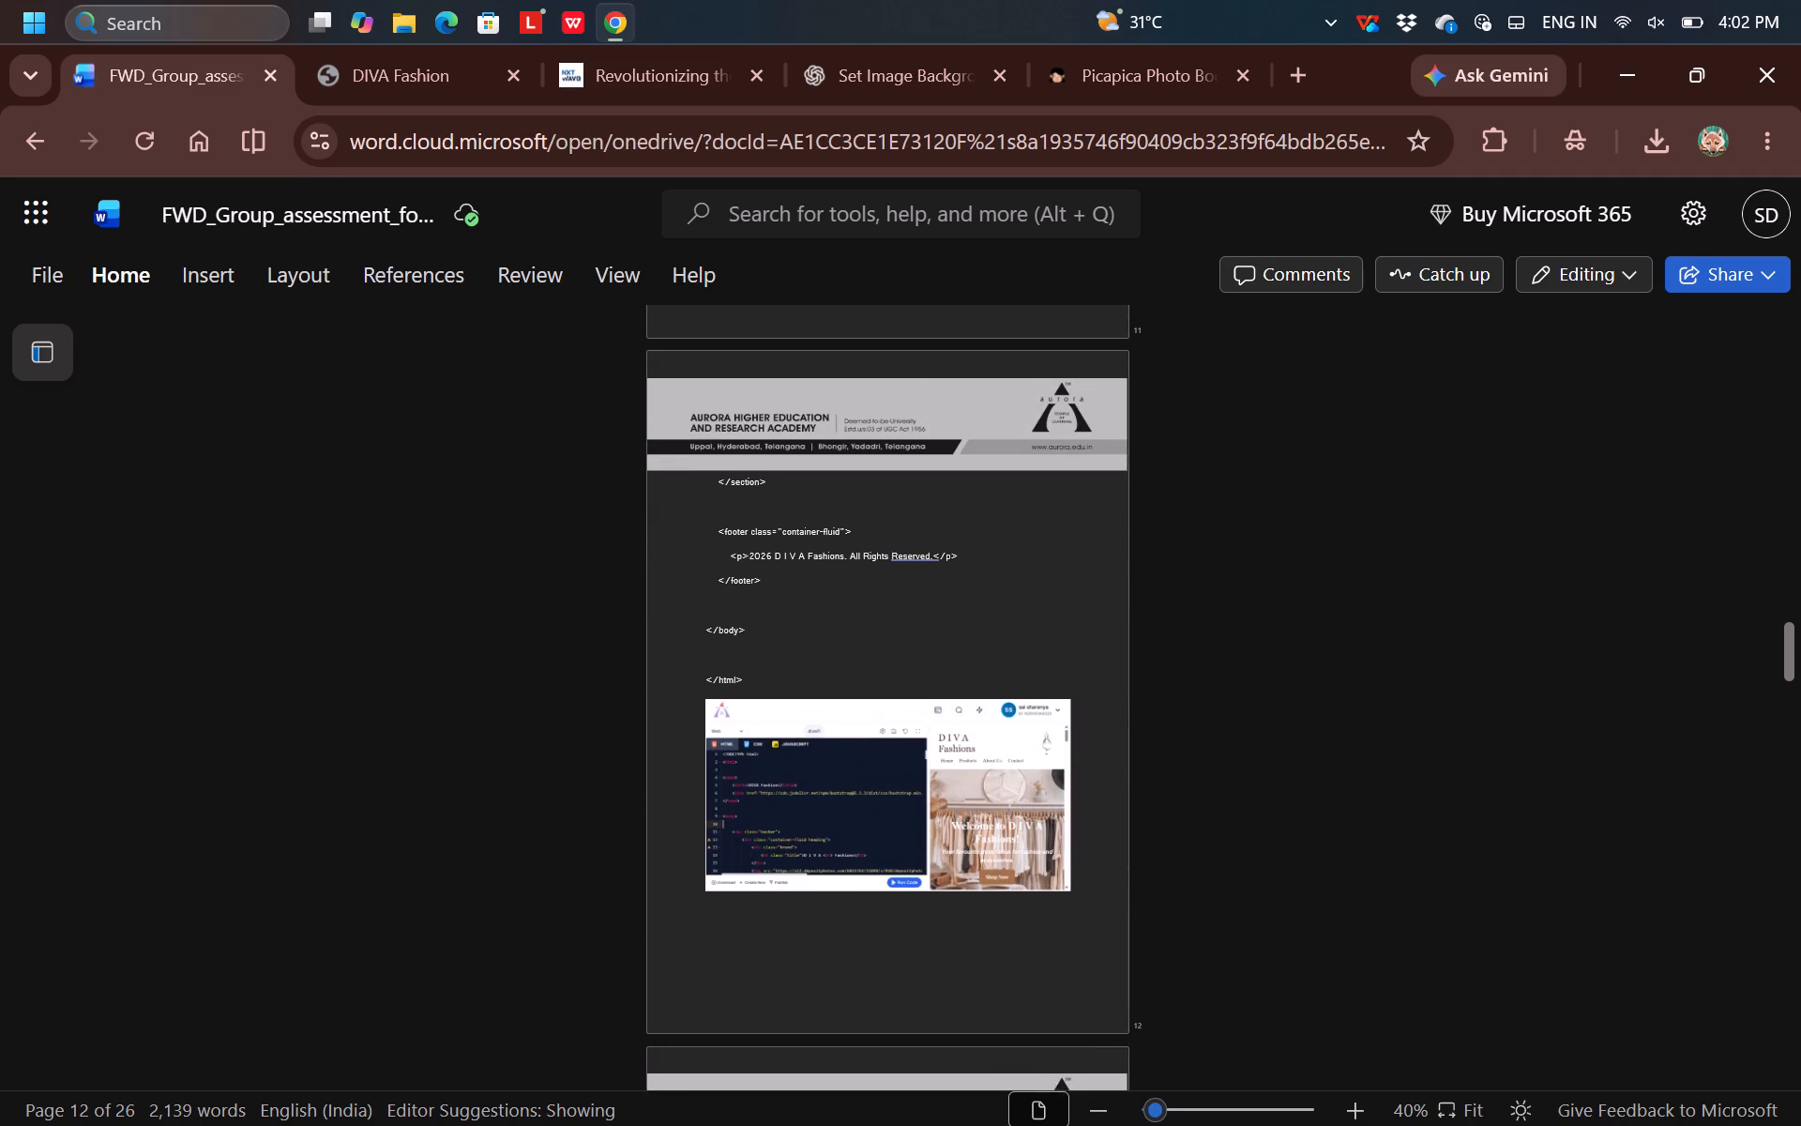
scroll(893, 717, up, 6)
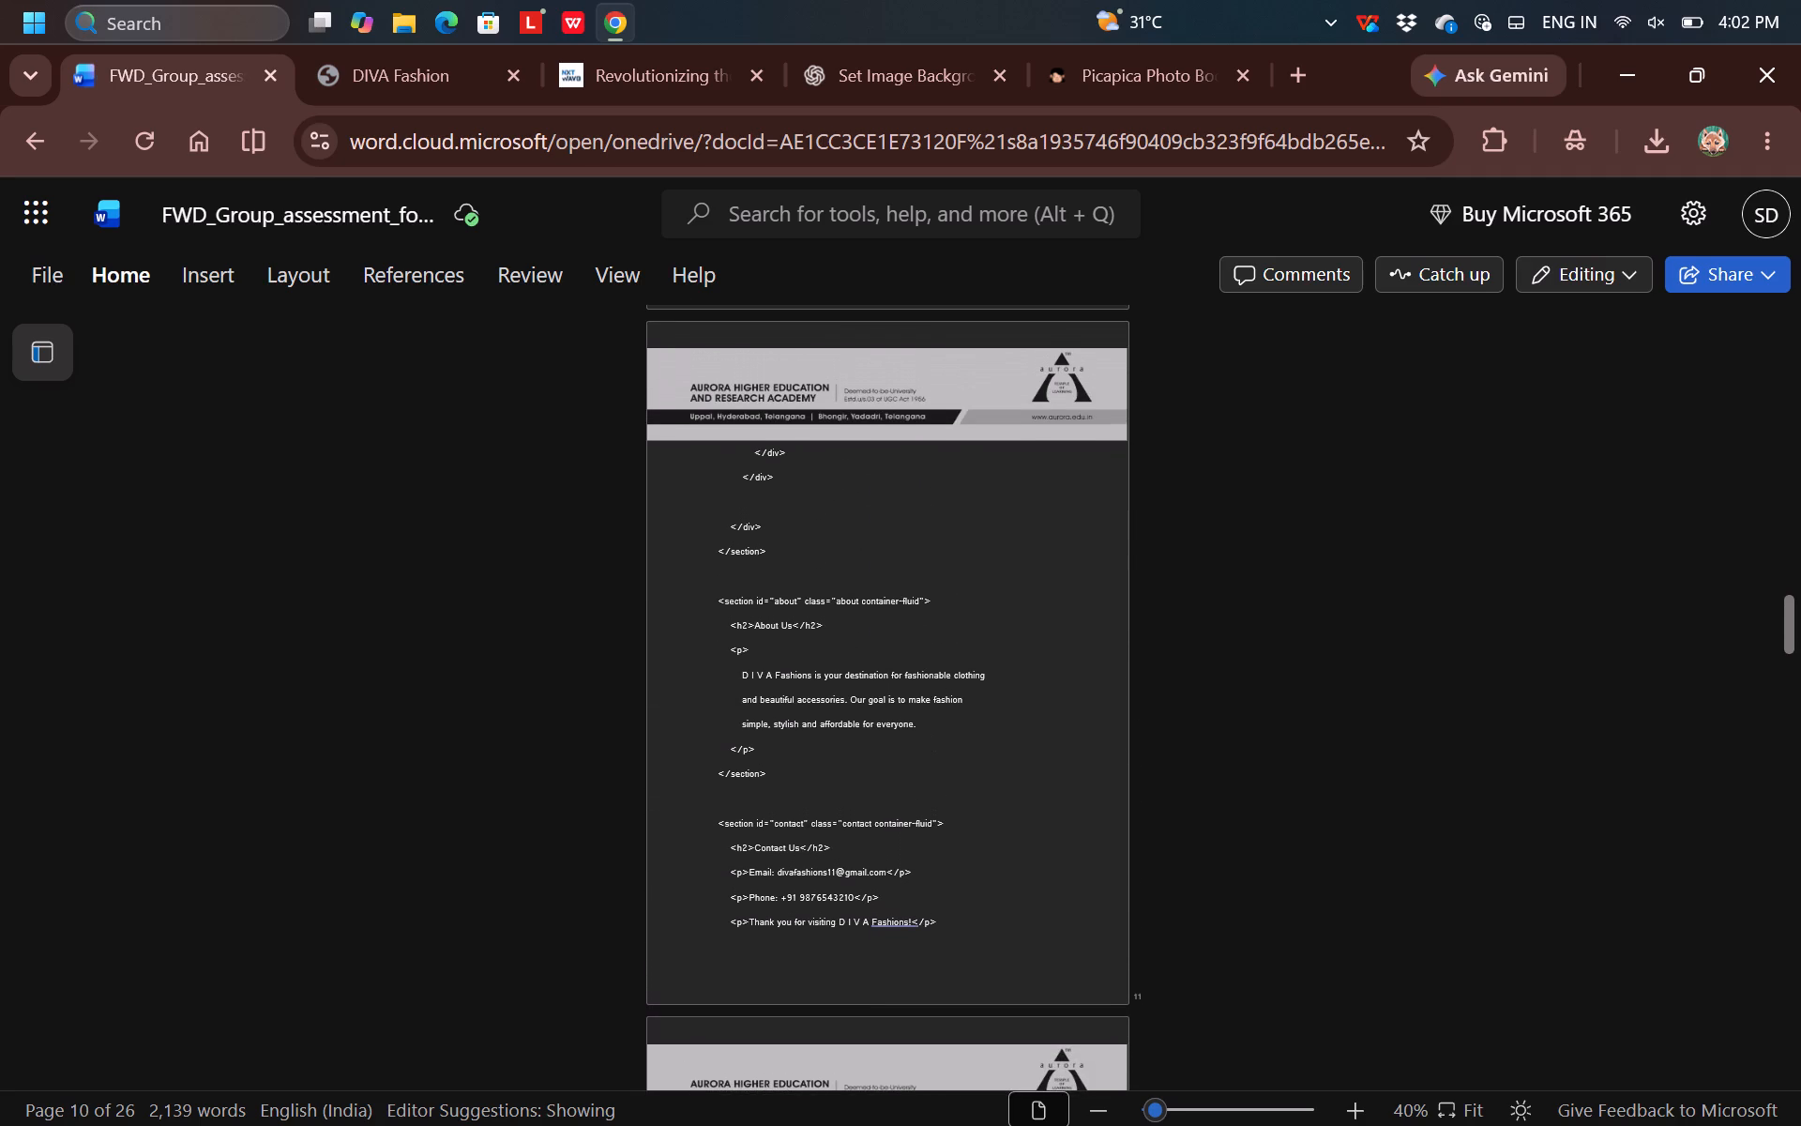
scroll(893, 717, up, 10)
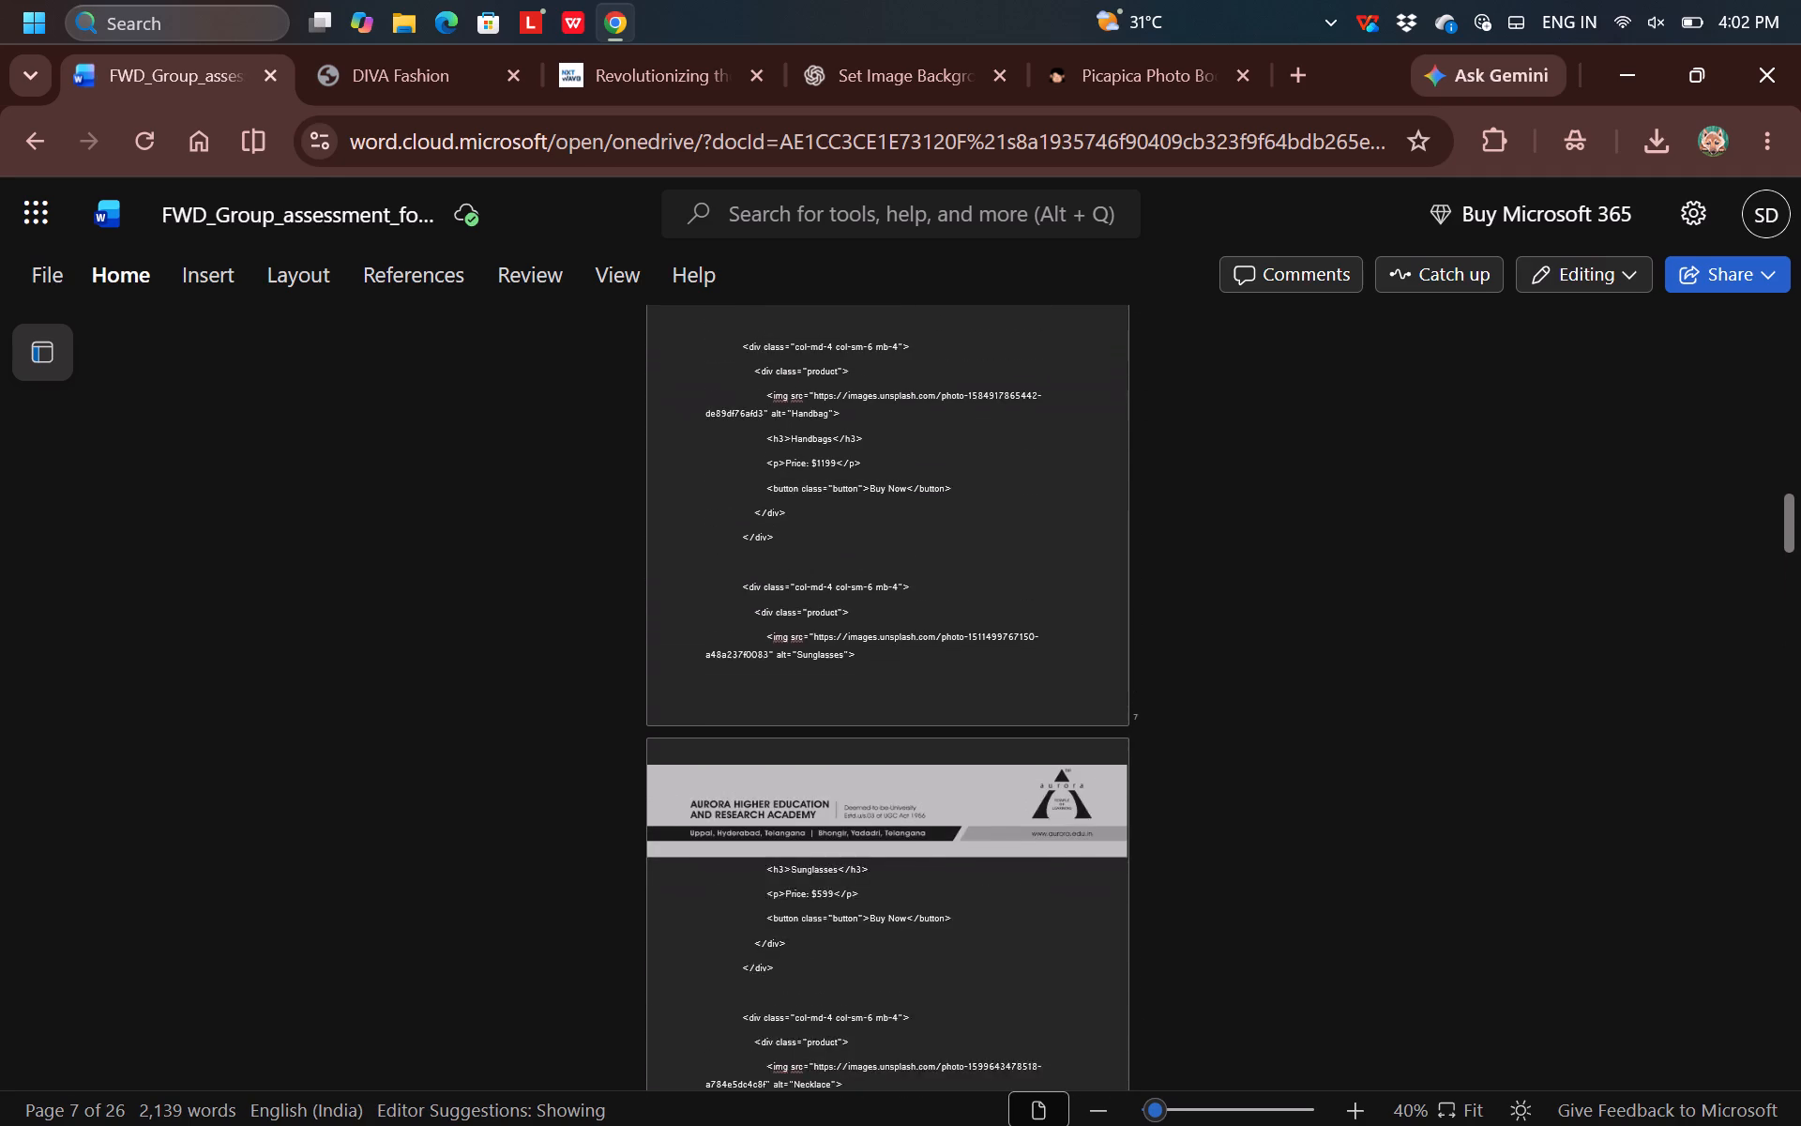
scroll(893, 717, up, 8)
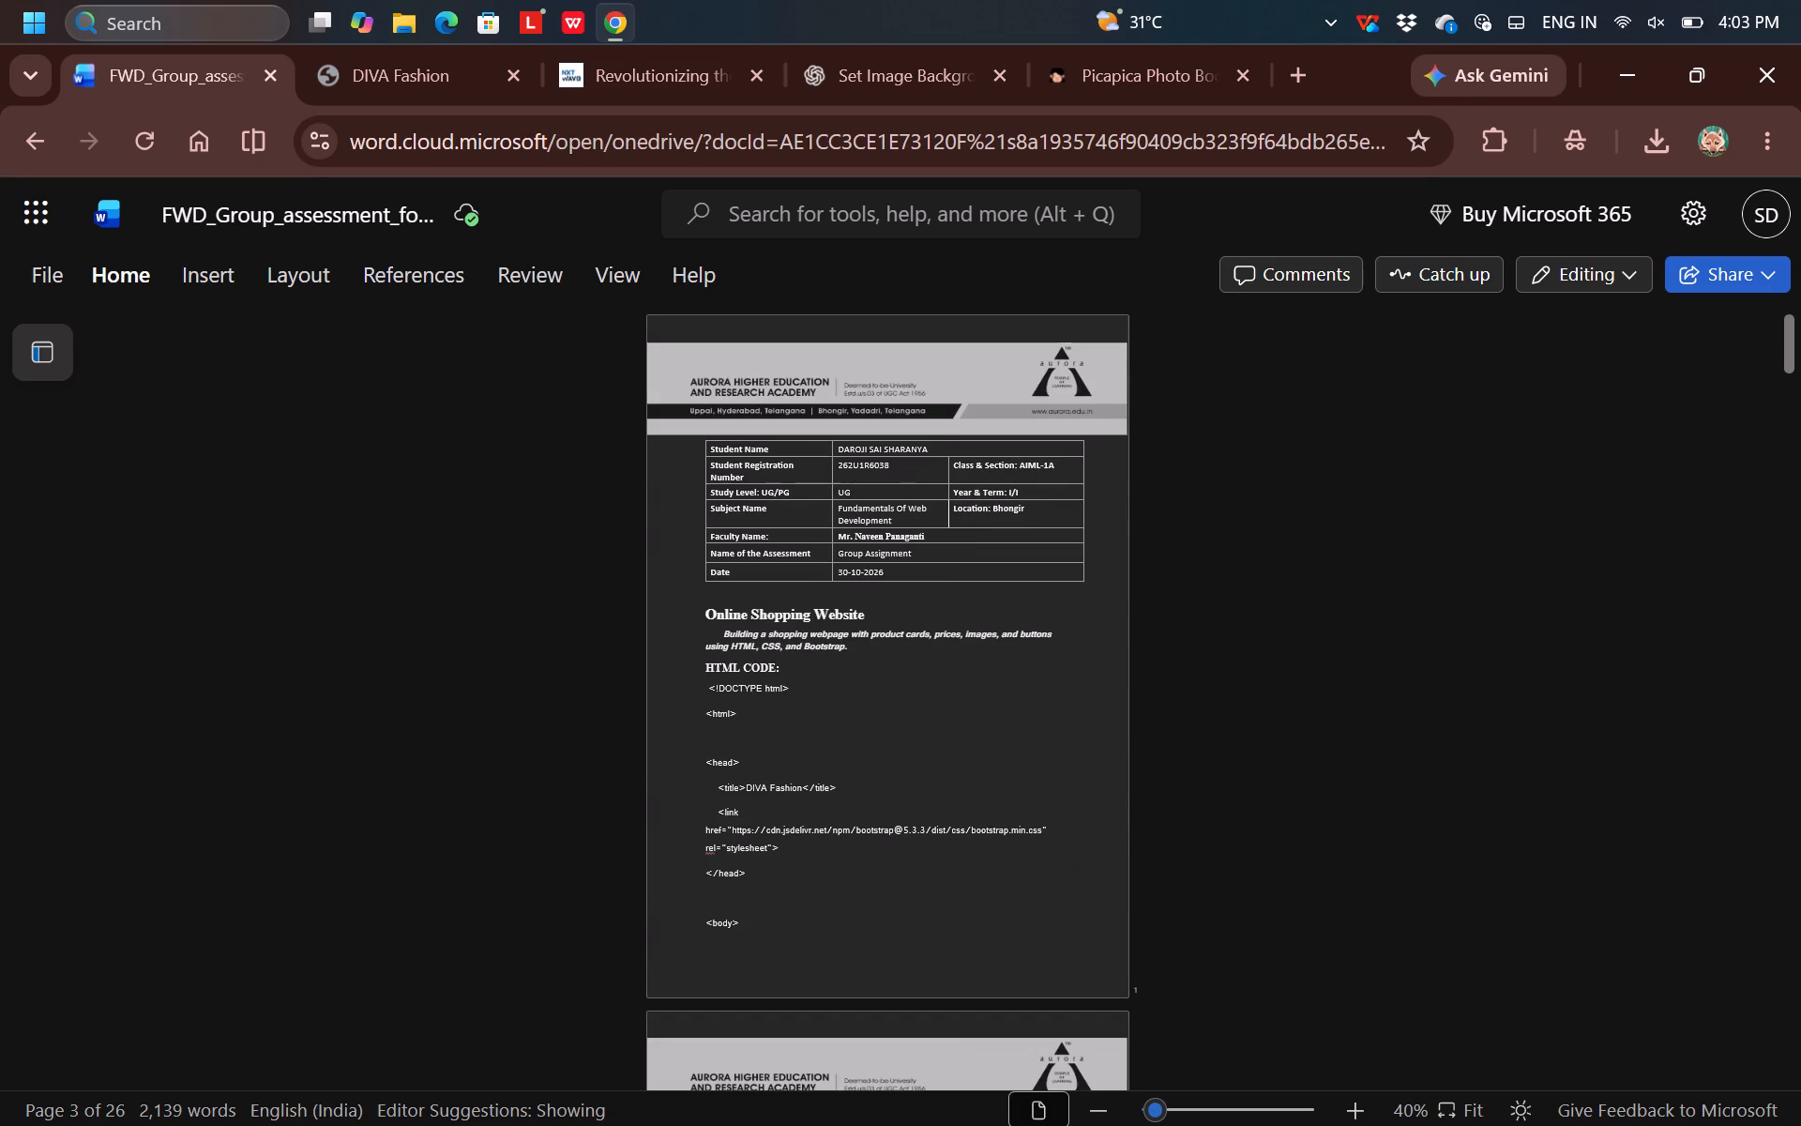
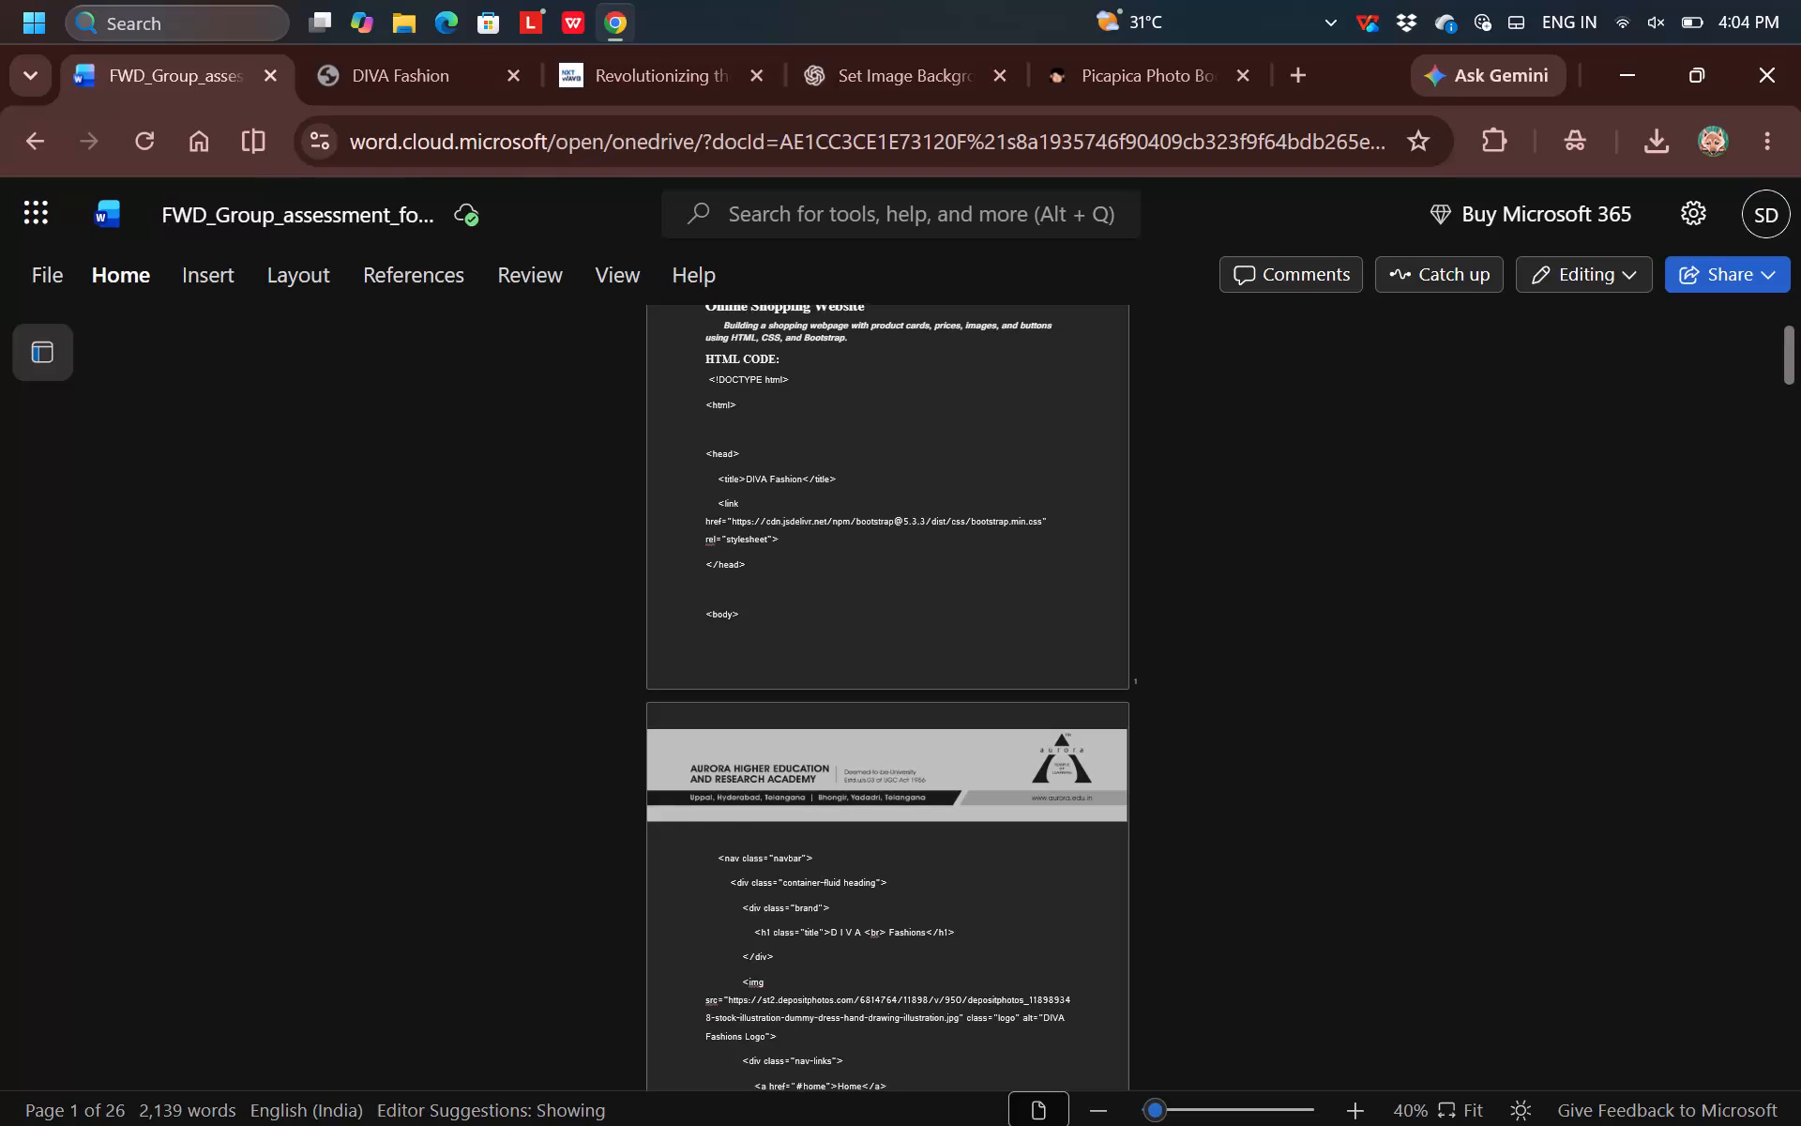
Review the document from the HTML code on the first page through the CSS code and explanations to the Output section.
scroll(893, 717, down, 5)
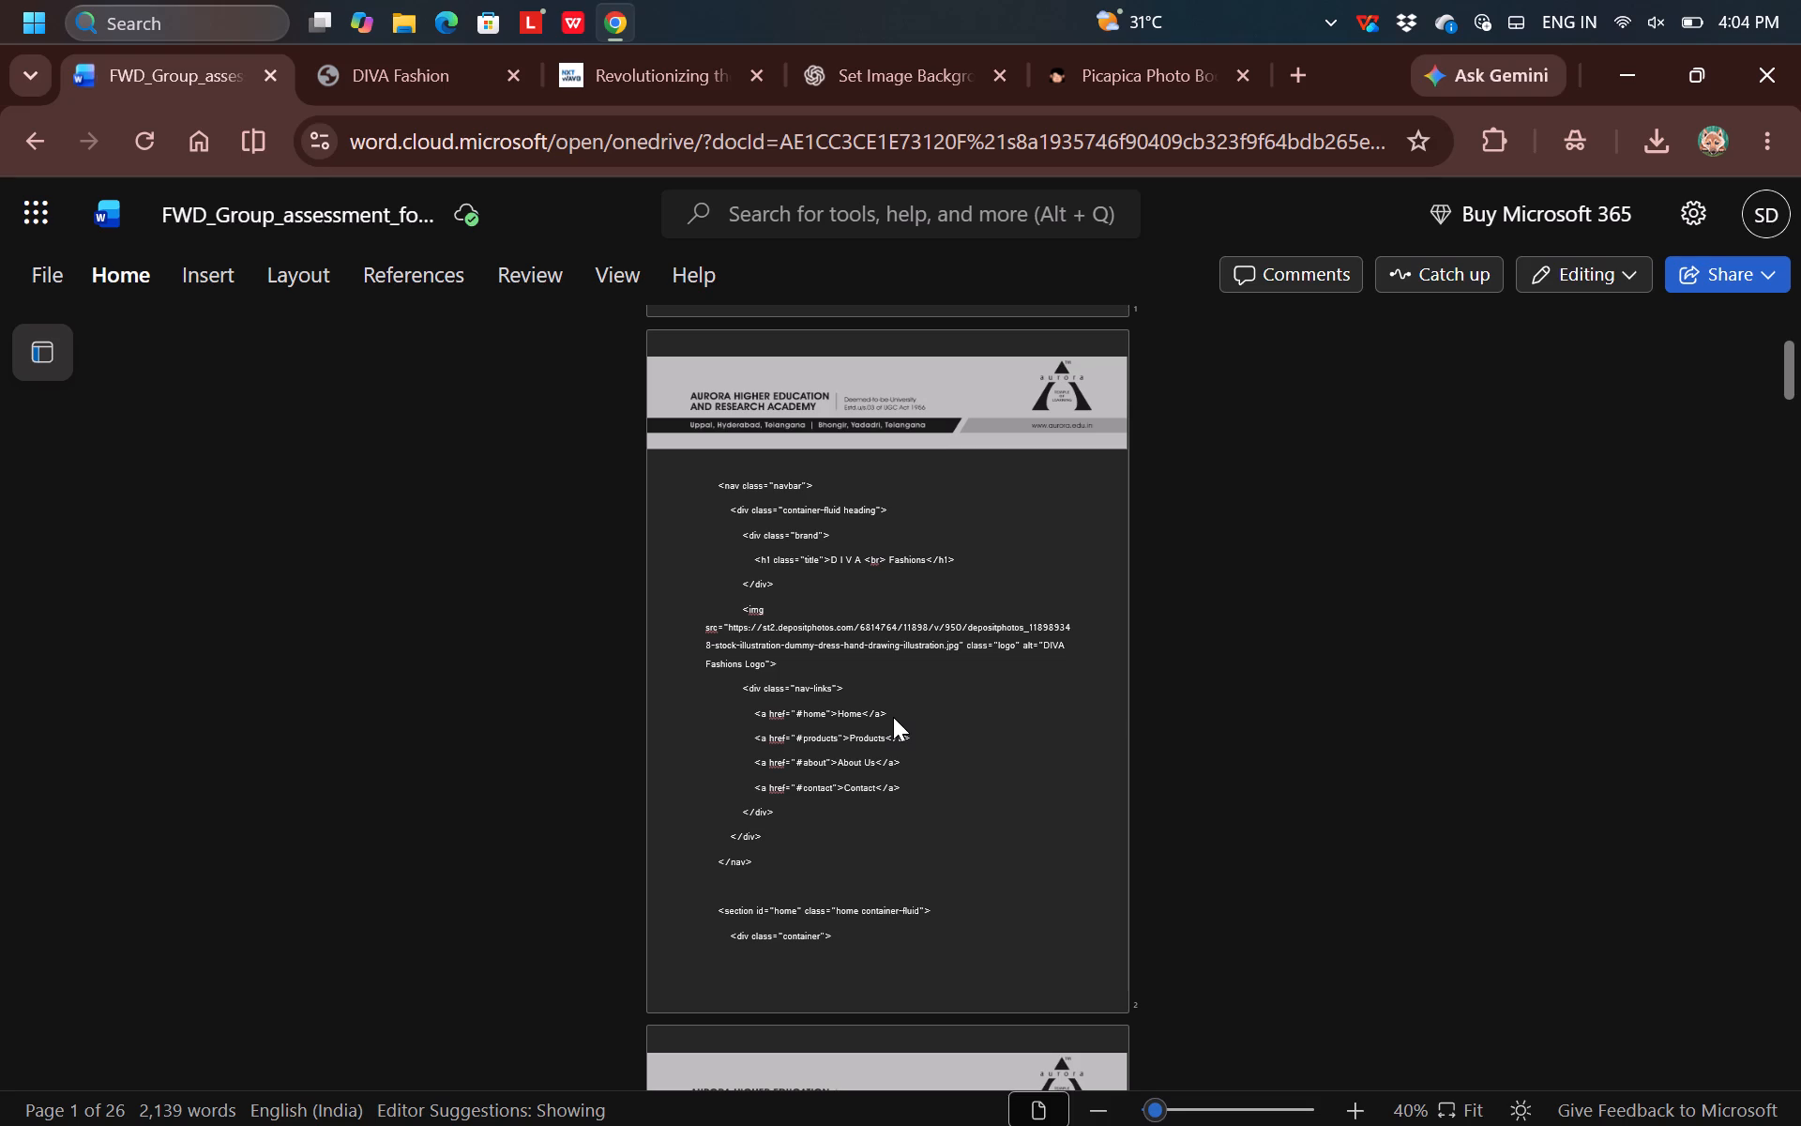
scroll(893, 717, down, 10)
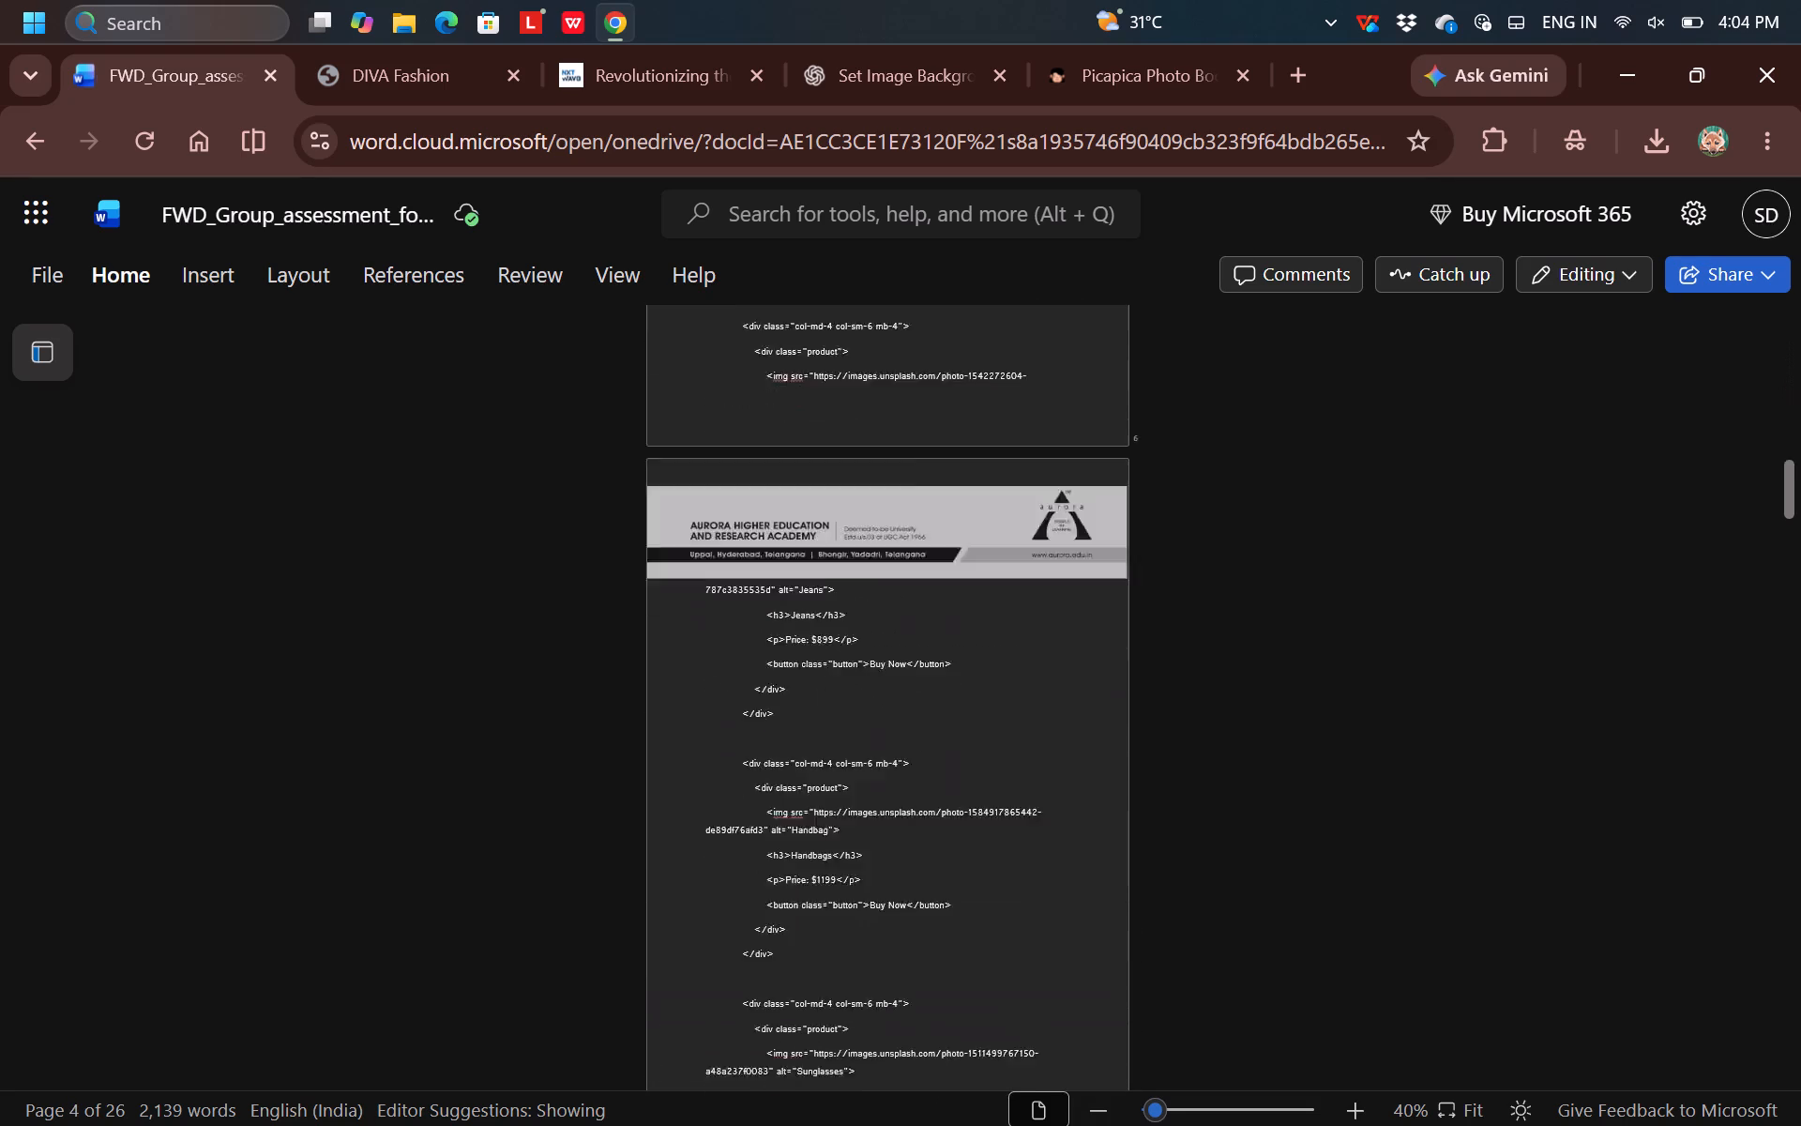
scroll(893, 717, down, 9)
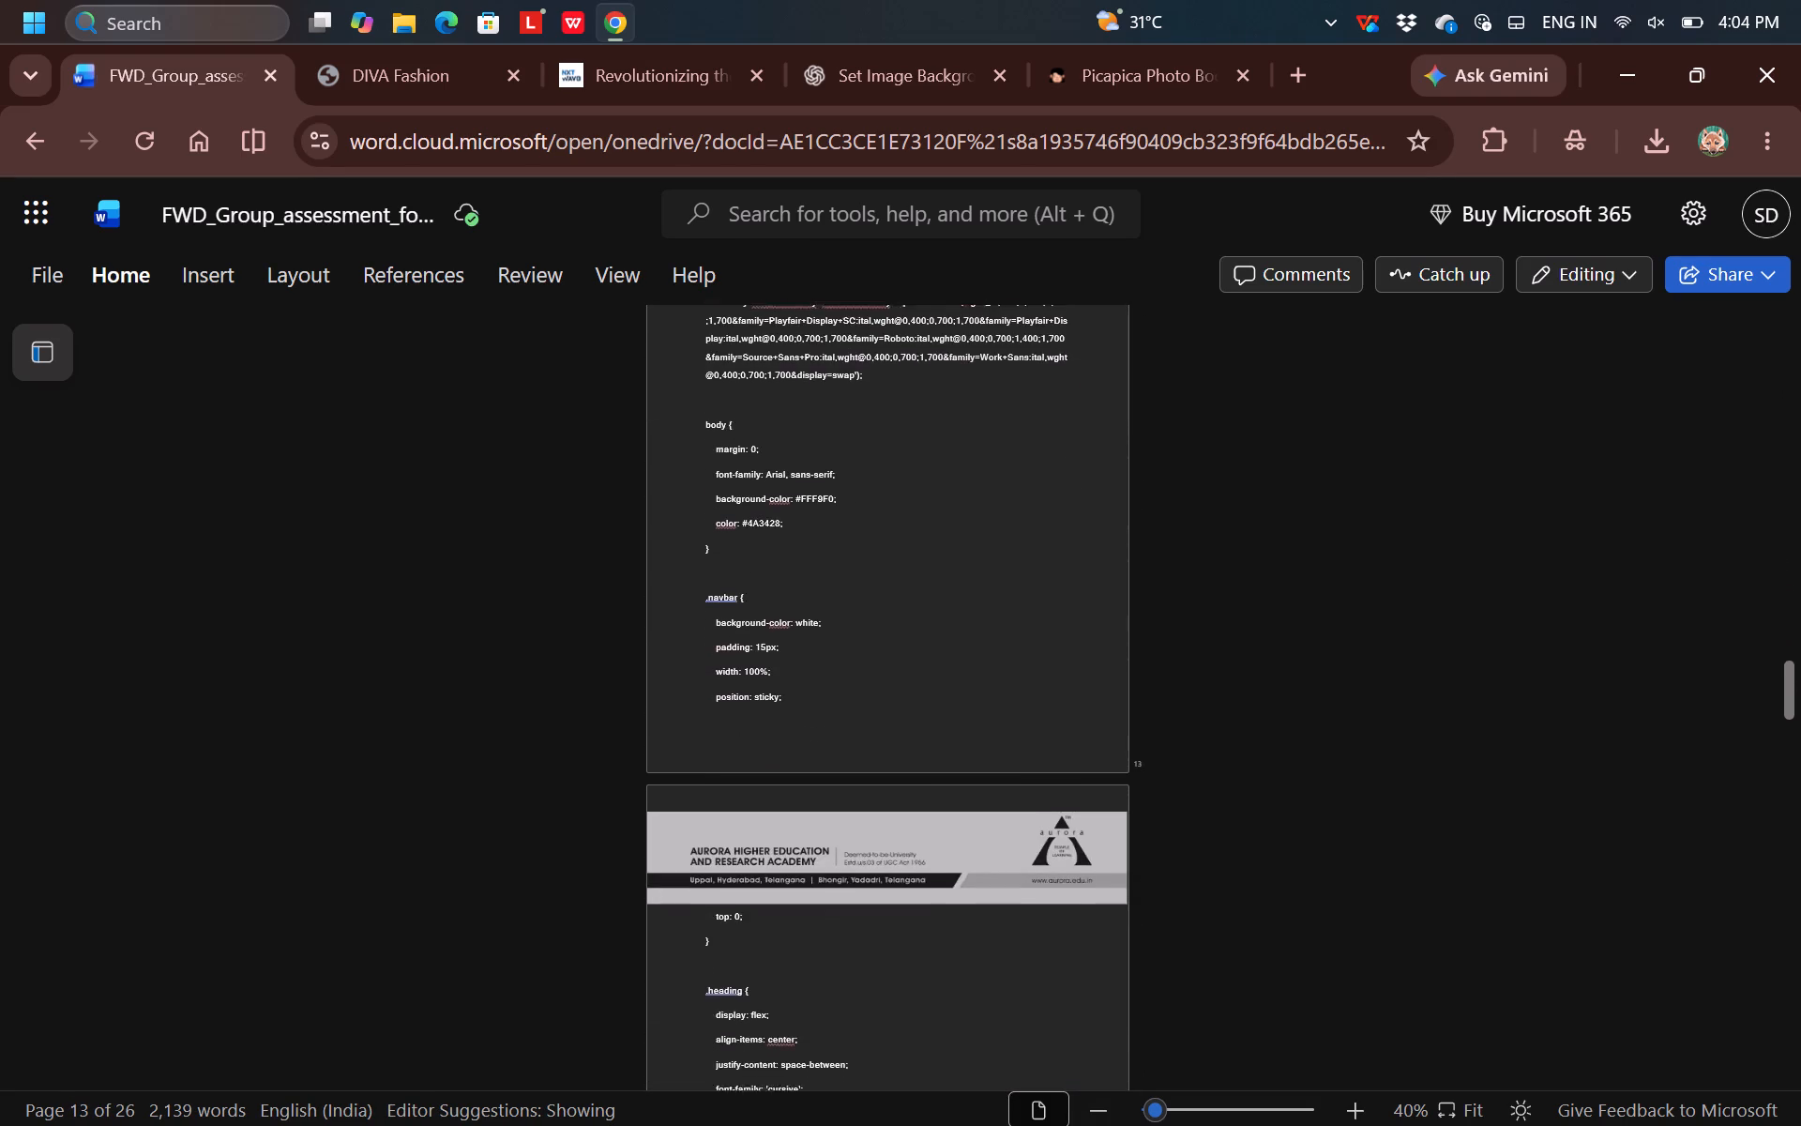
scroll(893, 717, down, 14)
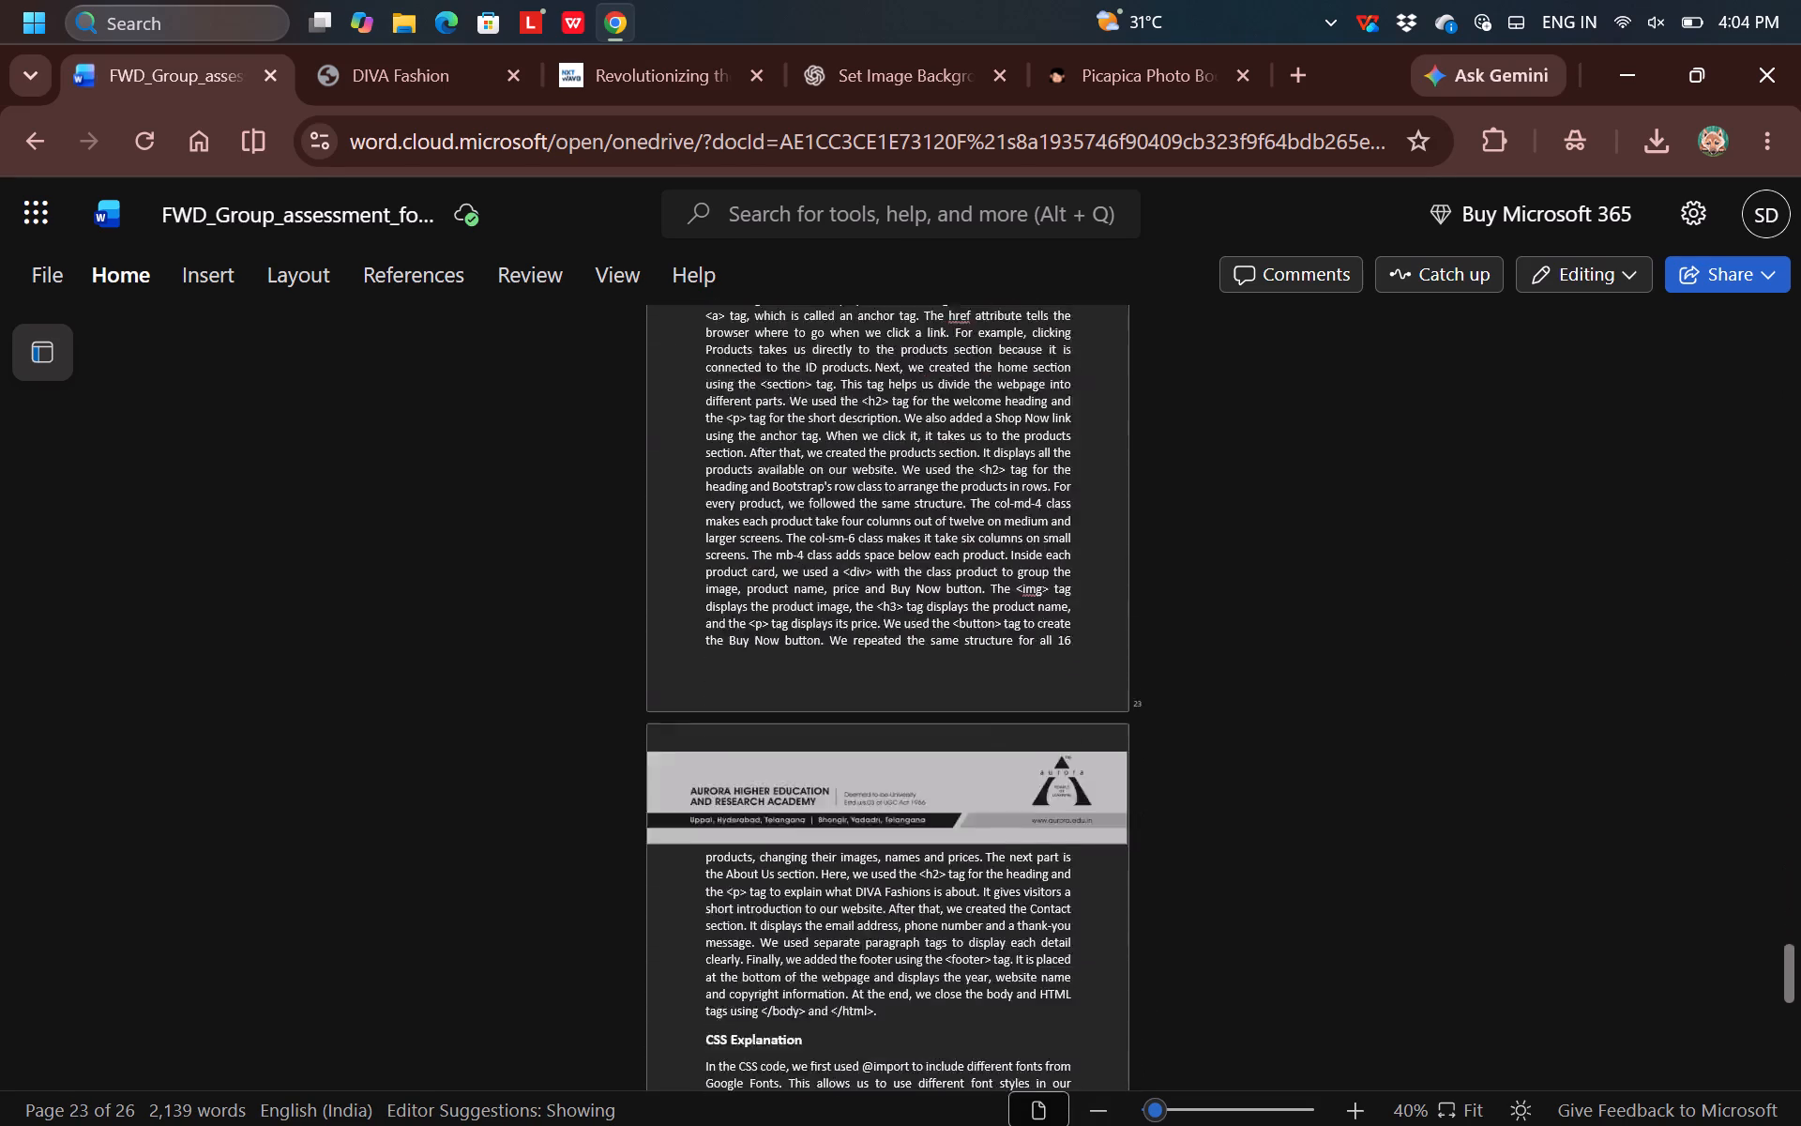
scroll(893, 717, down, 3)
scroll(893, 717, up, 3)
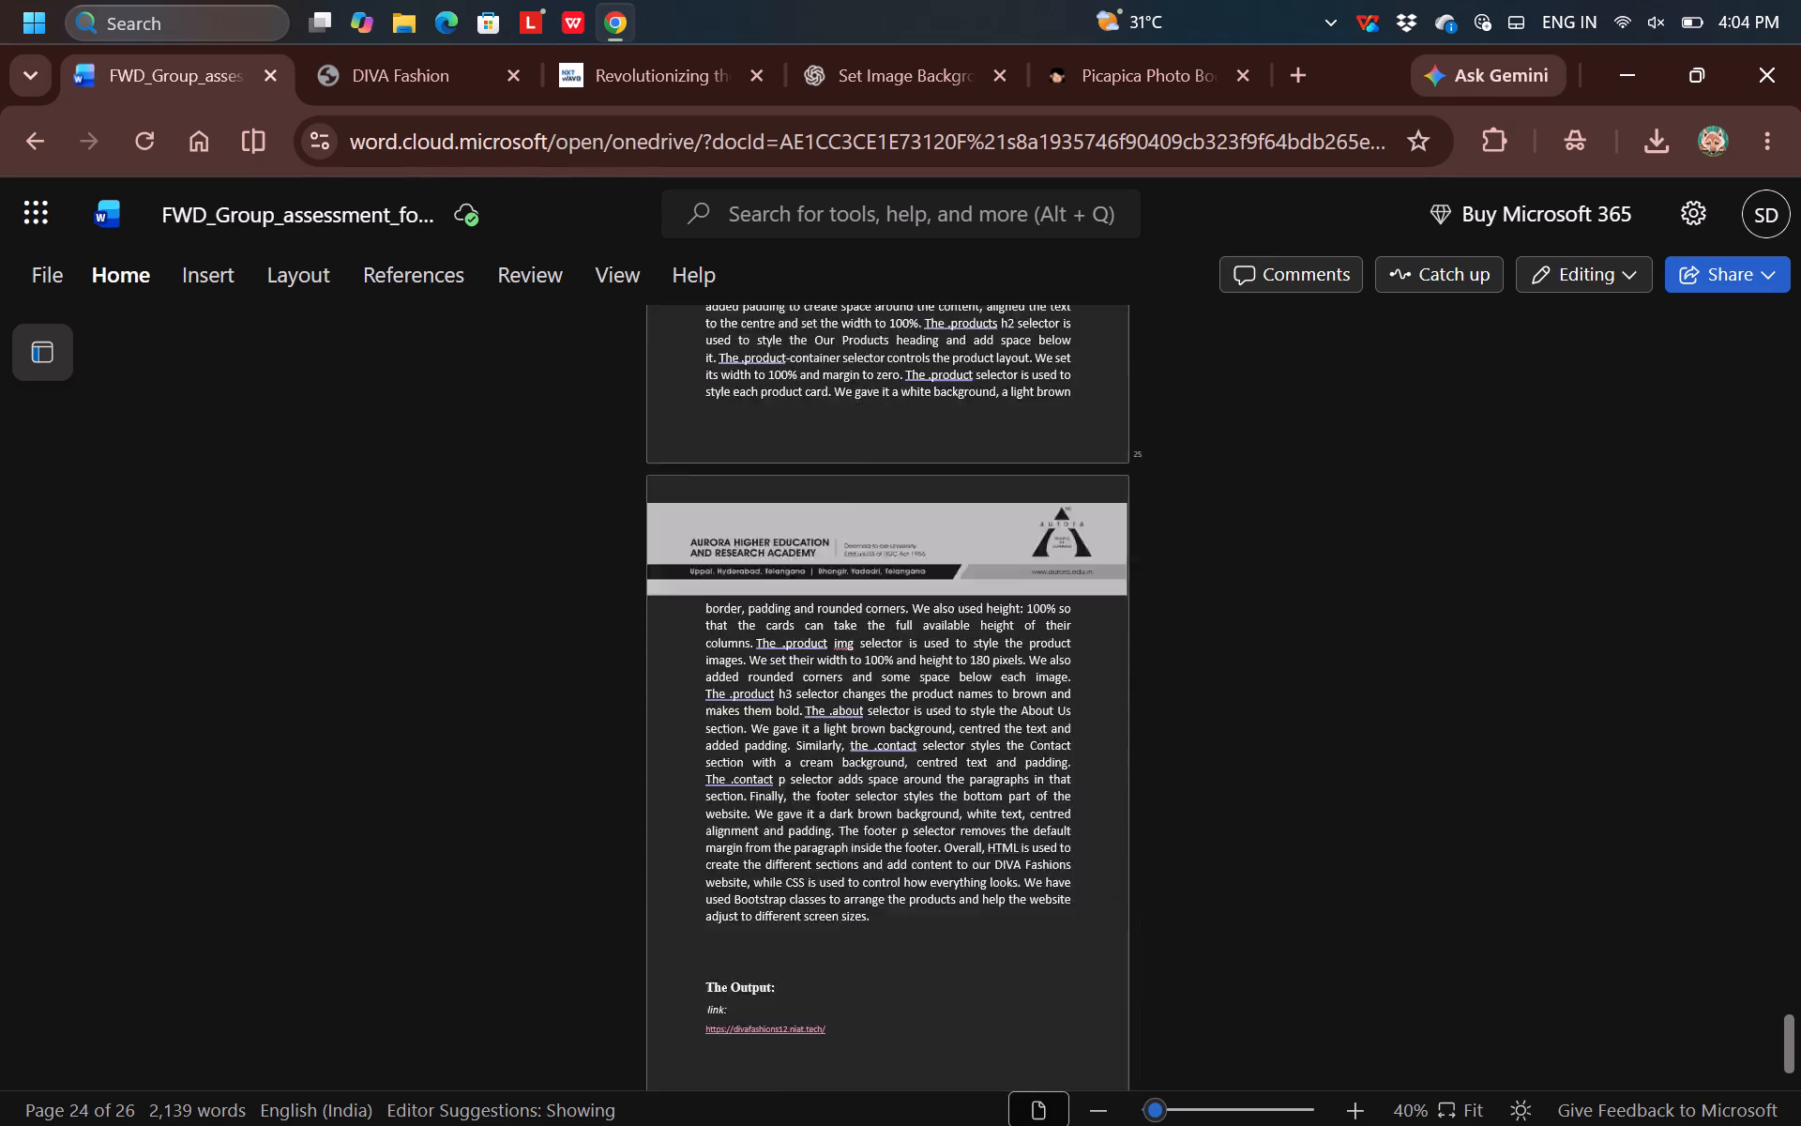
scroll(893, 717, up, 1)
scroll(893, 717, down, 1)
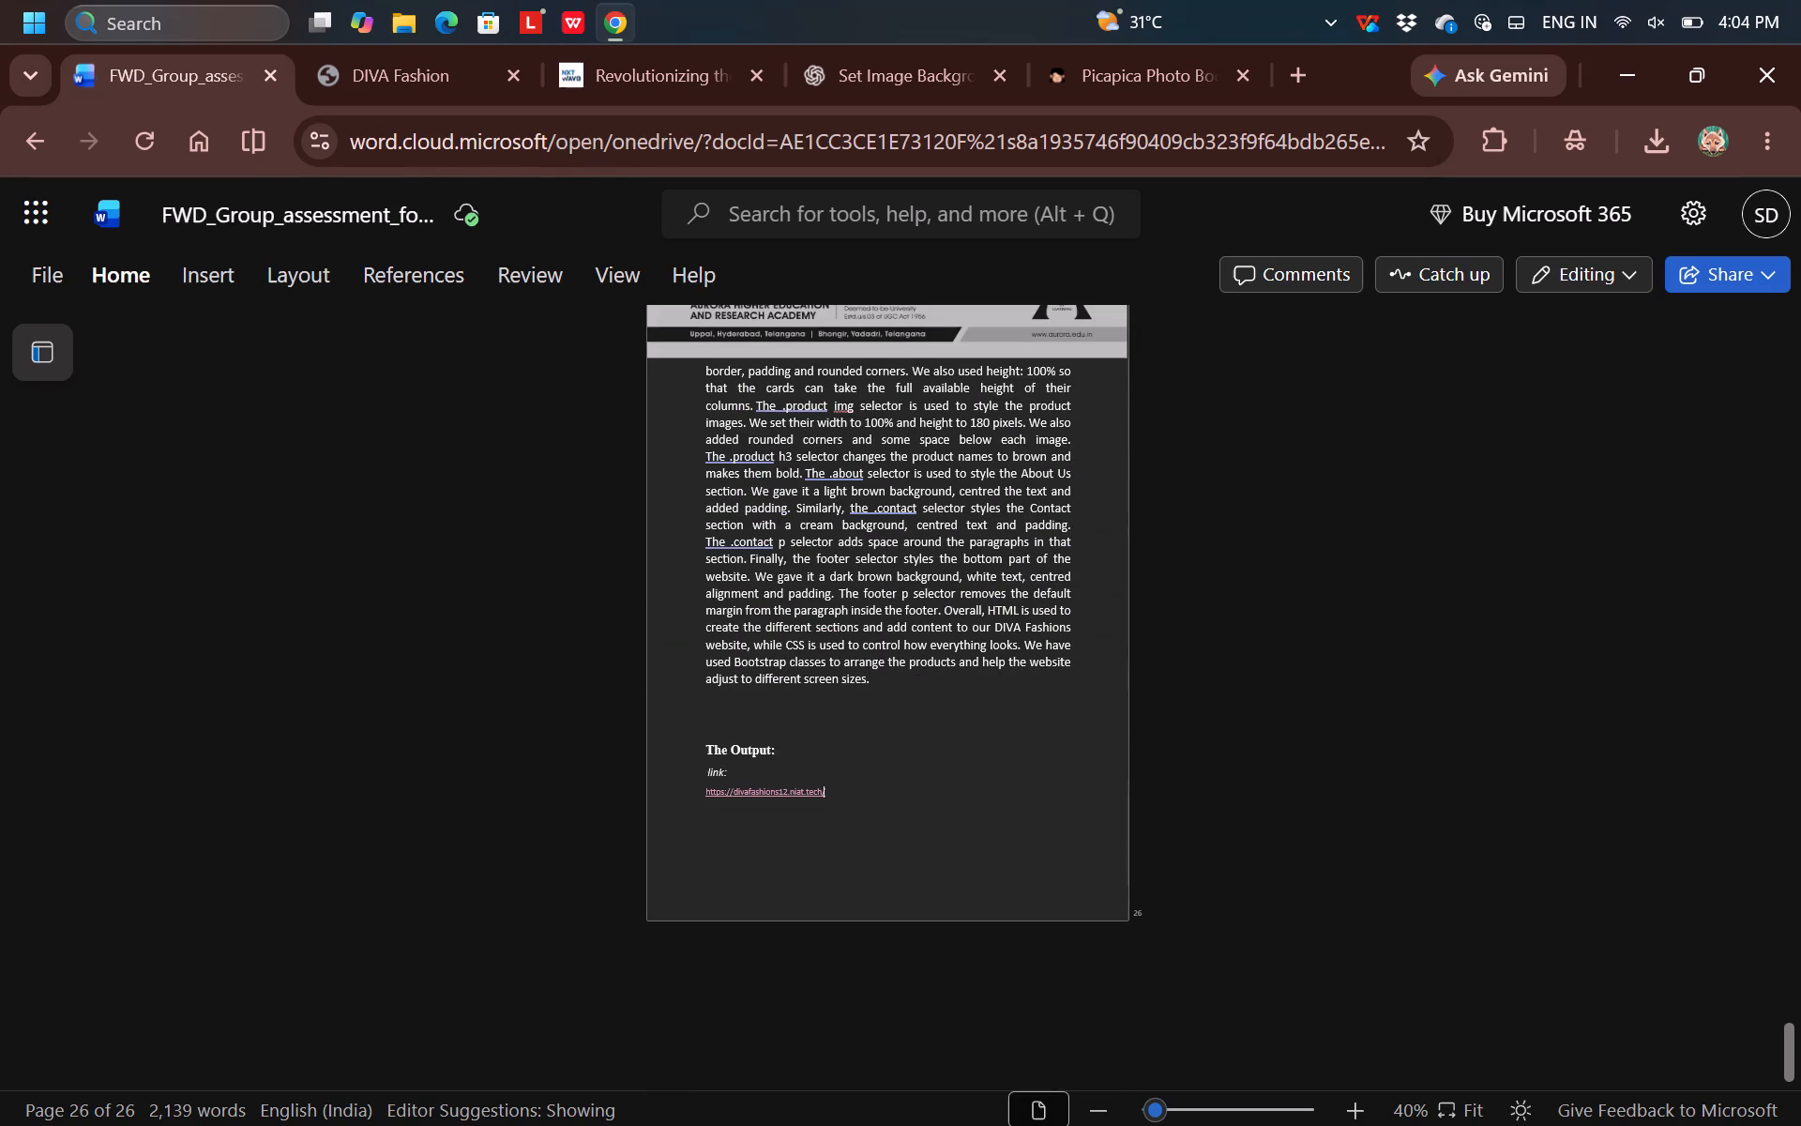
Check the explanations, code screenshots, CSS code and HTML code again, working back to the student details table on the first page.
scroll(1006, 781, up, 5)
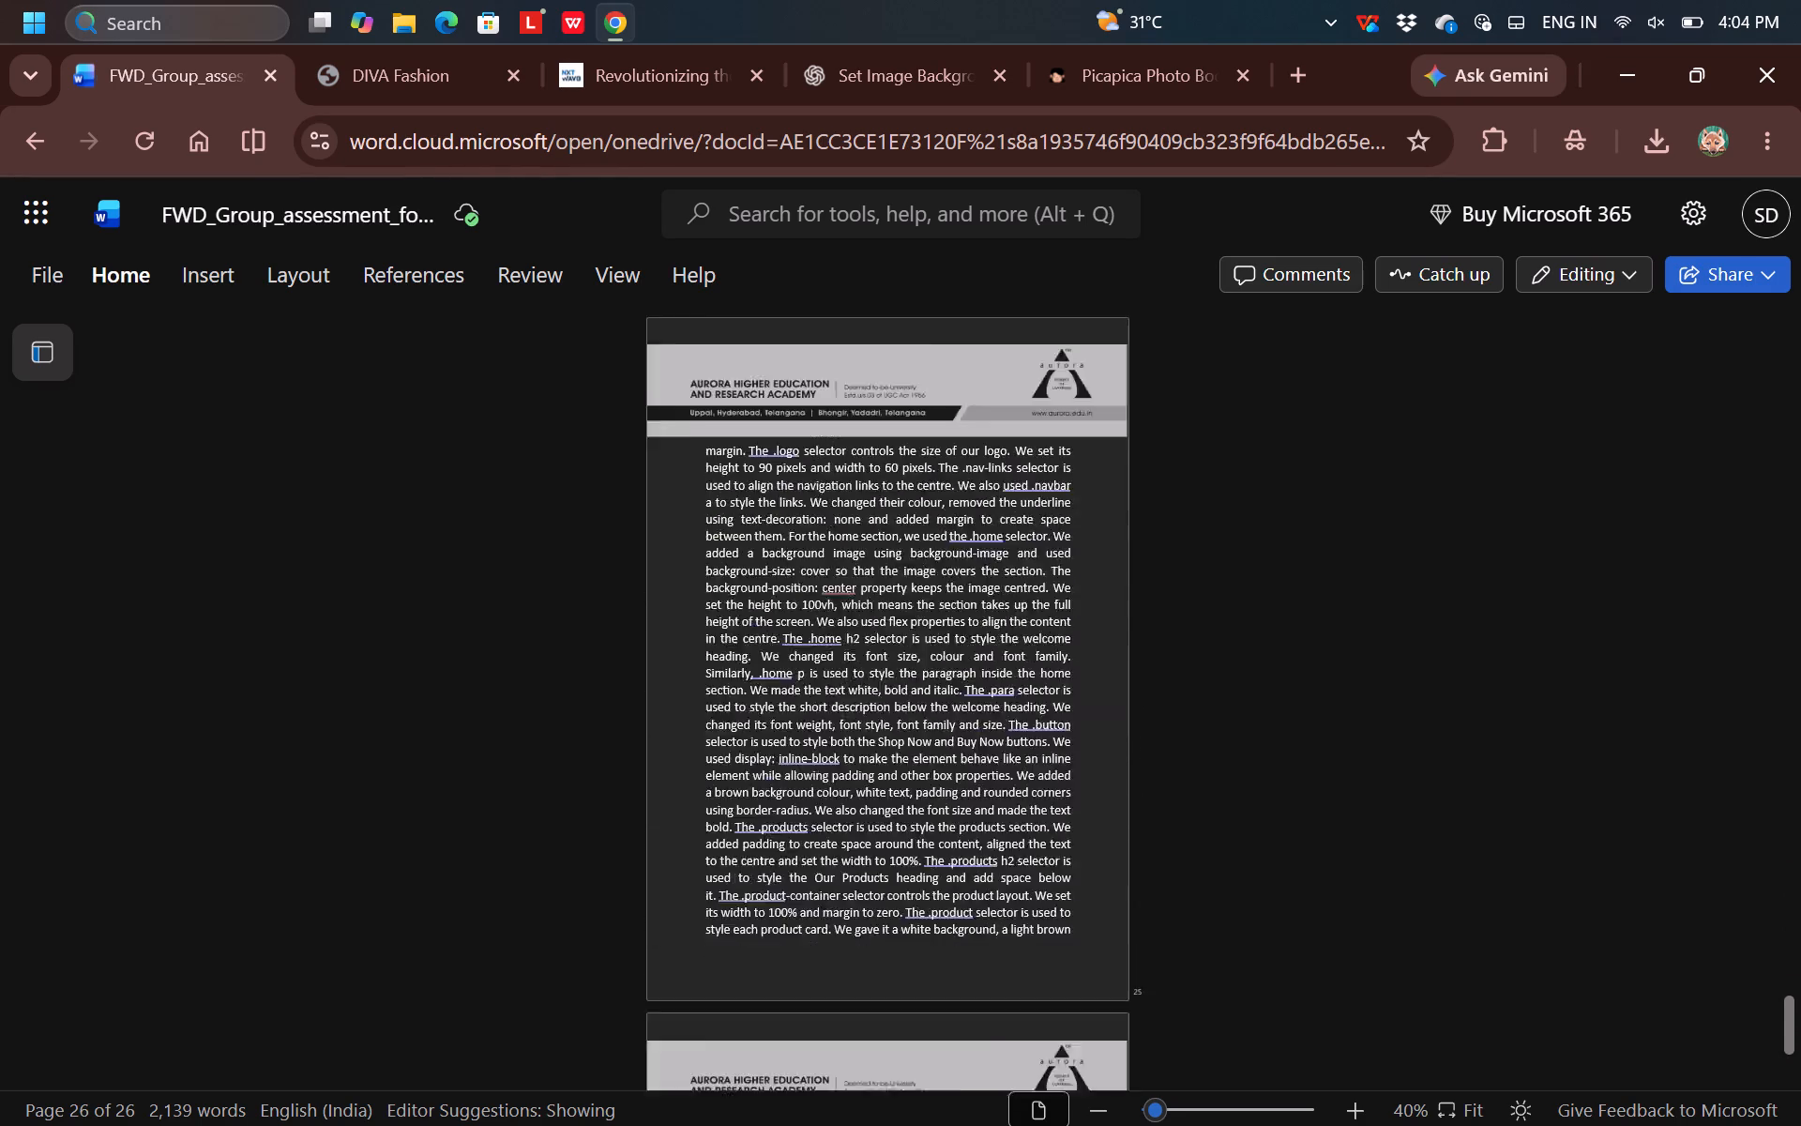
scroll(1006, 781, up, 4)
scroll(1006, 781, down, 3)
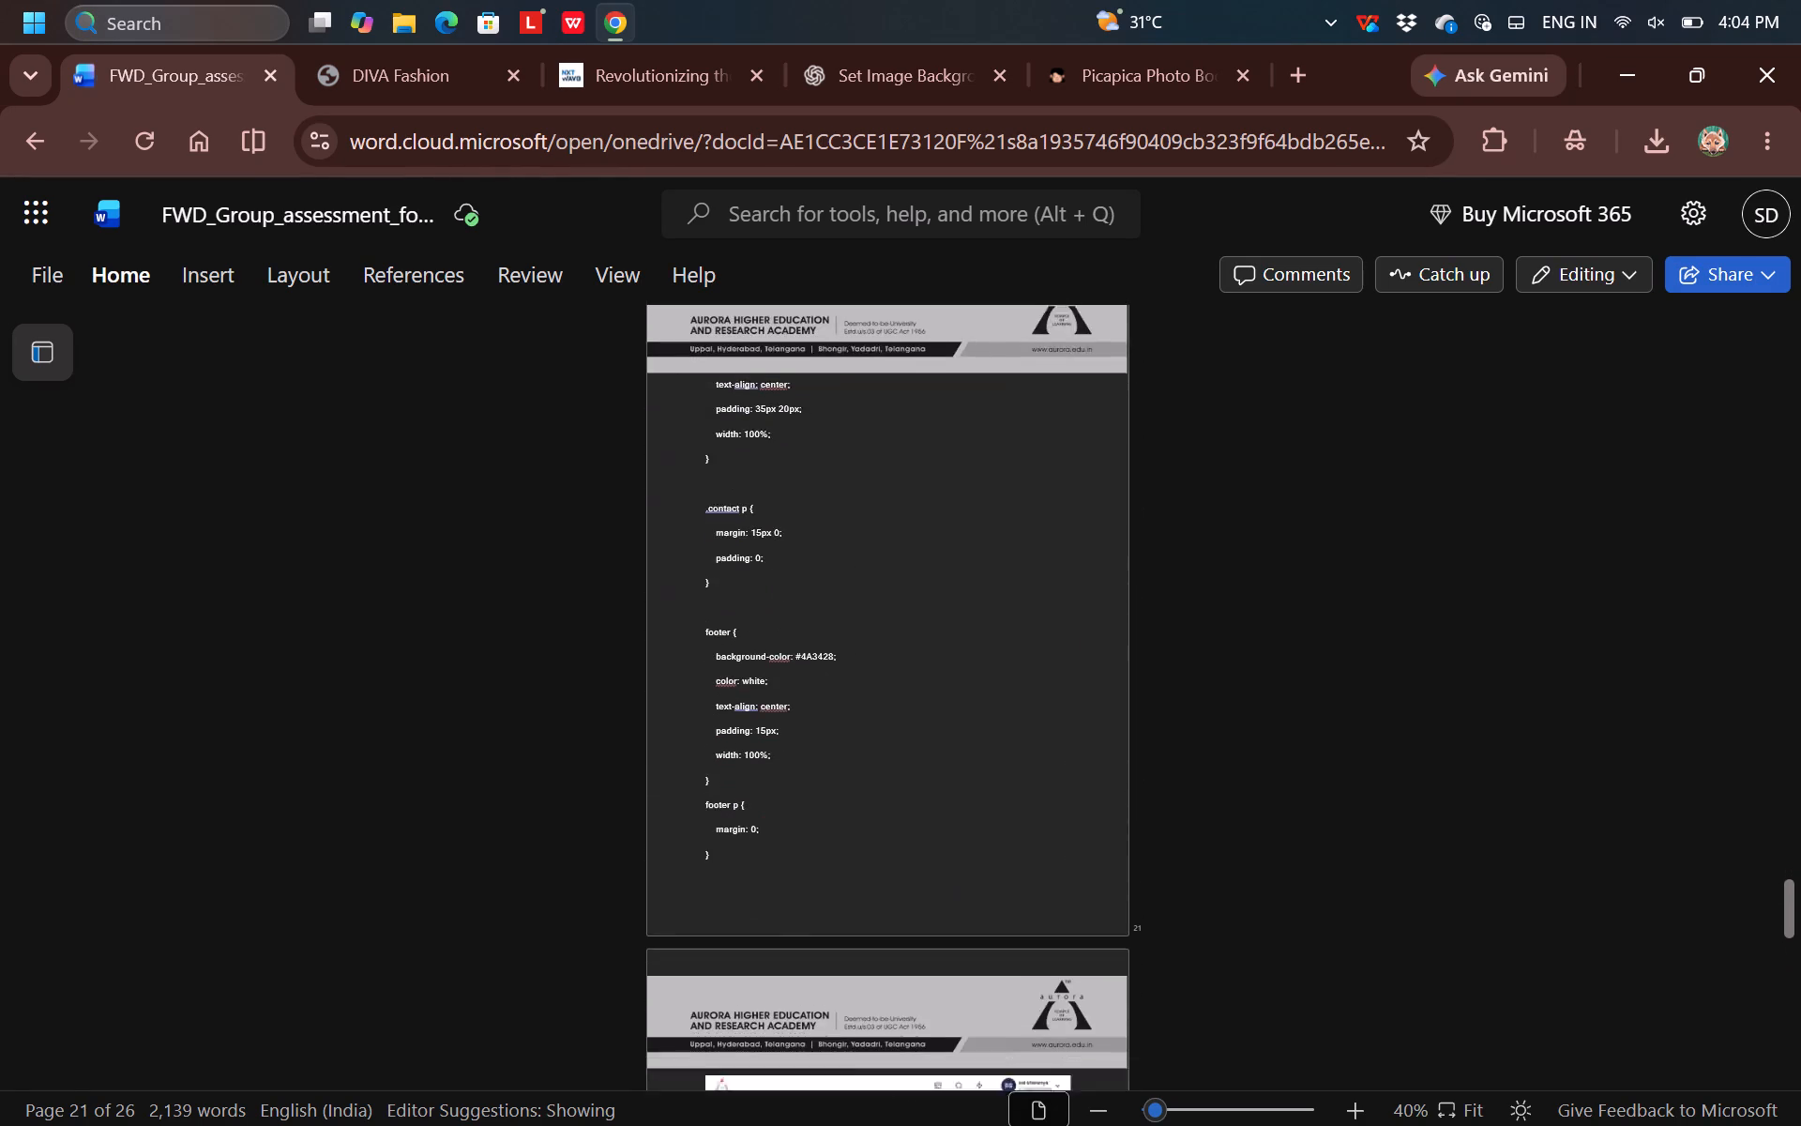
scroll(1006, 781, down, 7)
scroll(1006, 781, up, 1)
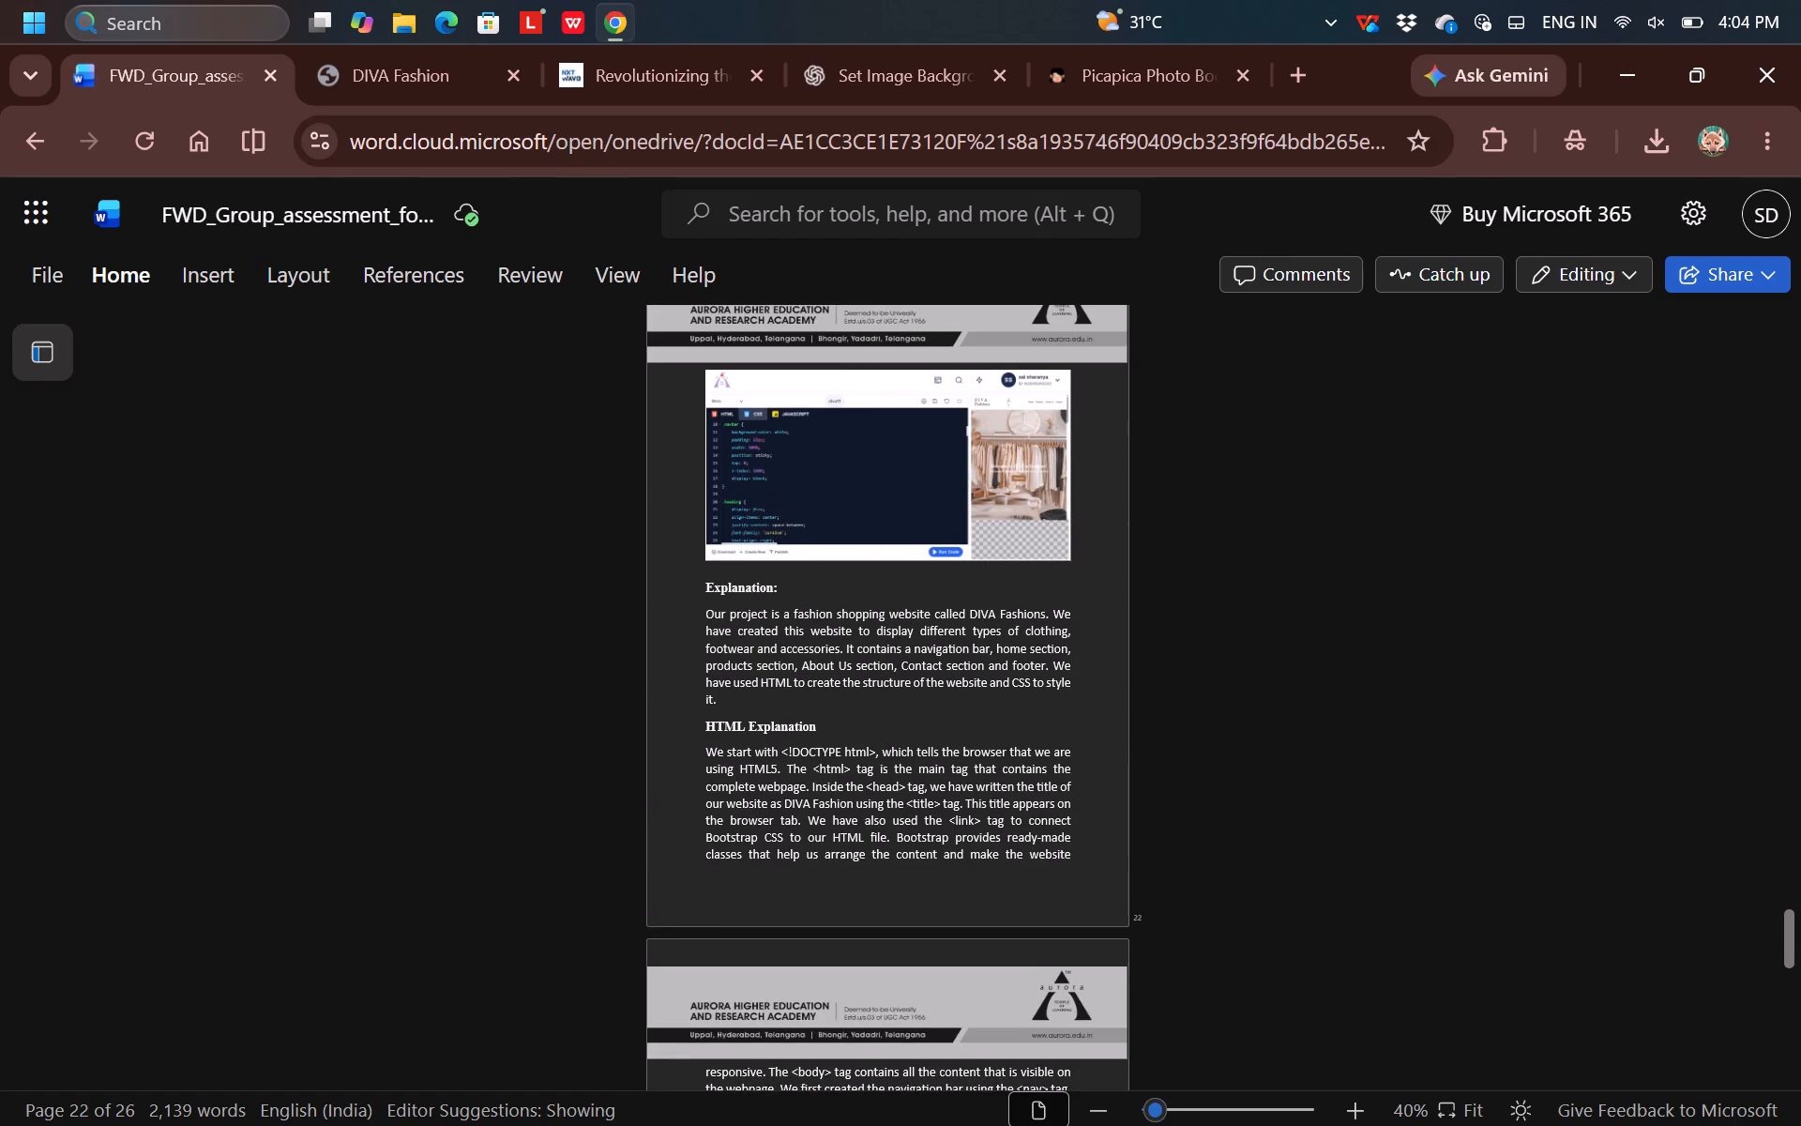
scroll(781, 723, up, 4)
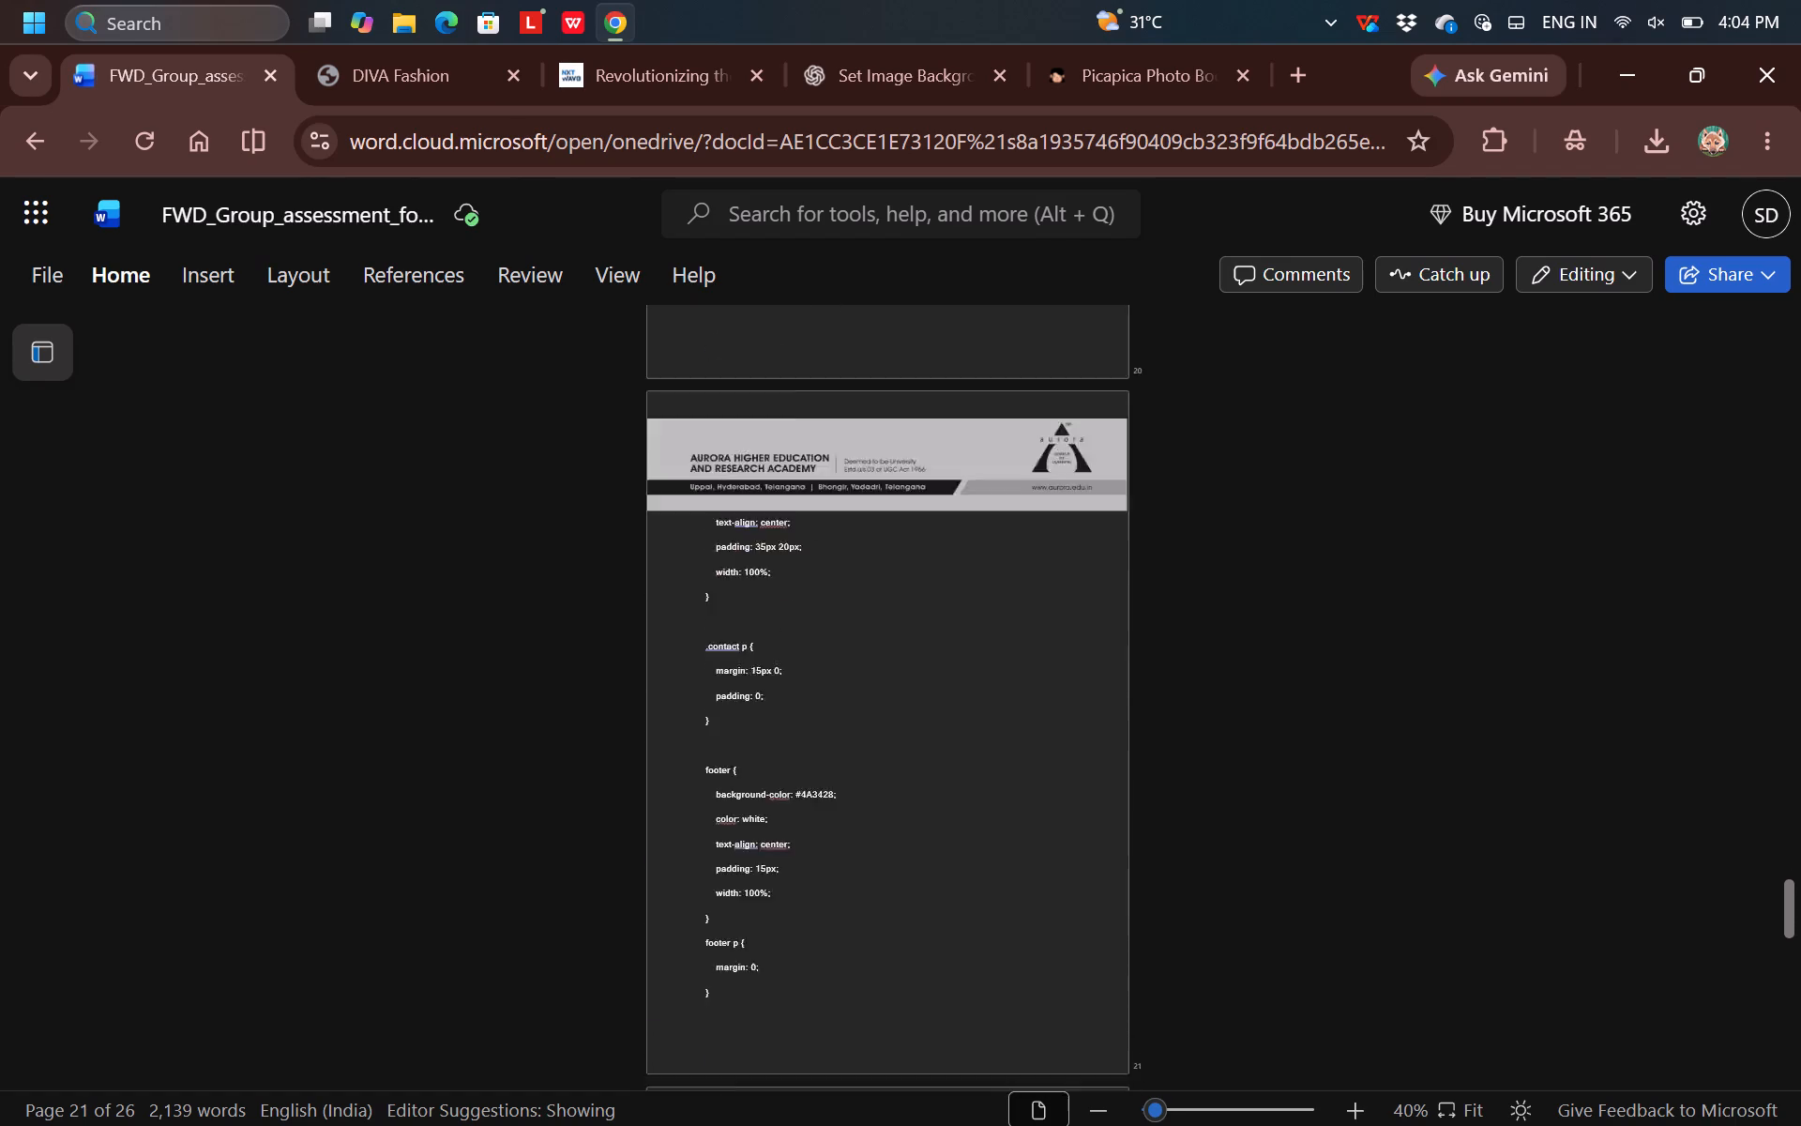
scroll(781, 723, up, 8)
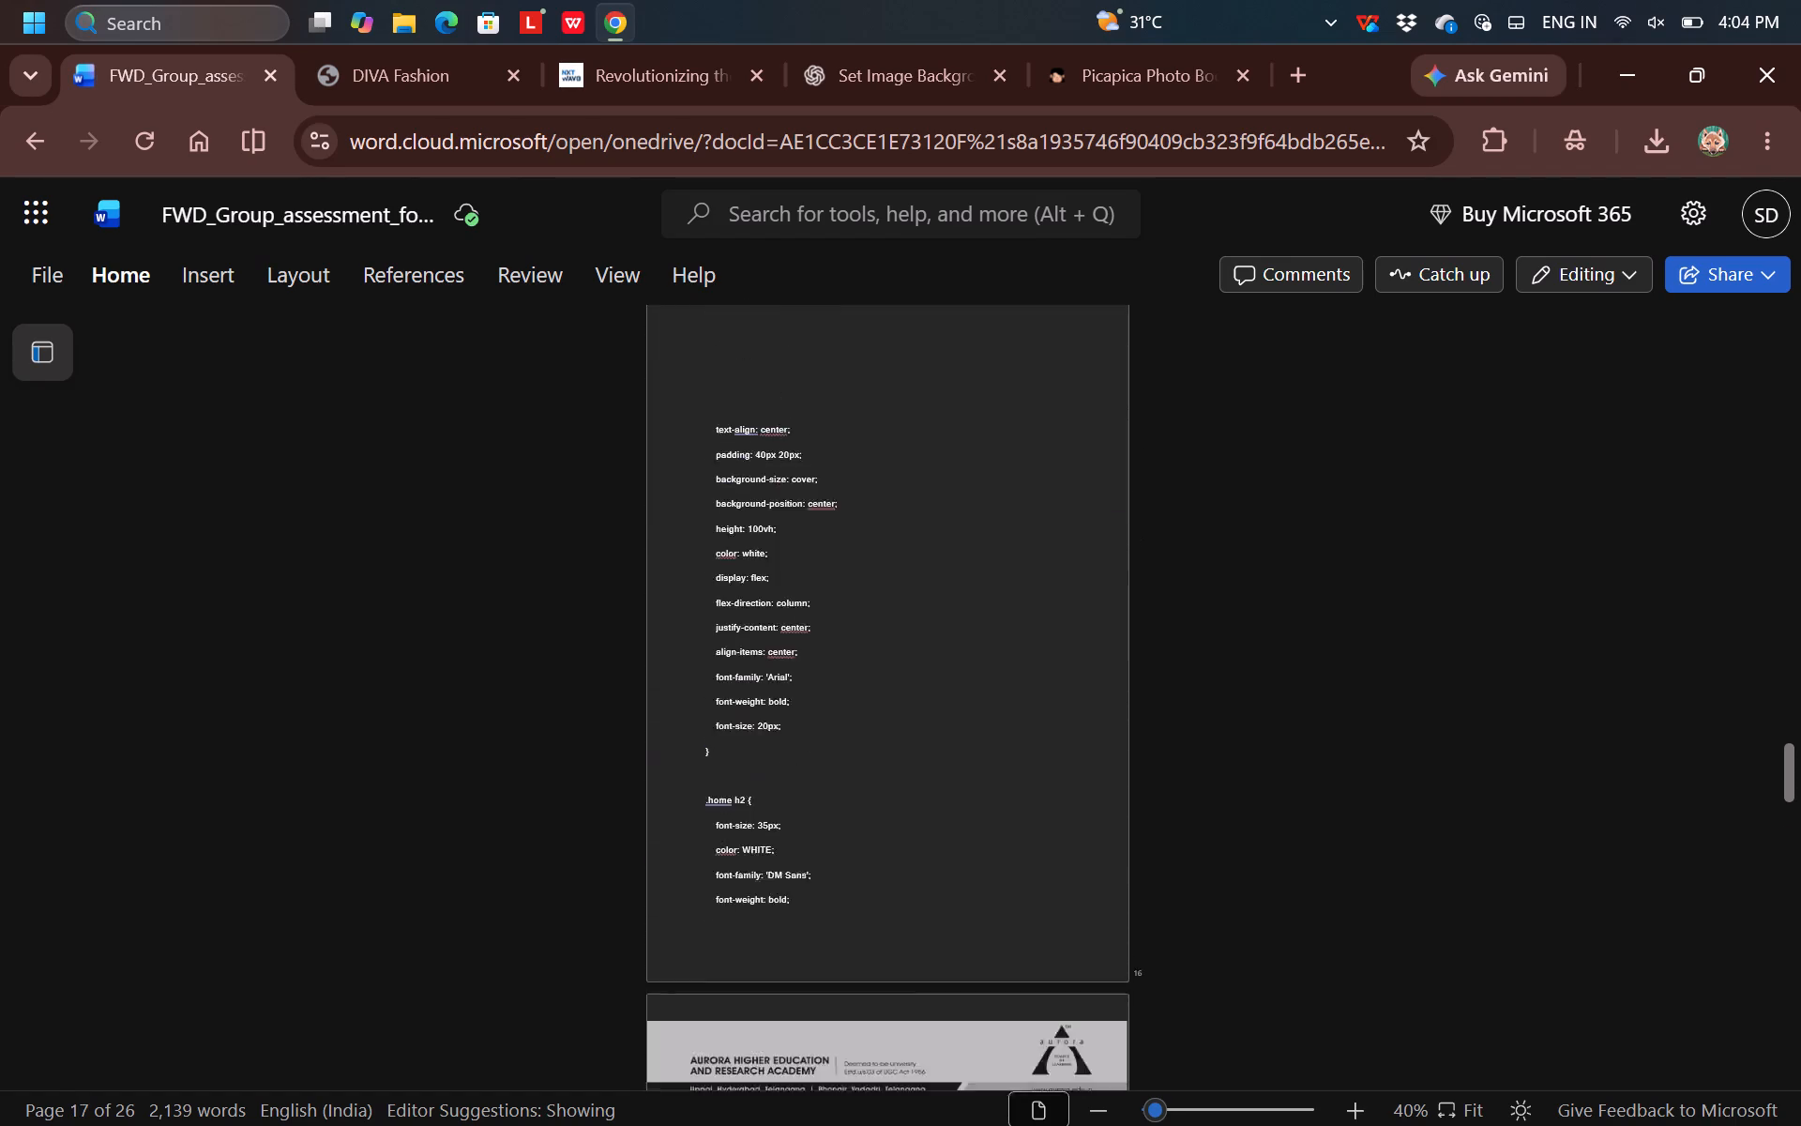
scroll(781, 723, up, 2)
scroll(781, 723, down, 8)
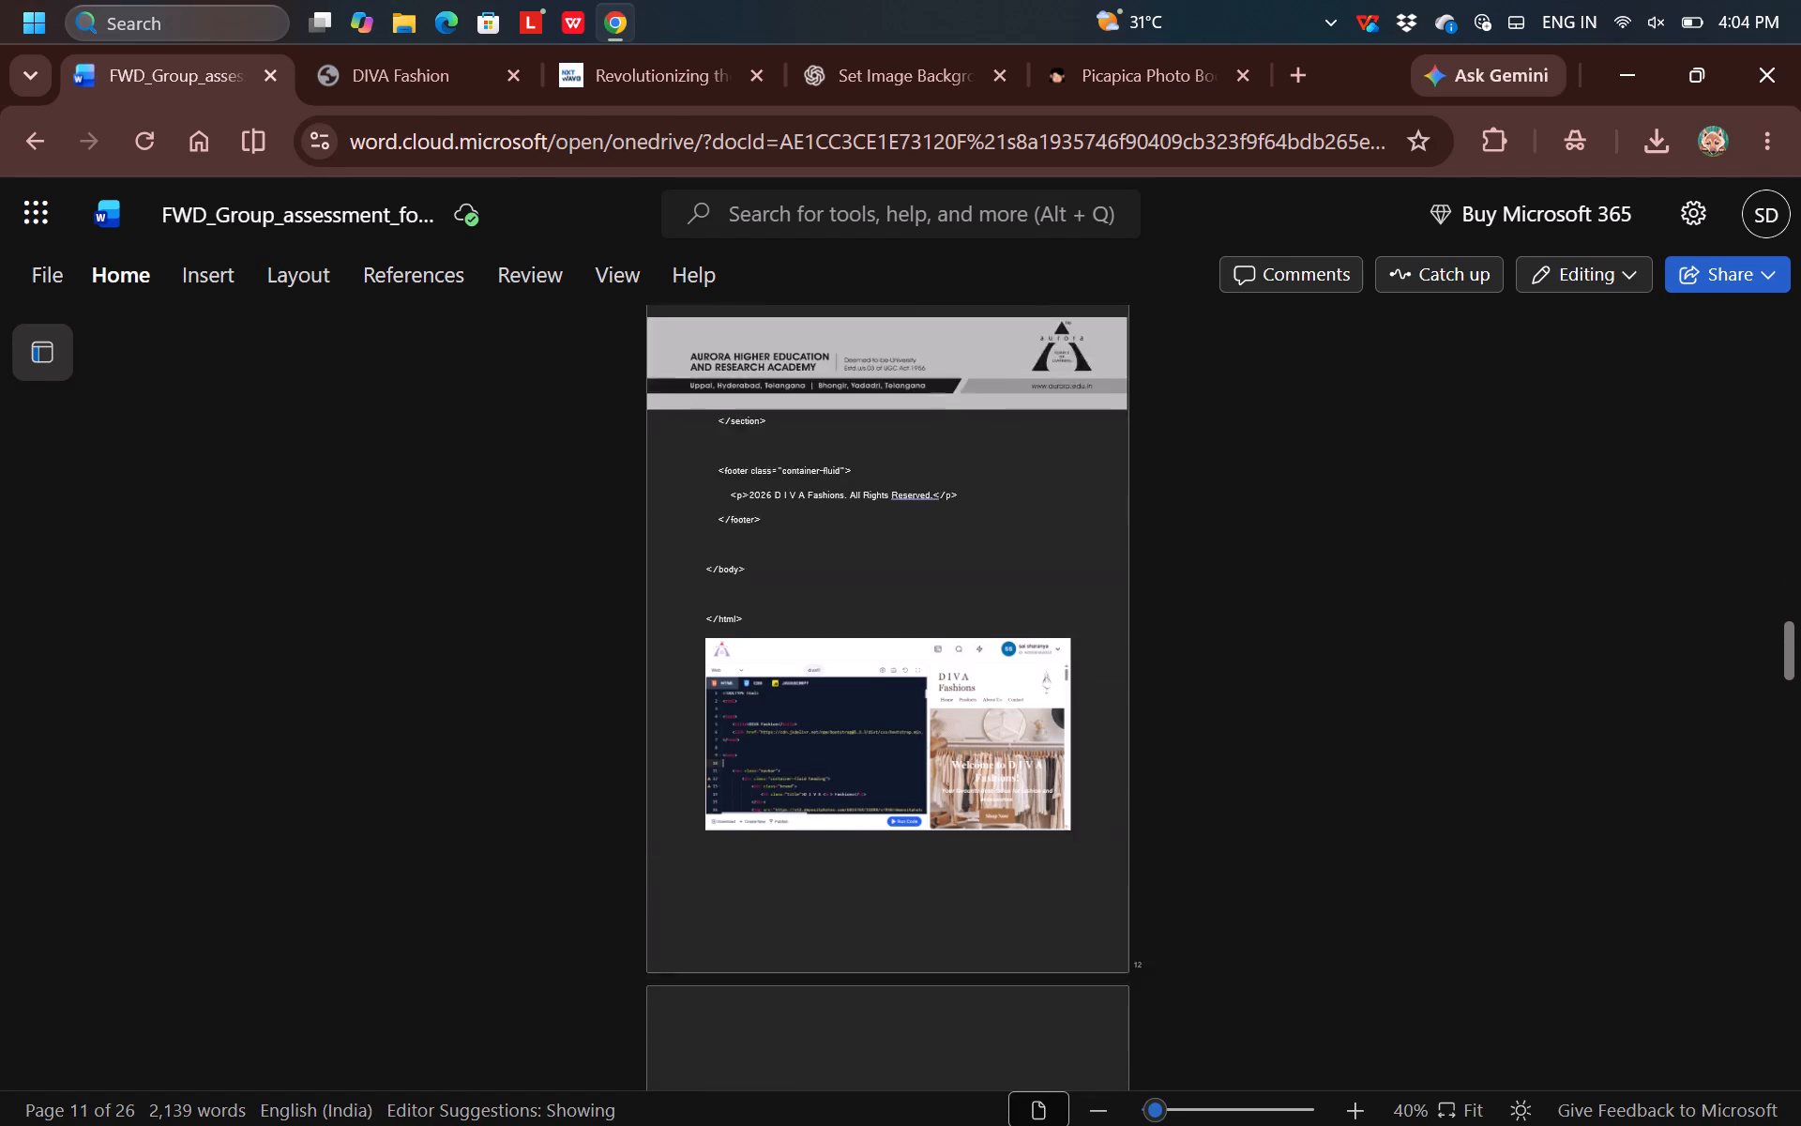
scroll(781, 723, up, 14)
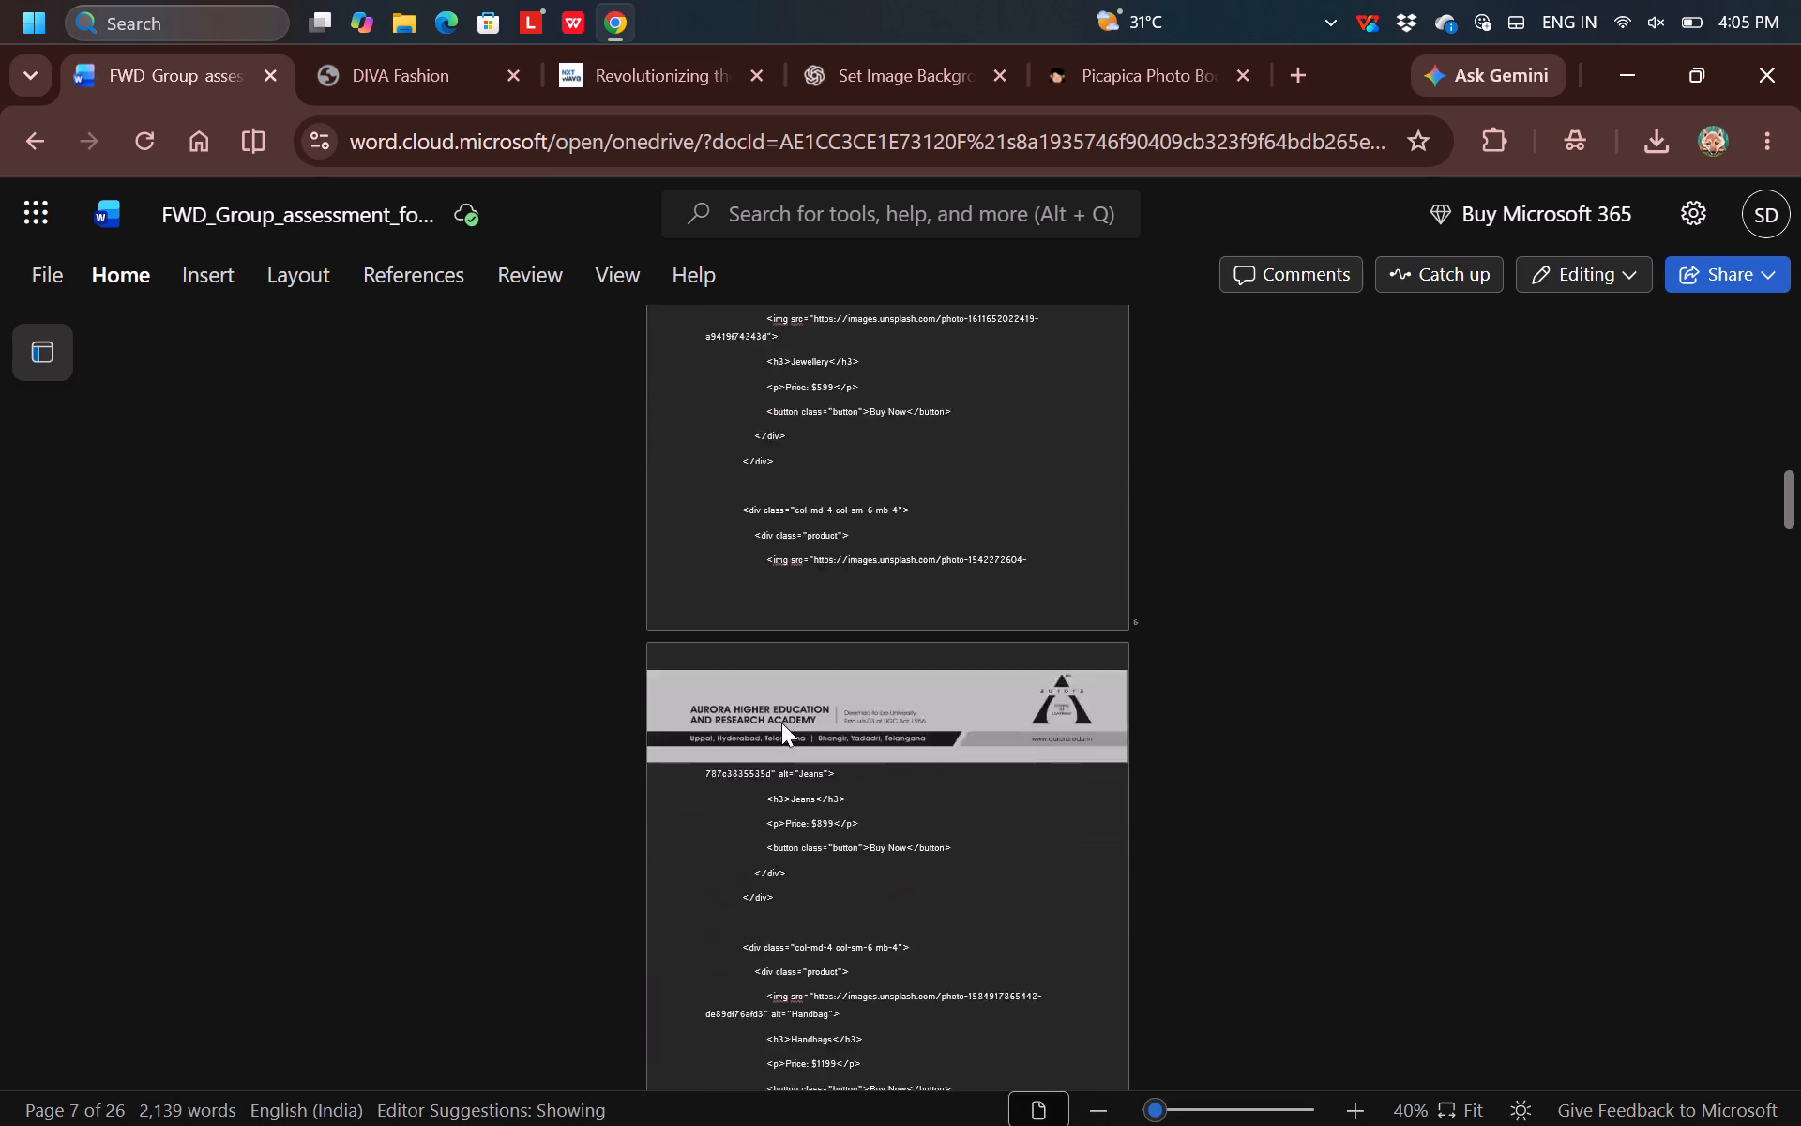
scroll(781, 723, up, 14)
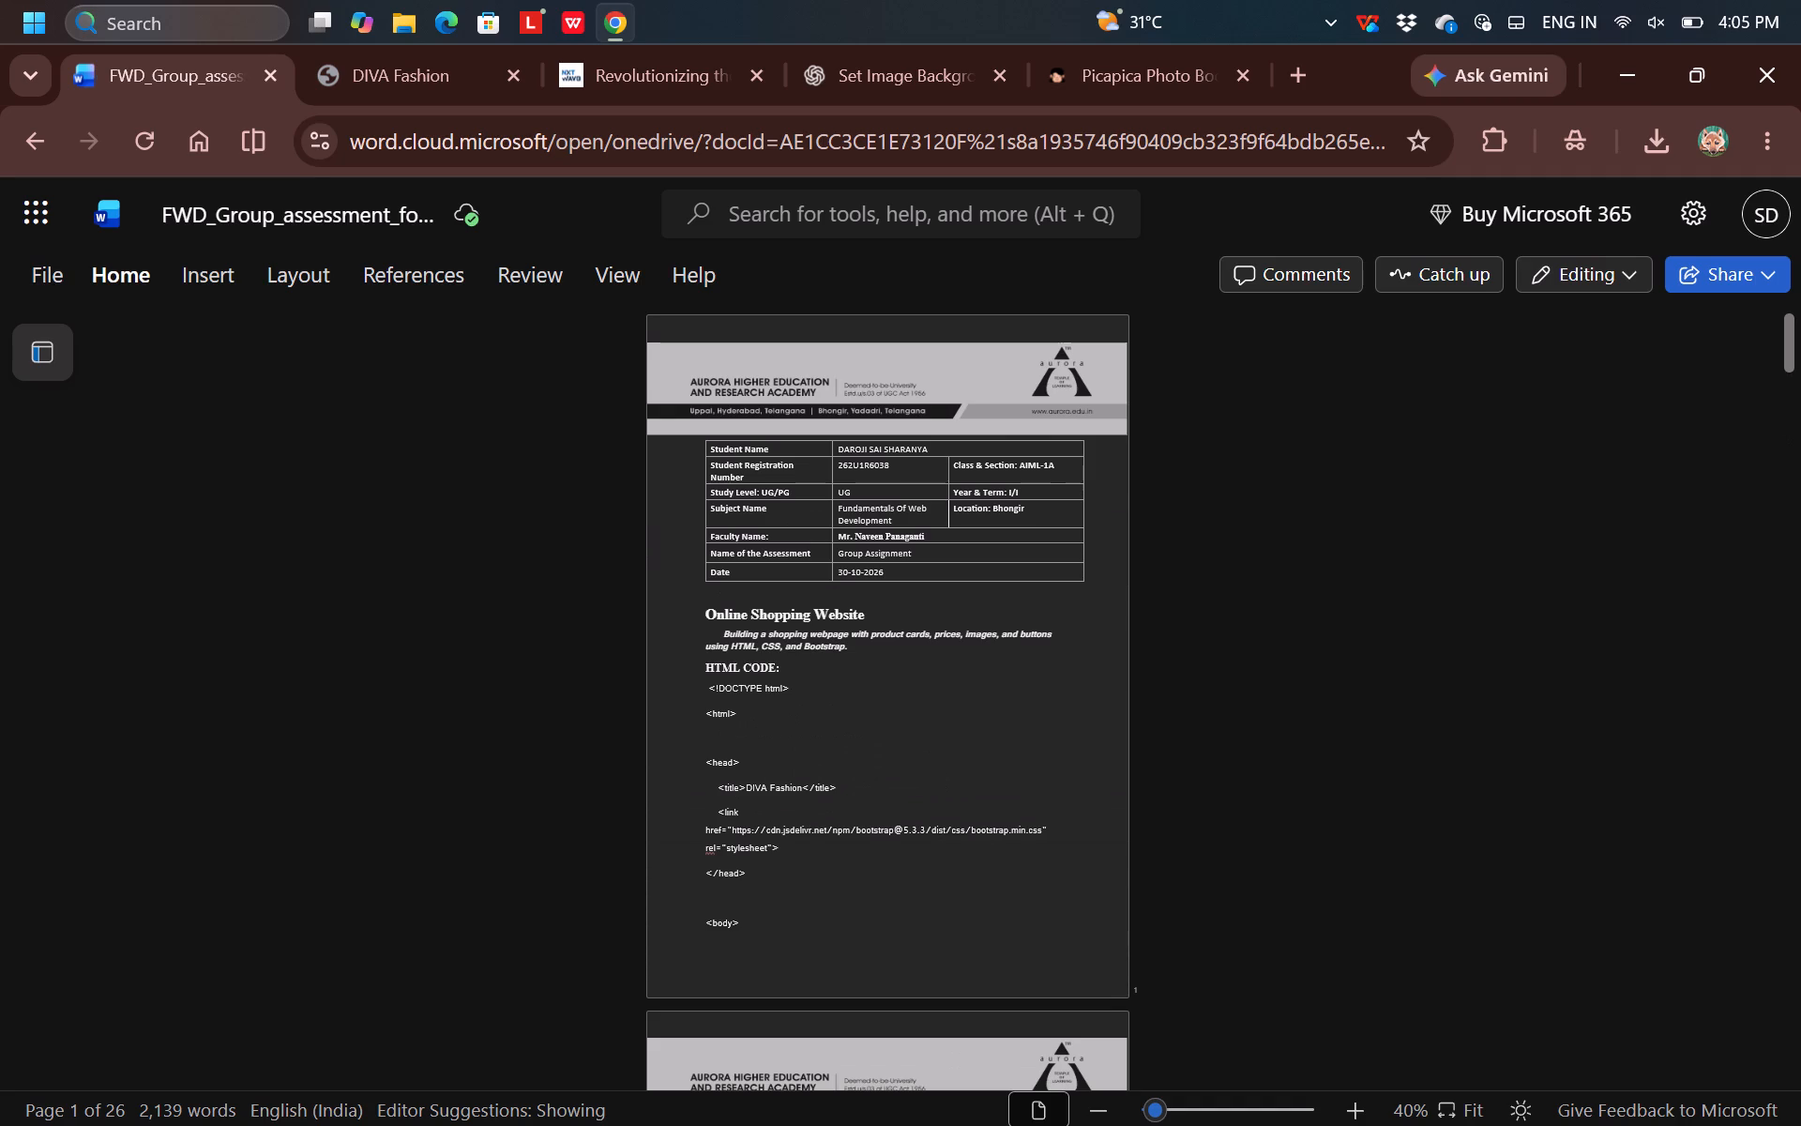
Look through the whole document once more, from the student details table to the Output section on the last page.
scroll(781, 723, down, 6)
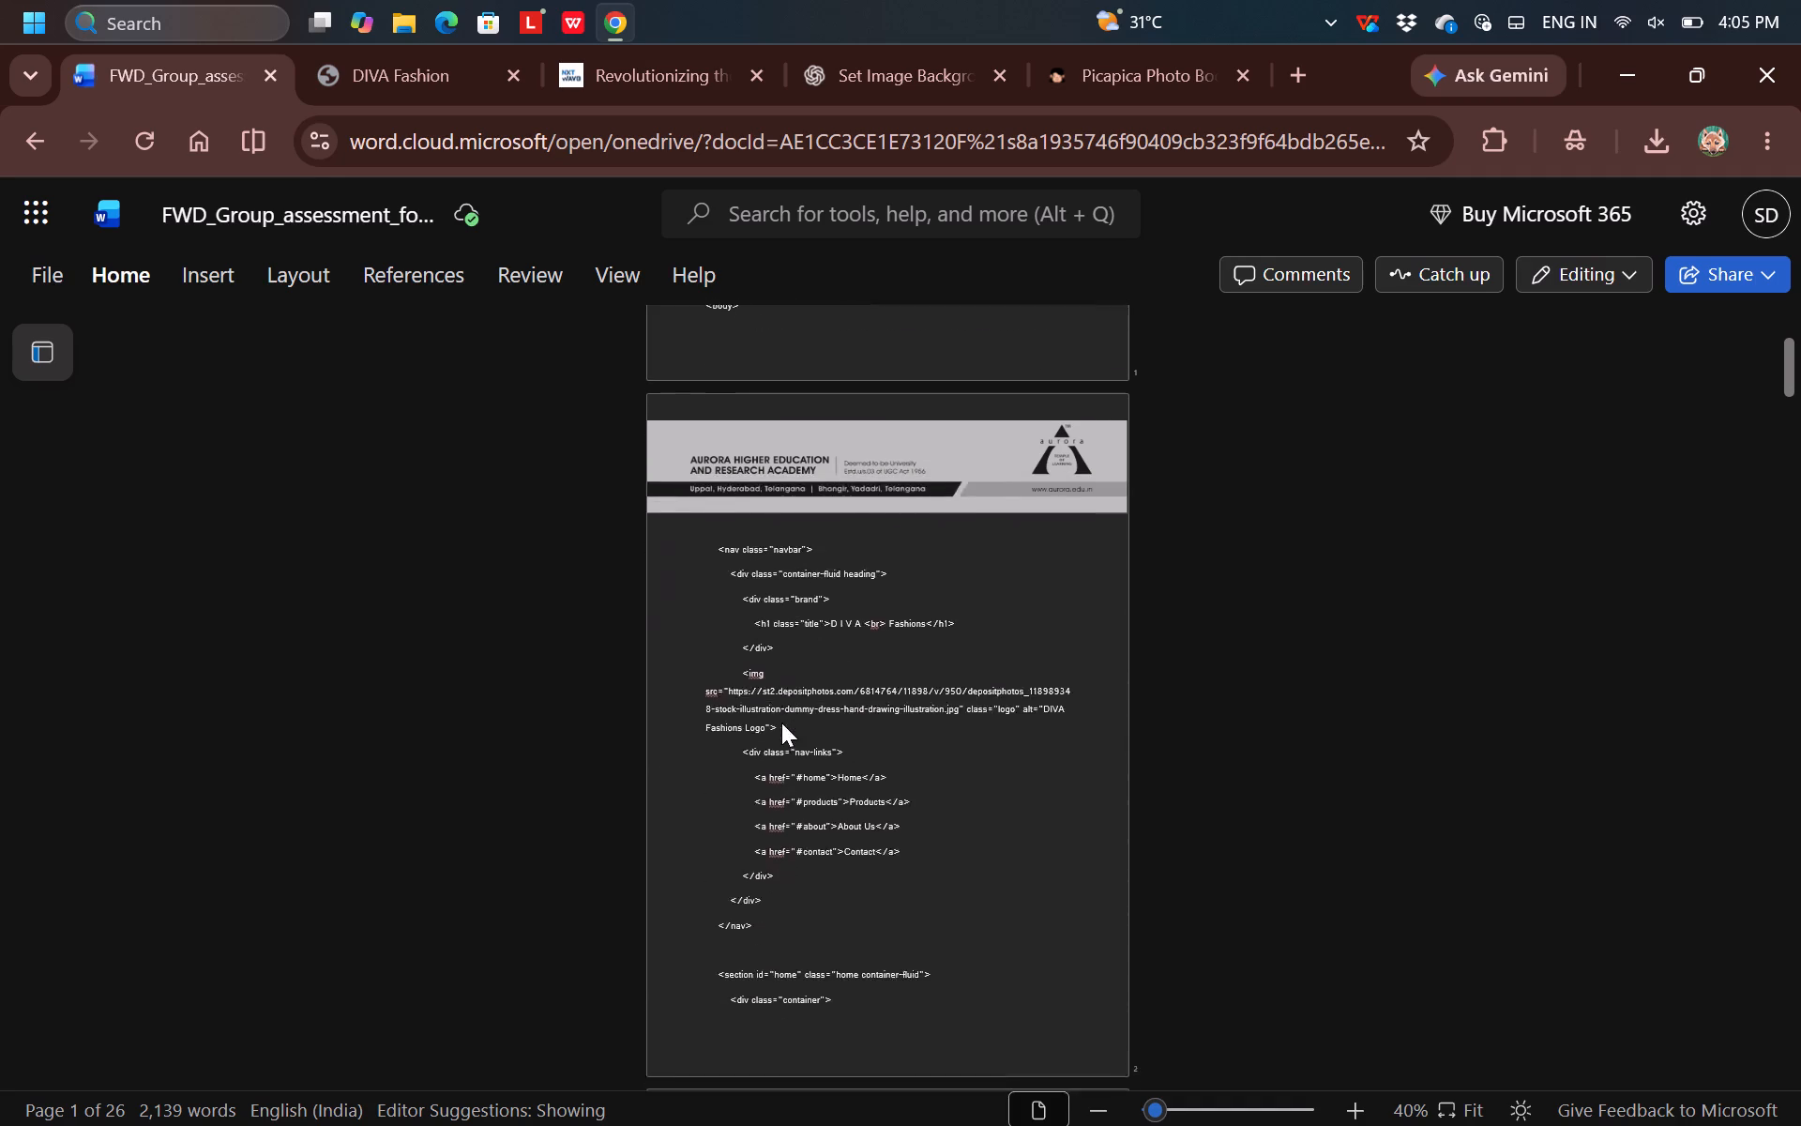
scroll(781, 723, down, 11)
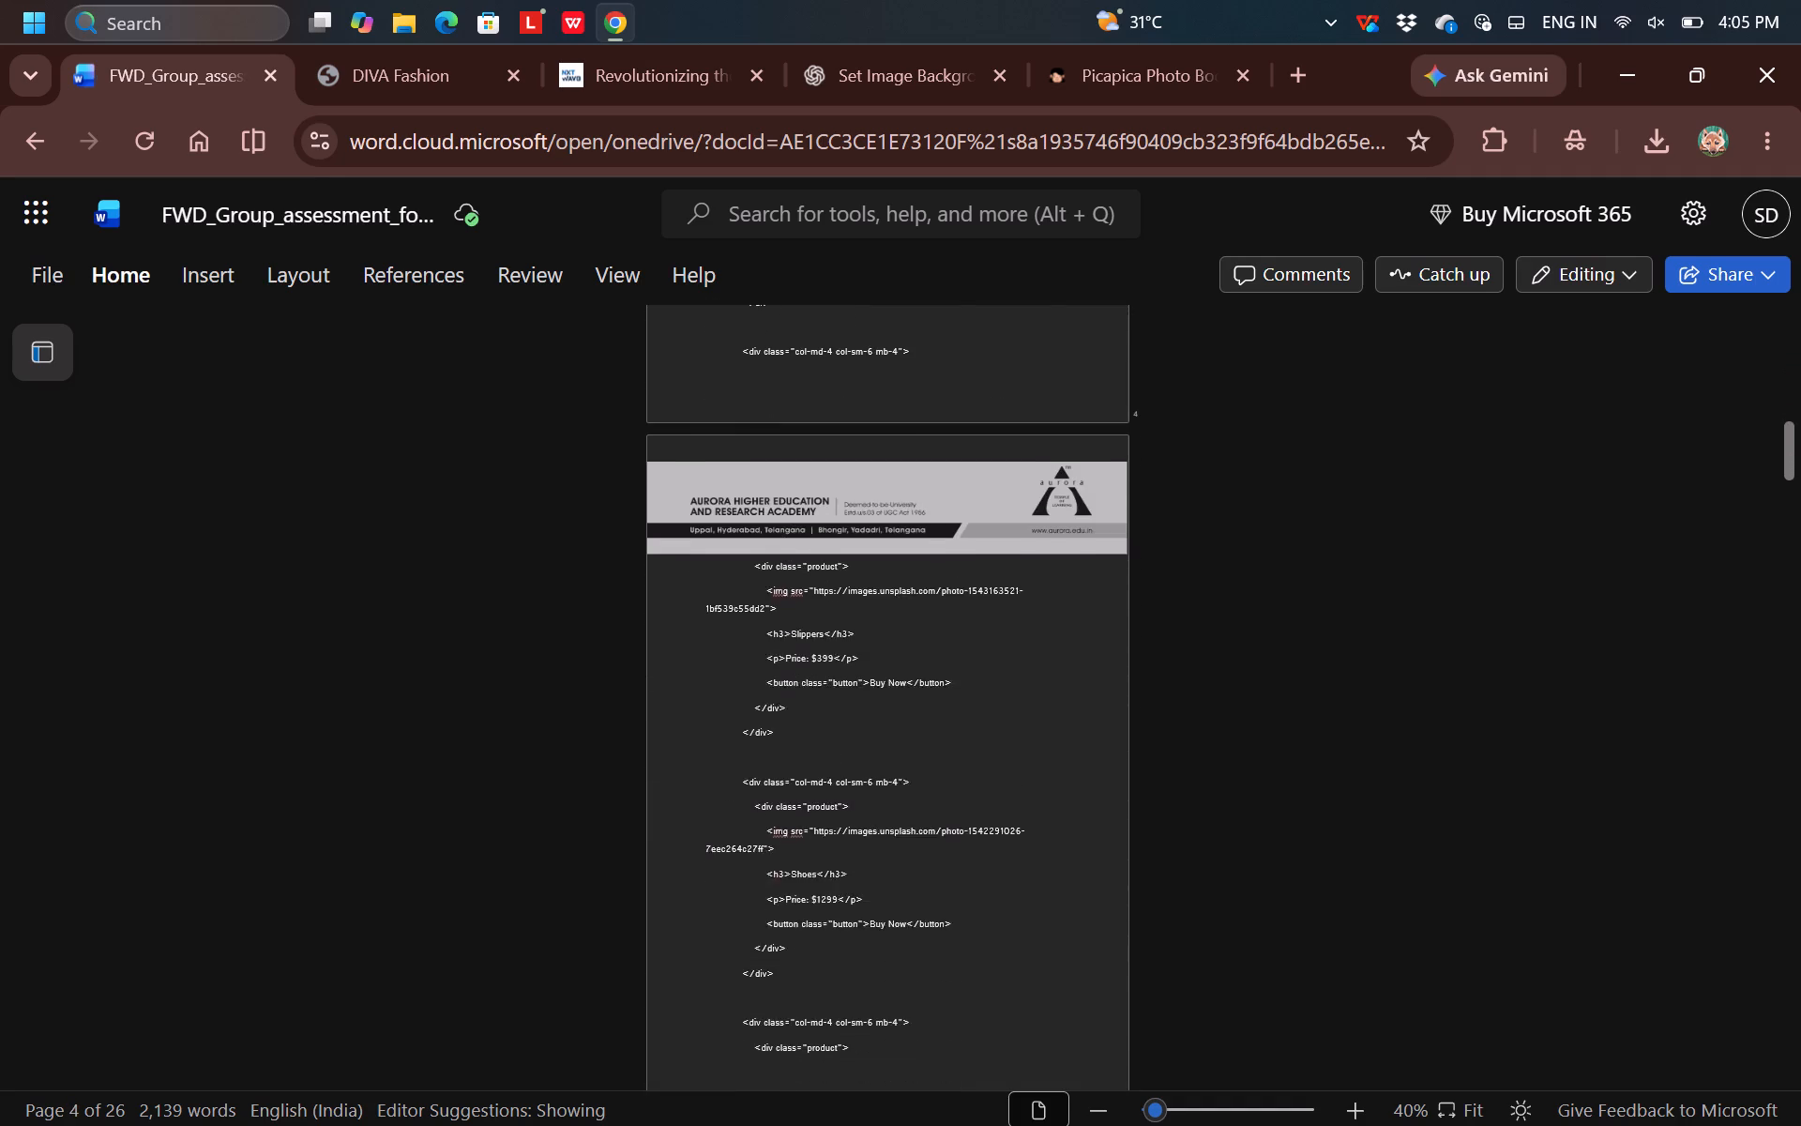
scroll(781, 723, down, 10)
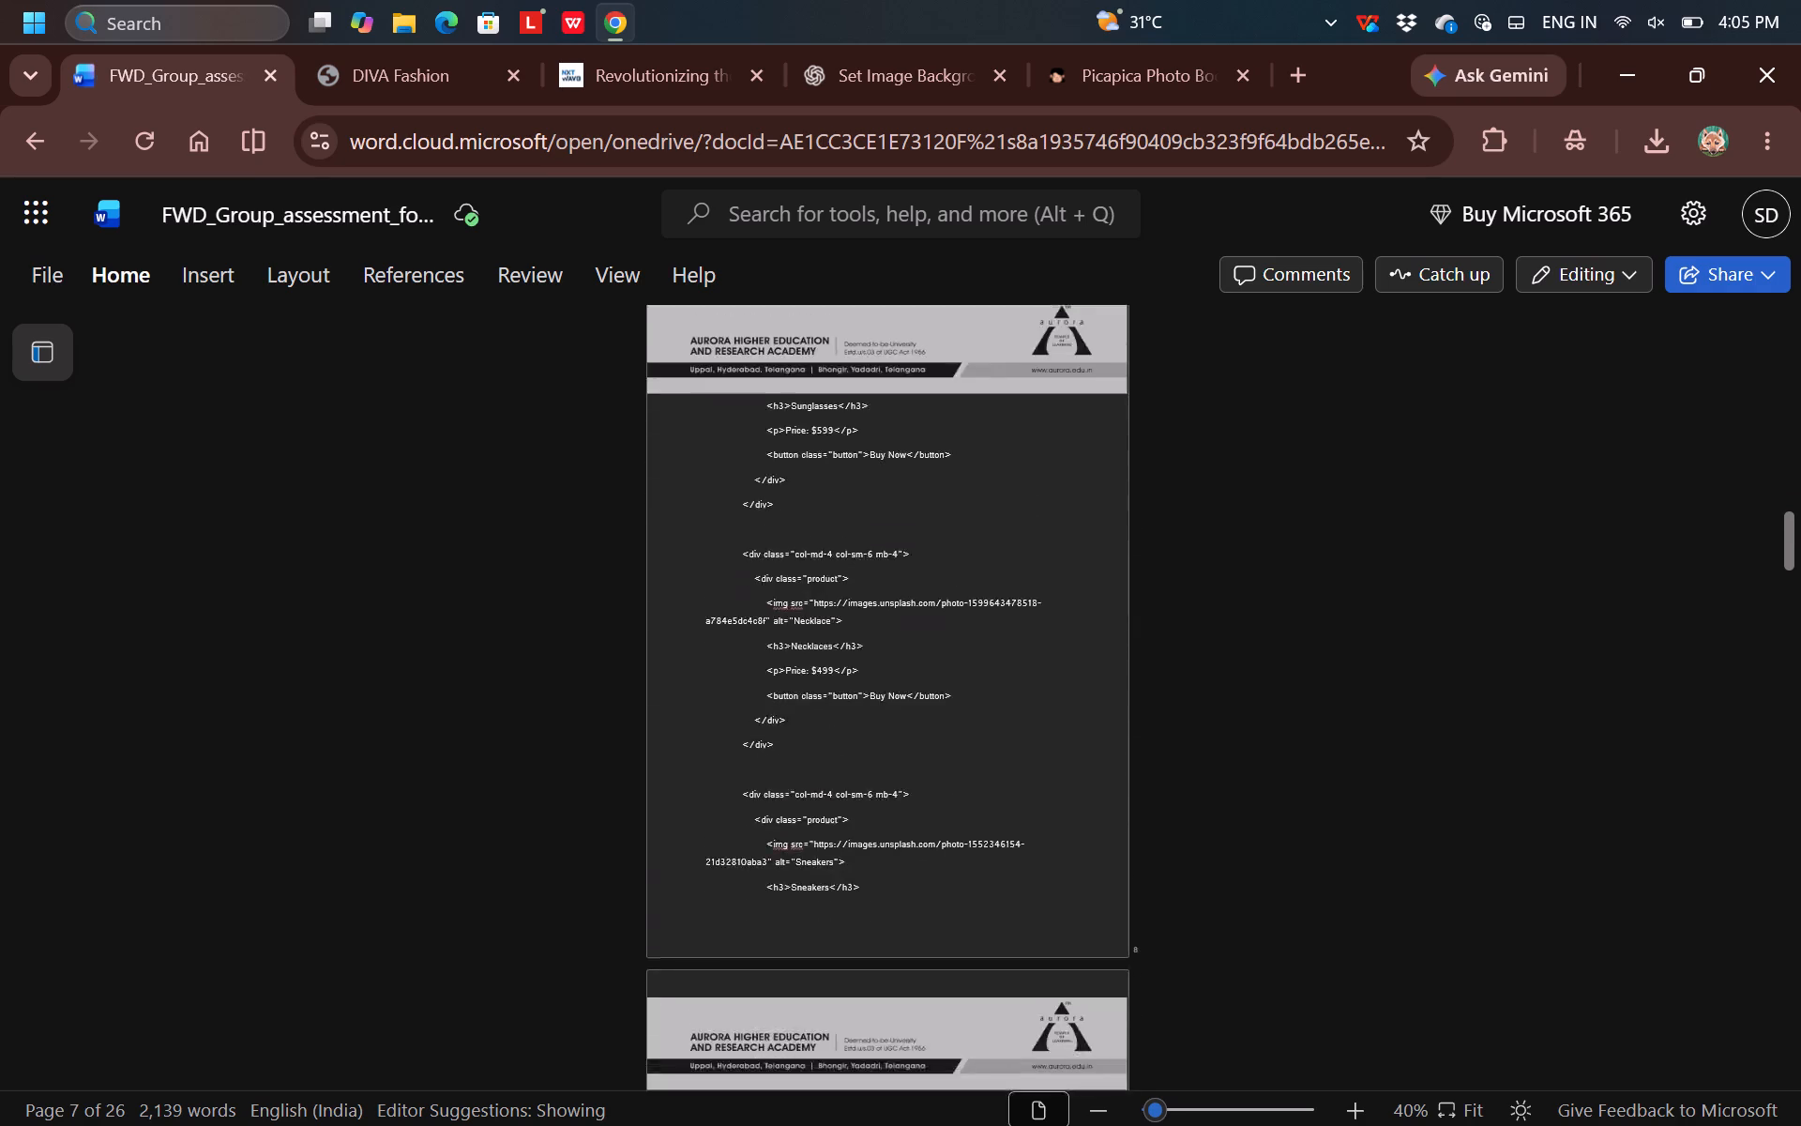
scroll(781, 723, down, 8)
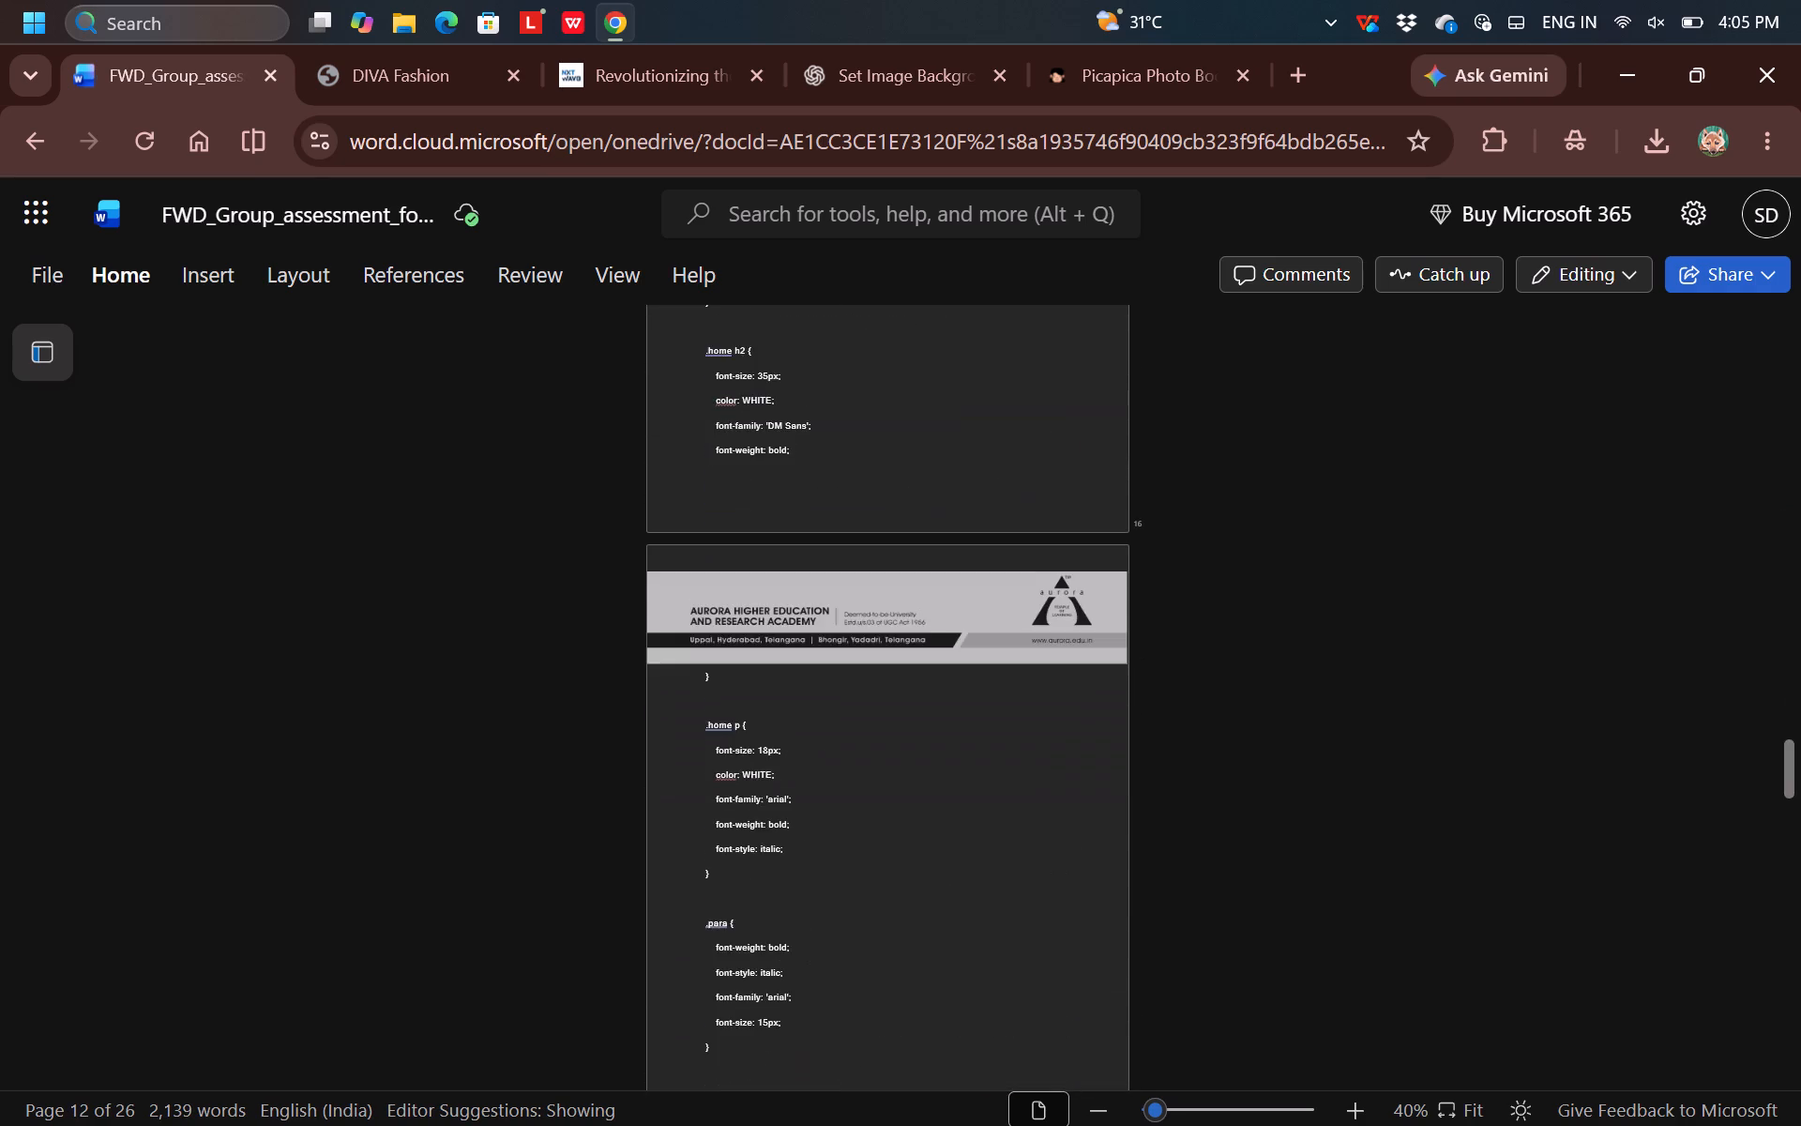
scroll(781, 723, down, 4)
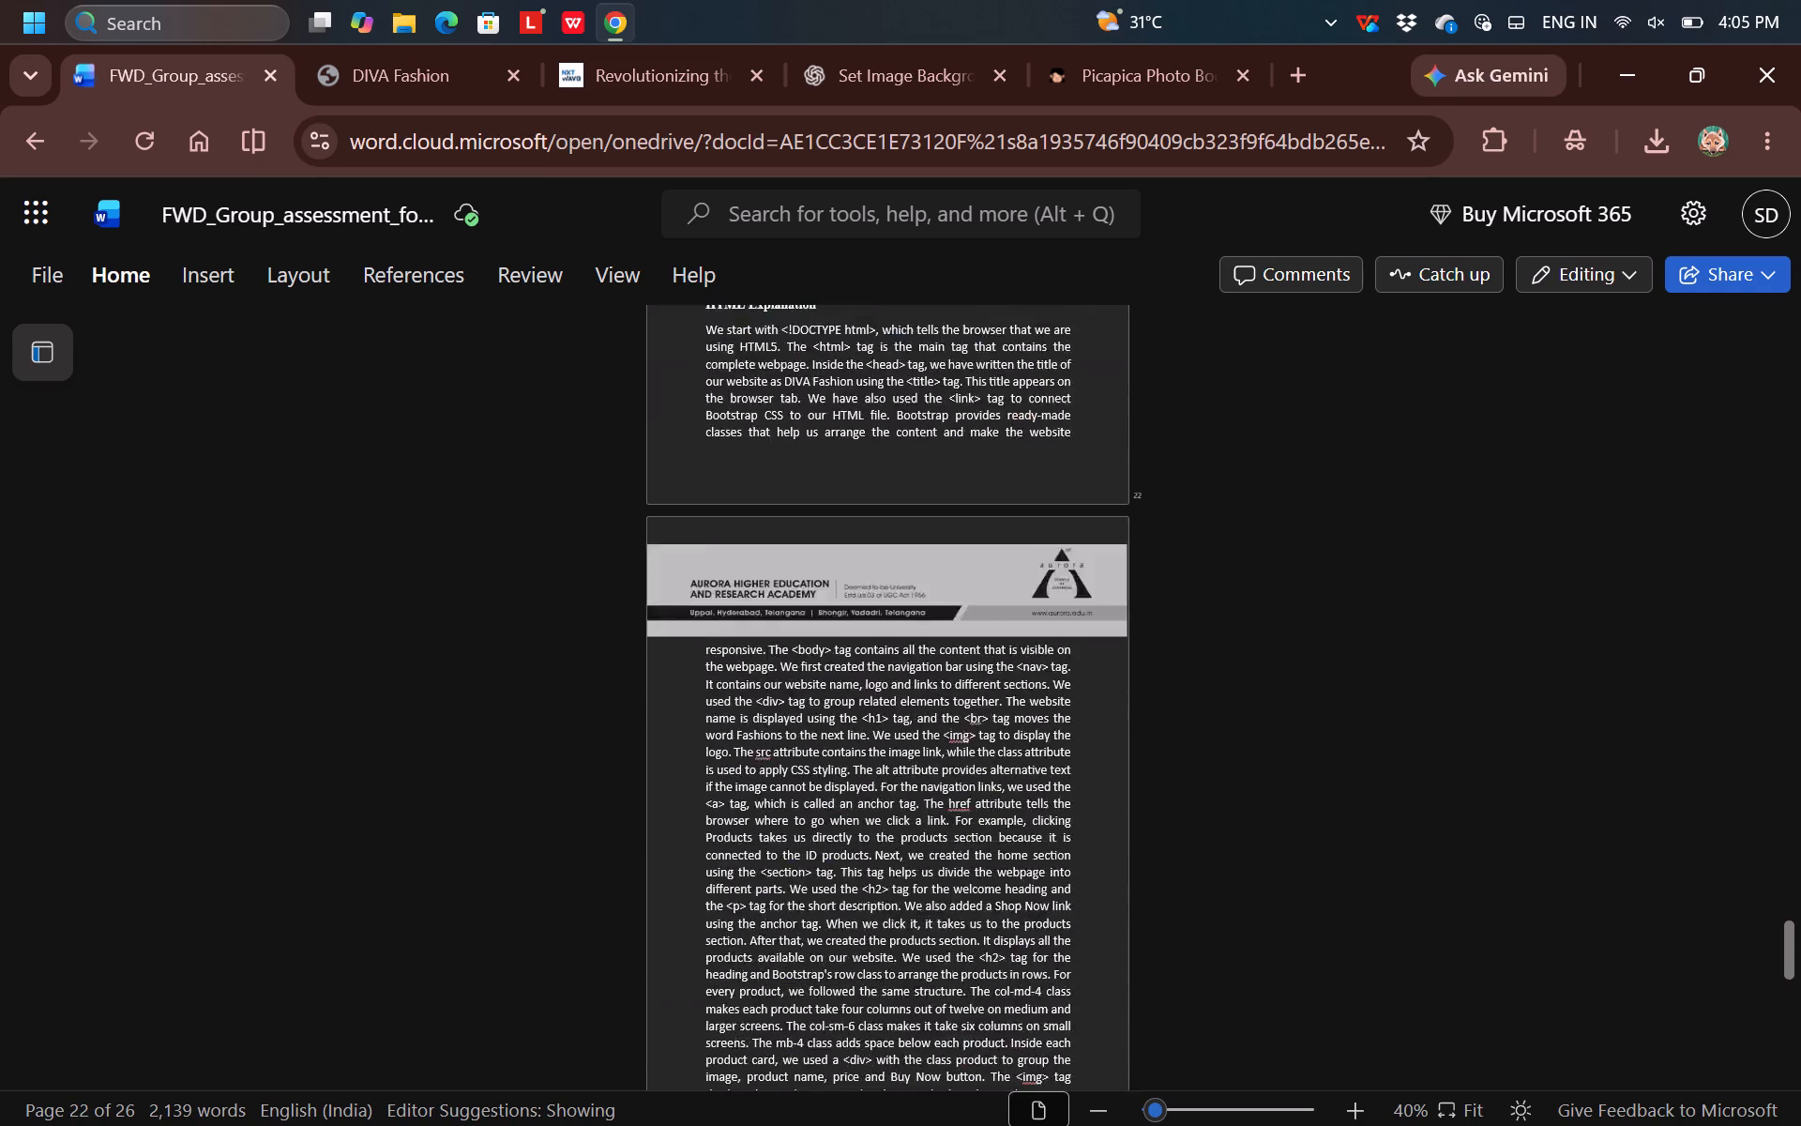
scroll(781, 723, down, 3)
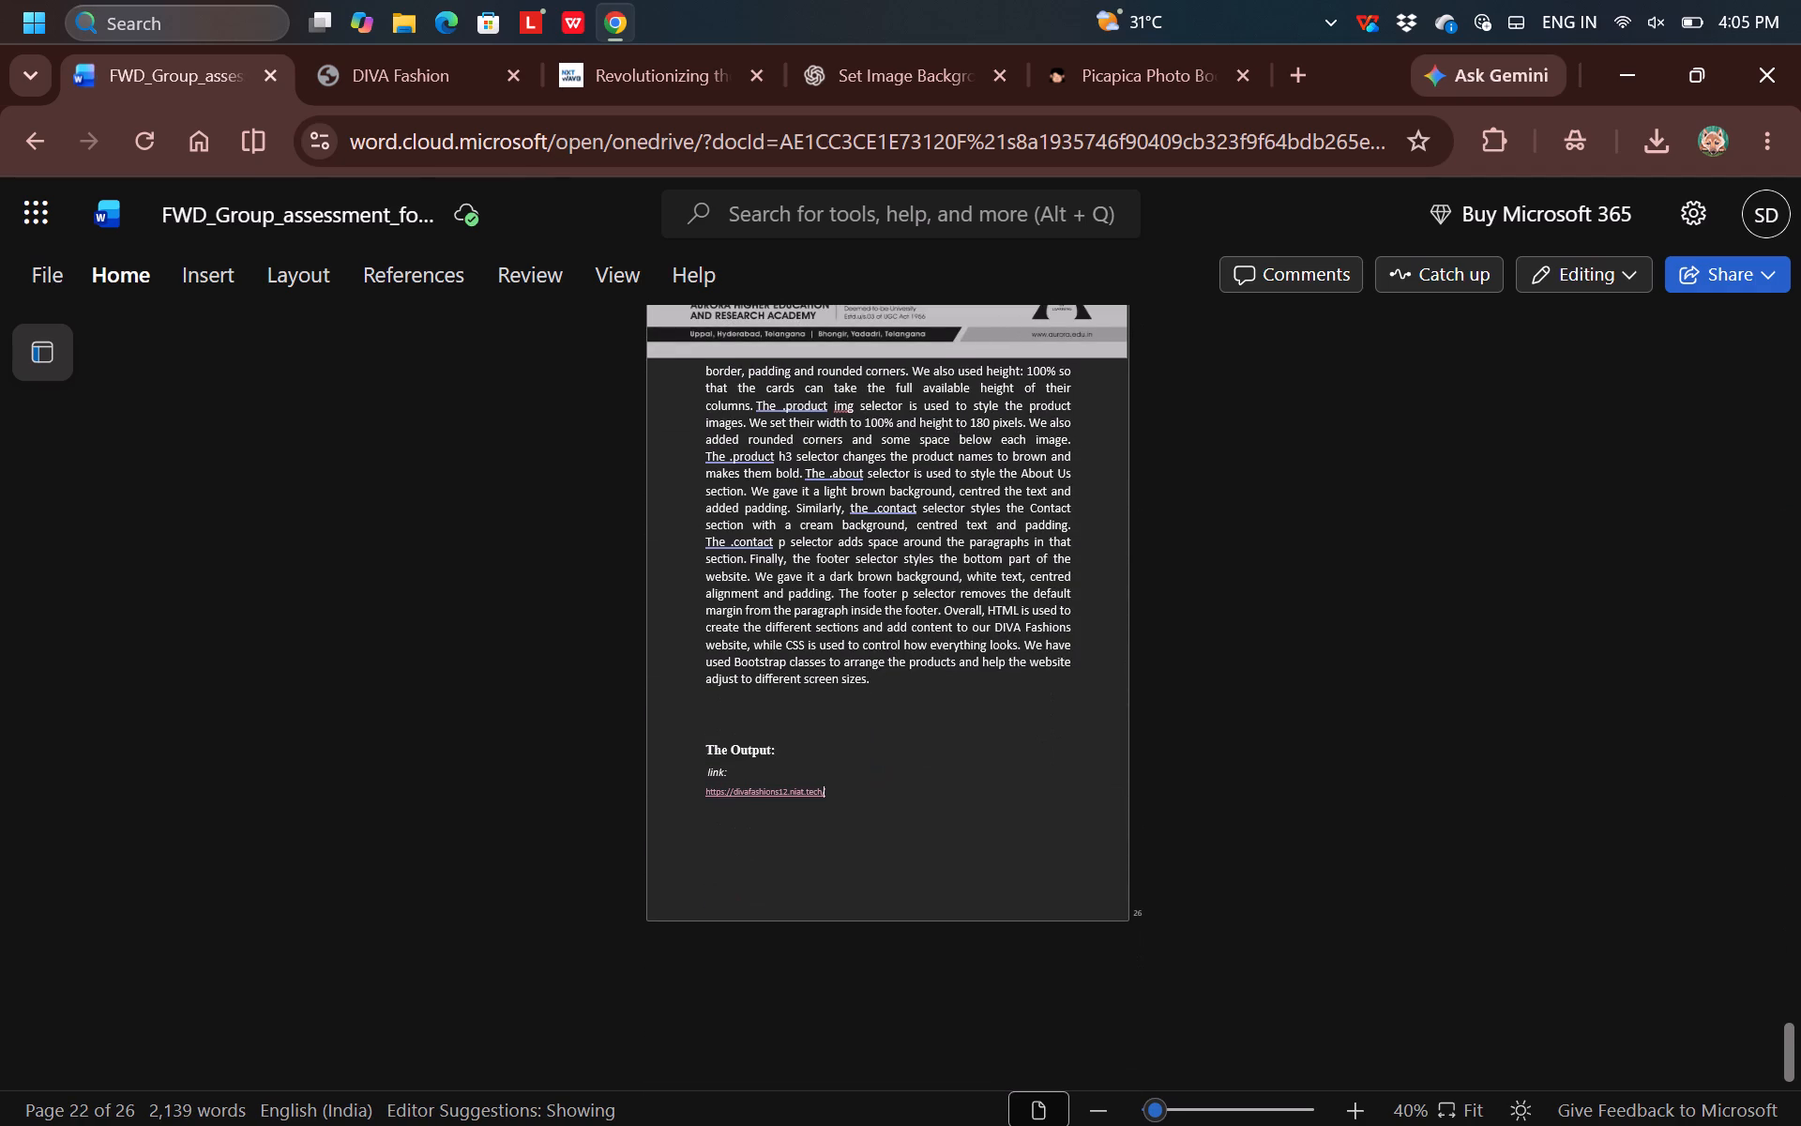
Insert an empty line between the heading "The Output:" and the "link:" line on the last page.
click(818, 764)
key(Return)
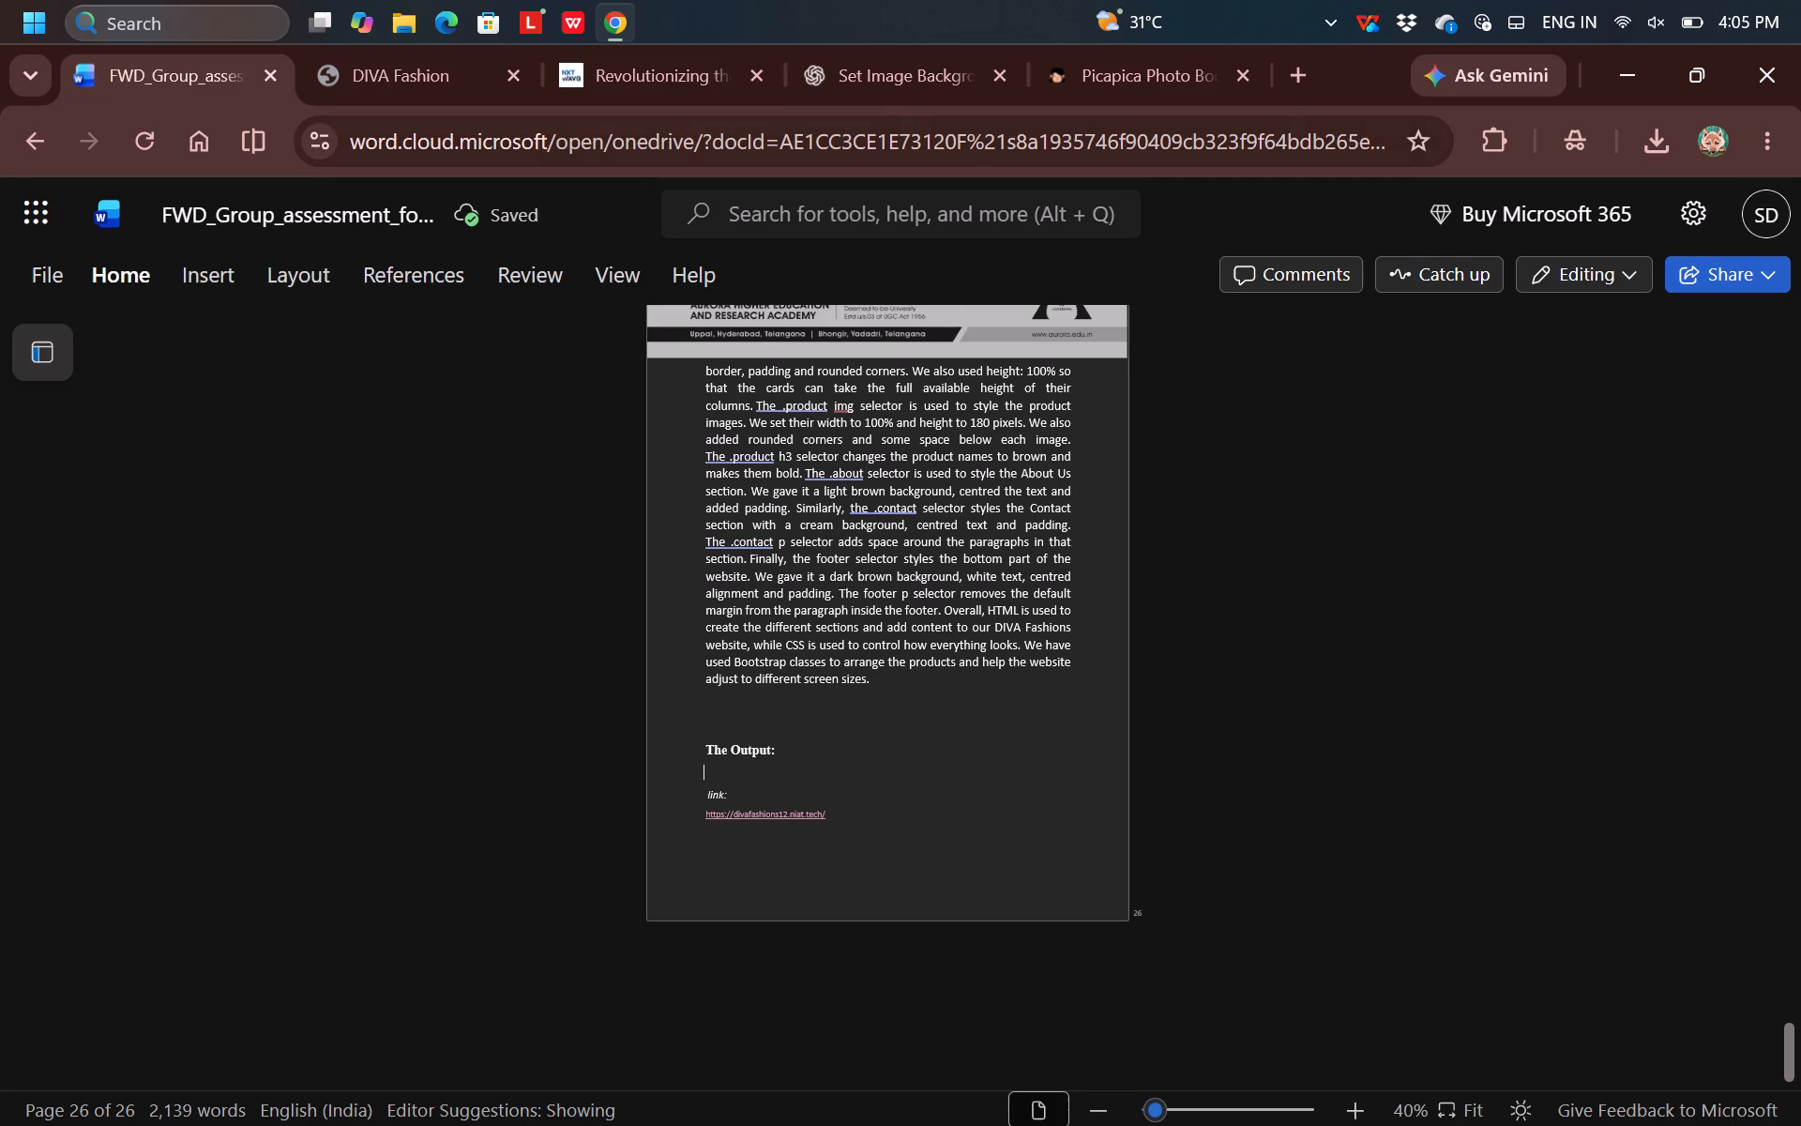
Switch to the DIVA Fashion website and look over its welcome banner and Our Products section.
click(409, 91)
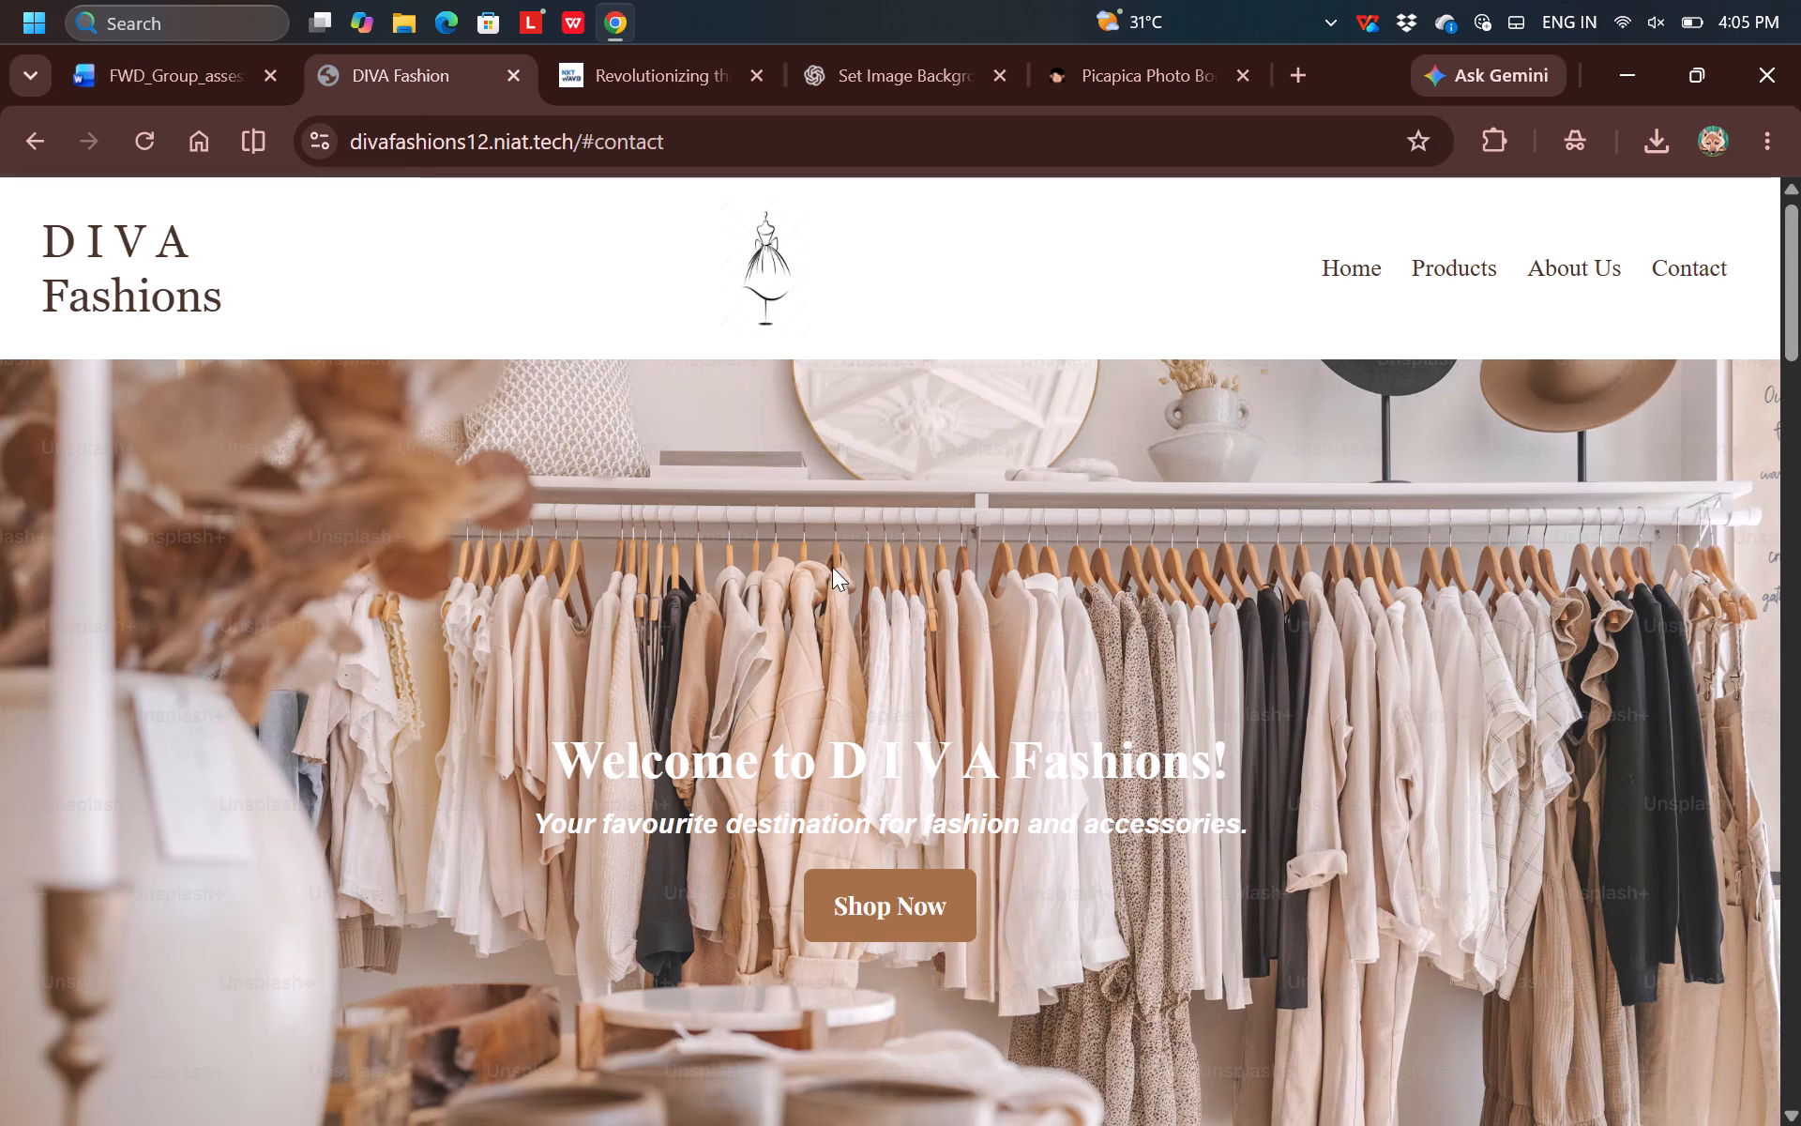
scroll(832, 567, down, 2)
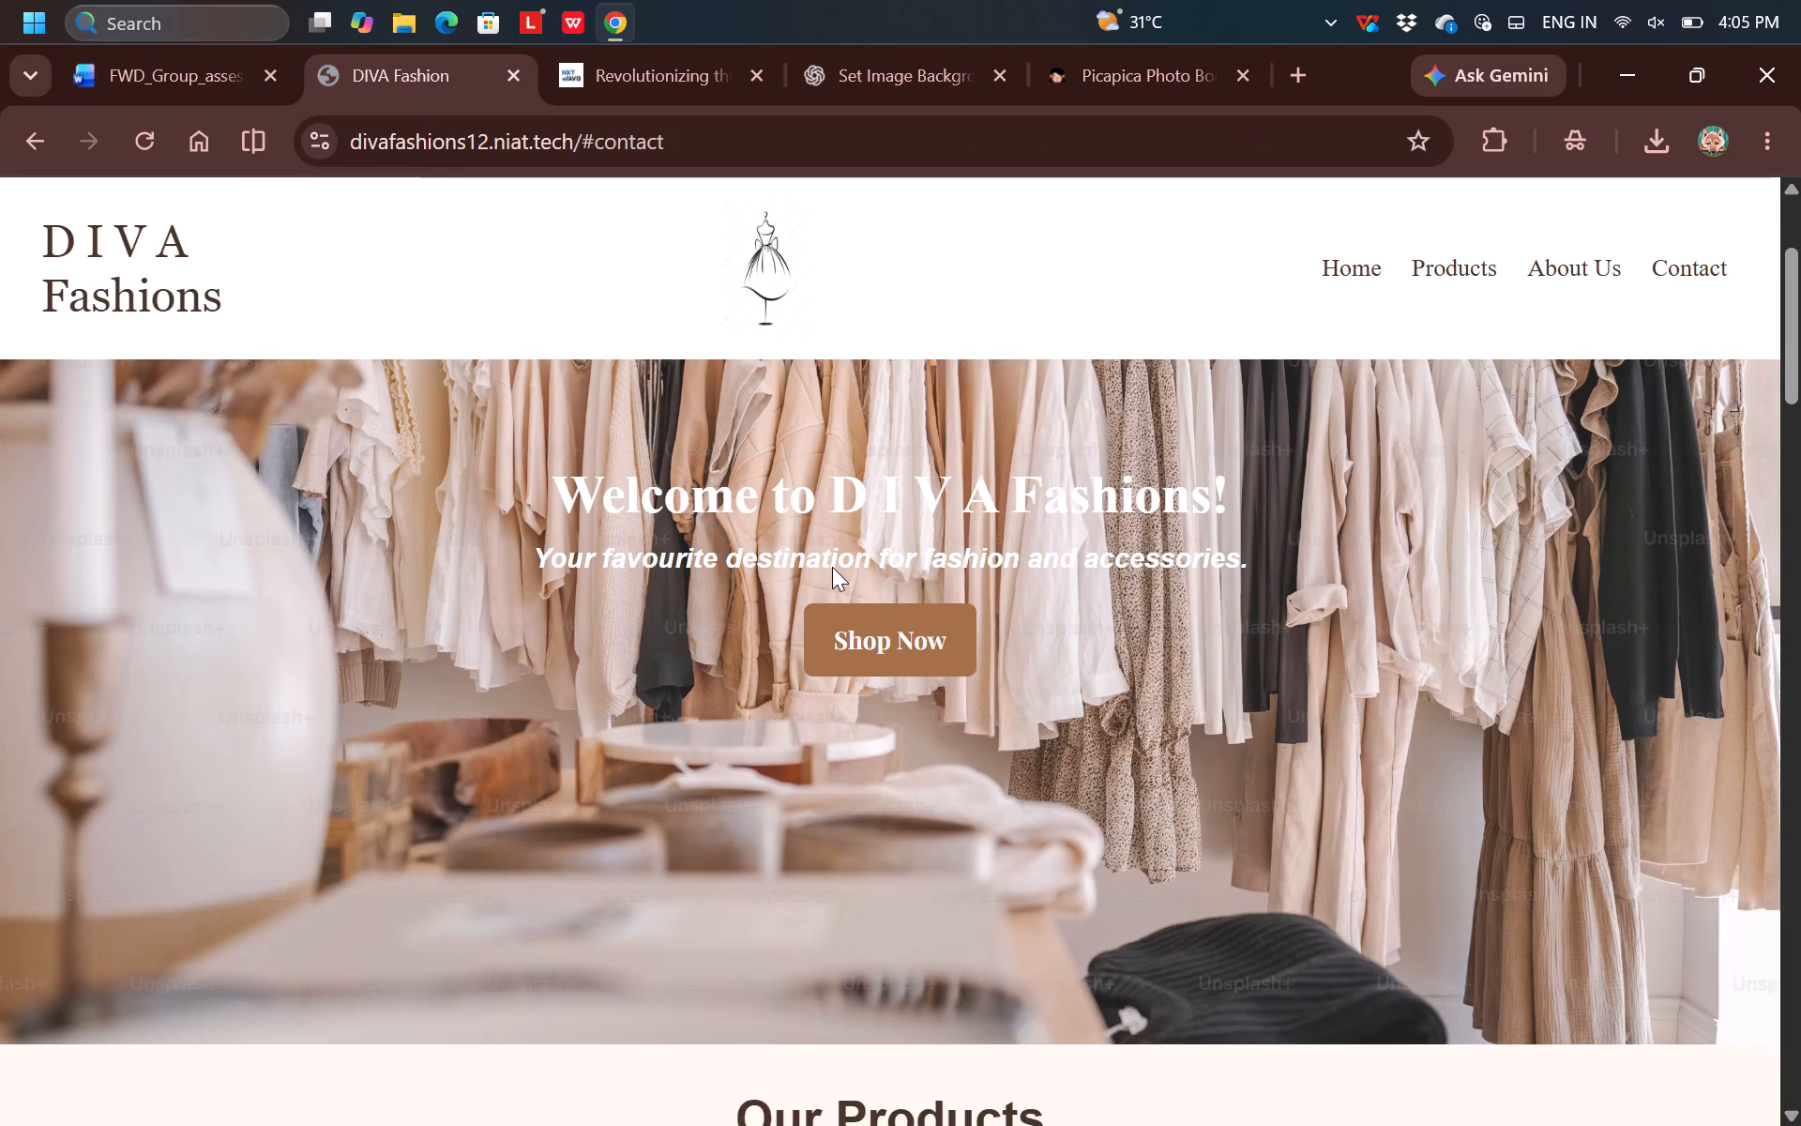
scroll(832, 567, down, 2)
scroll(832, 567, up, 4)
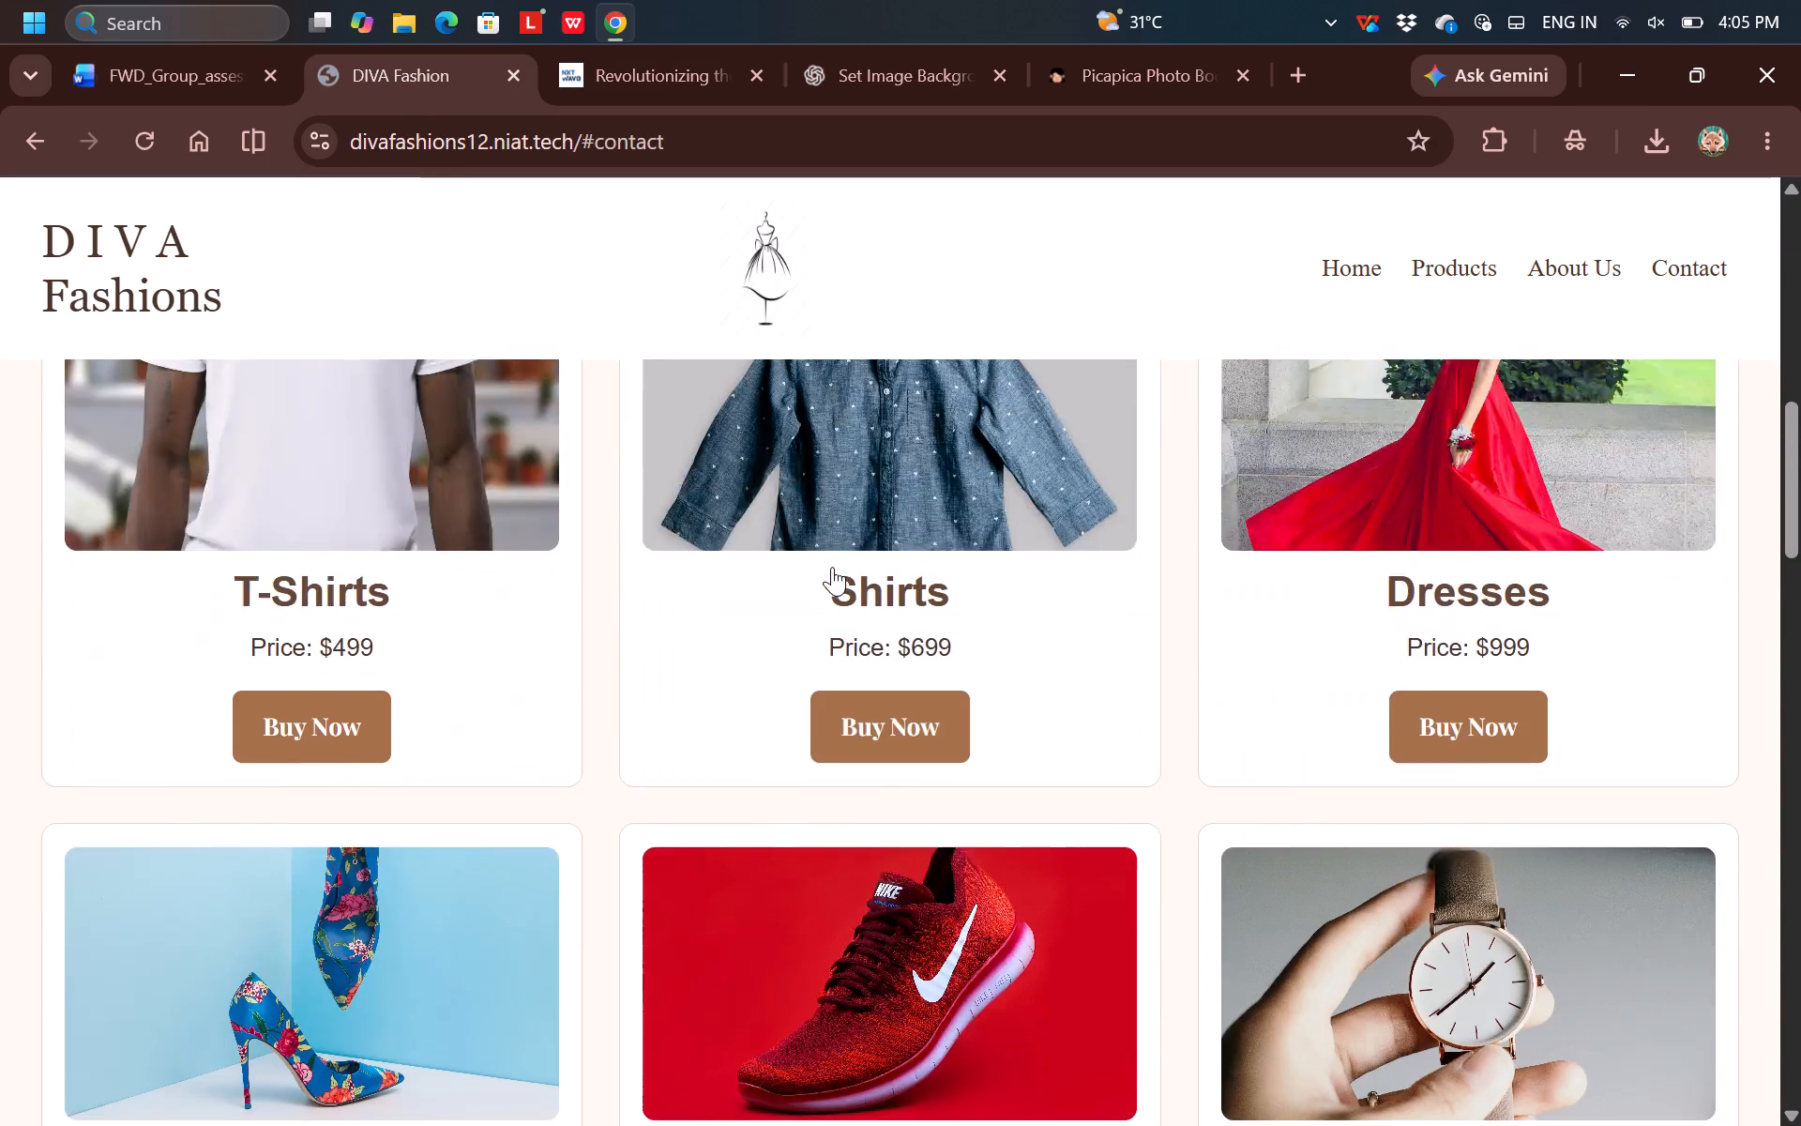
scroll(832, 567, up, 1)
scroll(832, 567, down, 1)
scroll(832, 567, up, 3)
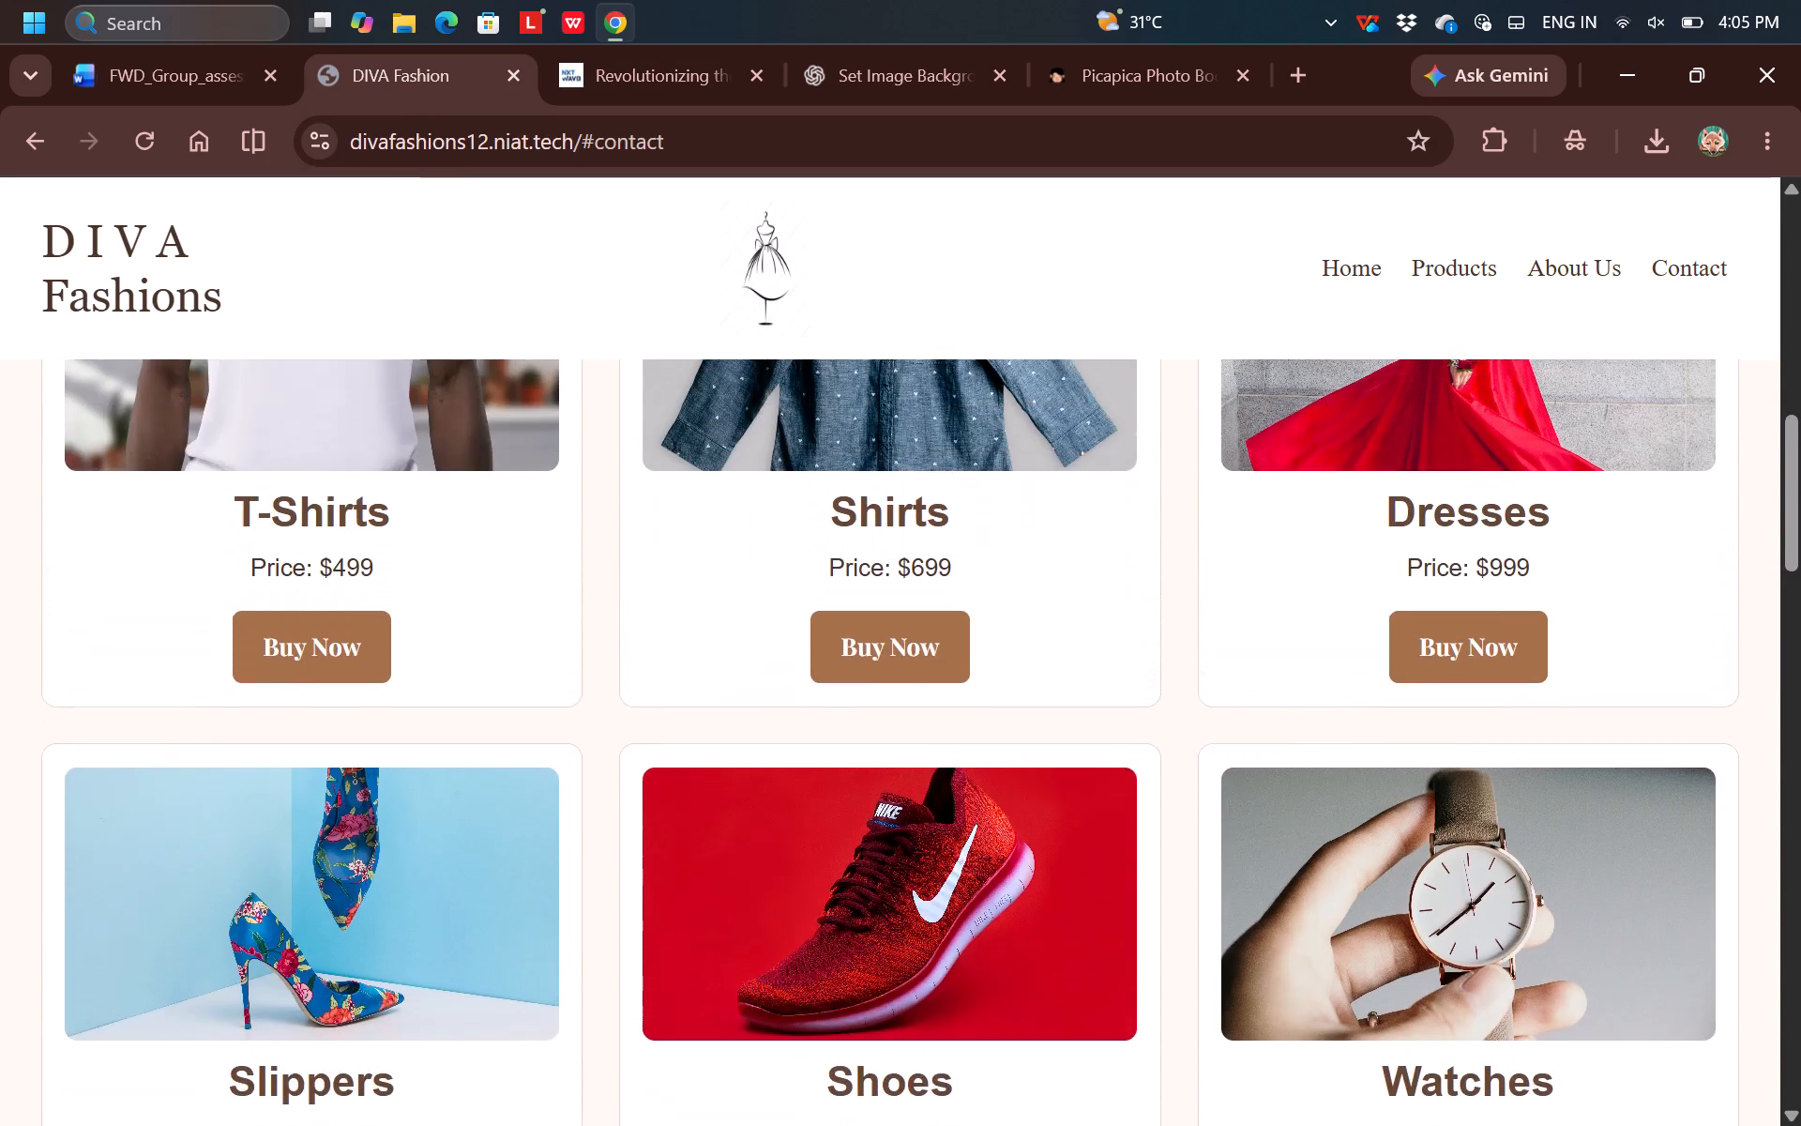
scroll(832, 567, up, 4)
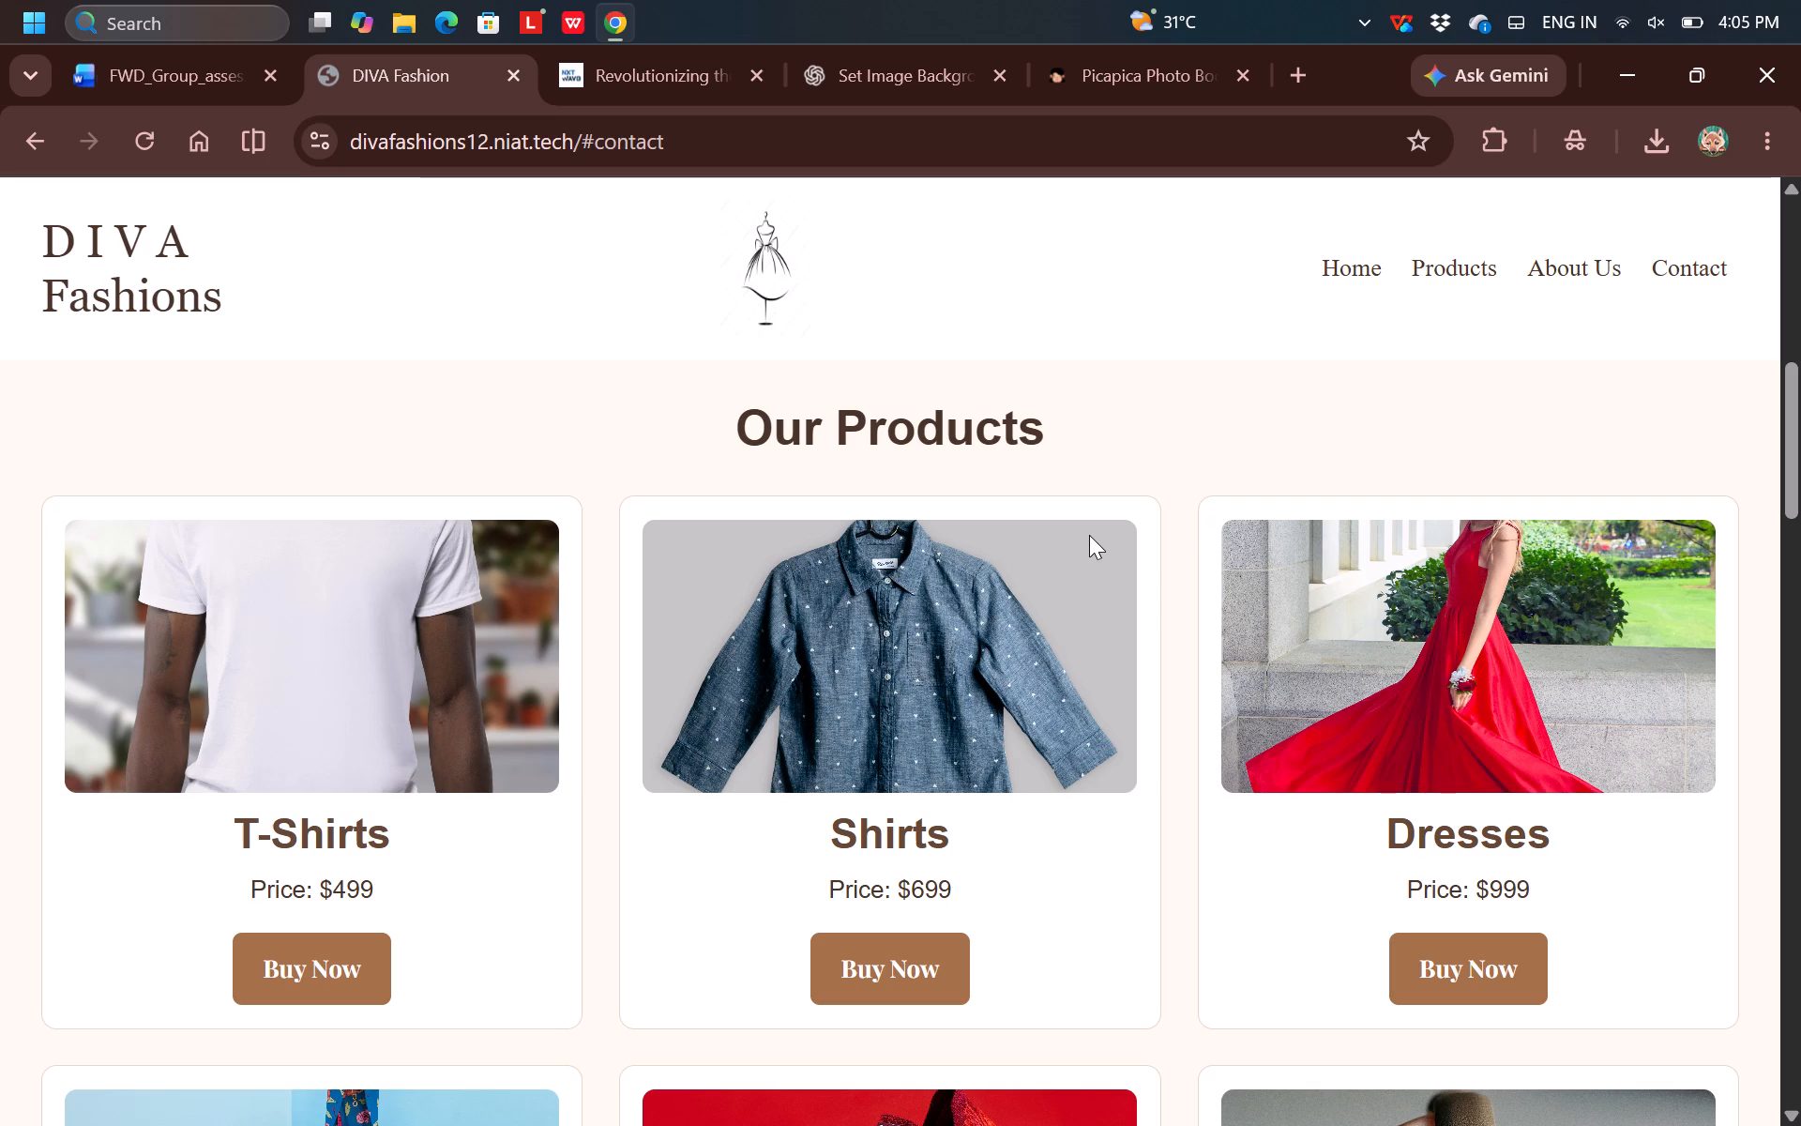
scroll(1089, 535, up, 5)
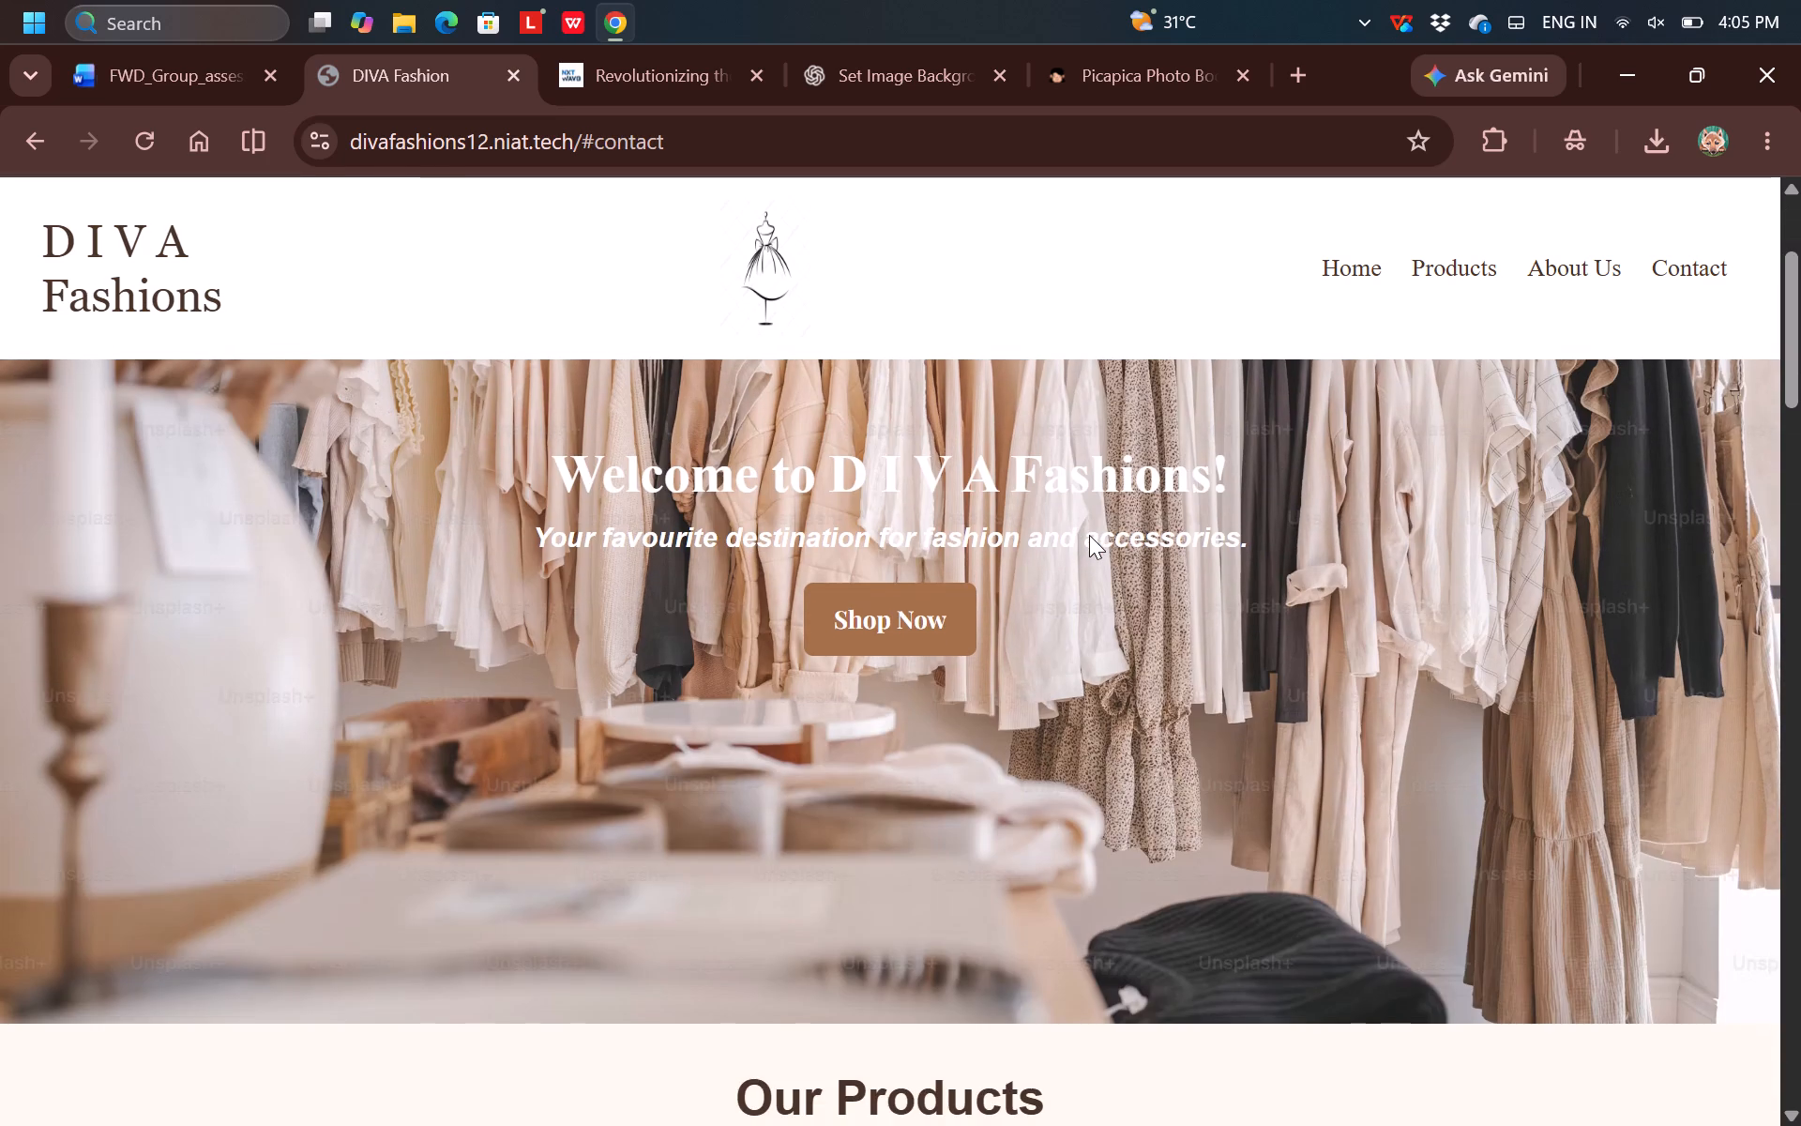
scroll(1089, 535, right, 1)
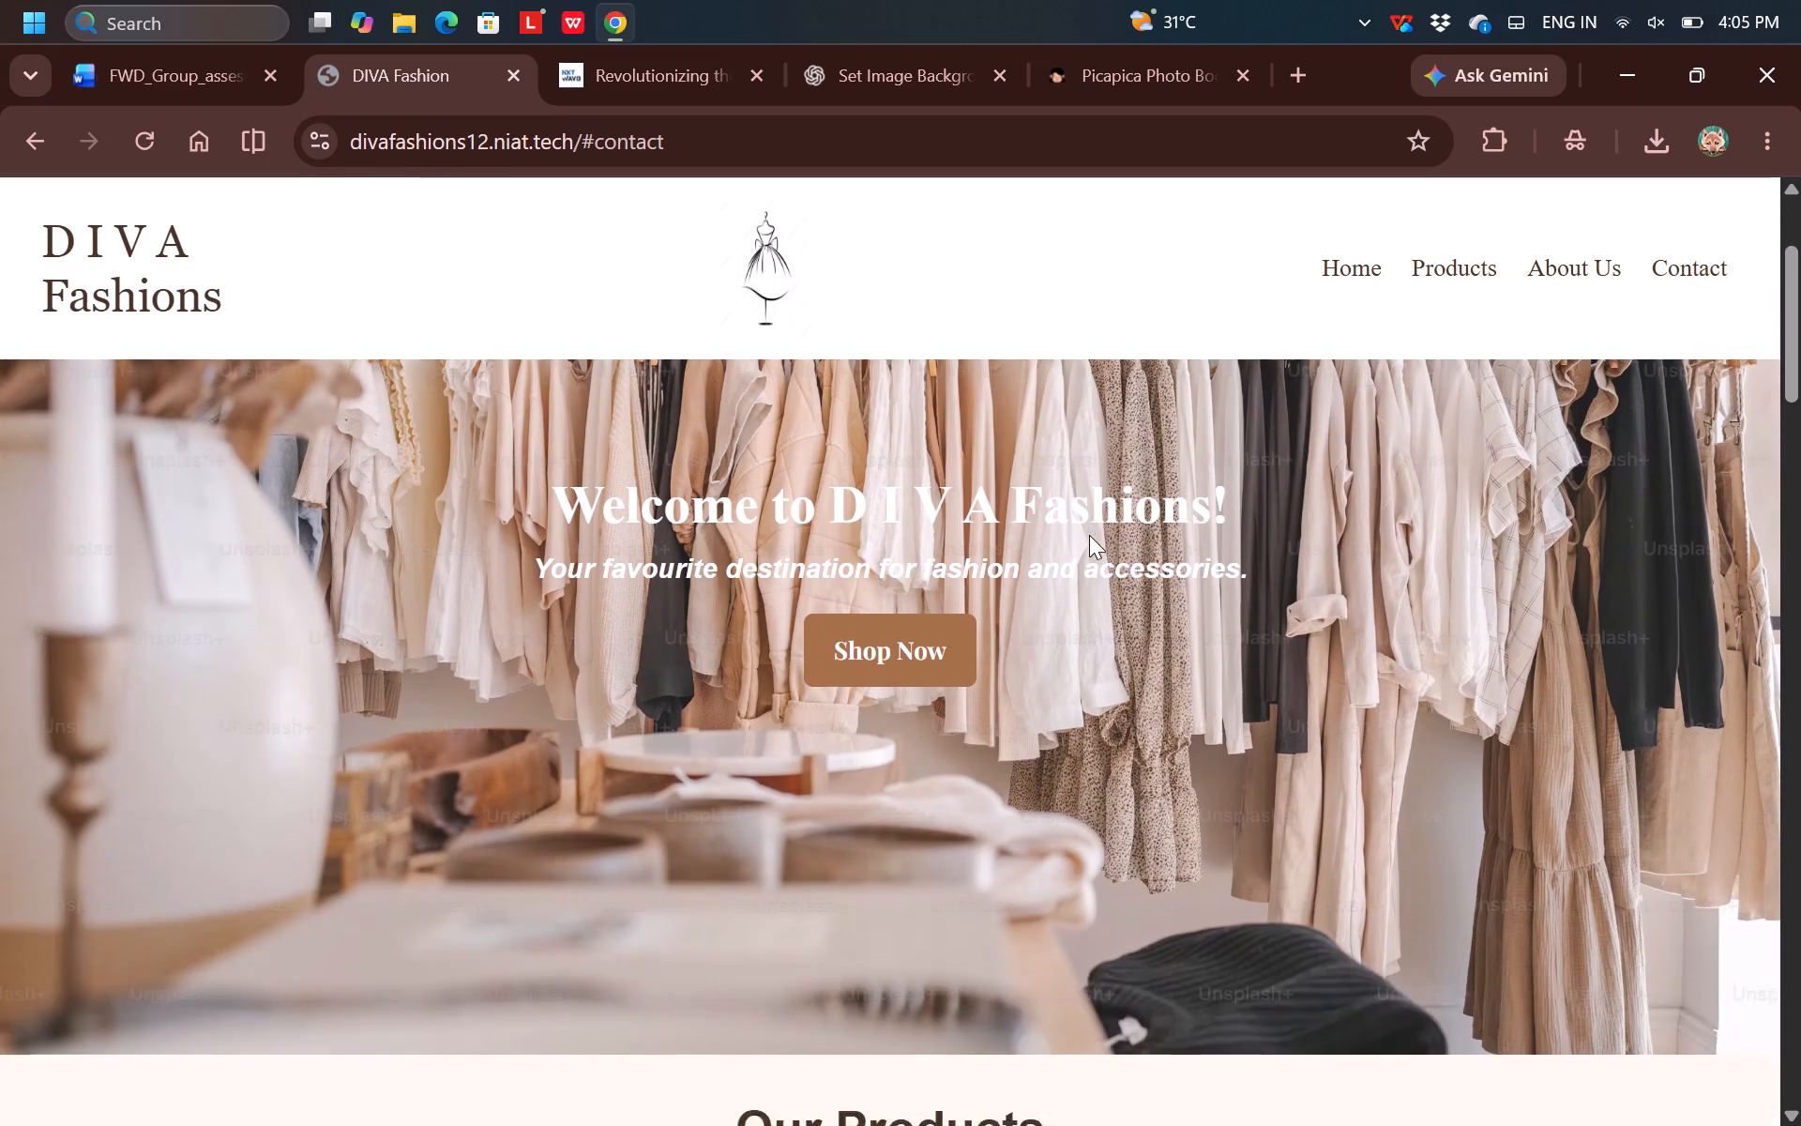
scroll(1089, 535, right, 1)
Go to the website's Home section and capture a screenshot of the page area with the navigation bar and welcome banner.
click(1347, 256)
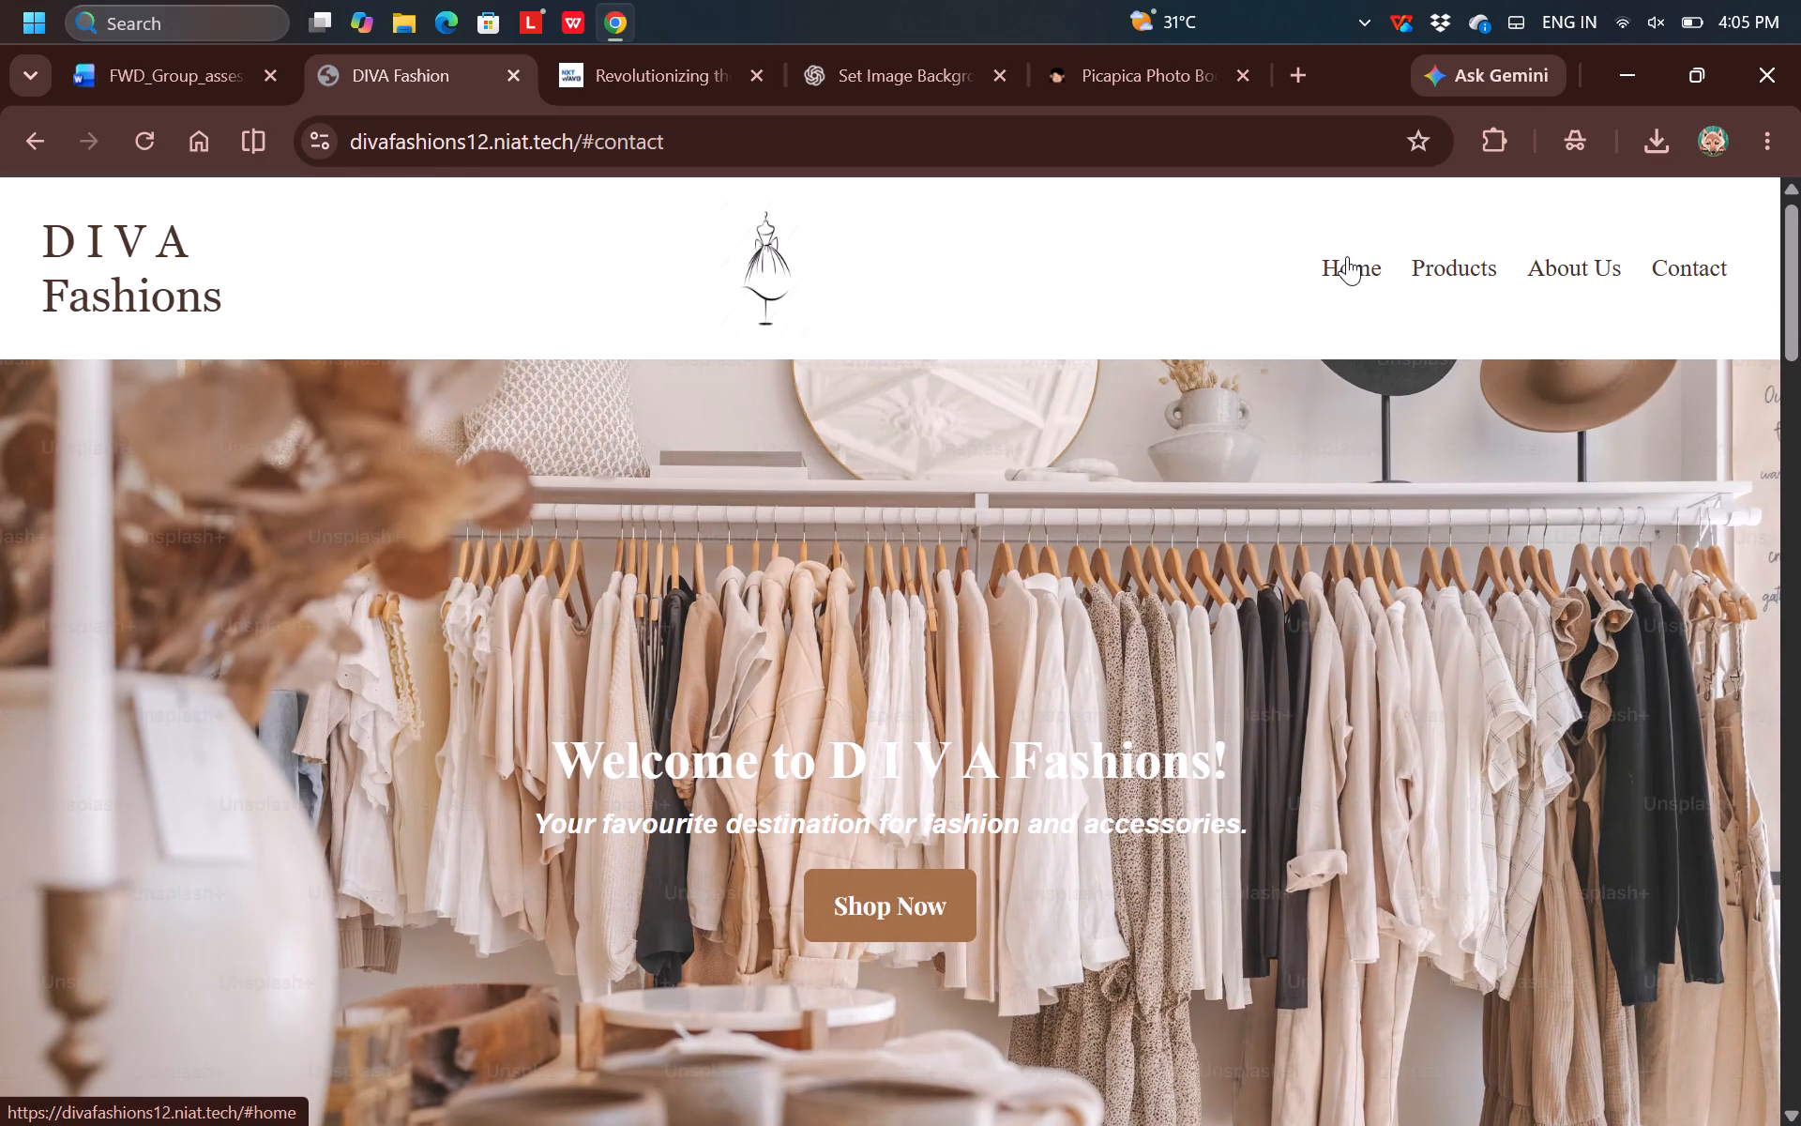
scroll(1624, 409, up, 4)
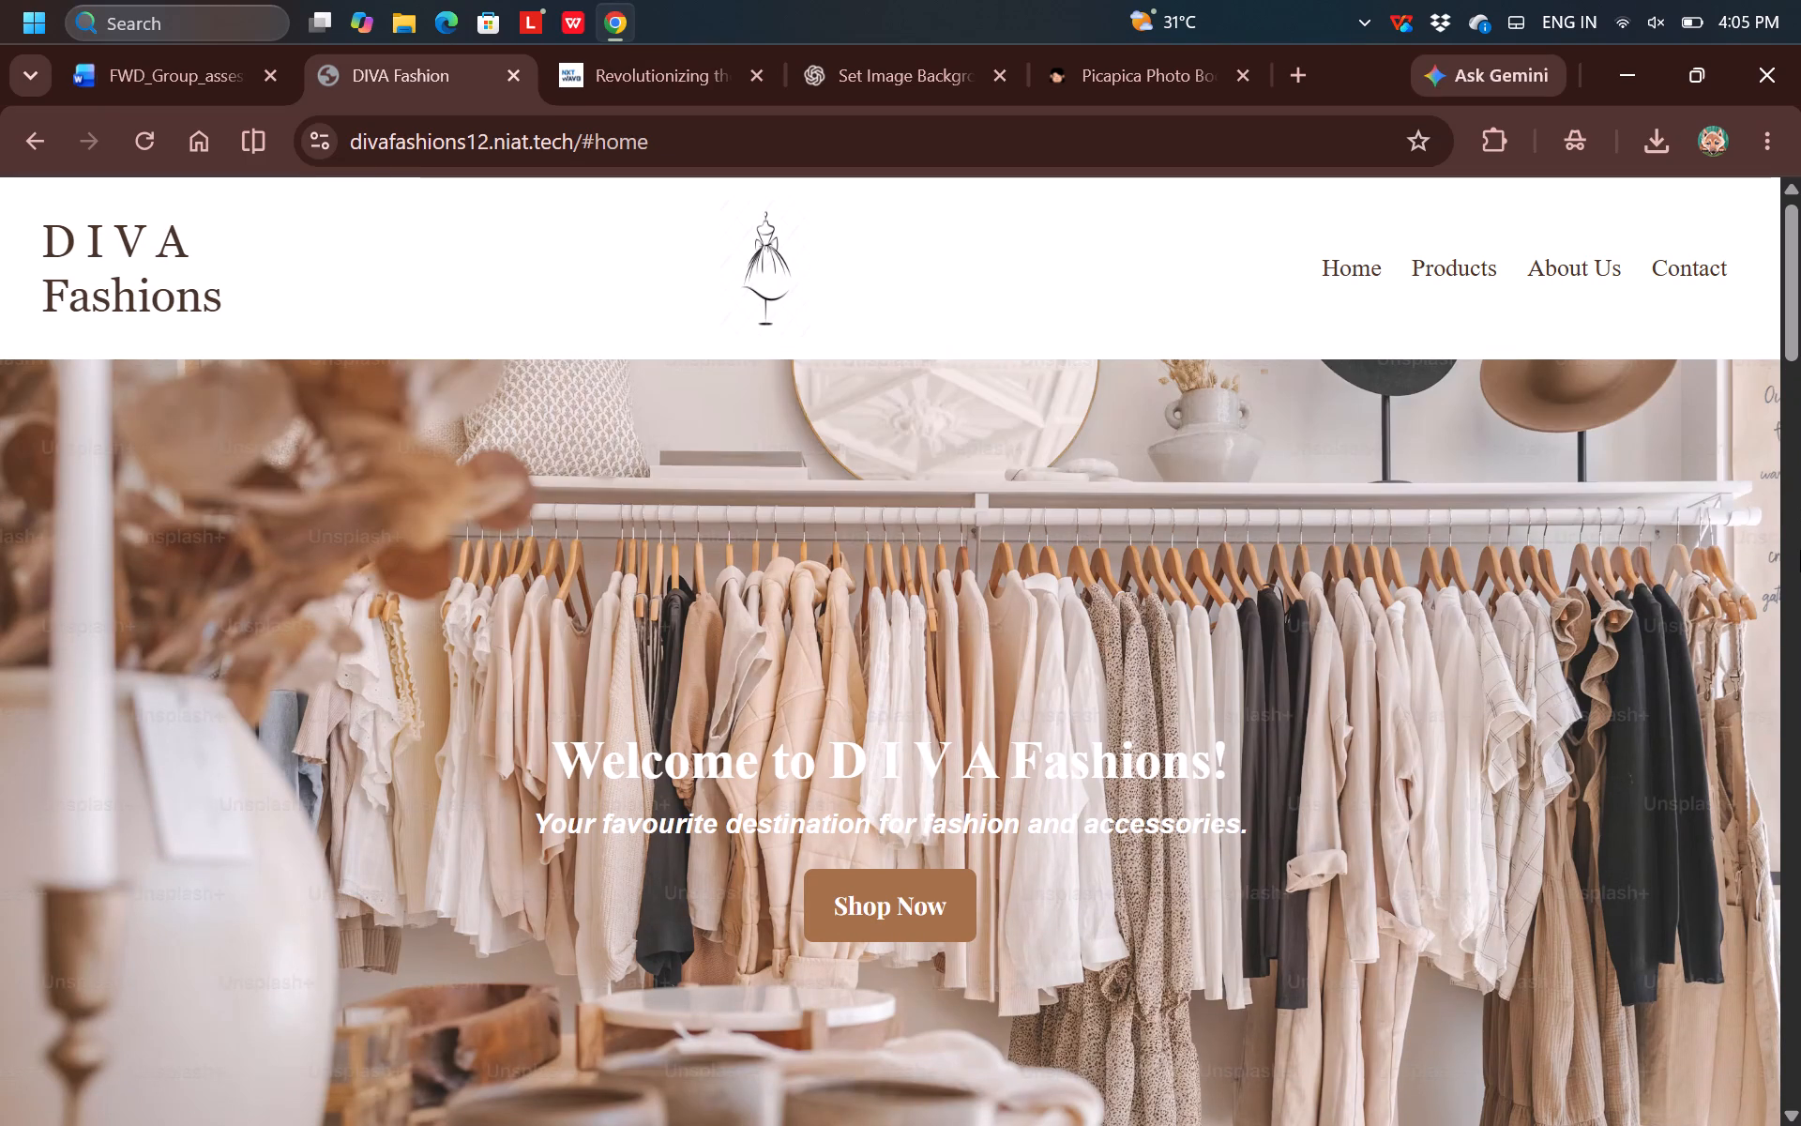
key(shift+super+s)
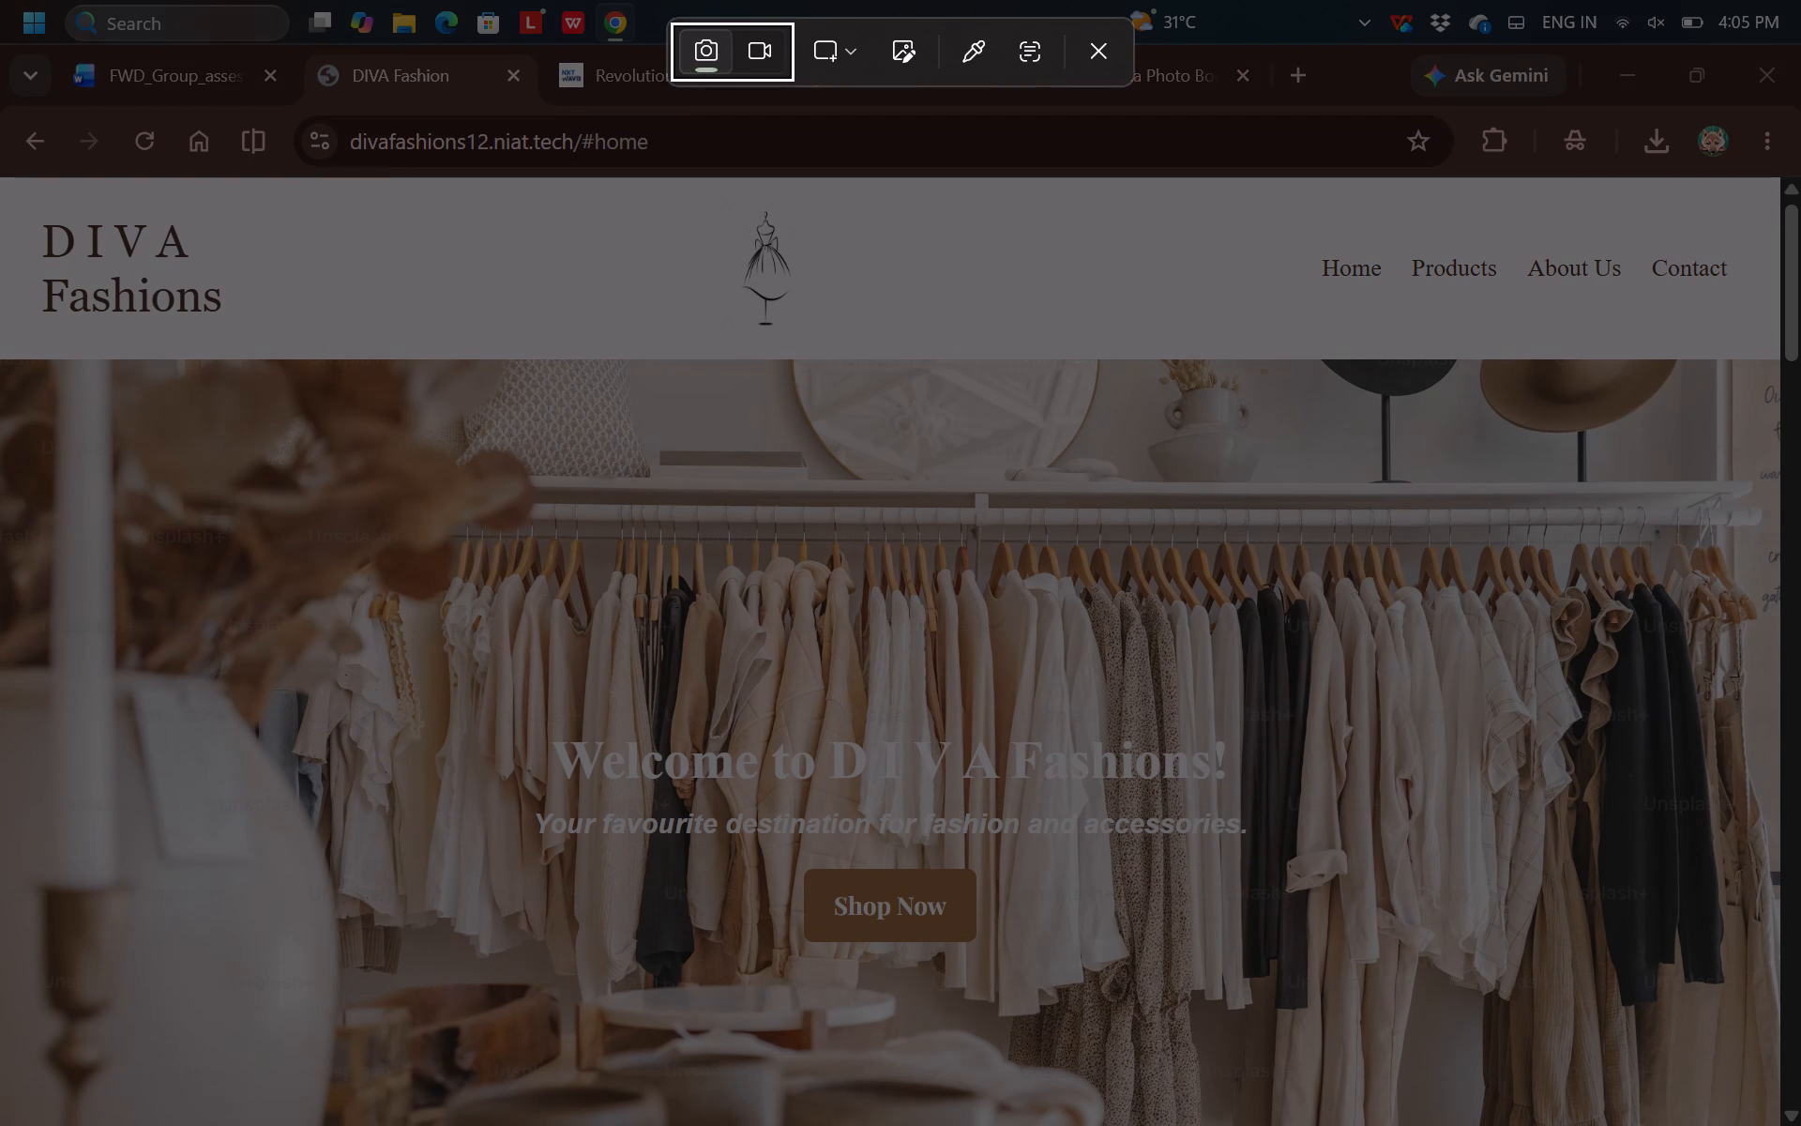
drag(0, 183, 1800, 949)
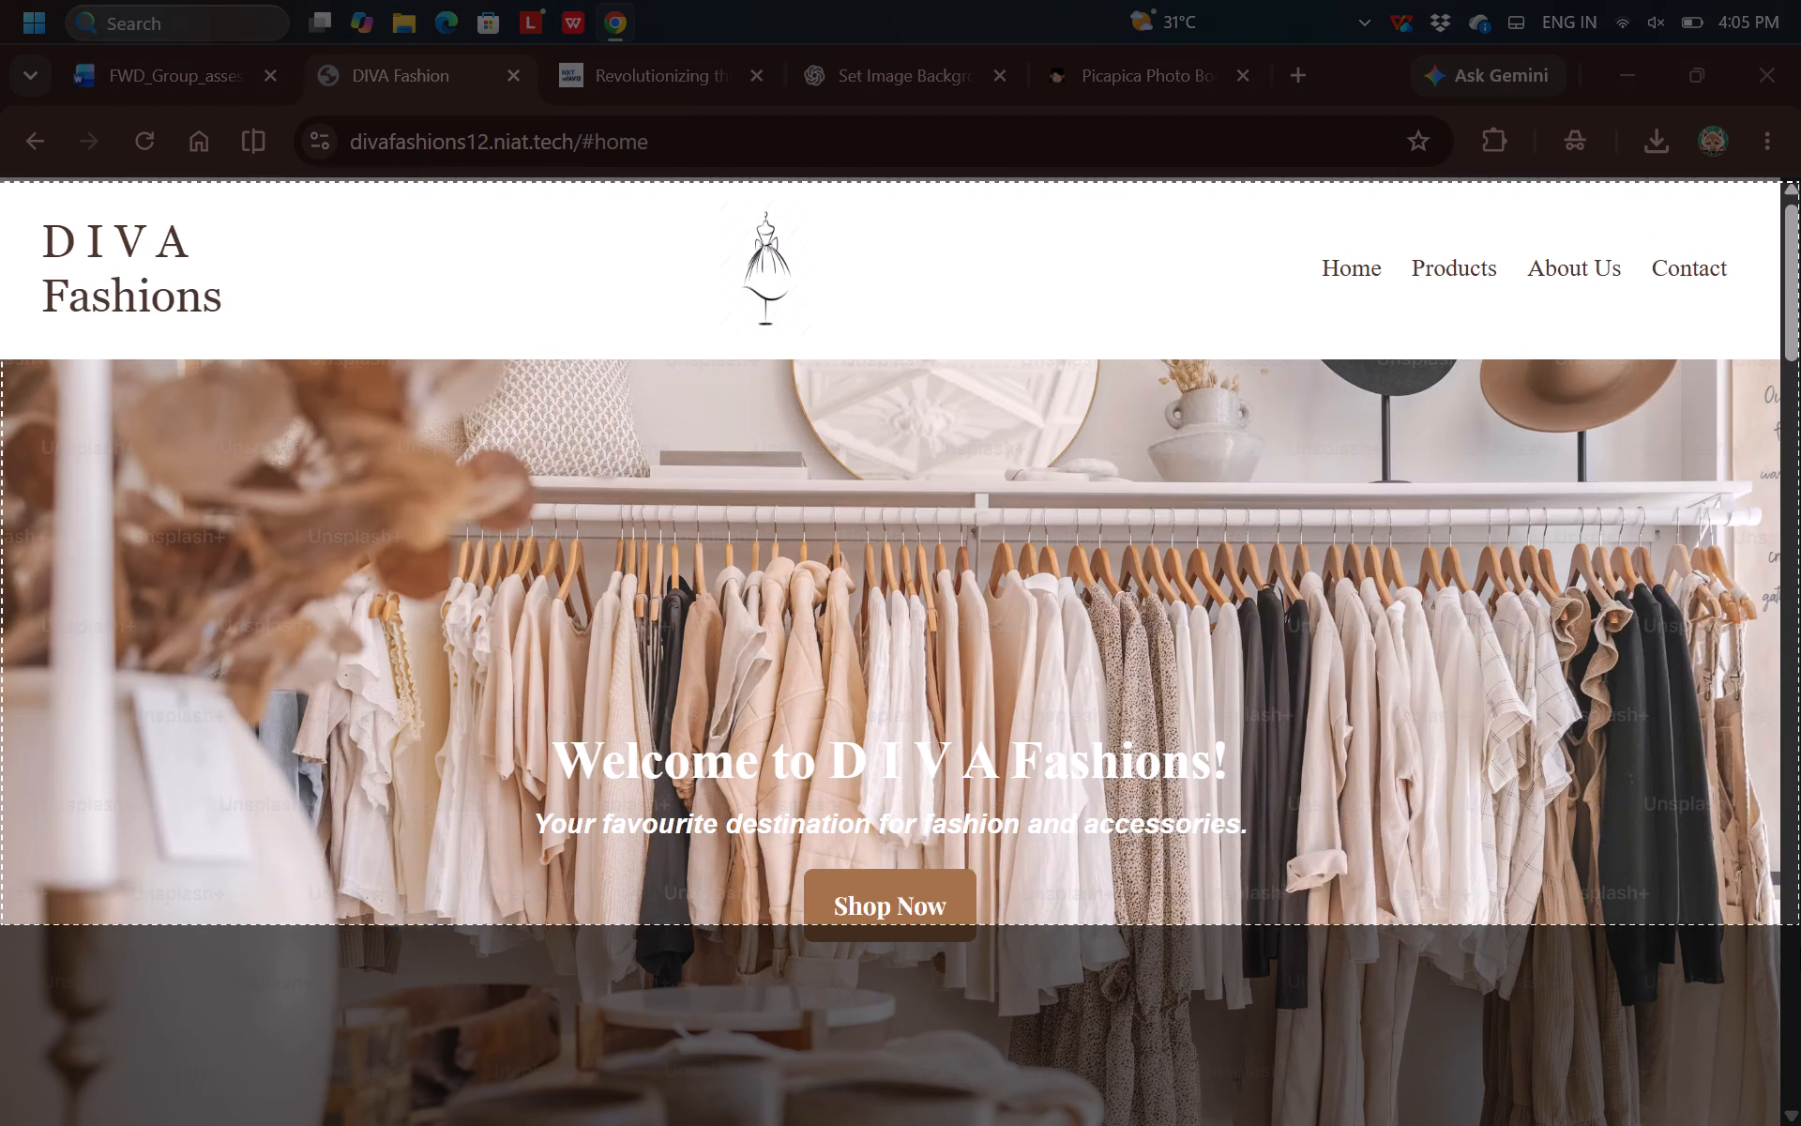
drag(1800, 949, 1772, 1125)
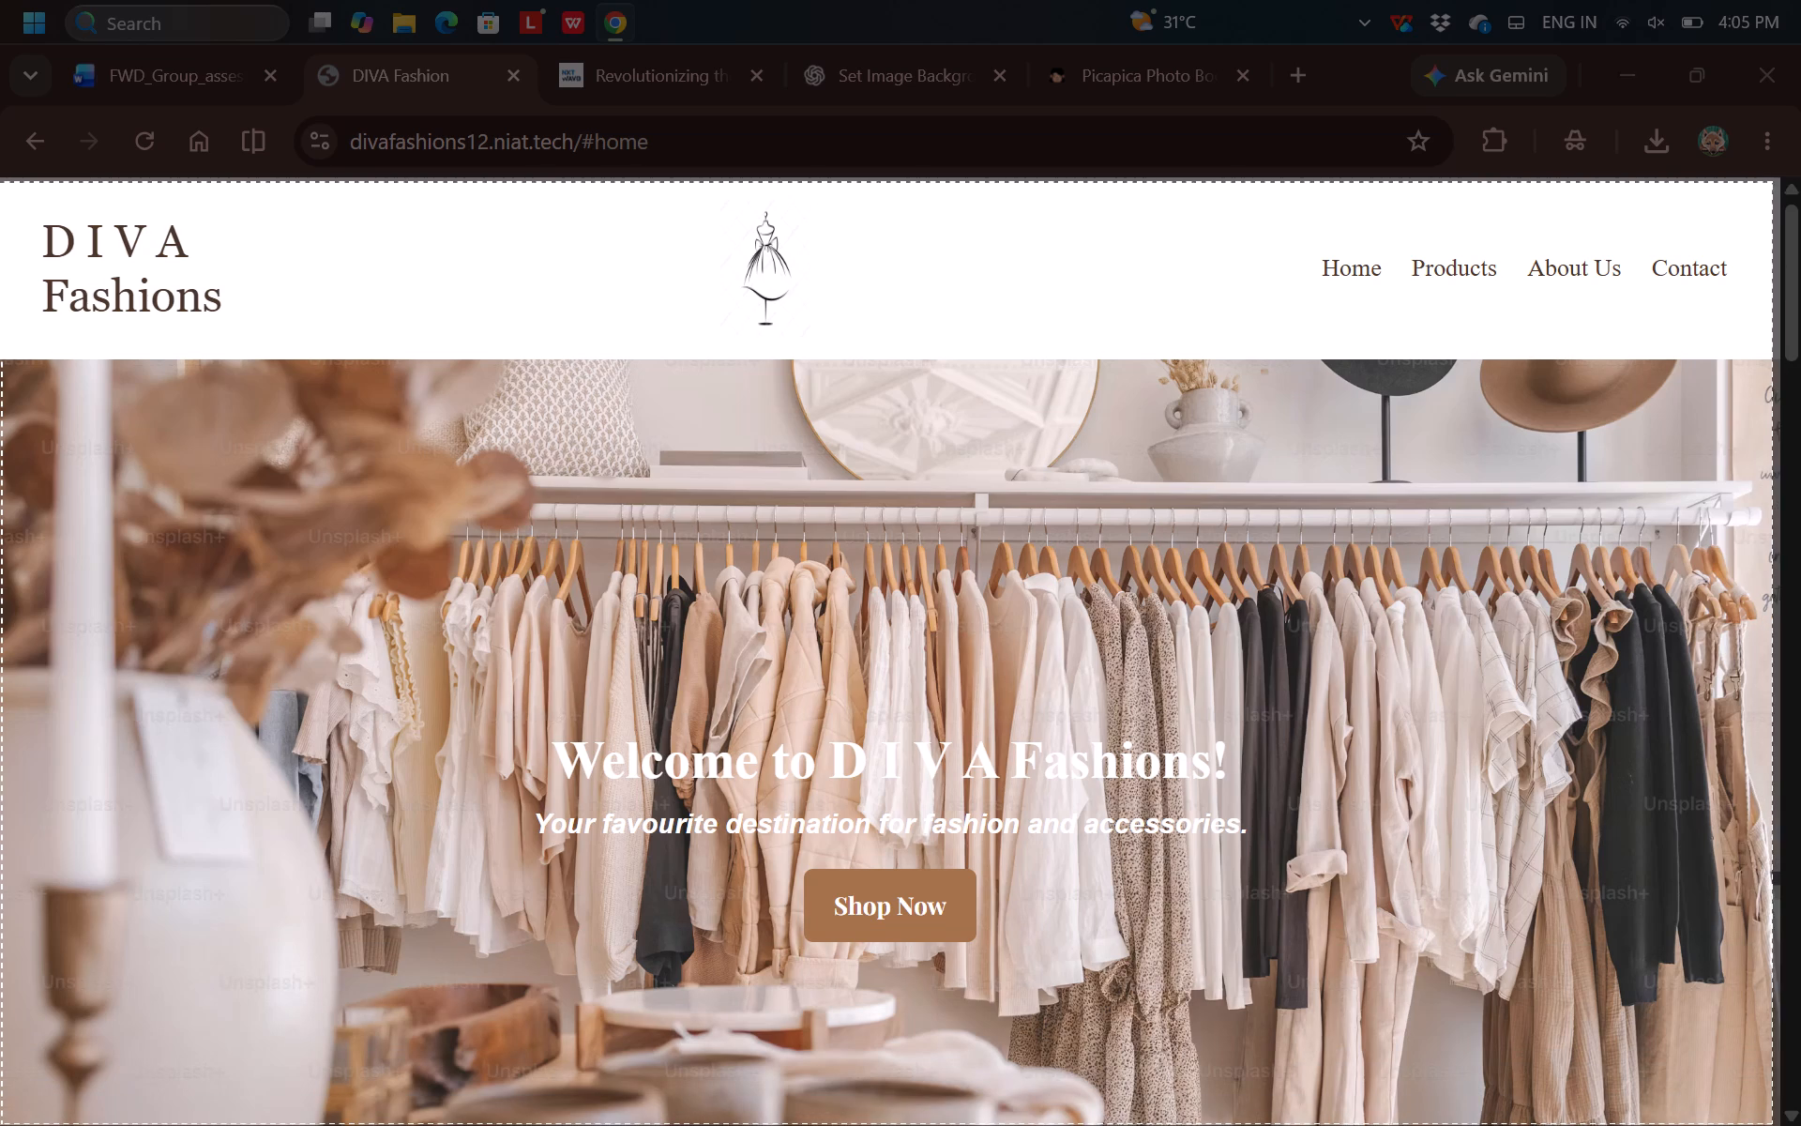
drag(1772, 1125, 1765, 1125)
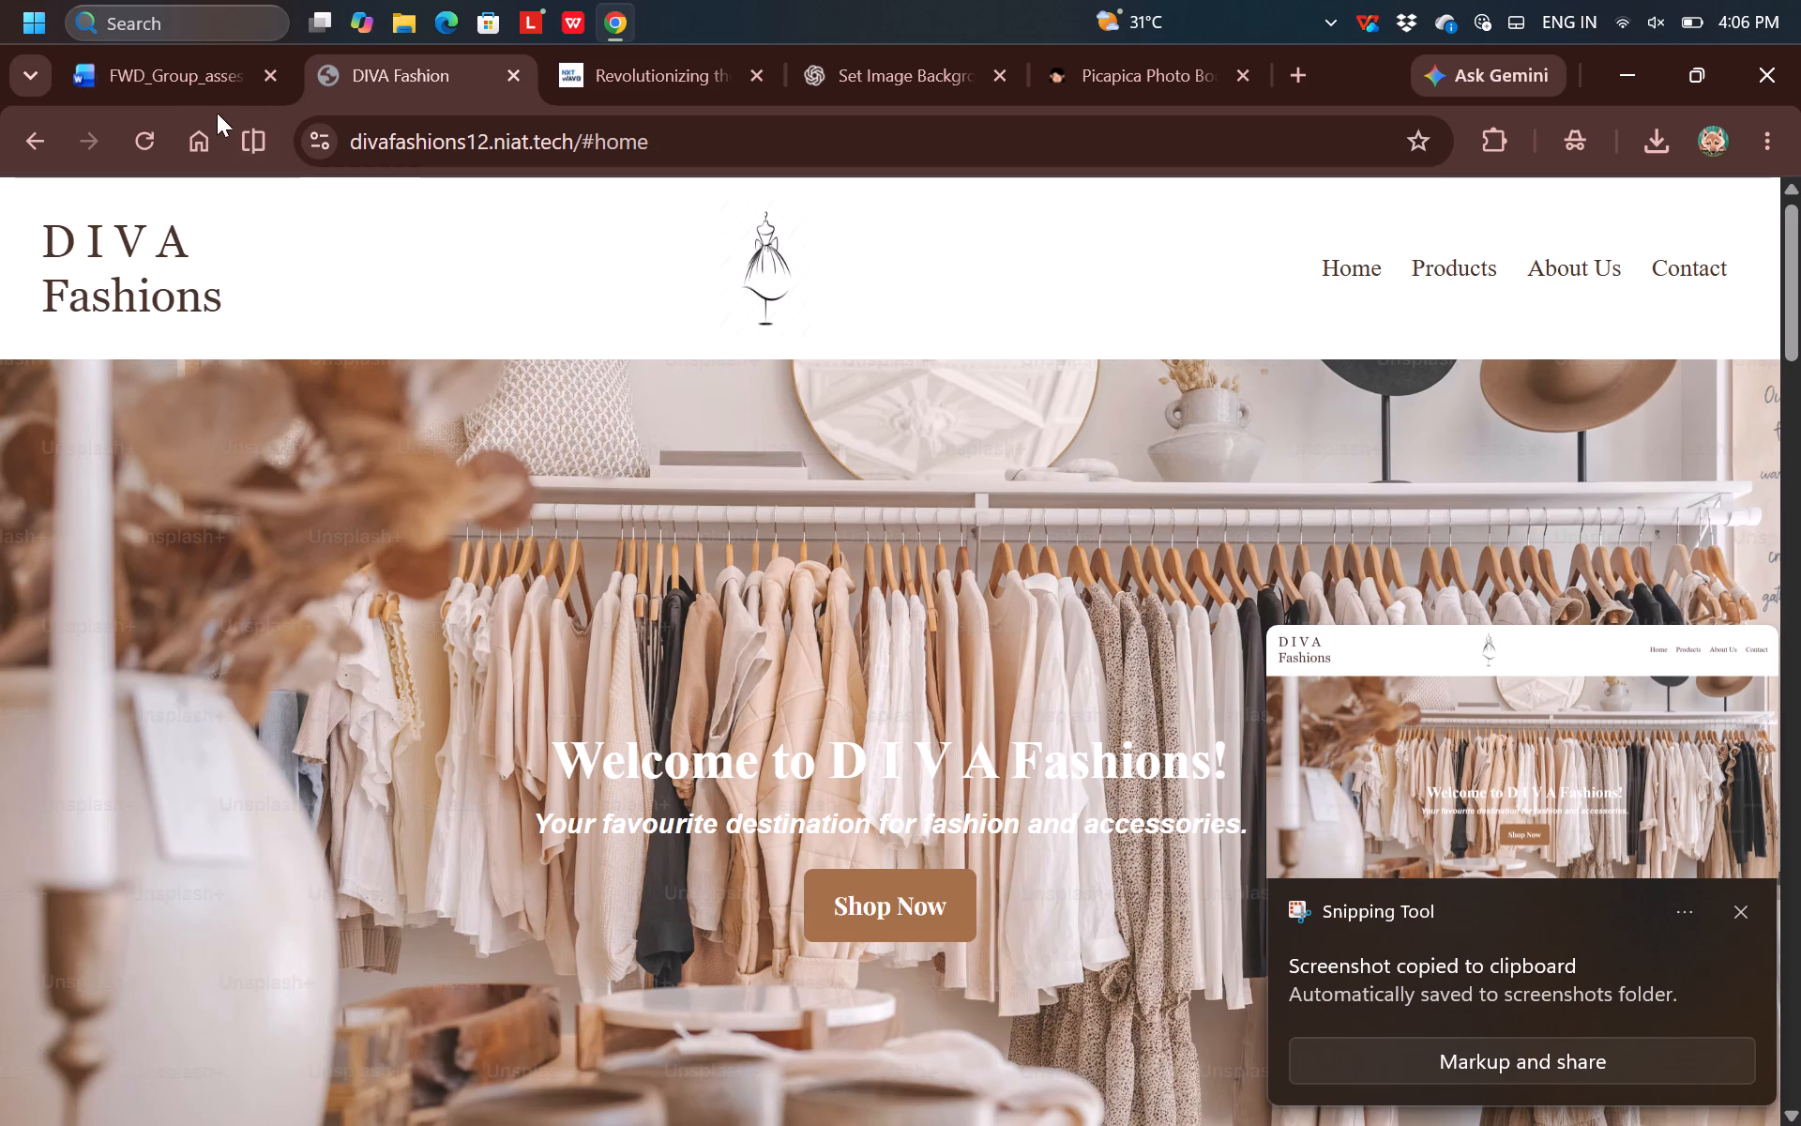
Return to the FWD group assessment document and paste the captured home page screenshot on the empty line below "The Output:".
click(174, 91)
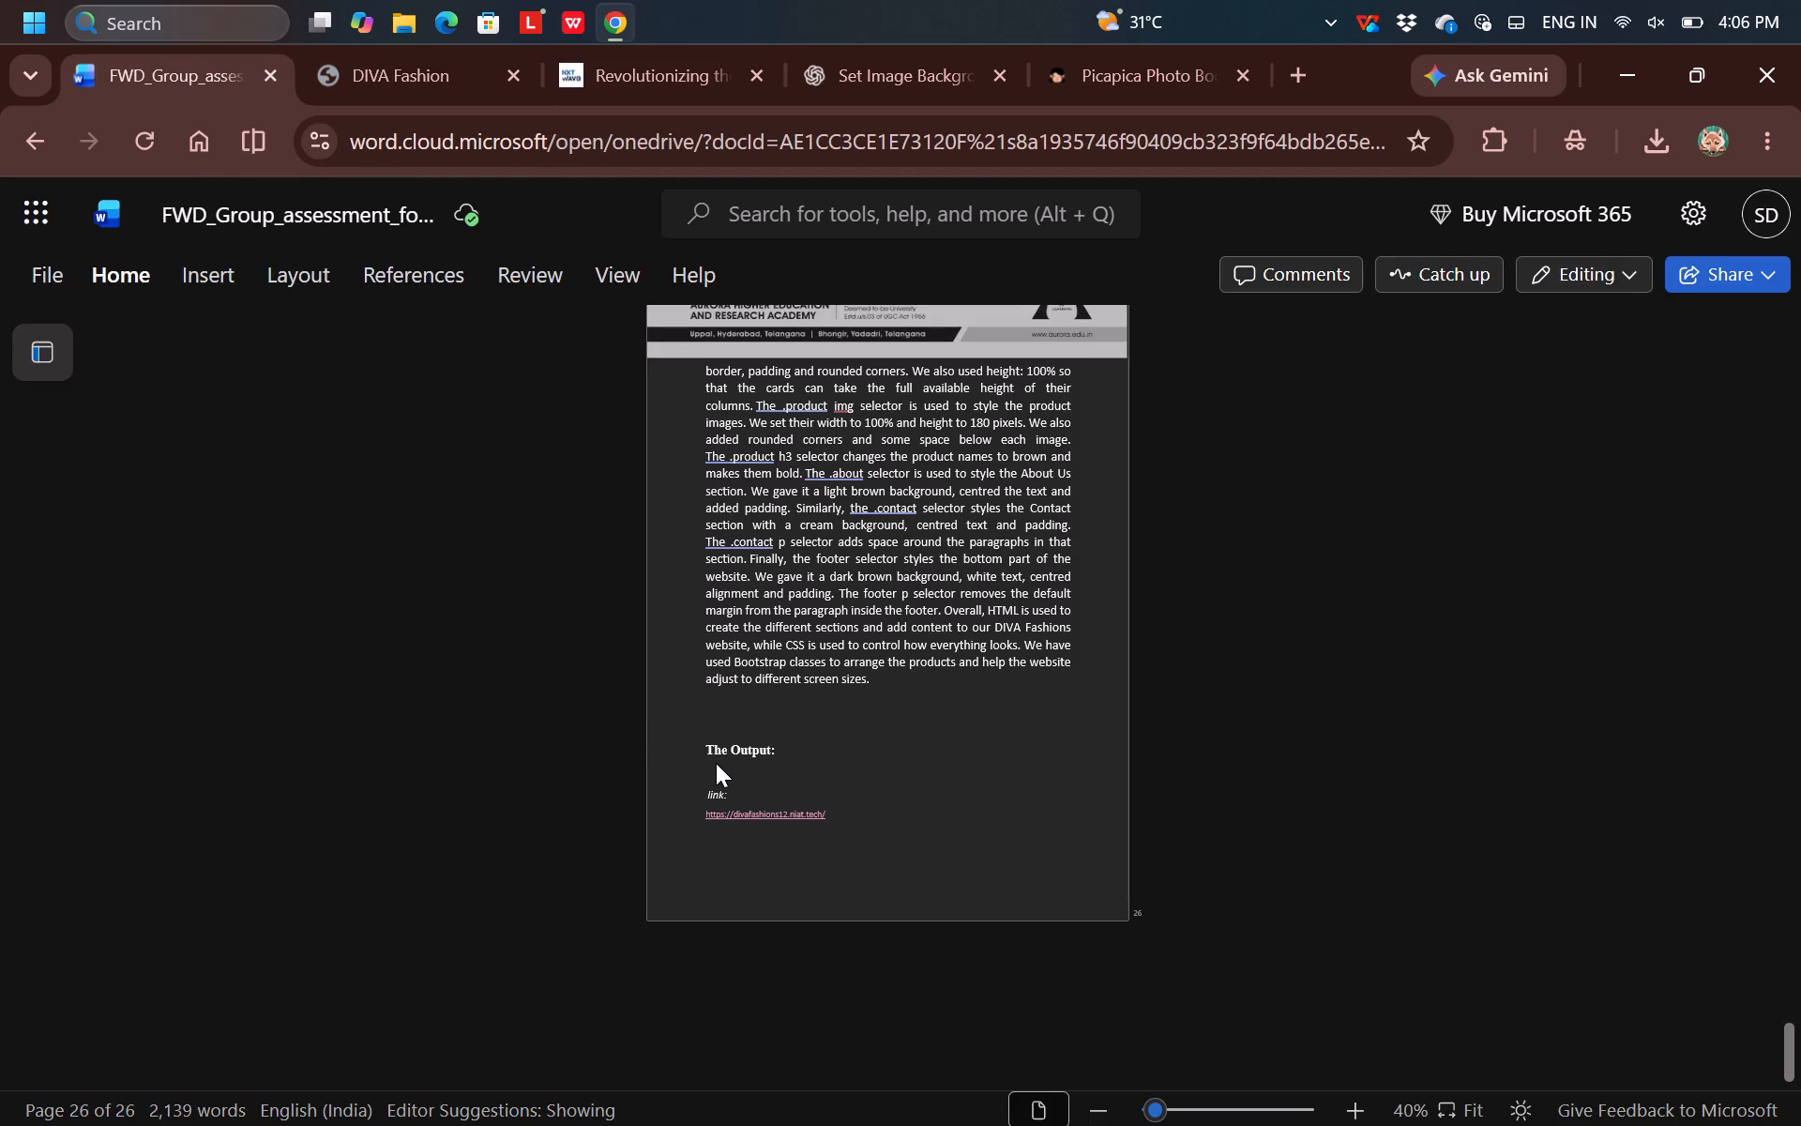
click(764, 757)
key(ctrl+v)
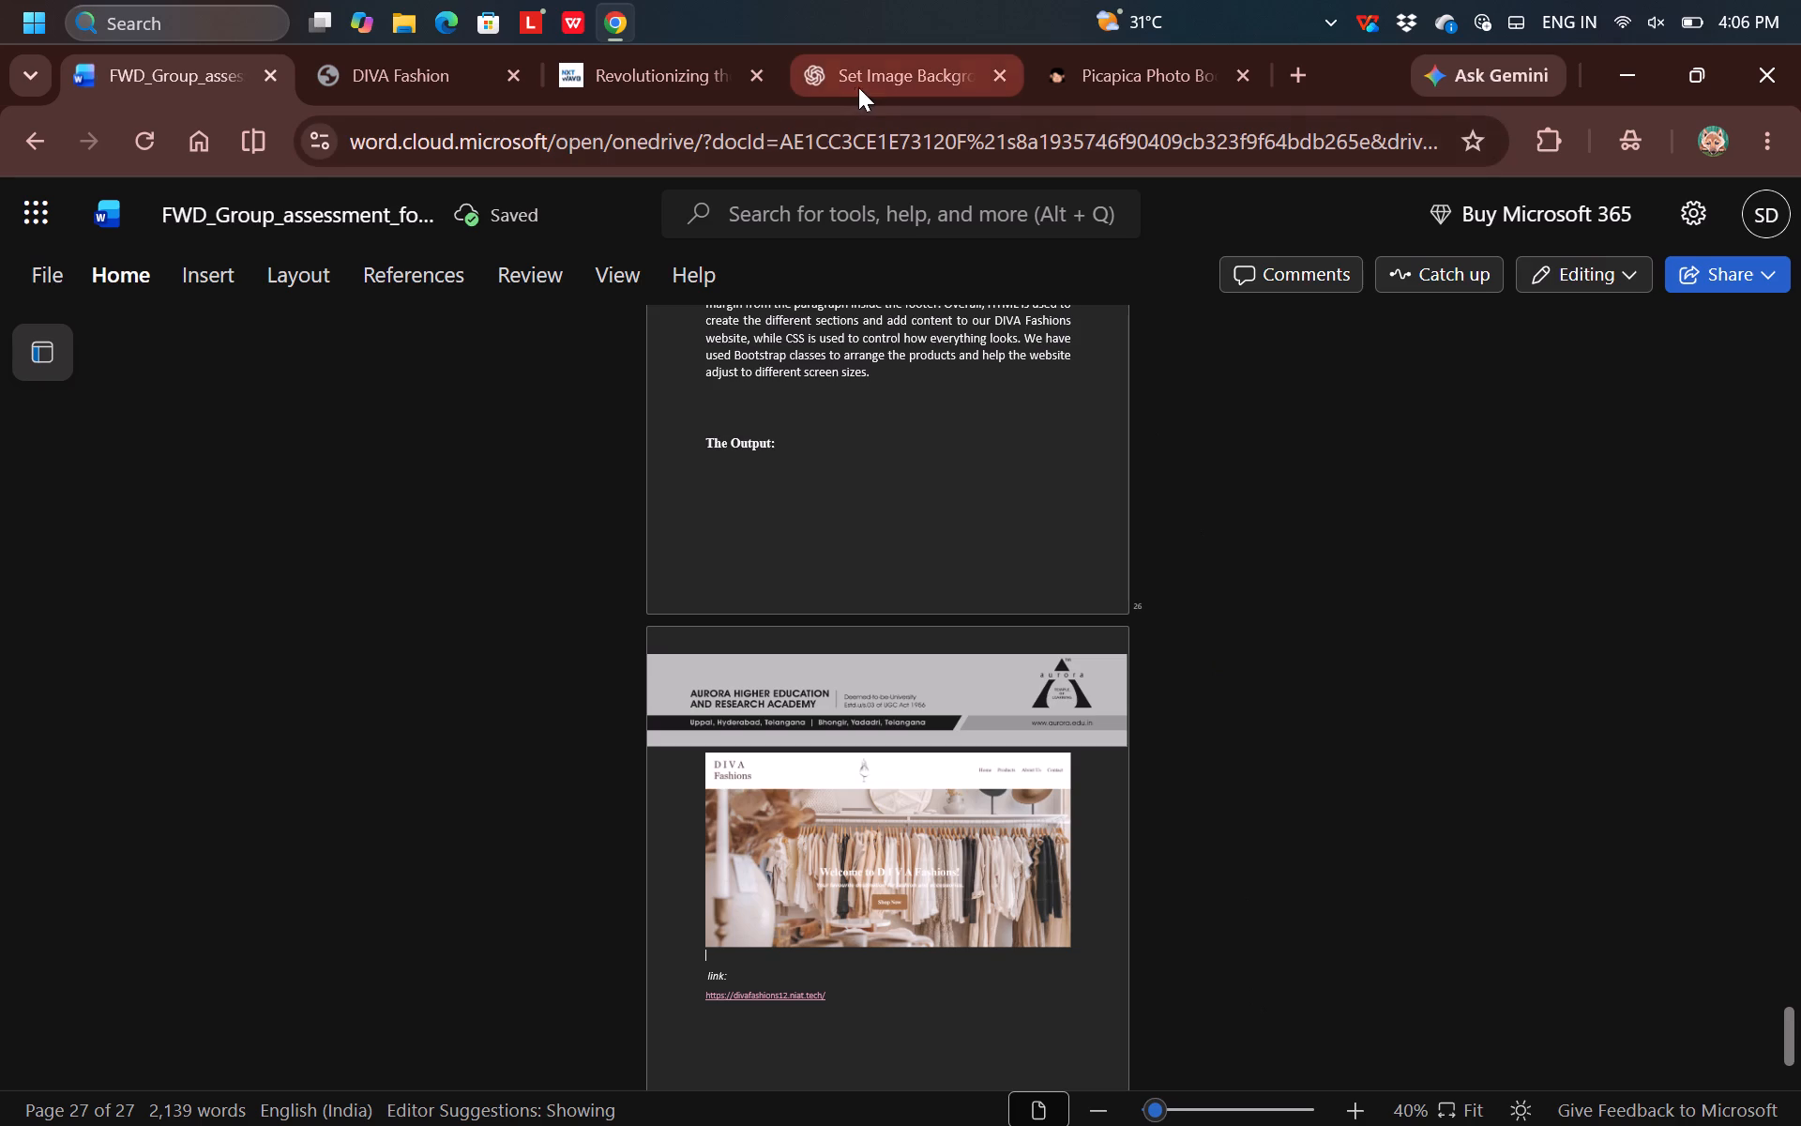
Switch back to the DIVA Fashion website.
click(453, 70)
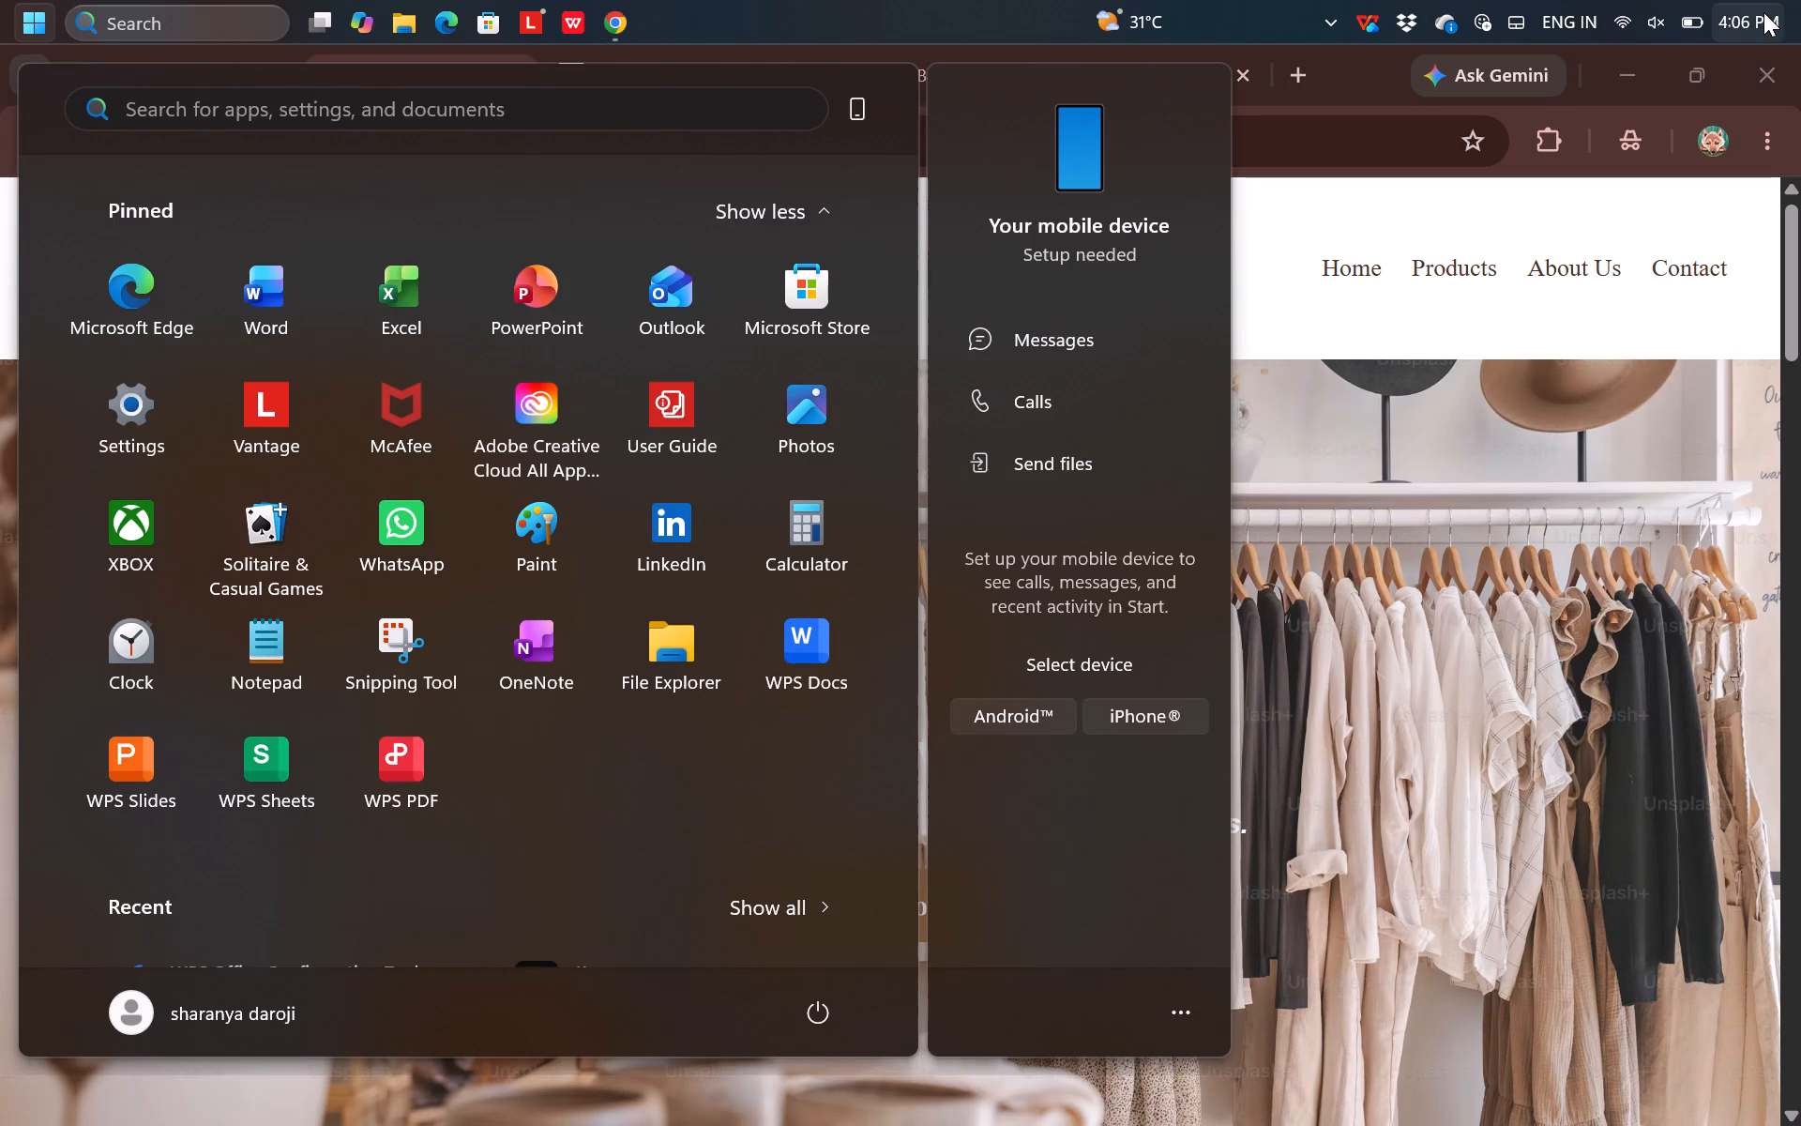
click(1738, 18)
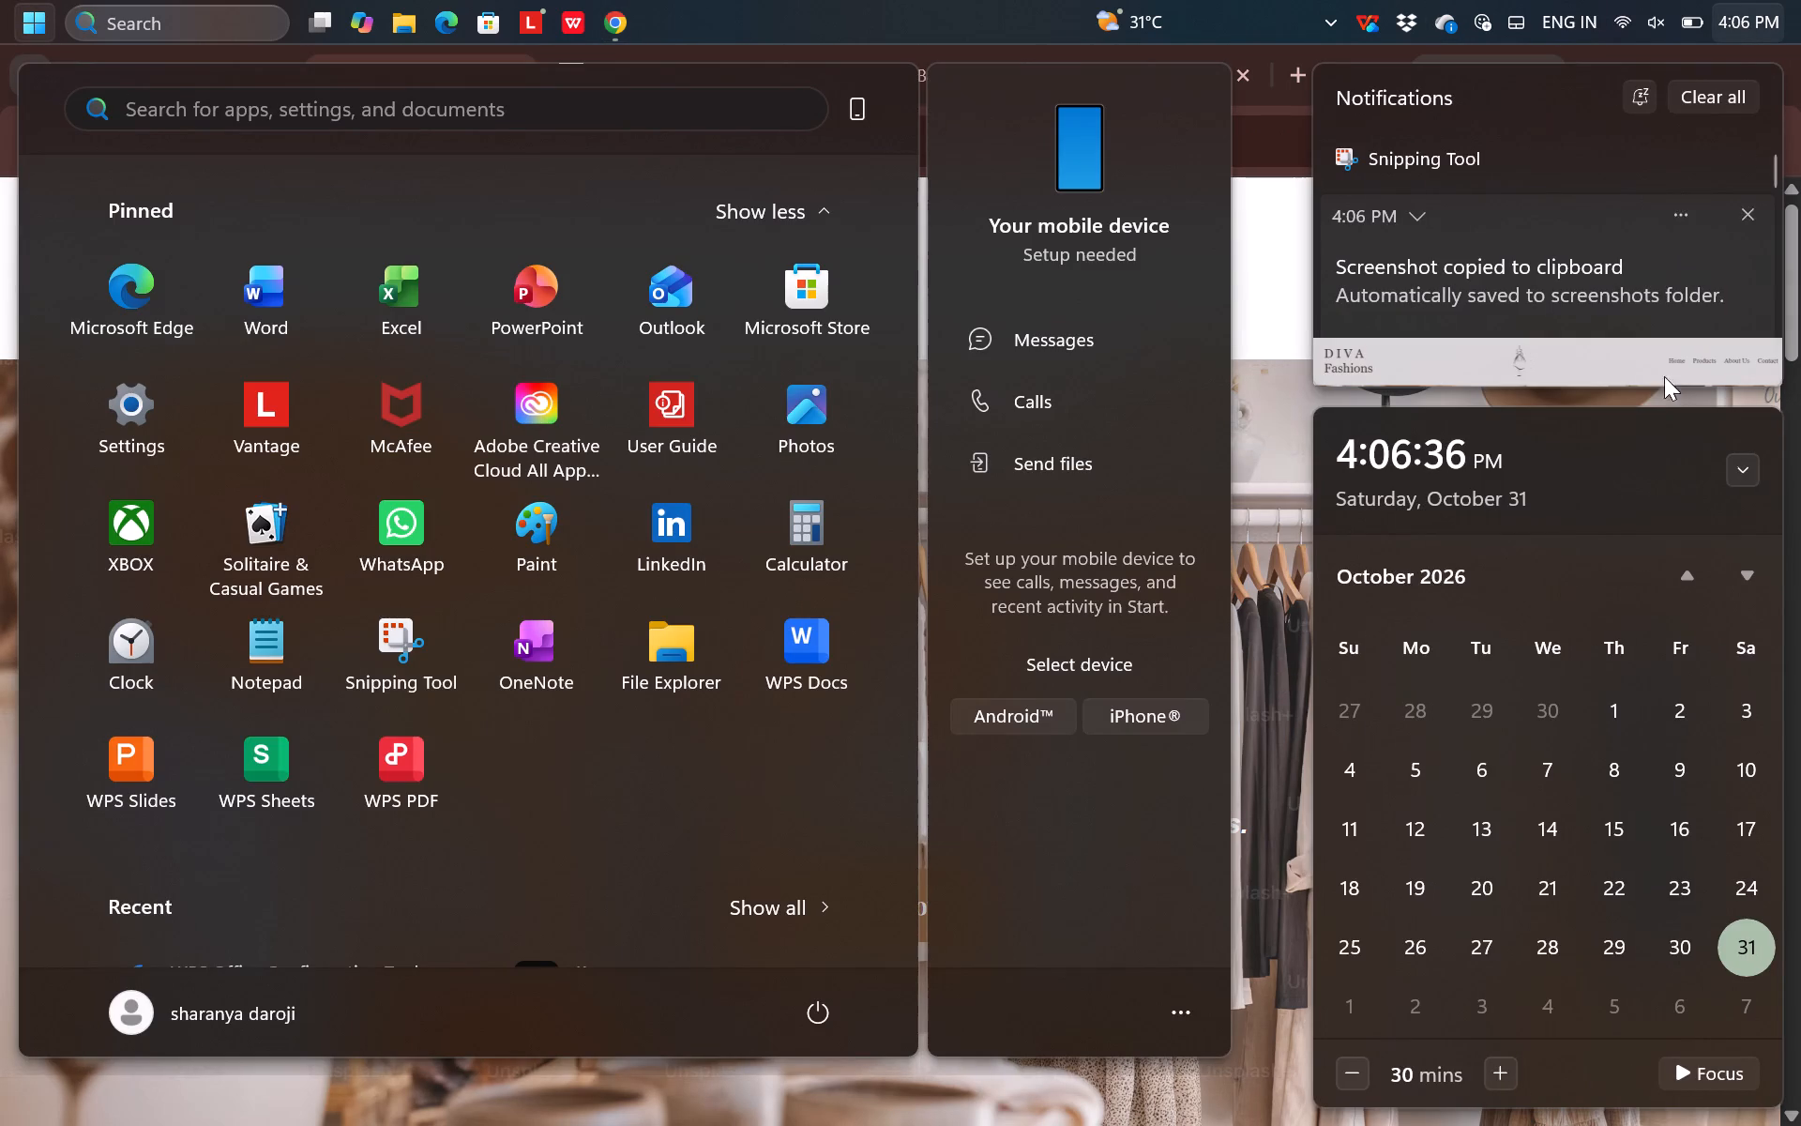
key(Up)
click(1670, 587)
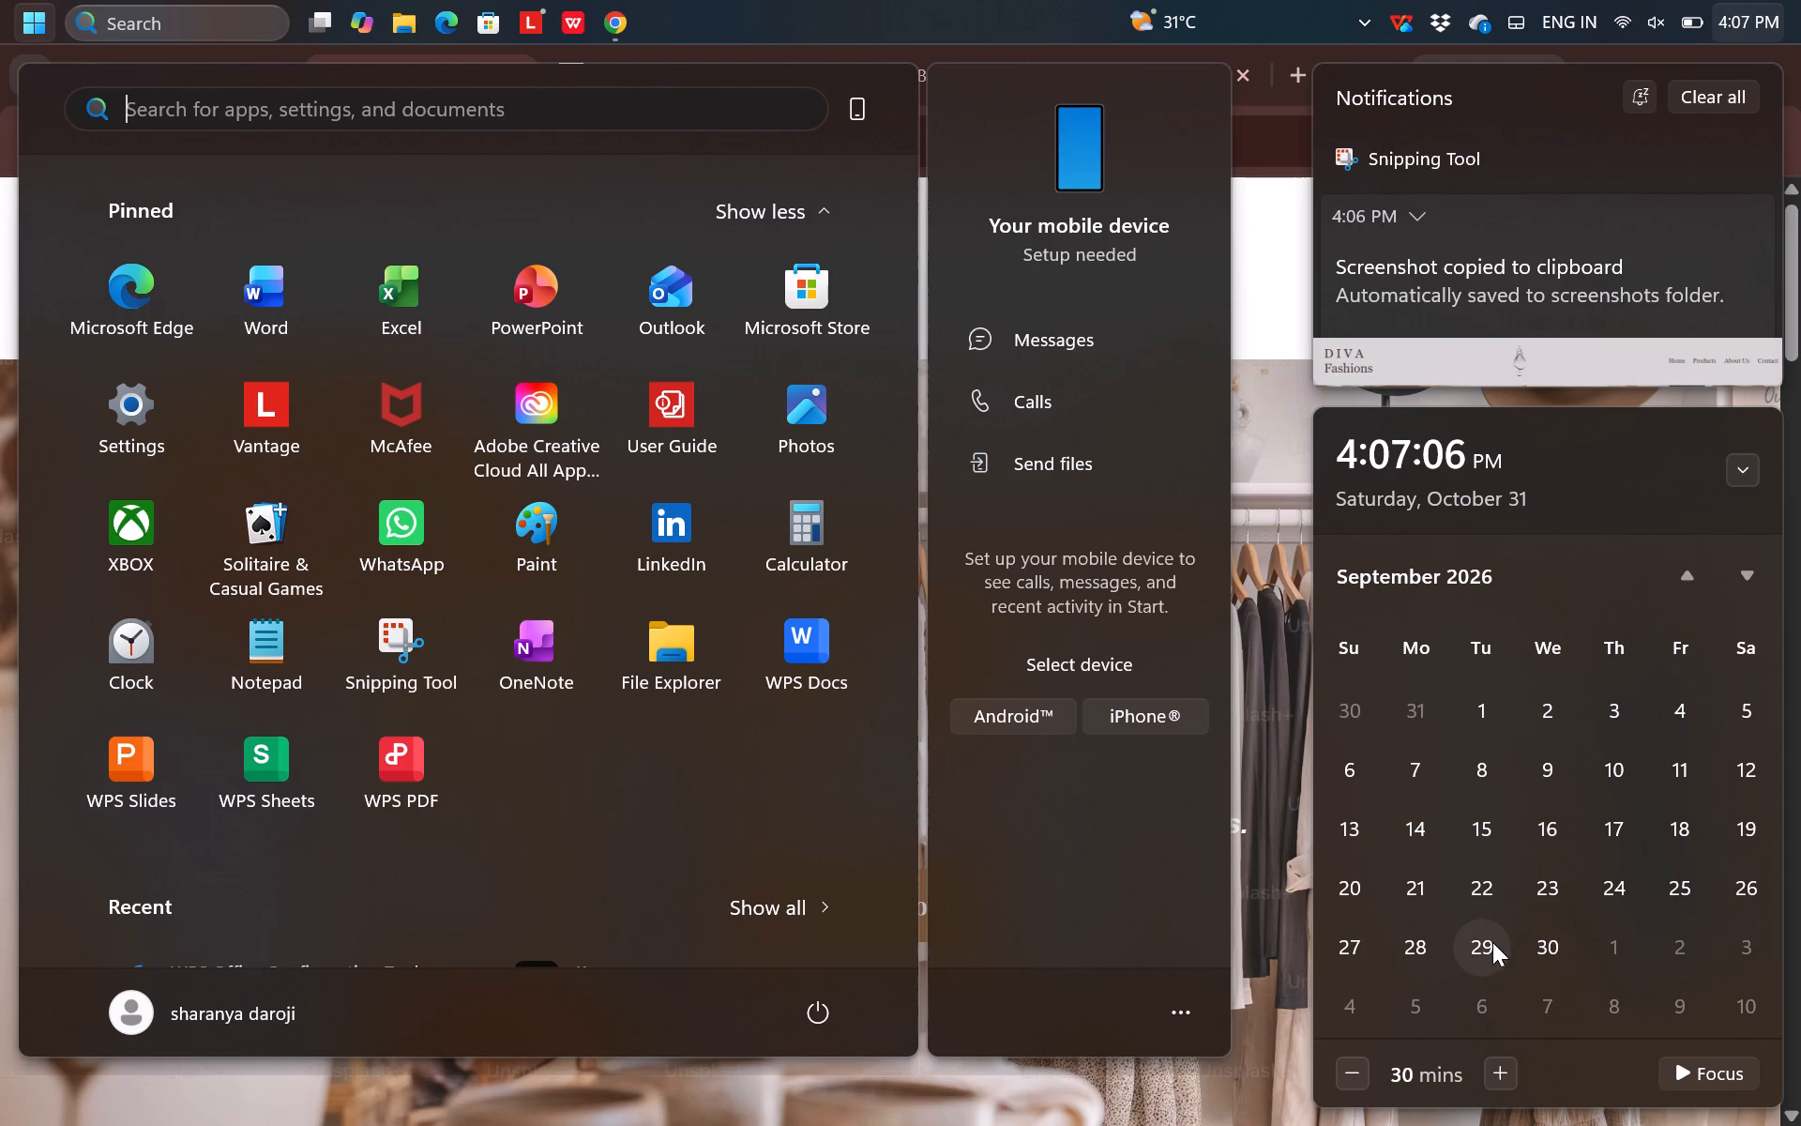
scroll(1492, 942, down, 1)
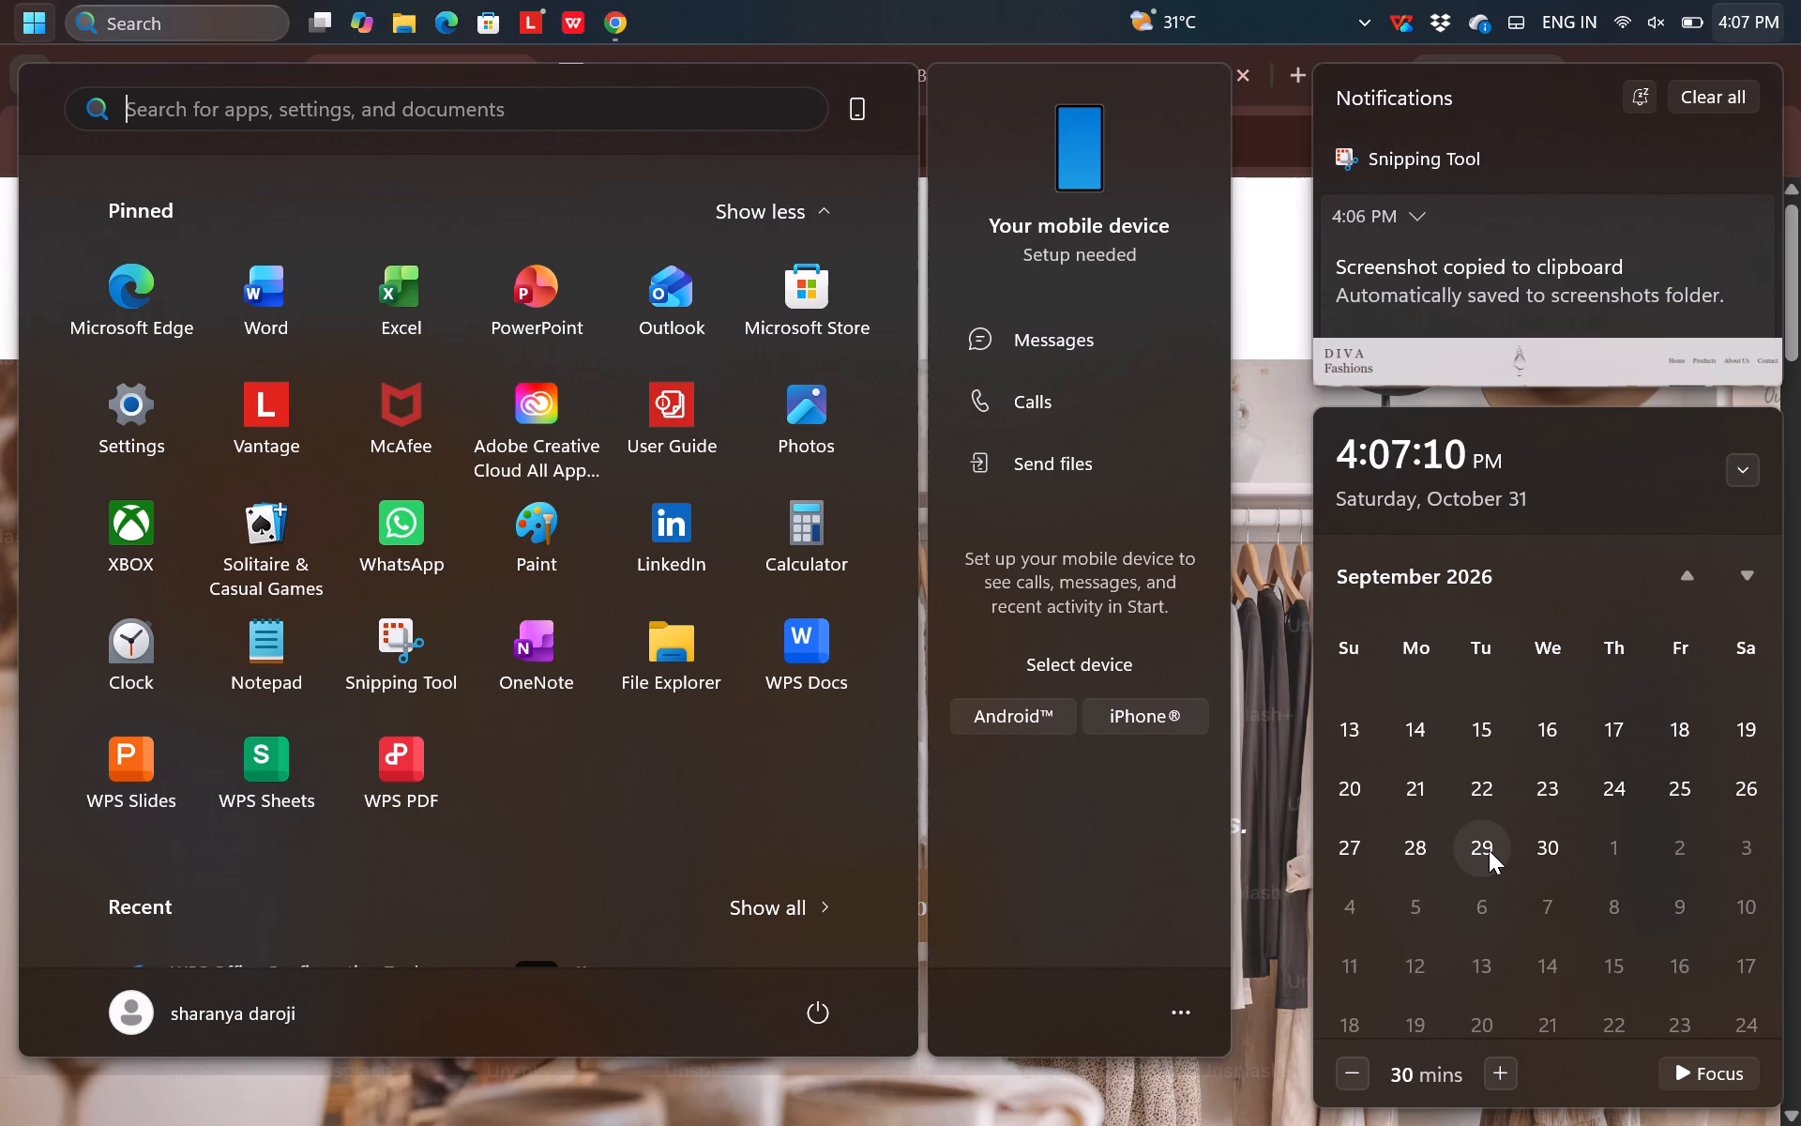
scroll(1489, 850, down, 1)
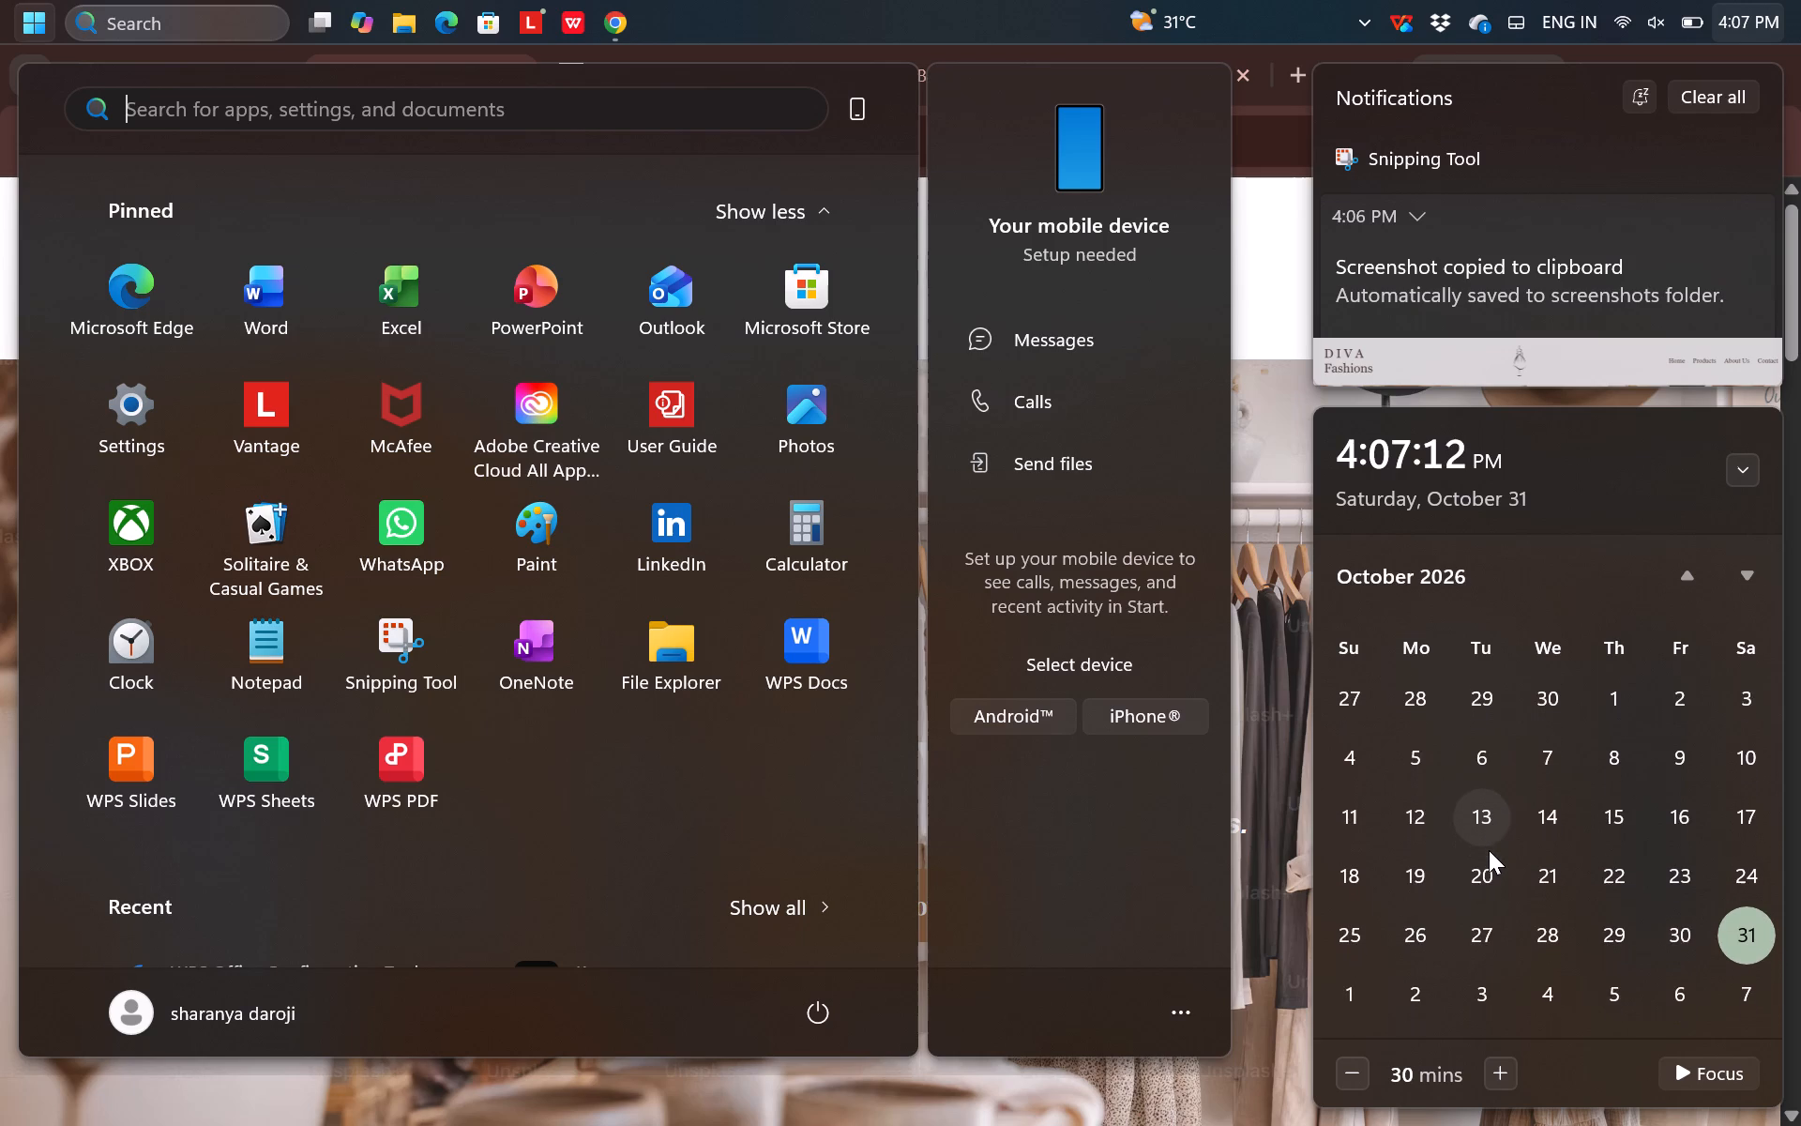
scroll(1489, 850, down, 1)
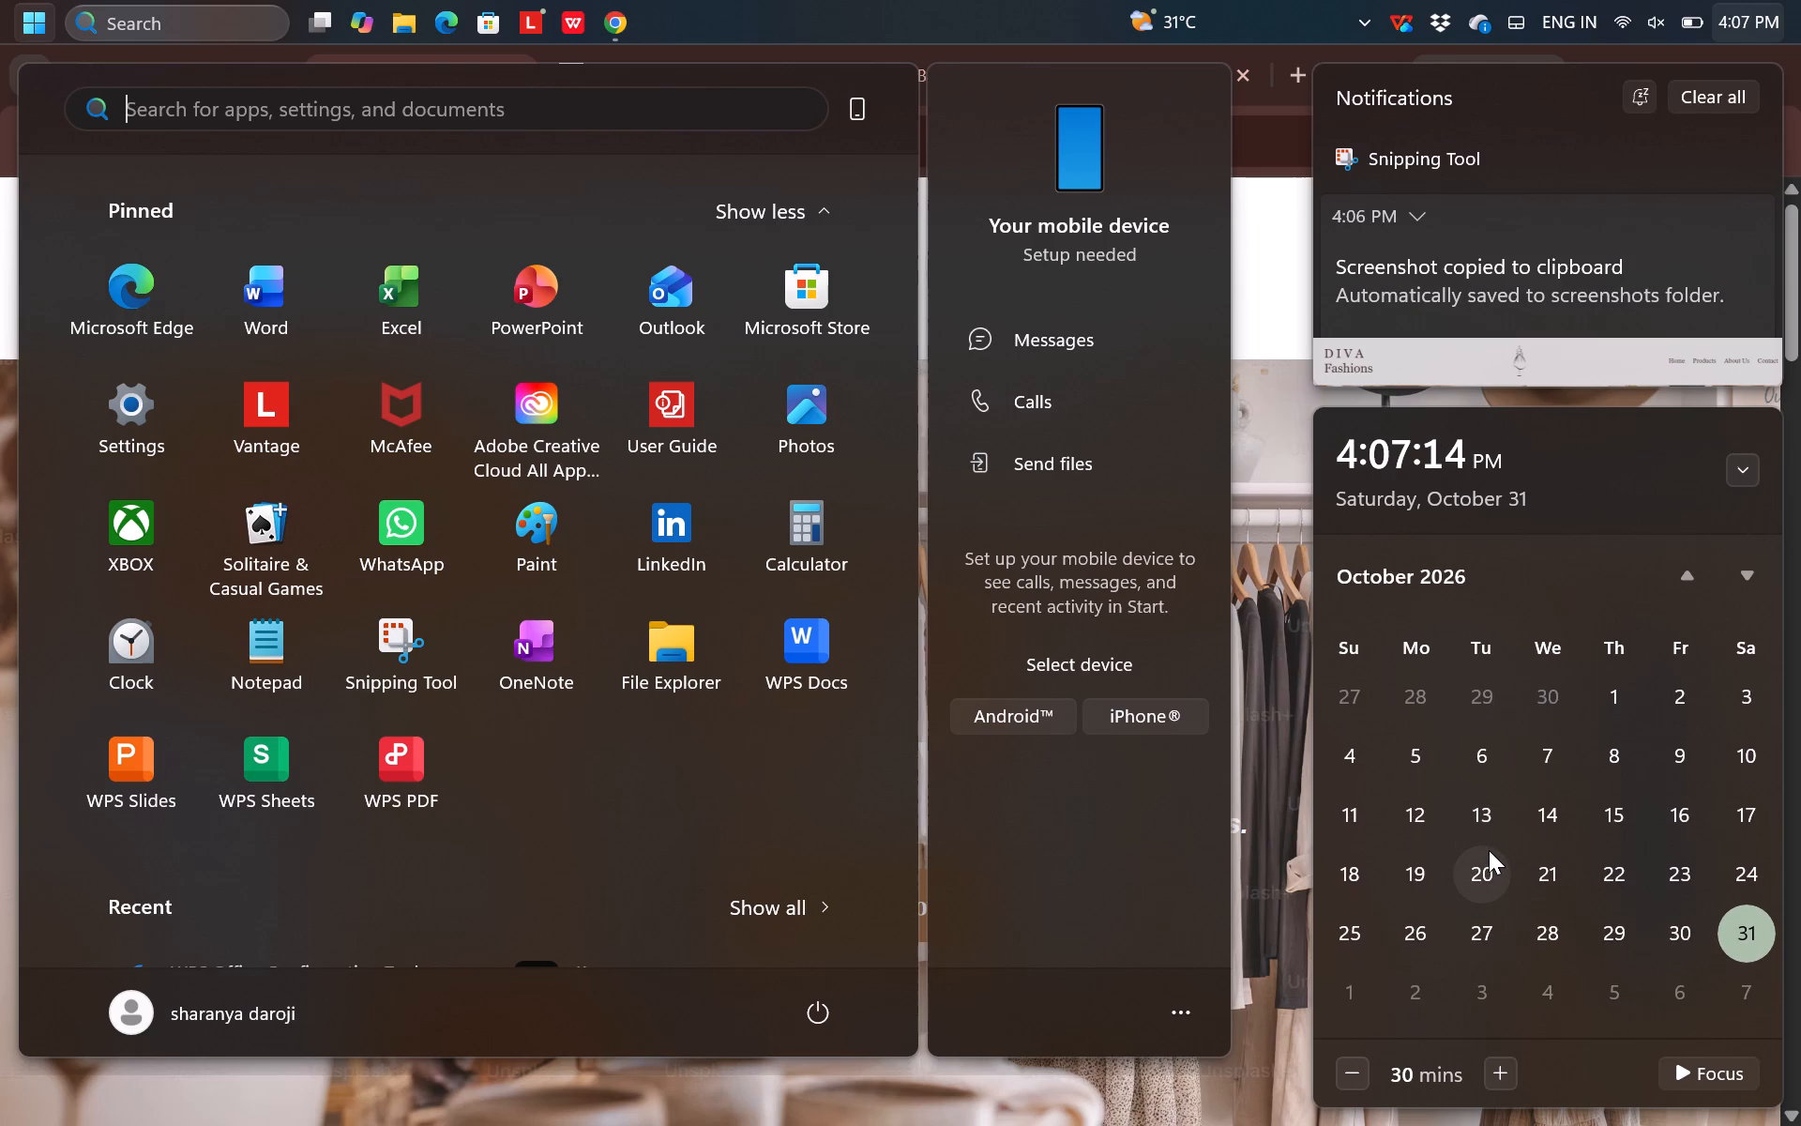
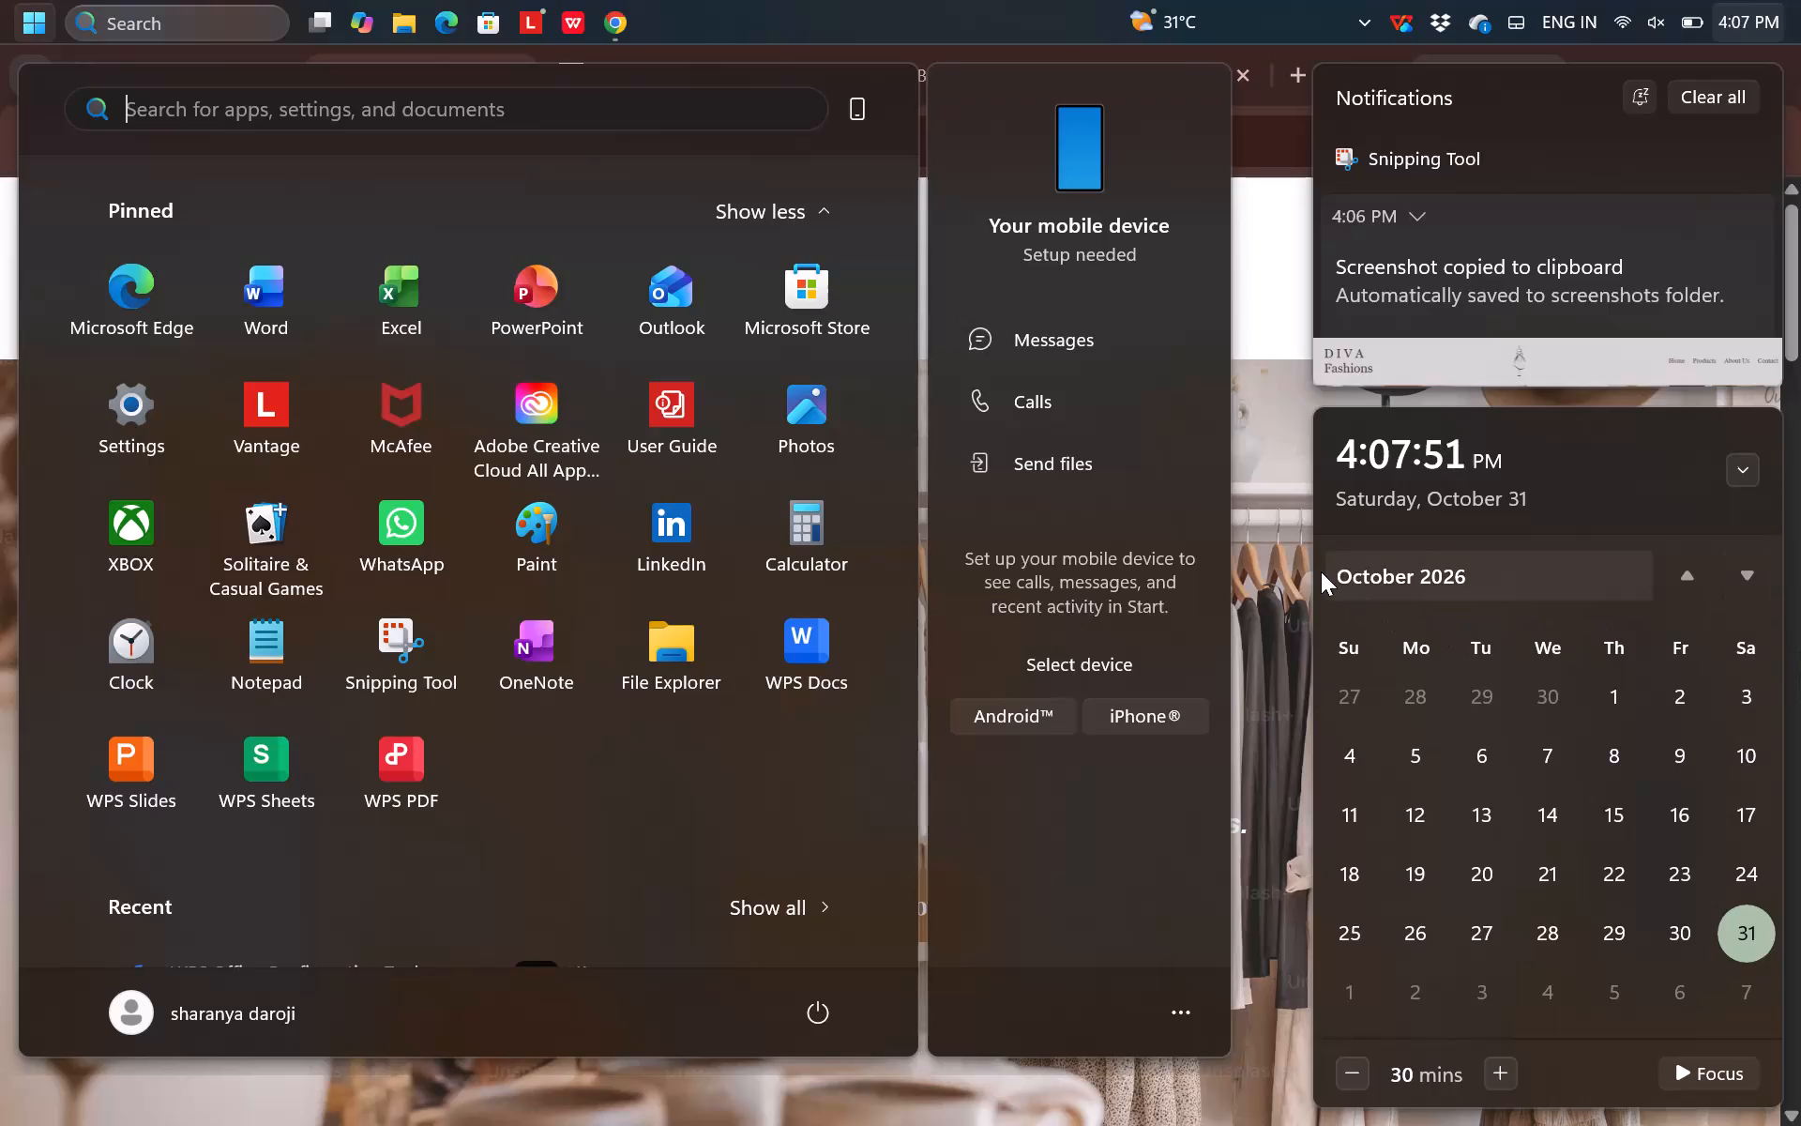
Capture a new screenshot of the website's Home section that includes the browser's address bar, navigation bar and welcome banner.
click(1293, 570)
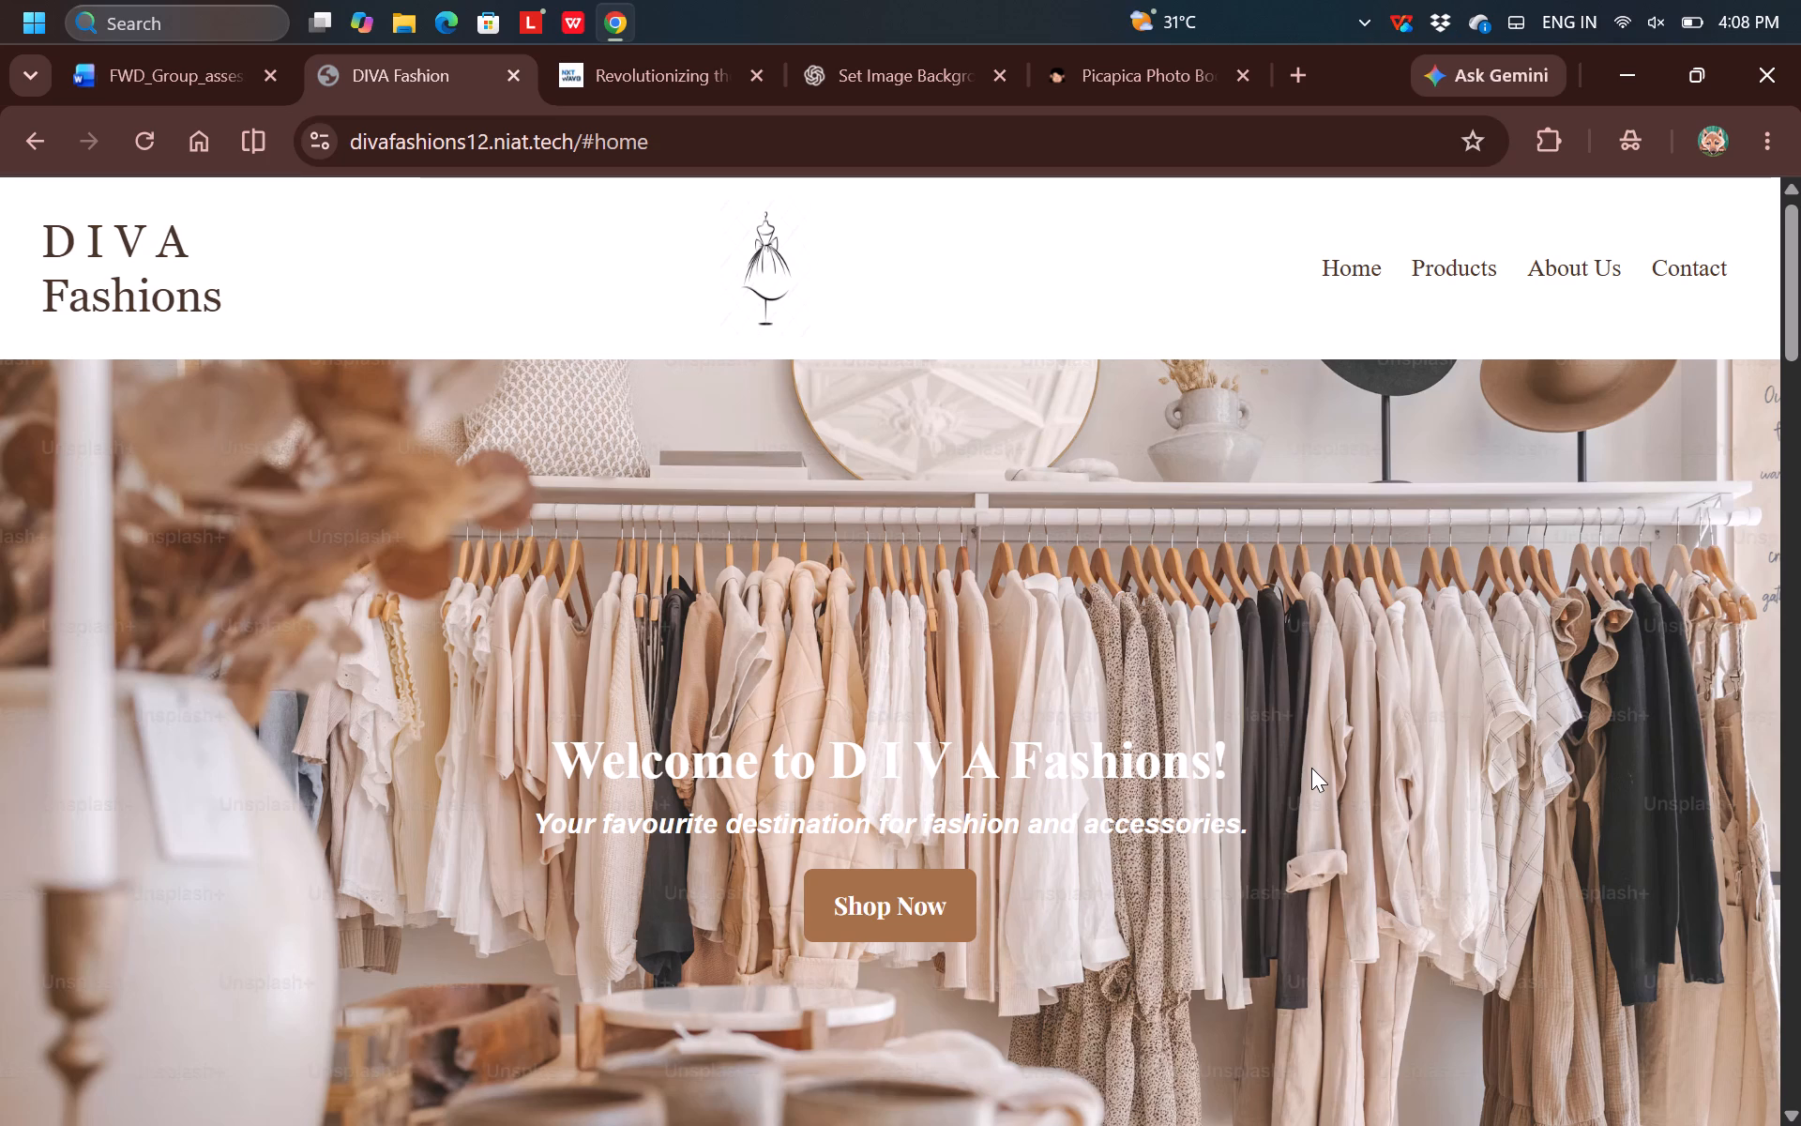
key(shift+super+s)
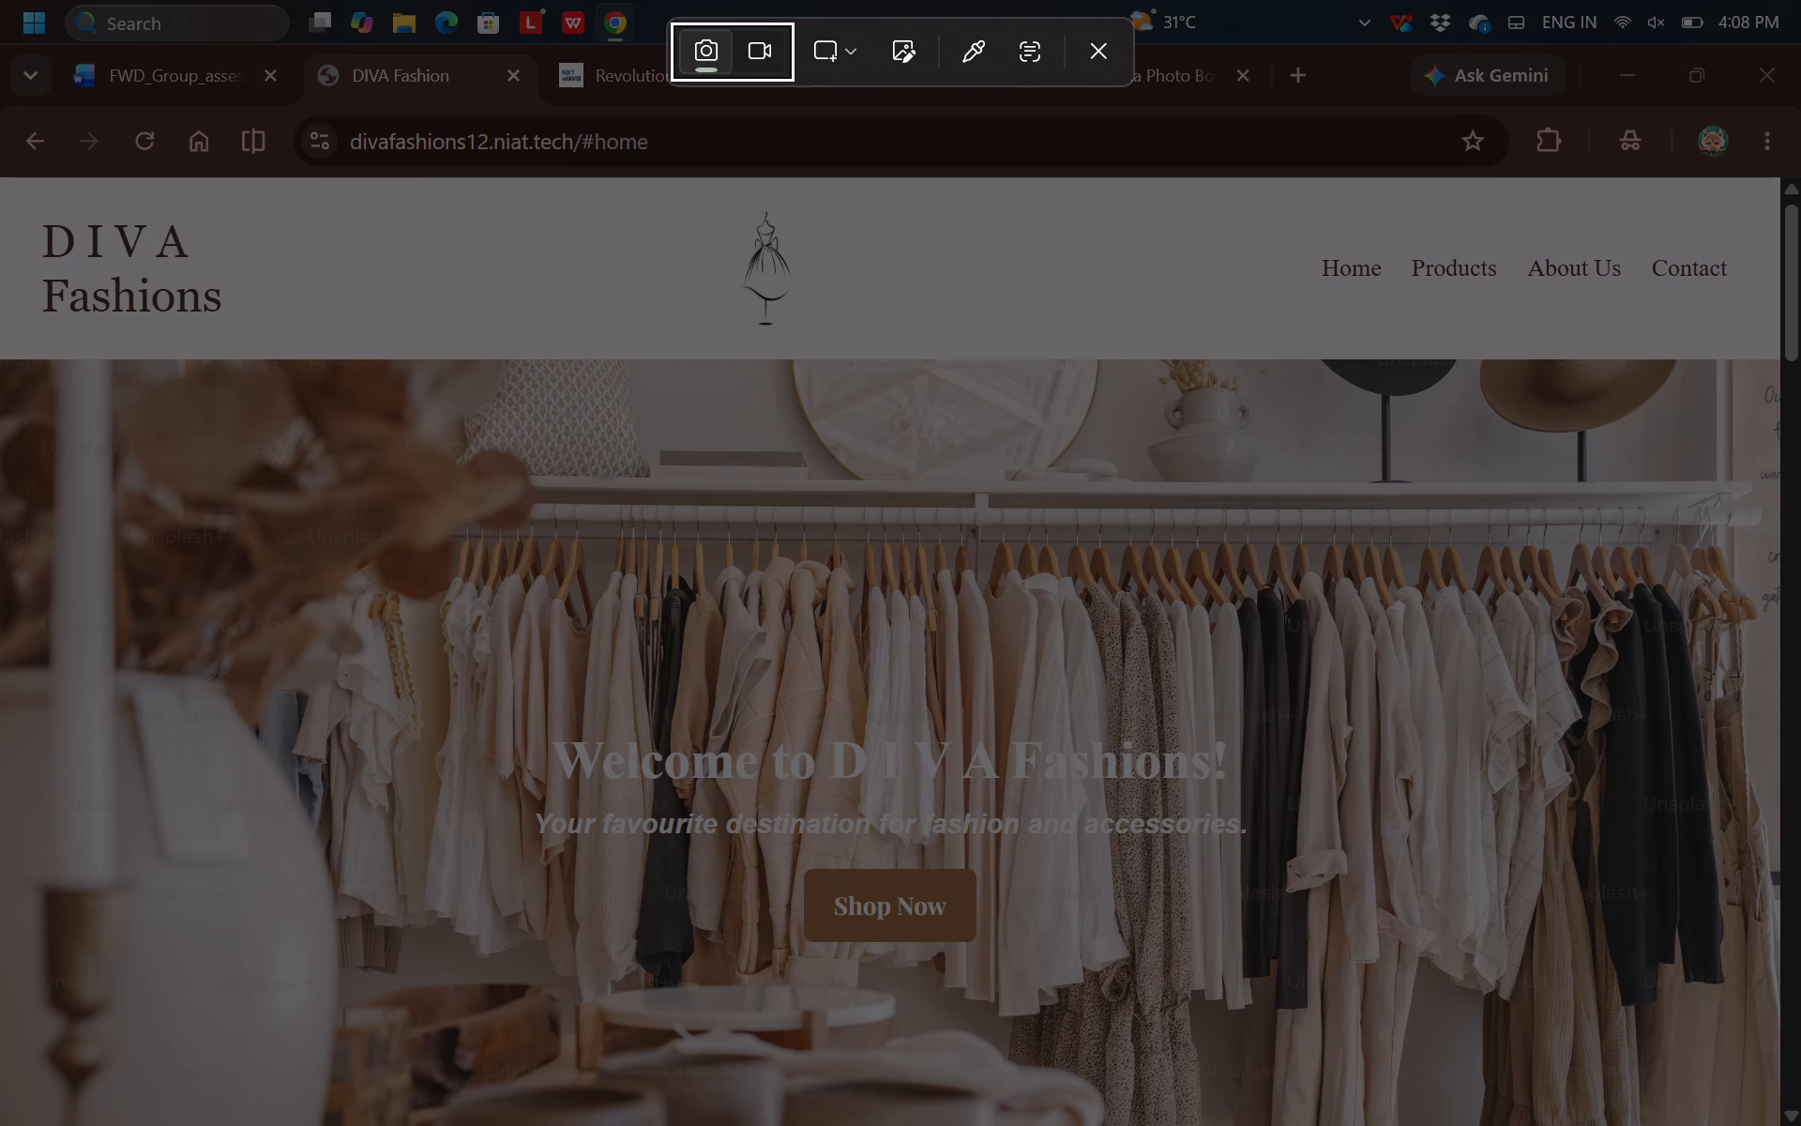
click(2, 108)
drag(2, 108, 1424, 1125)
scroll(591, 383, right, 1)
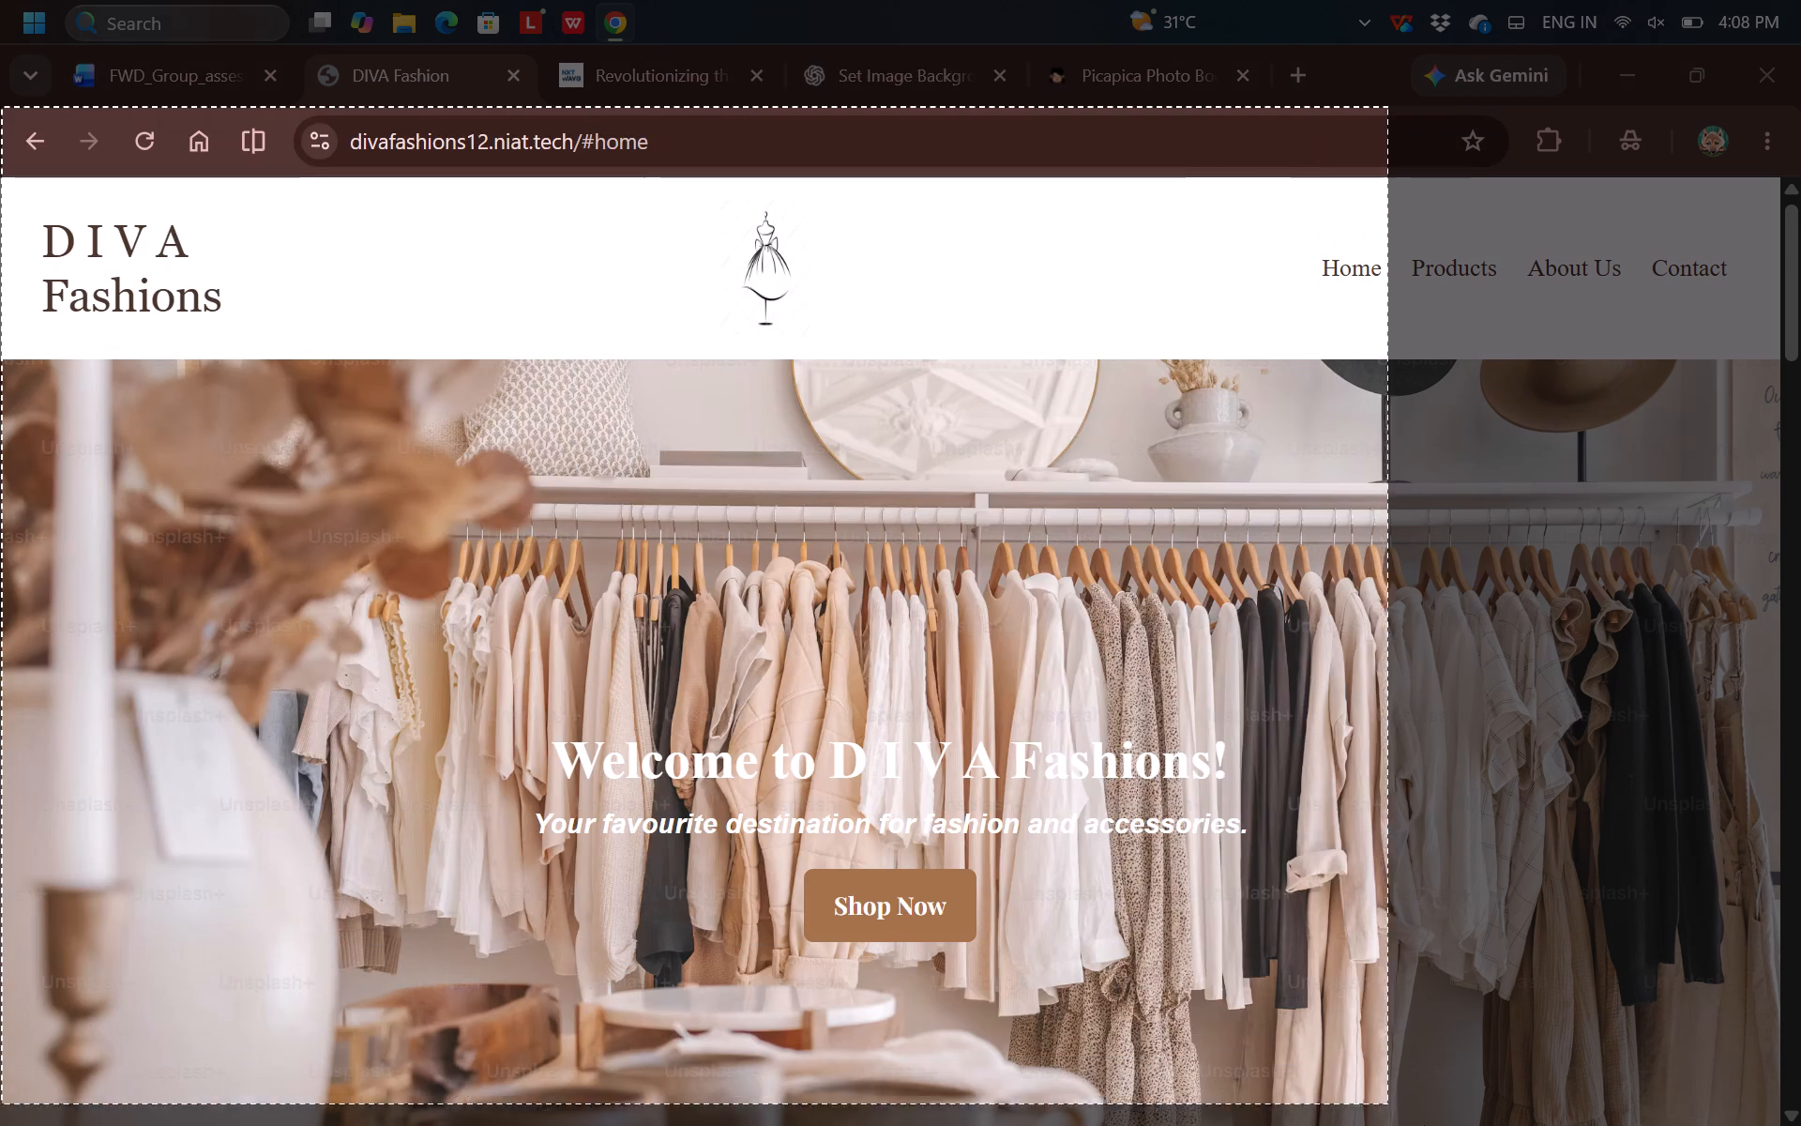
drag(1424, 1125, 1798, 1125)
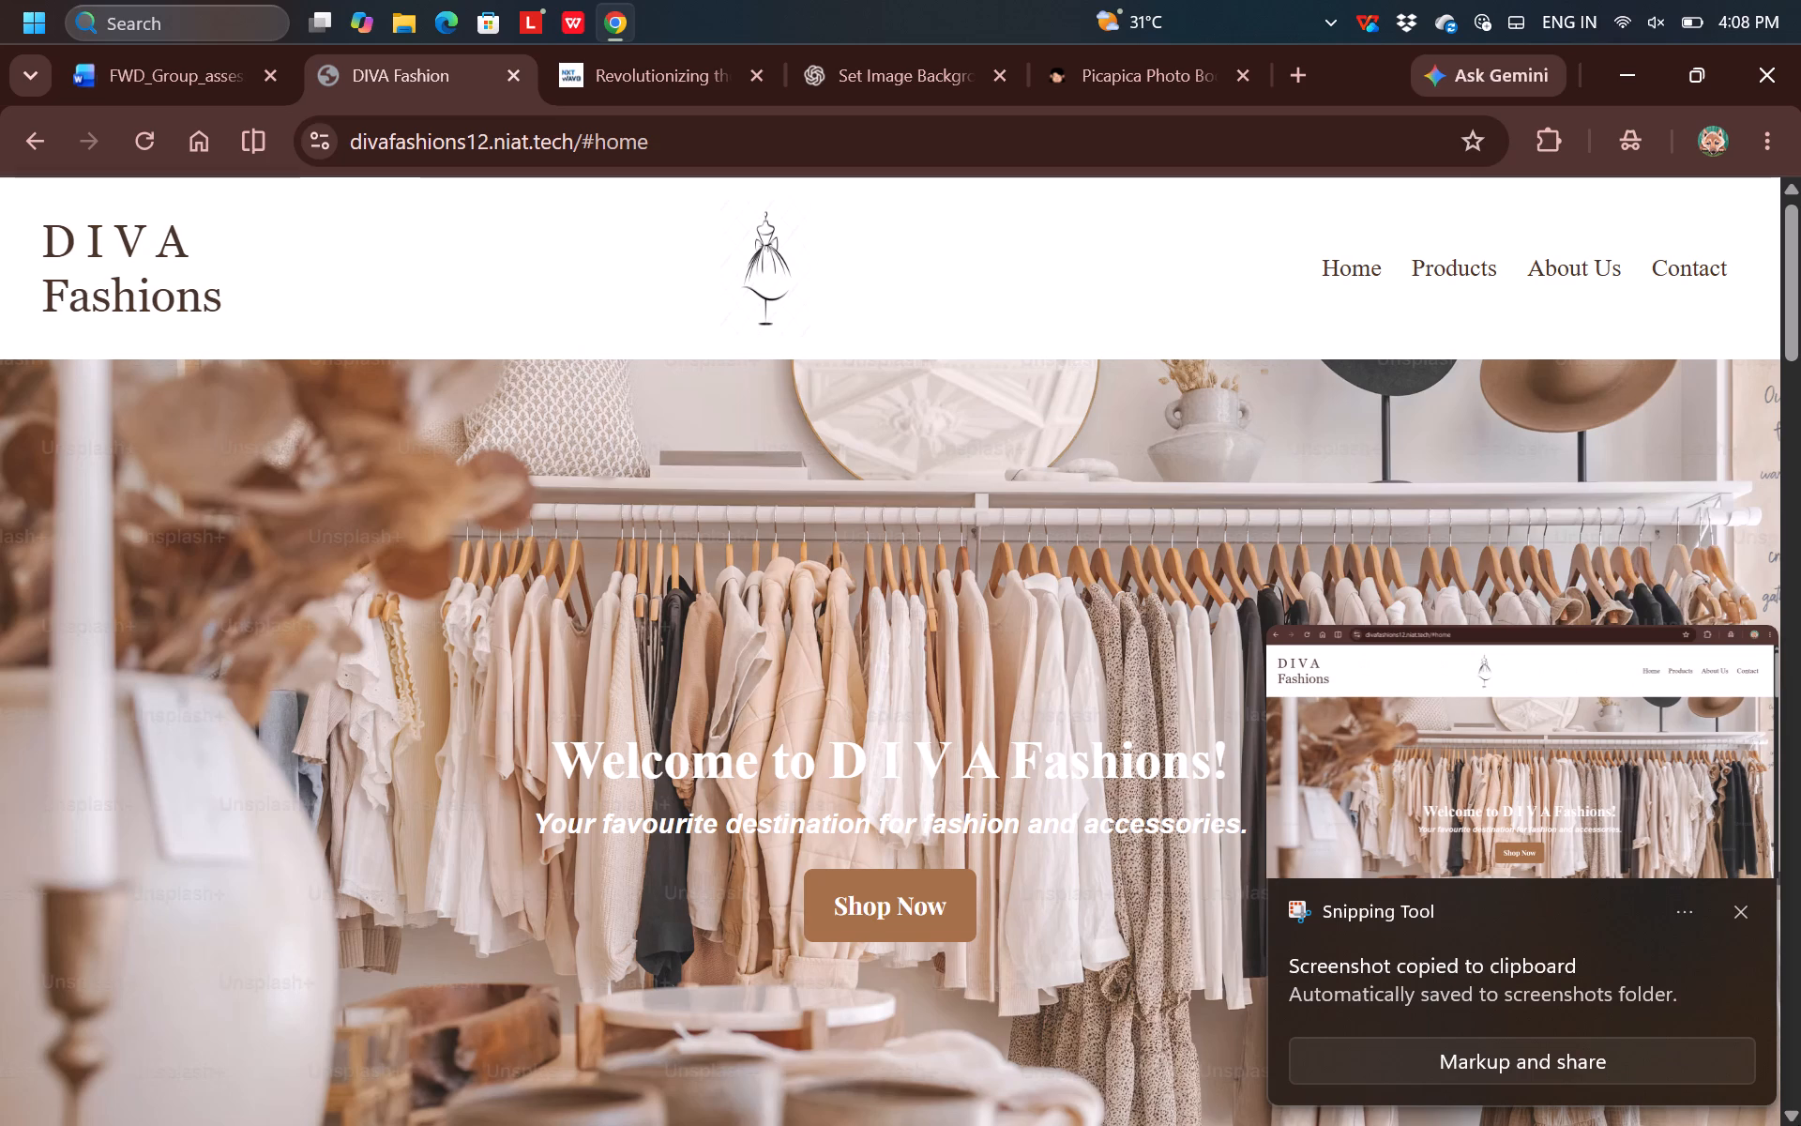
Return to the FWD group assessment document and replace the home page picture under "The Output:" with the new capture.
click(145, 60)
scroll(558, 712, down, 1)
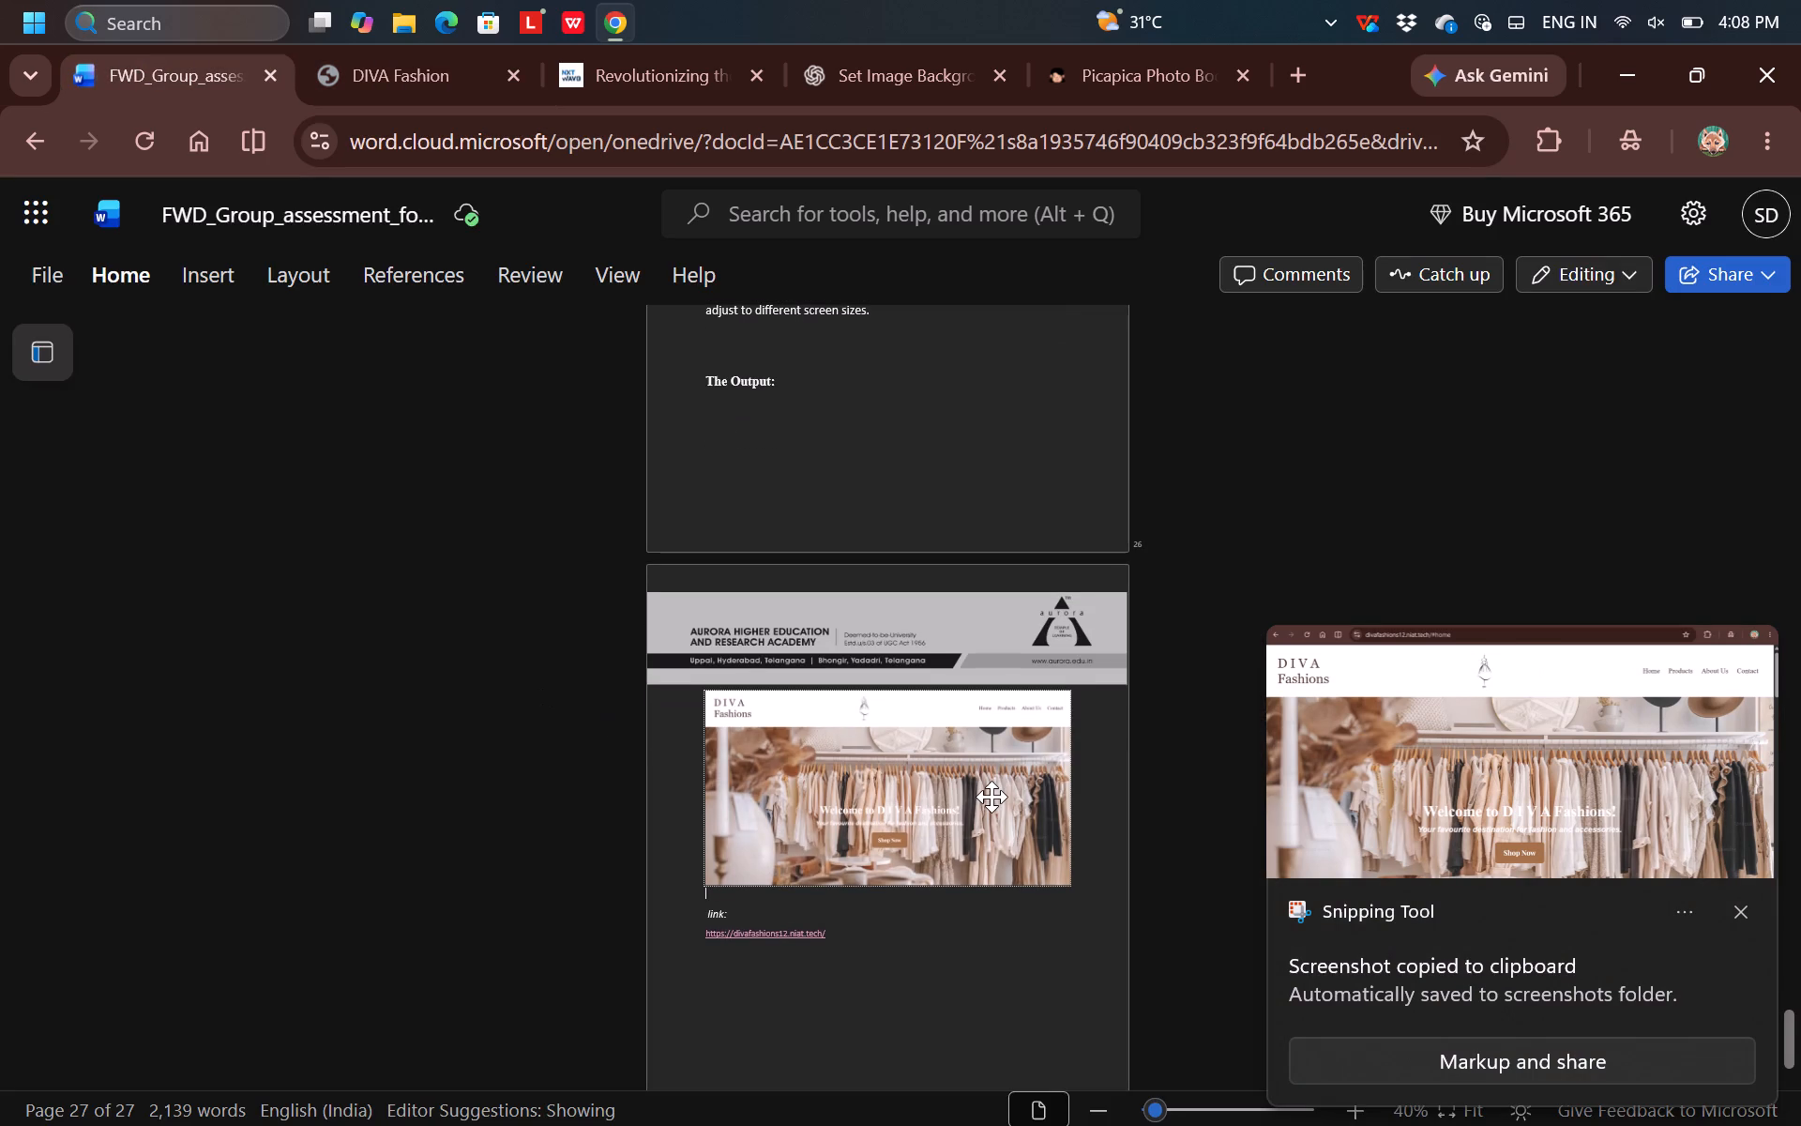
click(1014, 814)
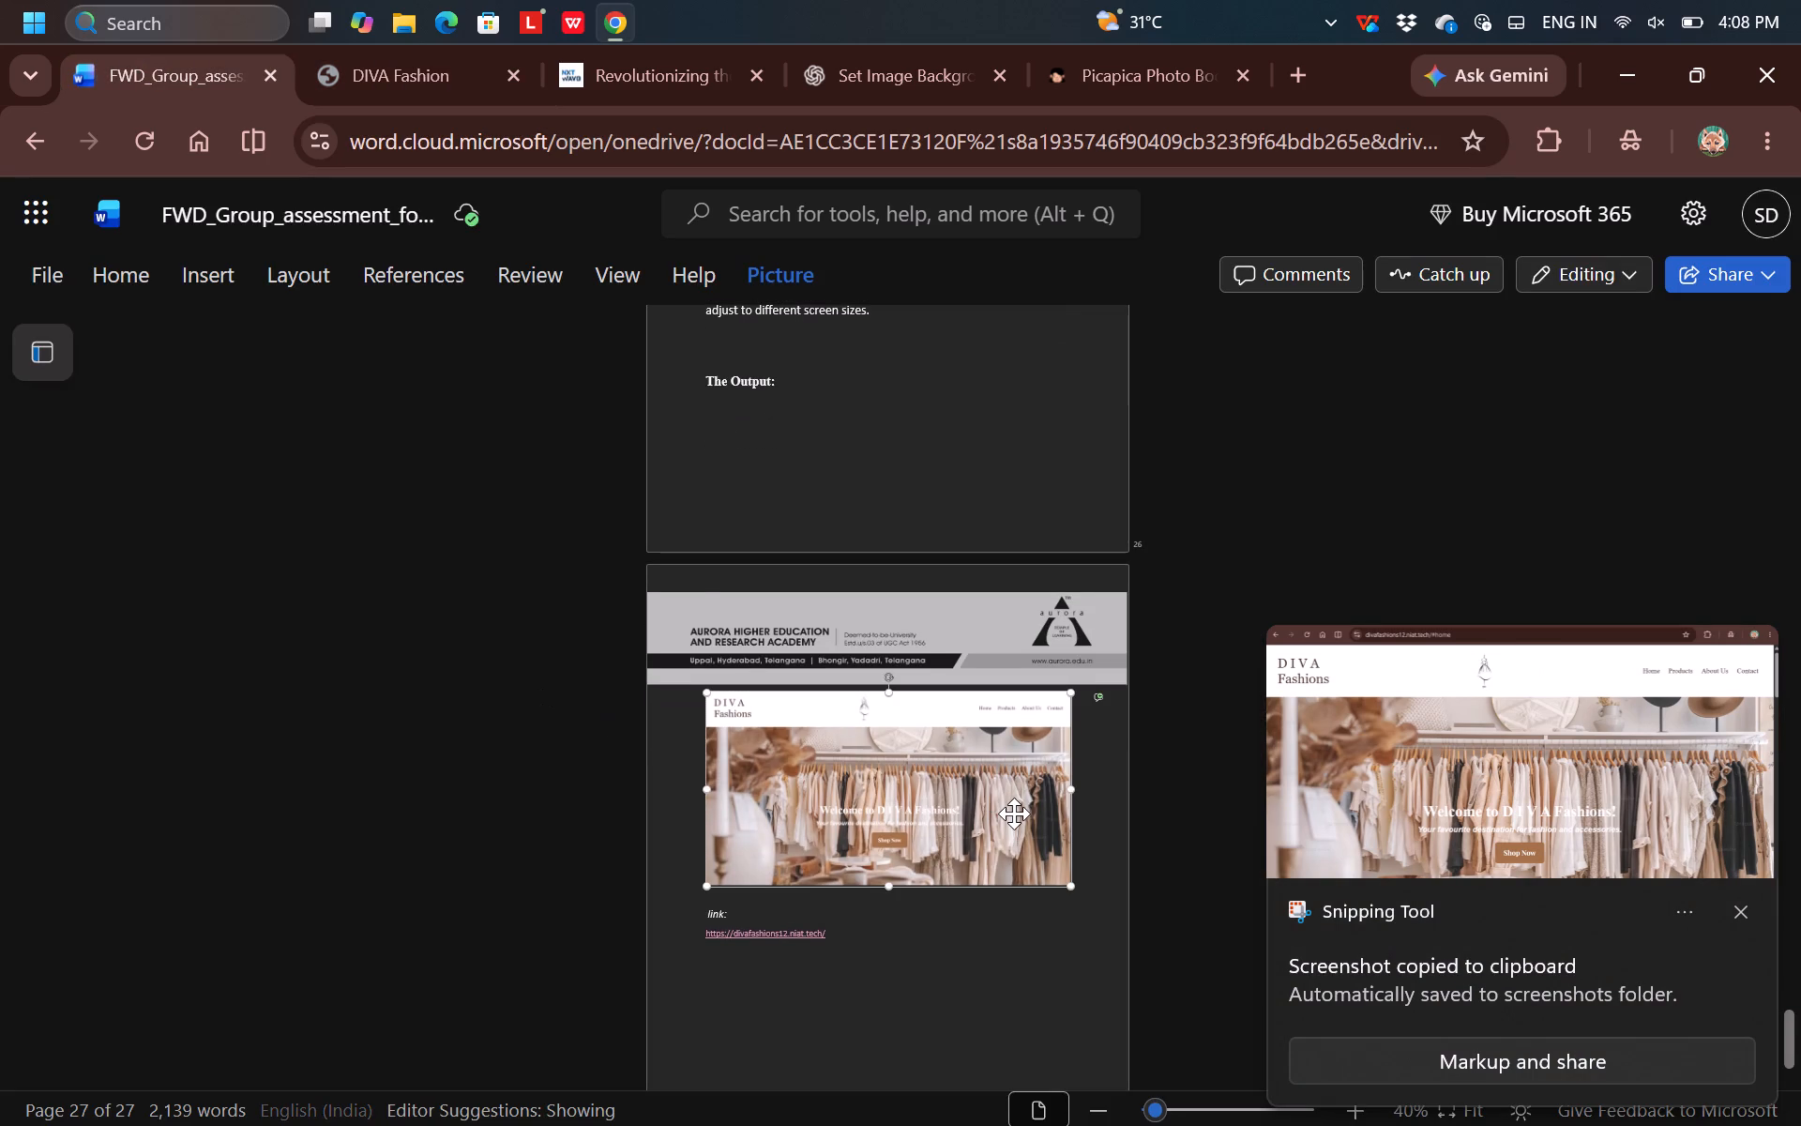
key(Delete)
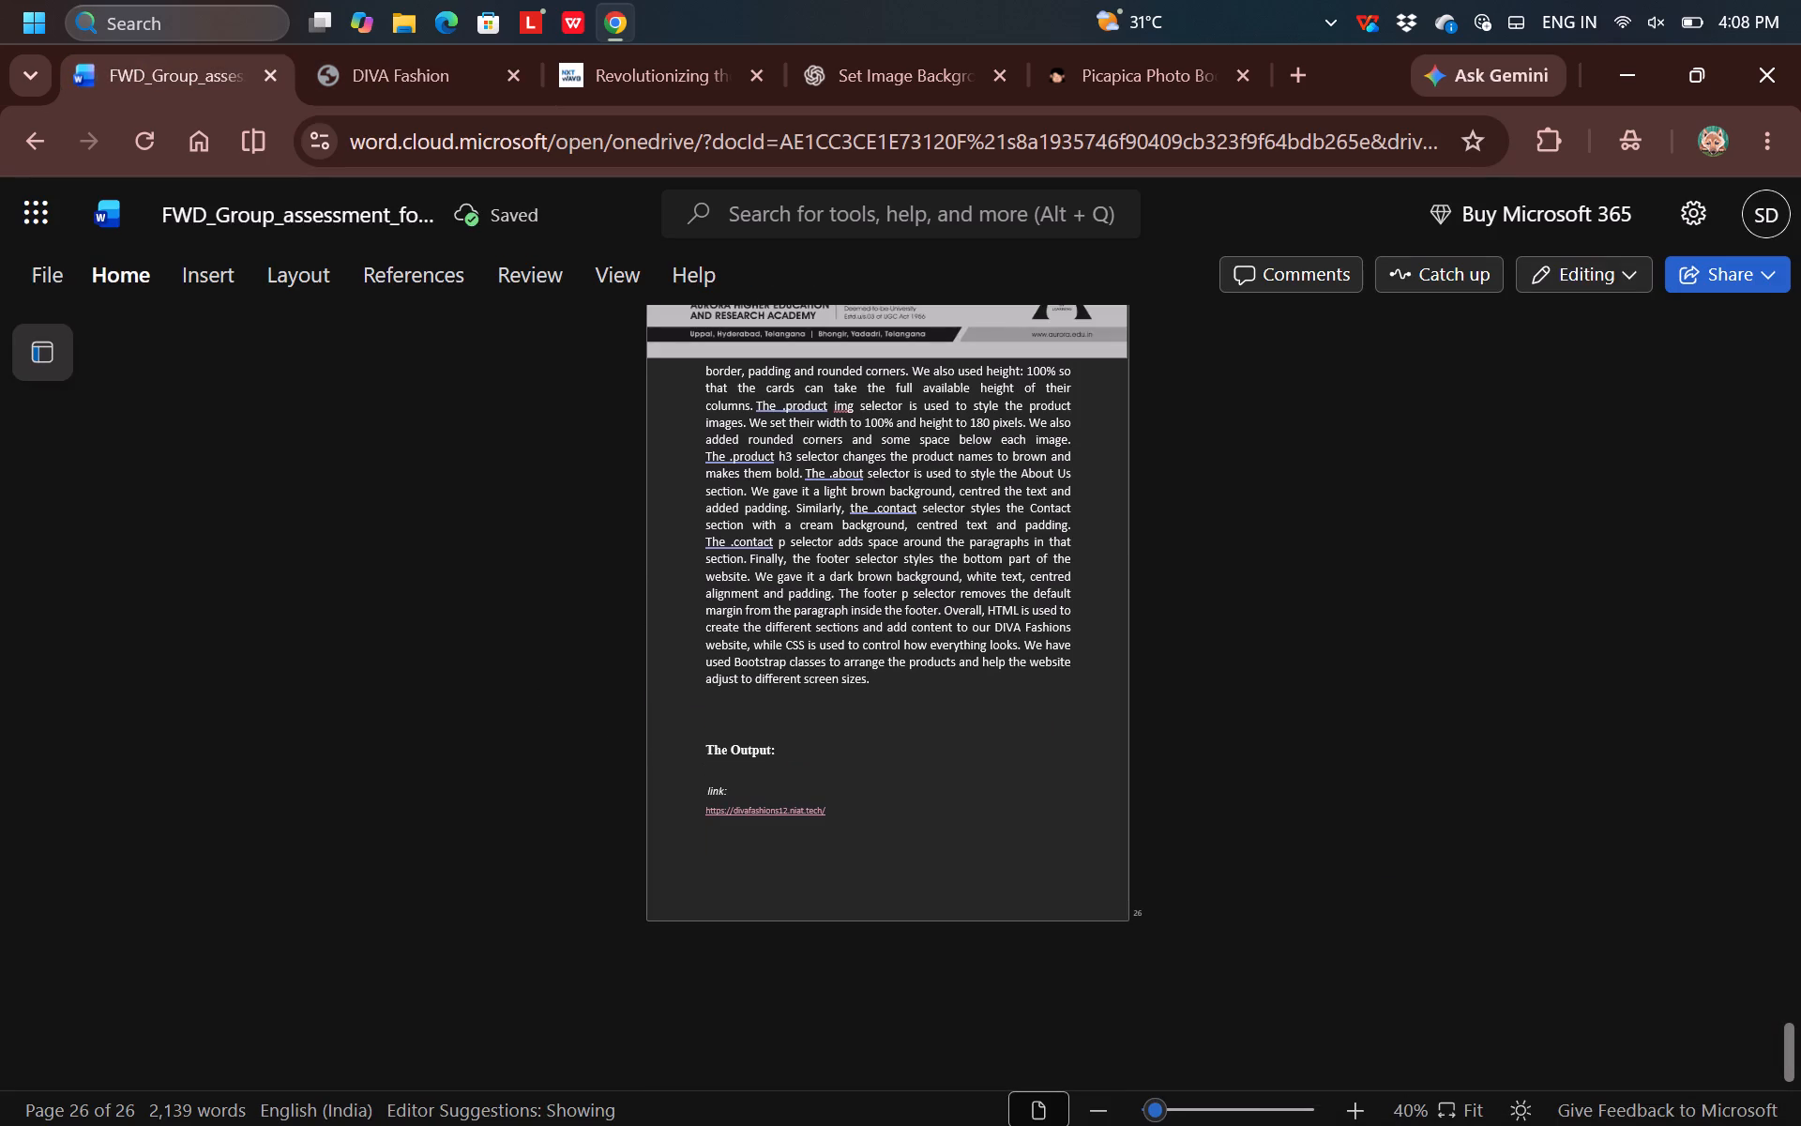
key(ctrl+v)
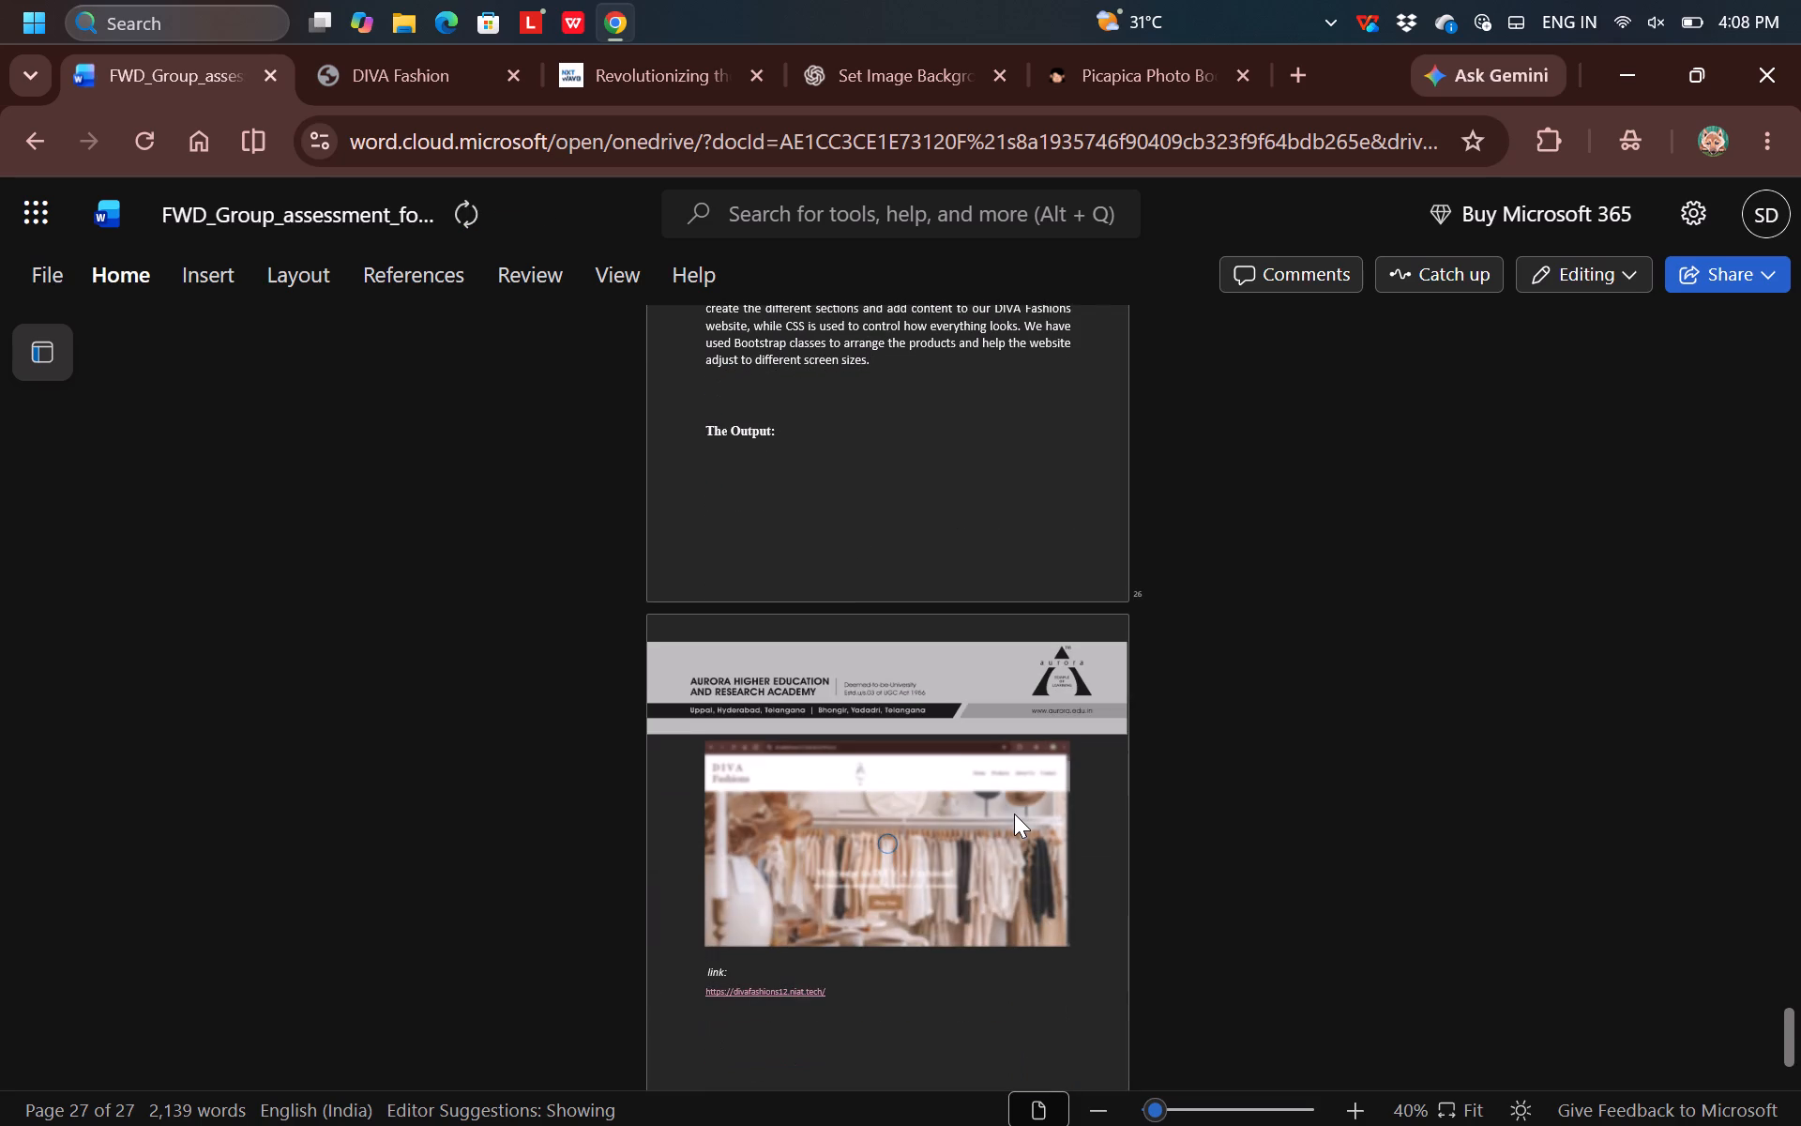
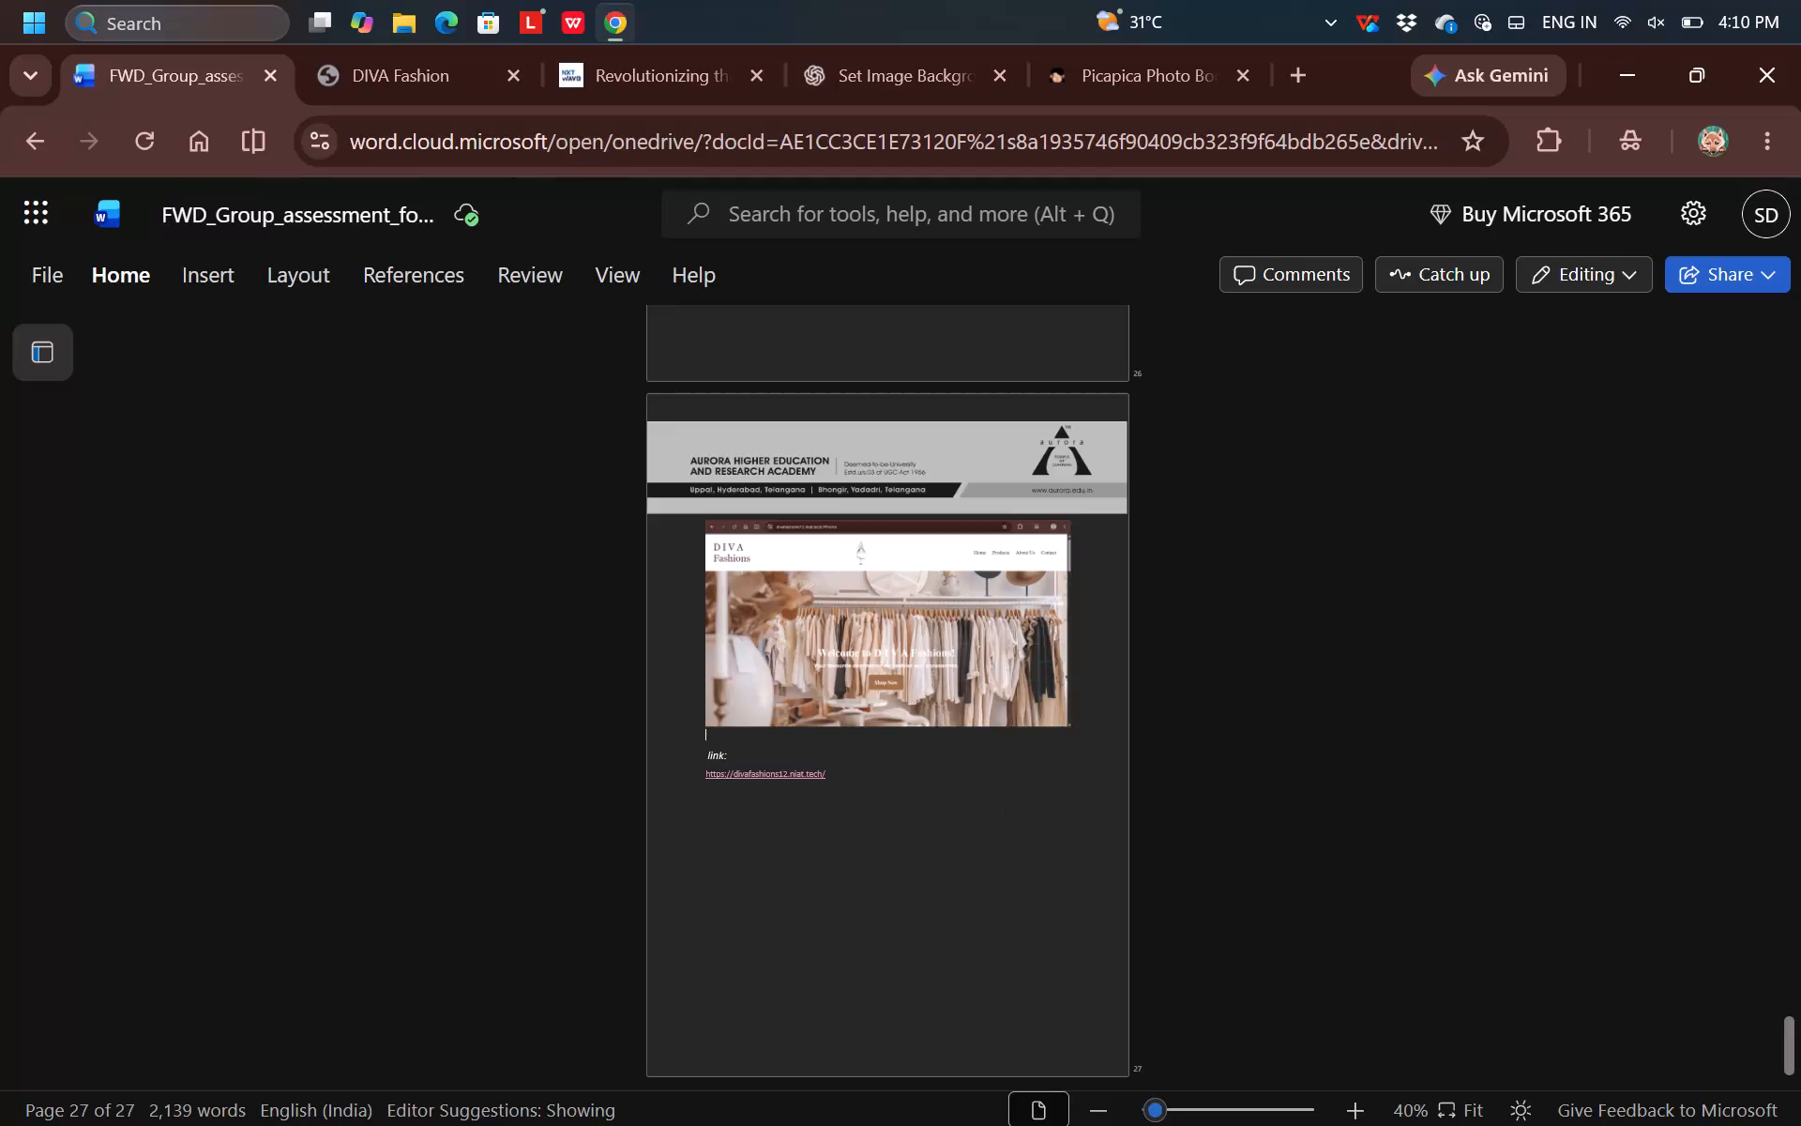
Go back up through the FWD group assessment document and open its sharing options.
scroll(886, 806, up, 11)
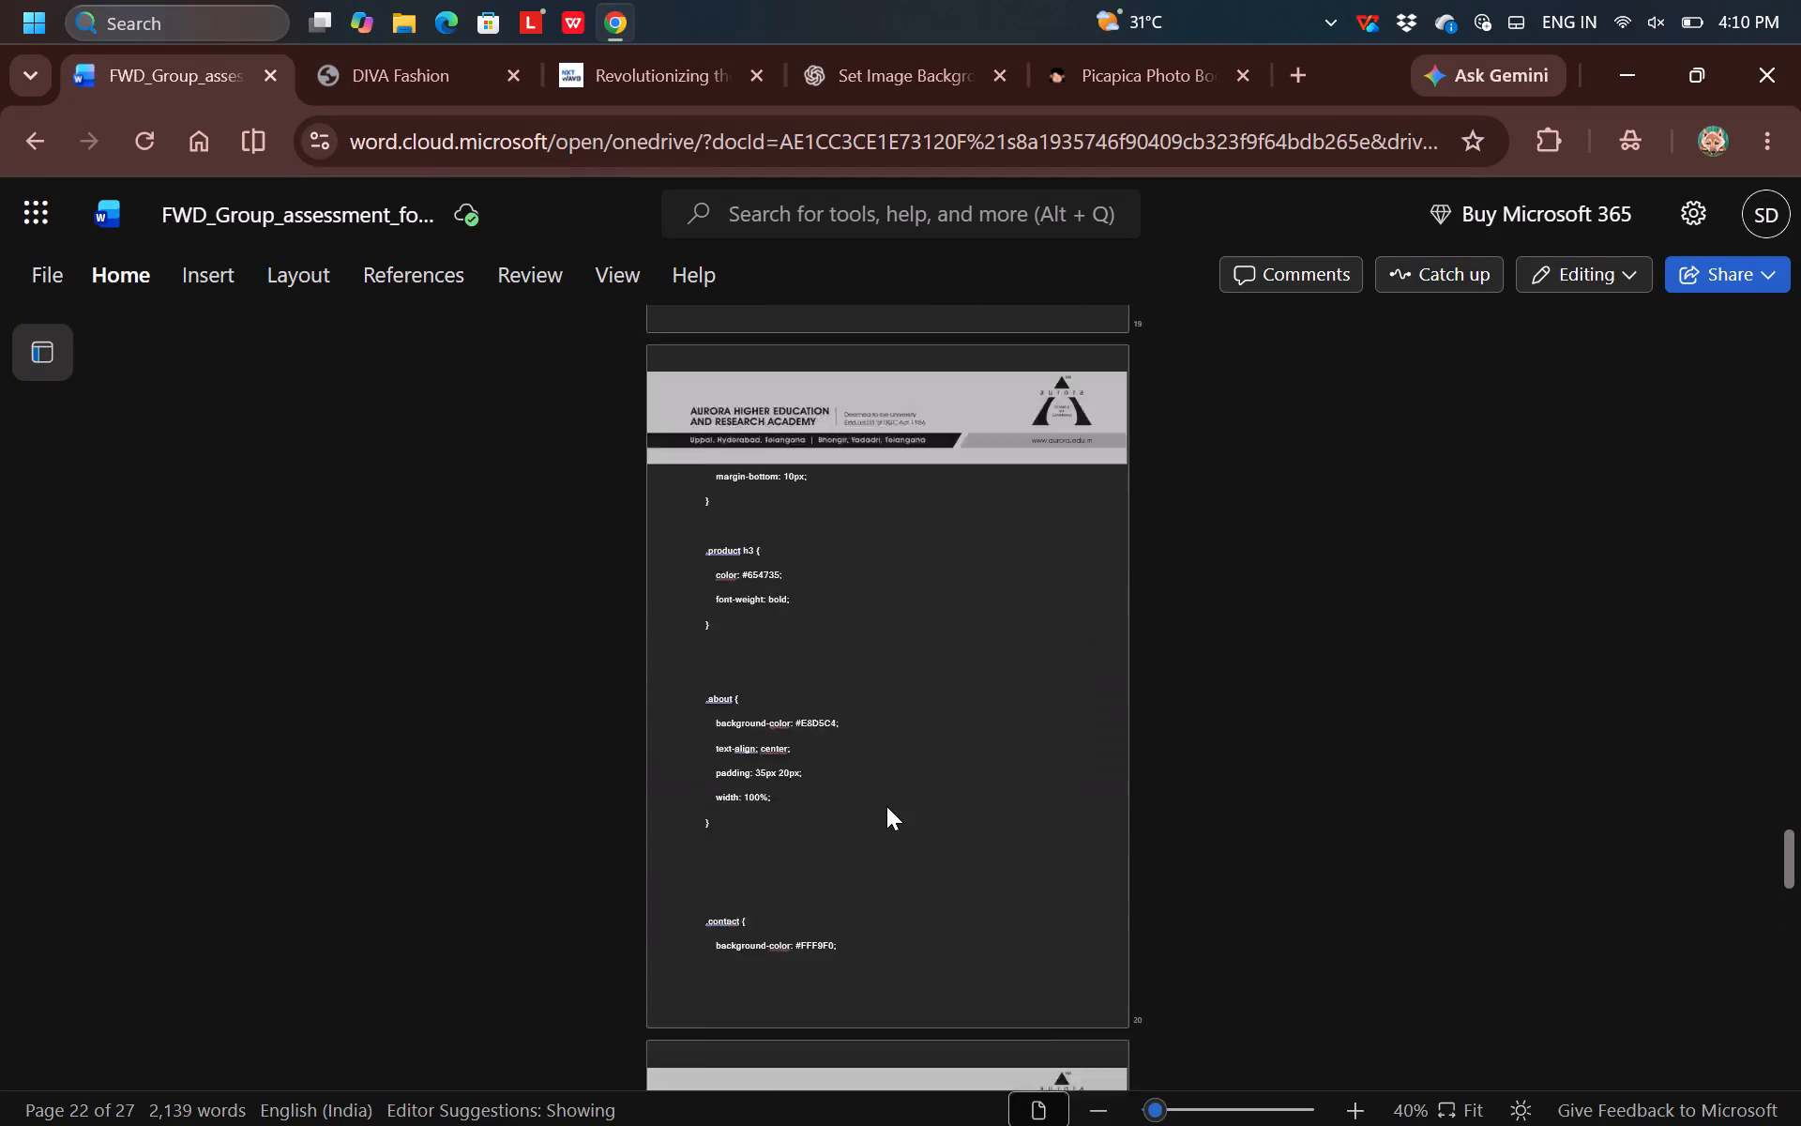
scroll(886, 806, up, 20)
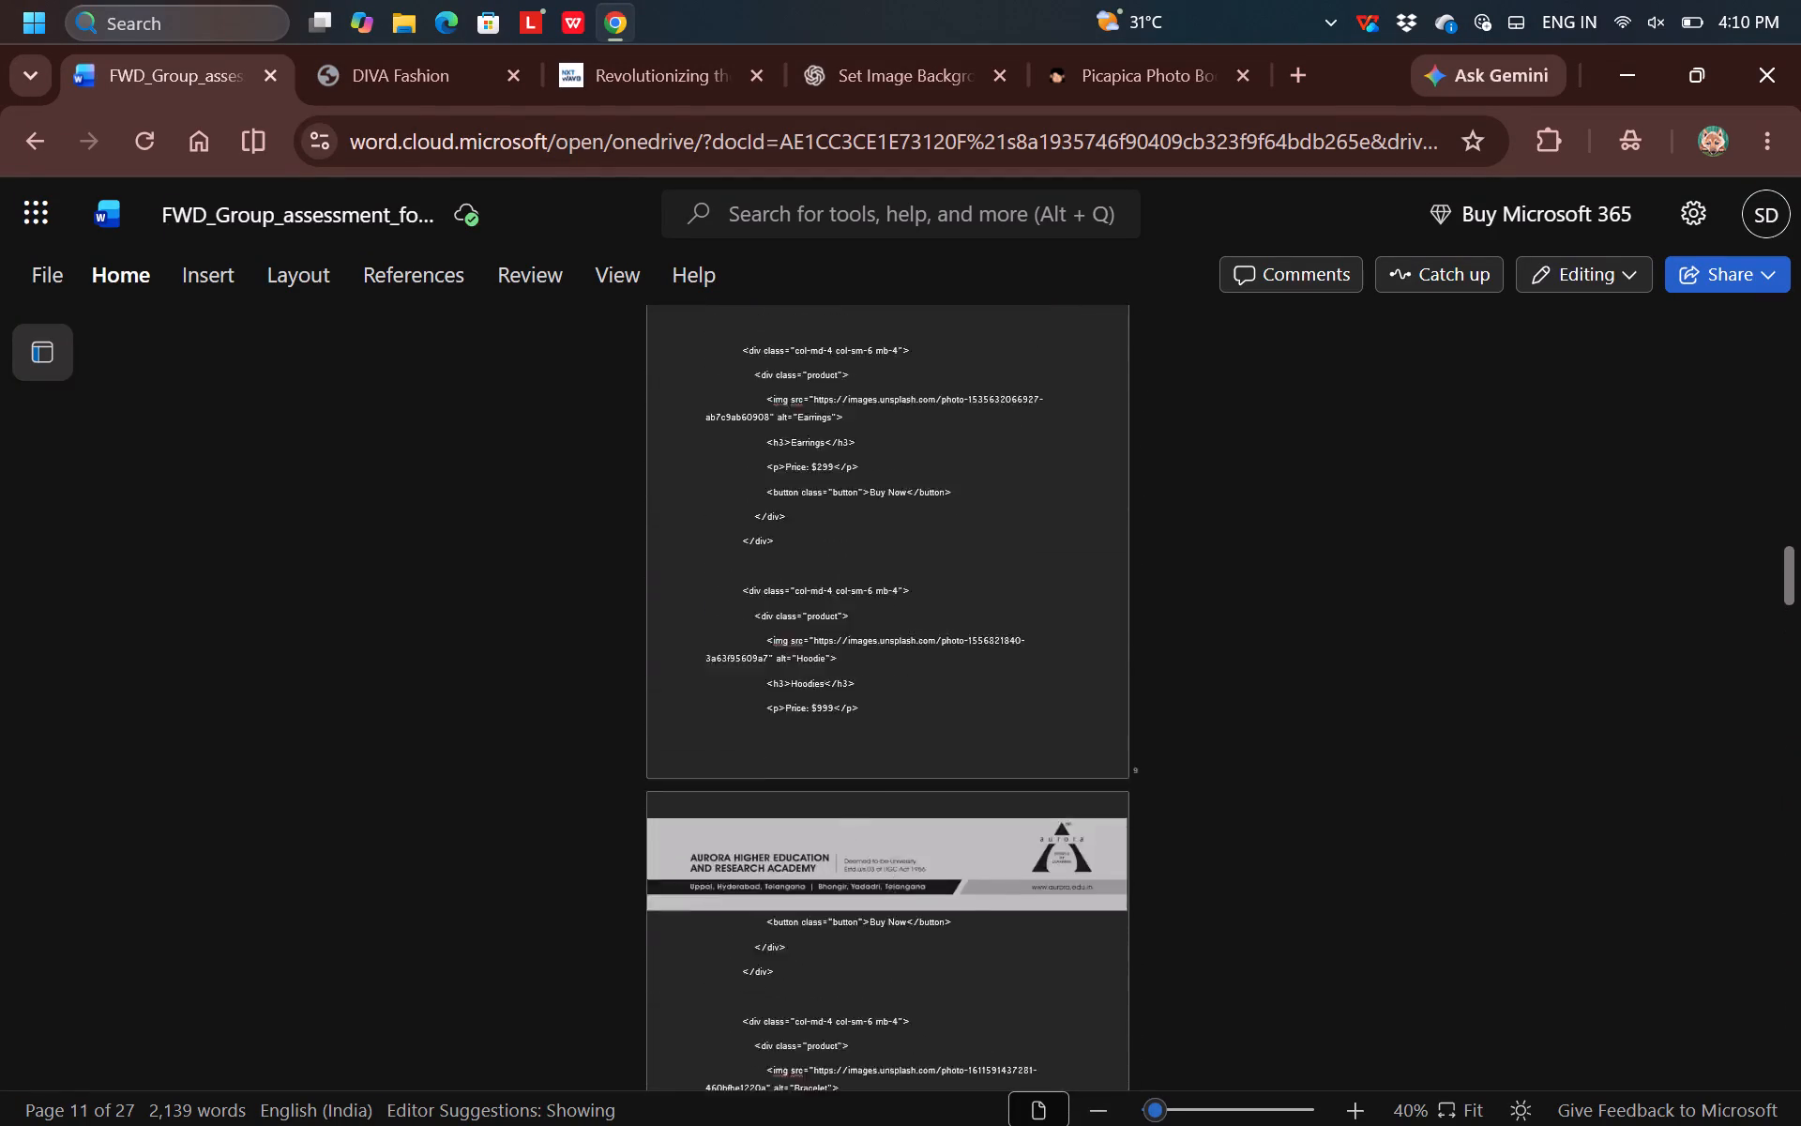
click(1697, 270)
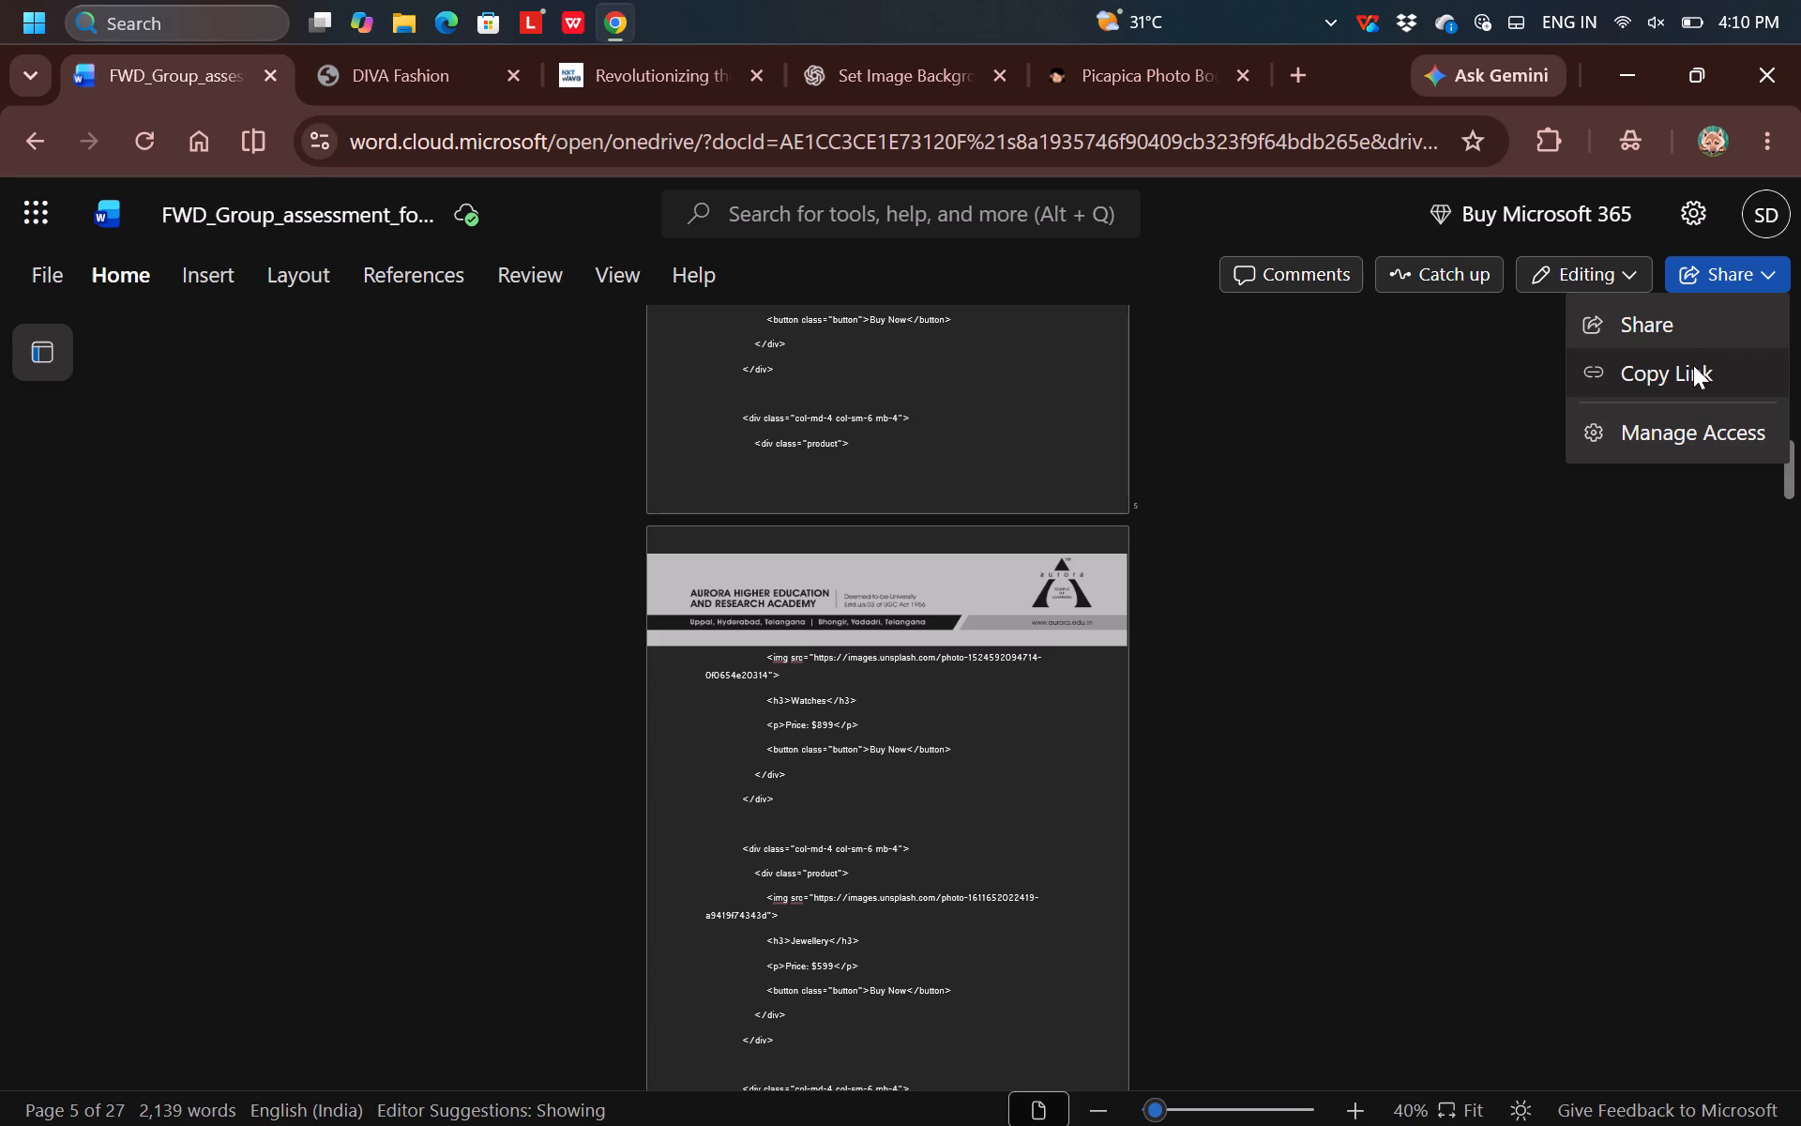
Create a sharing link for the FWD group assessment document and copy it for sending to others.
click(1693, 365)
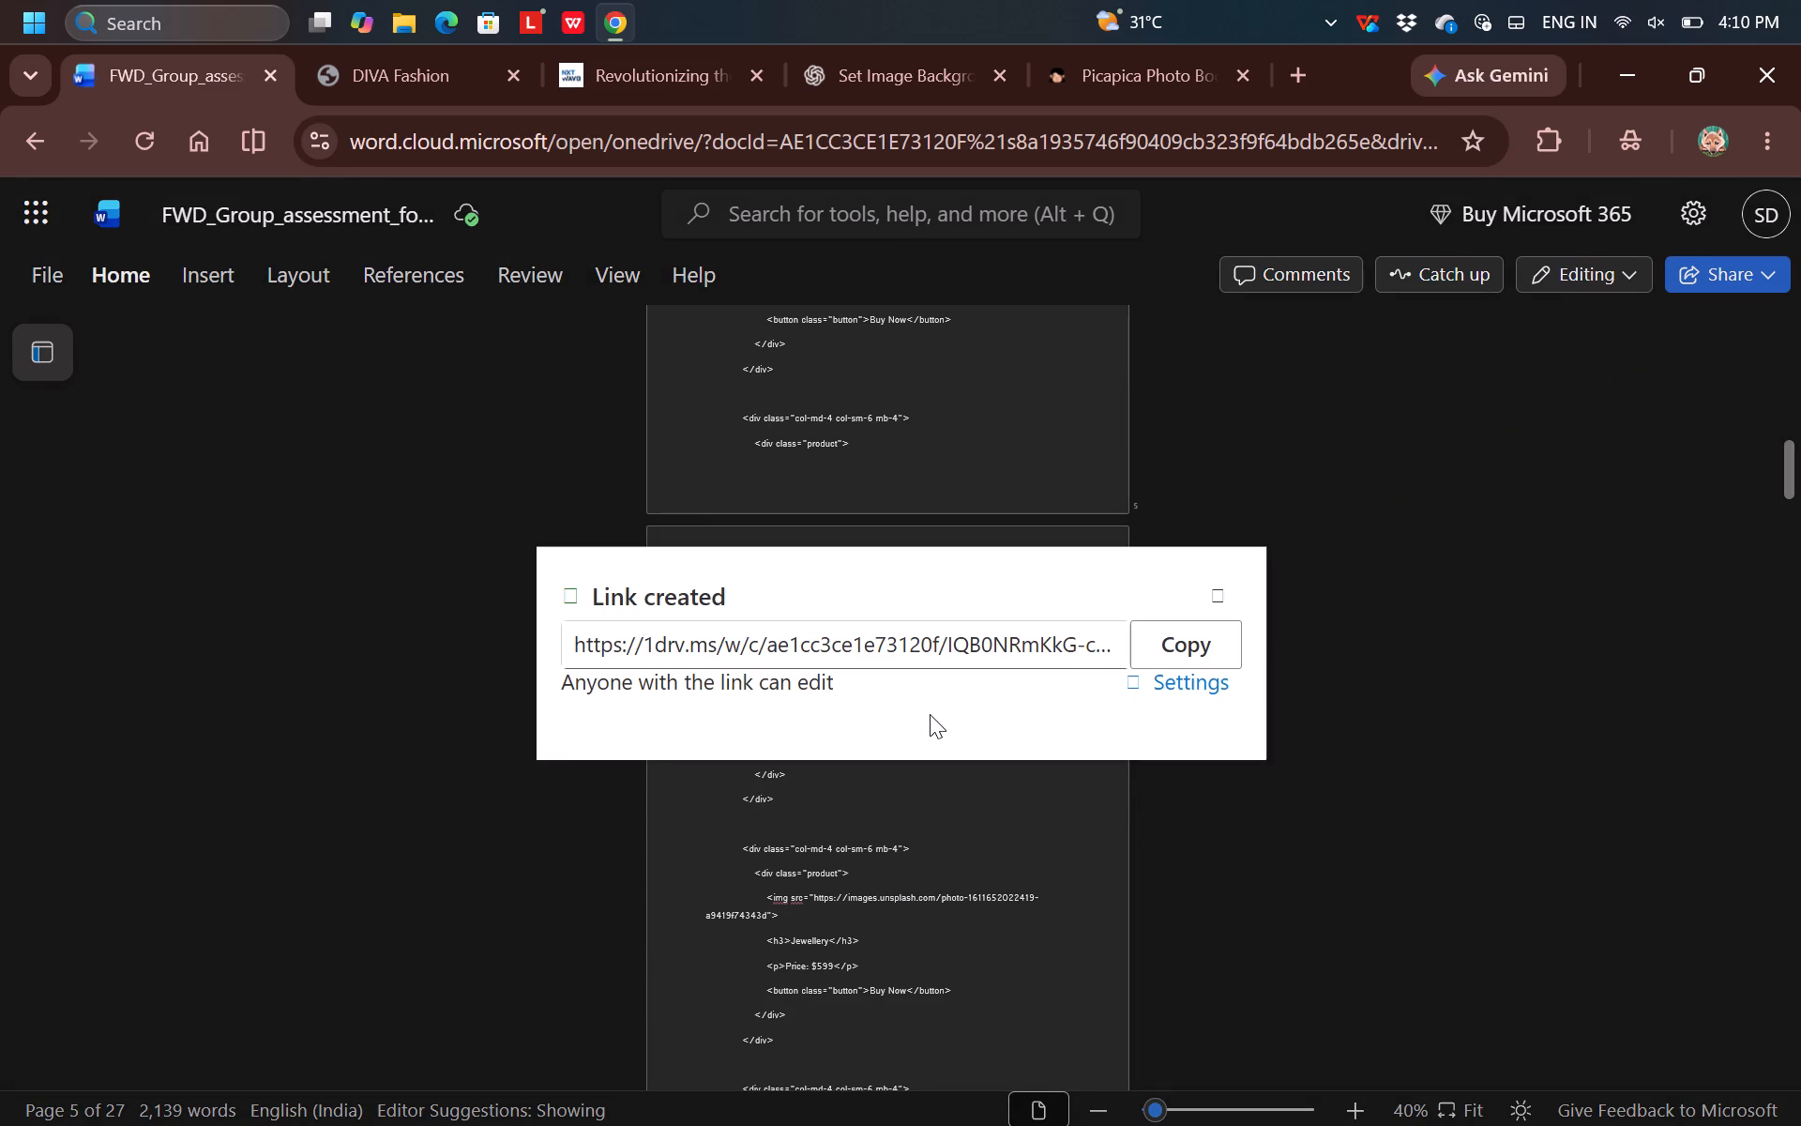
click(1215, 649)
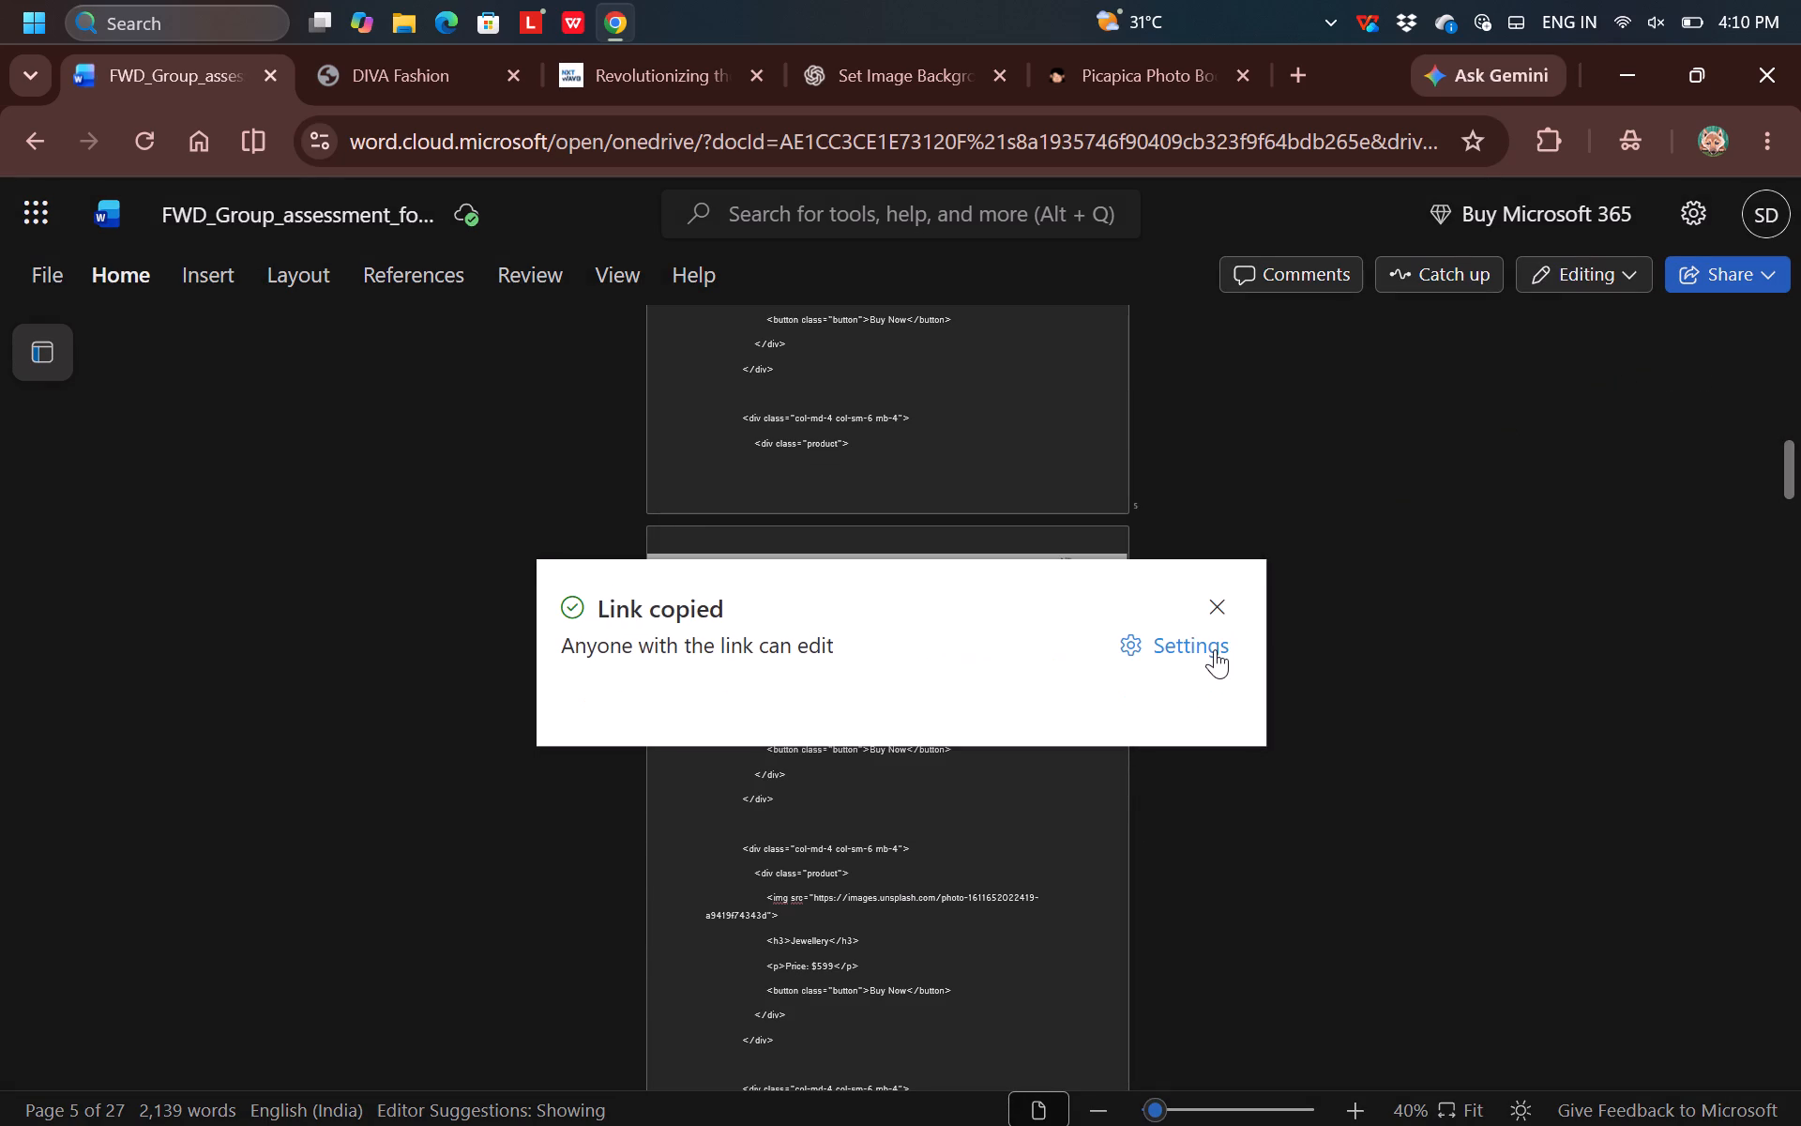
click(1214, 634)
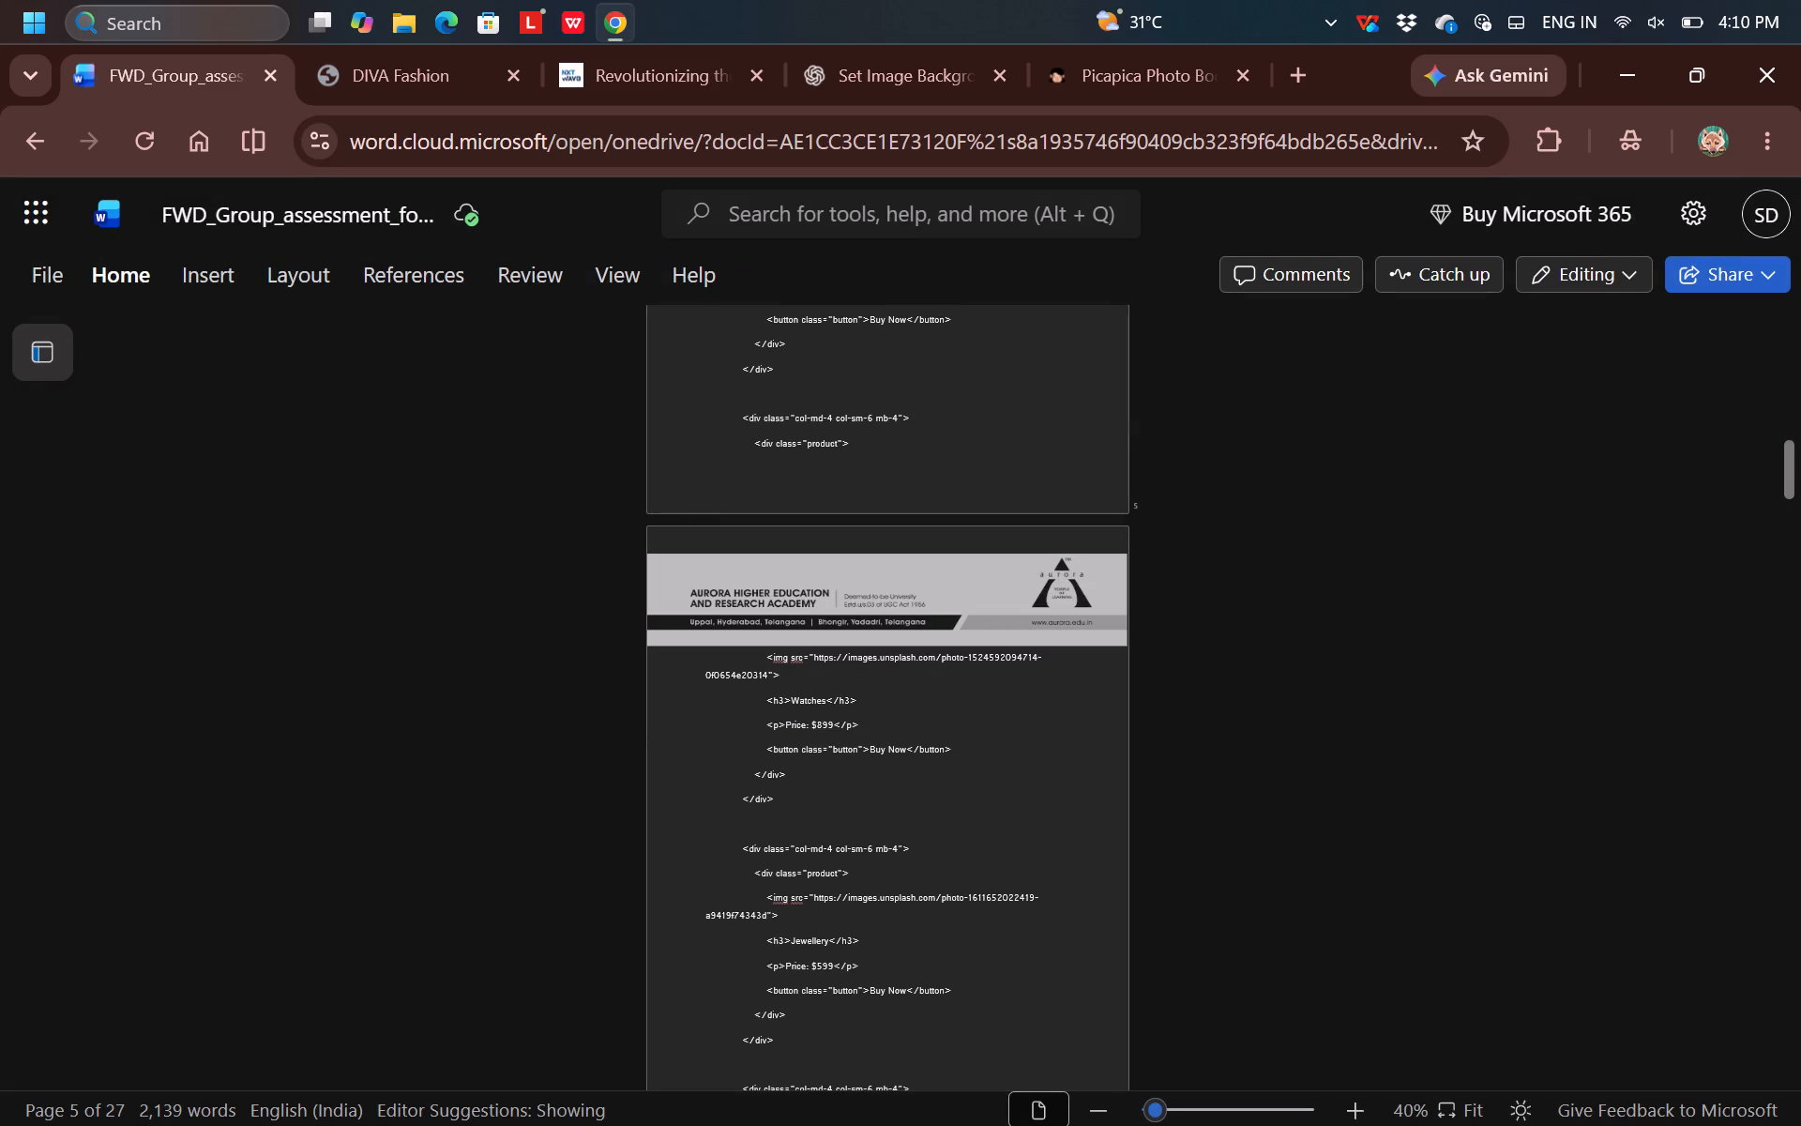
Save the FWD group assessment document.
key(ctrl+s)
Open WhatsApp Web in a new browser tab, separate from the DIVA Fashion website.
click(451, 68)
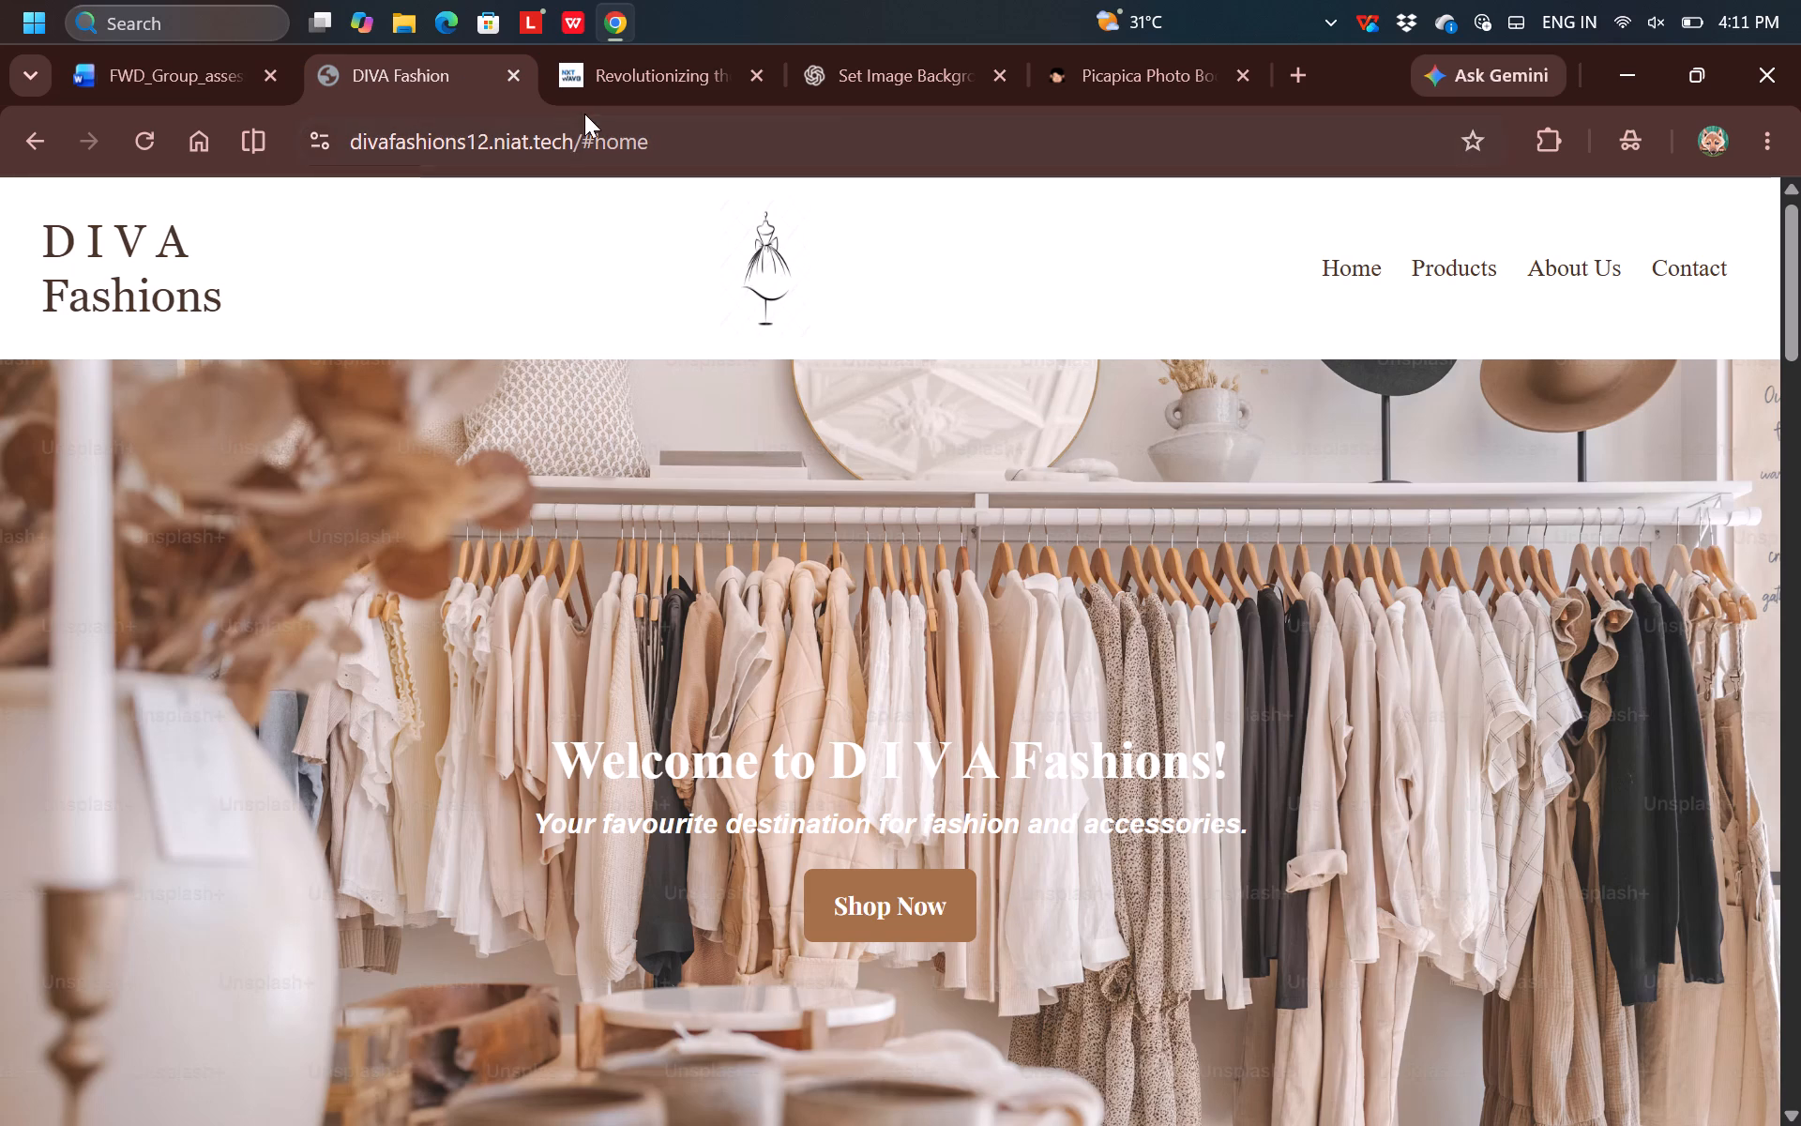
click(1312, 75)
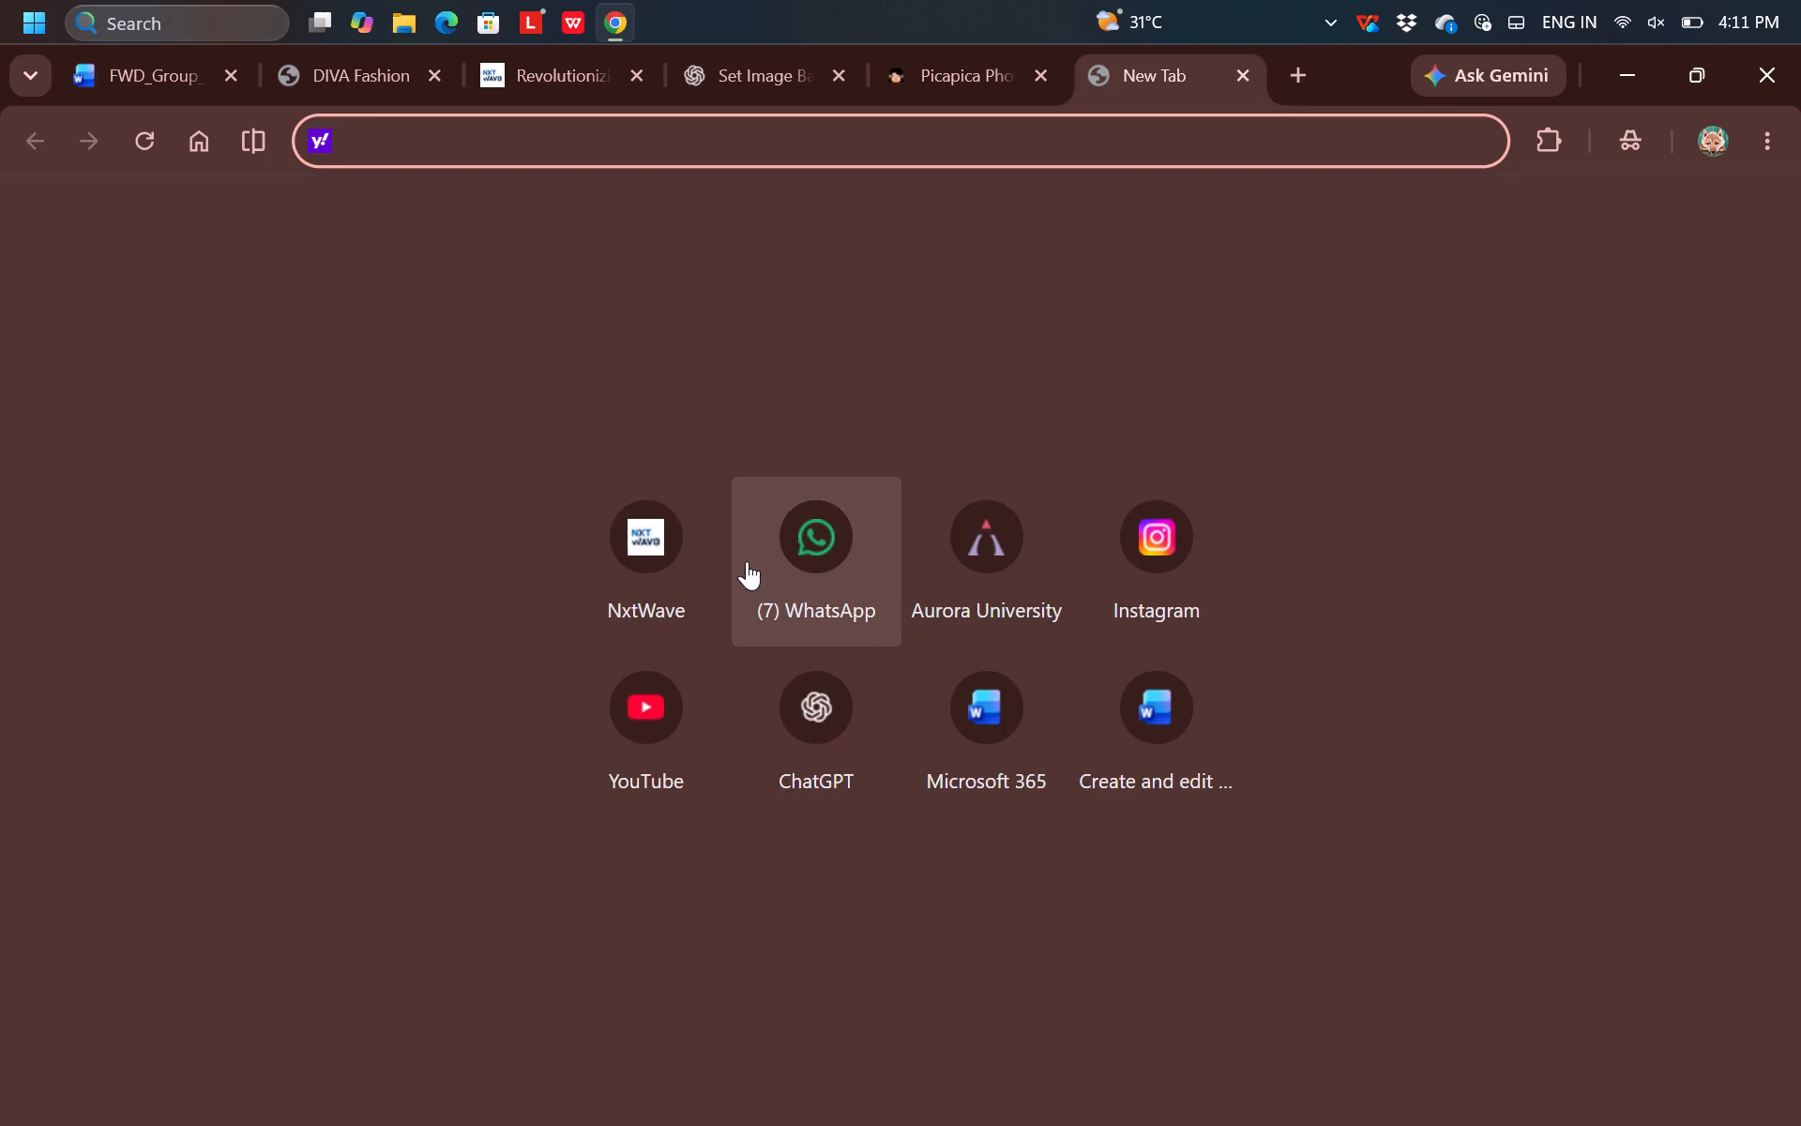
click(801, 562)
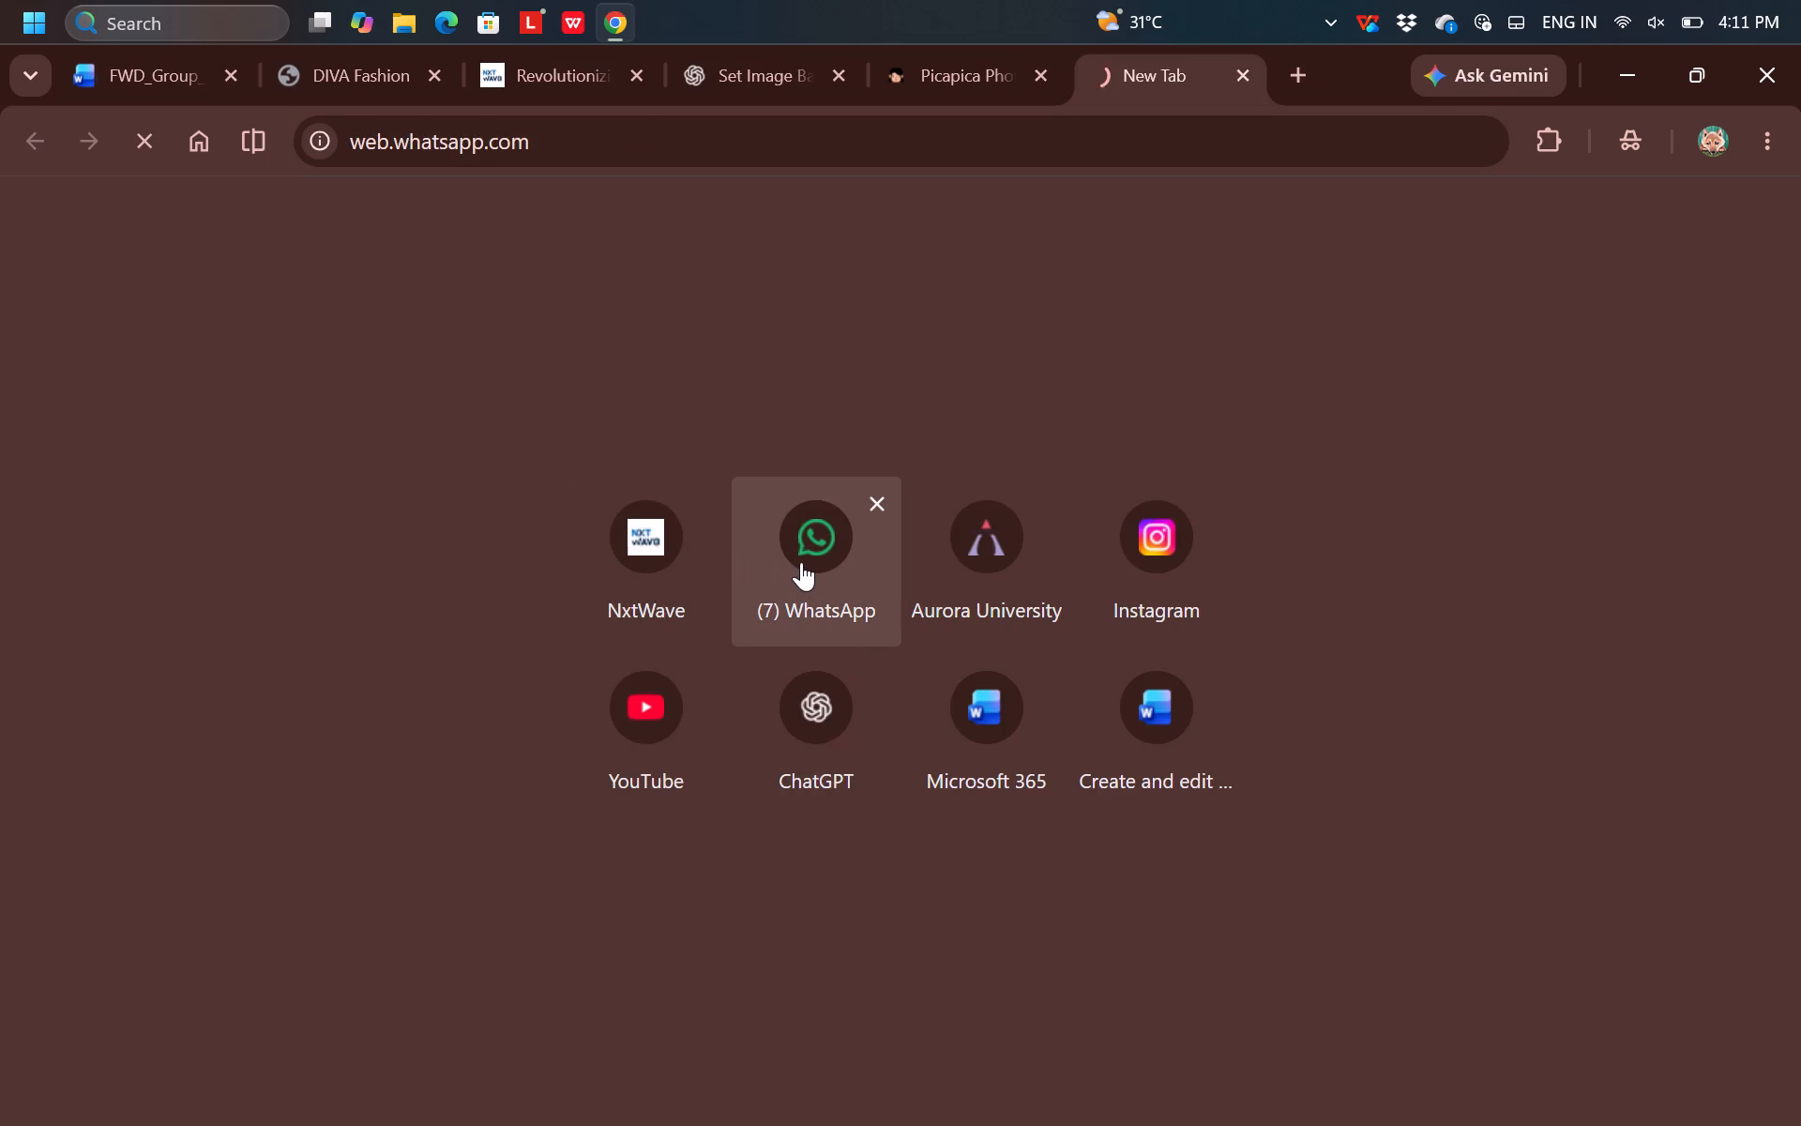